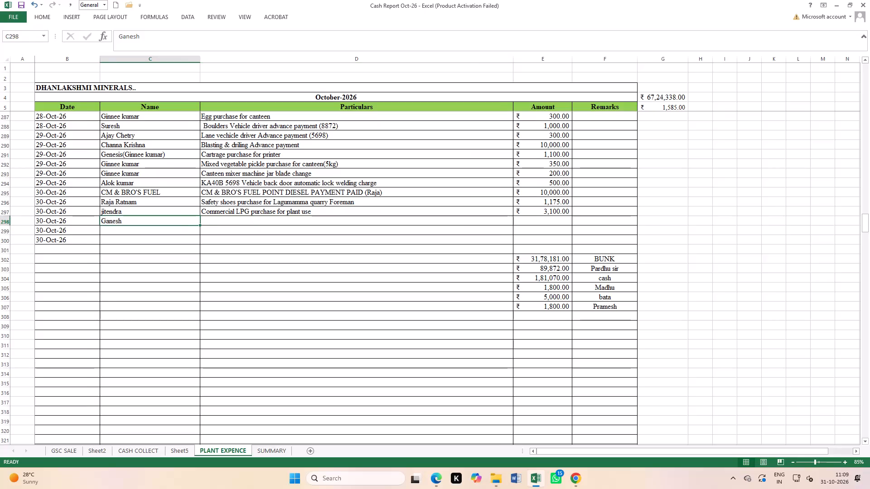
Add the surname to the name Ganesh in the Name column of row 298.
click(155, 215)
click(127, 223)
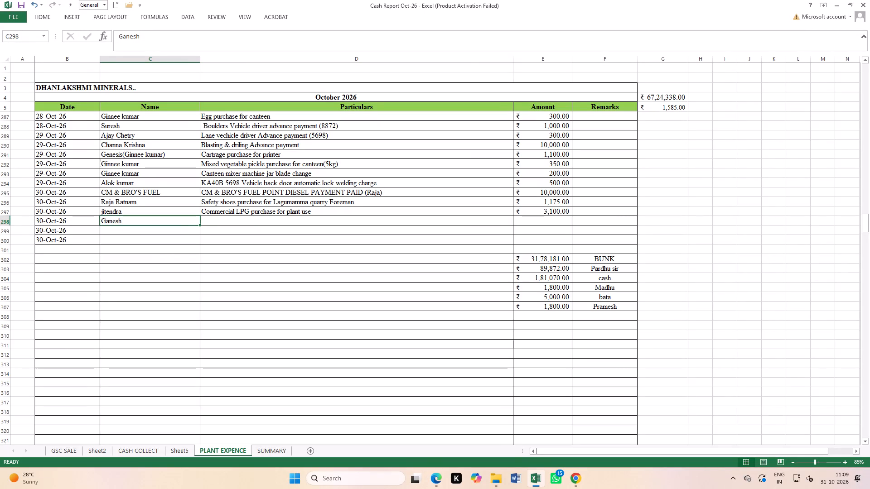
double_click(132, 219)
key(space)
click(223, 259)
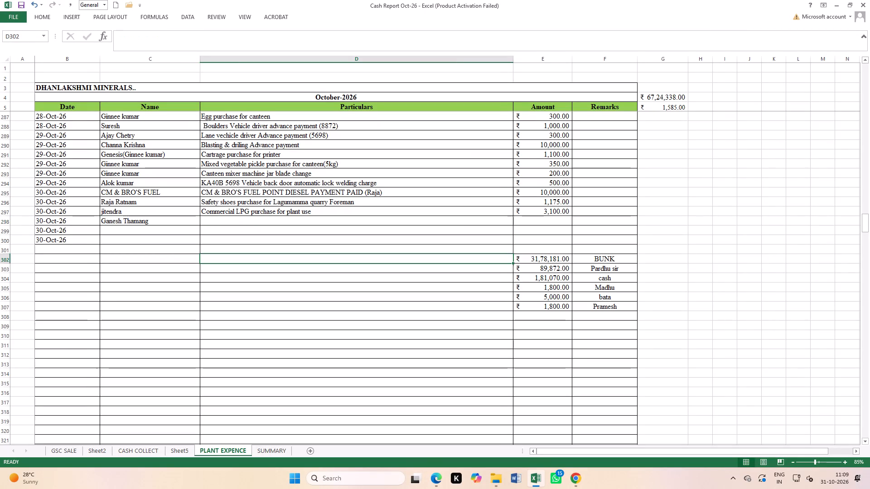
Copy the particulars "Boulders Vehicle driver advance payment (8872)" from row 288 into the Particulars cell of row 298.
click(219, 219)
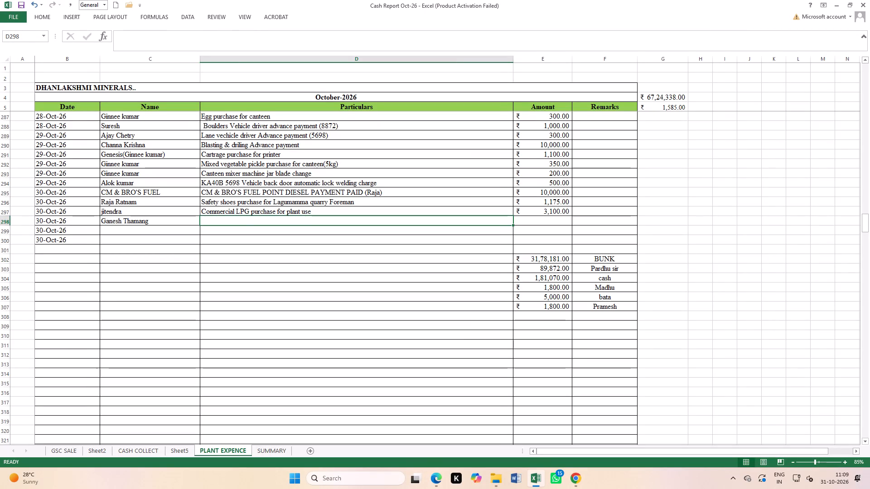
click(305, 129)
key(ctrl+c)
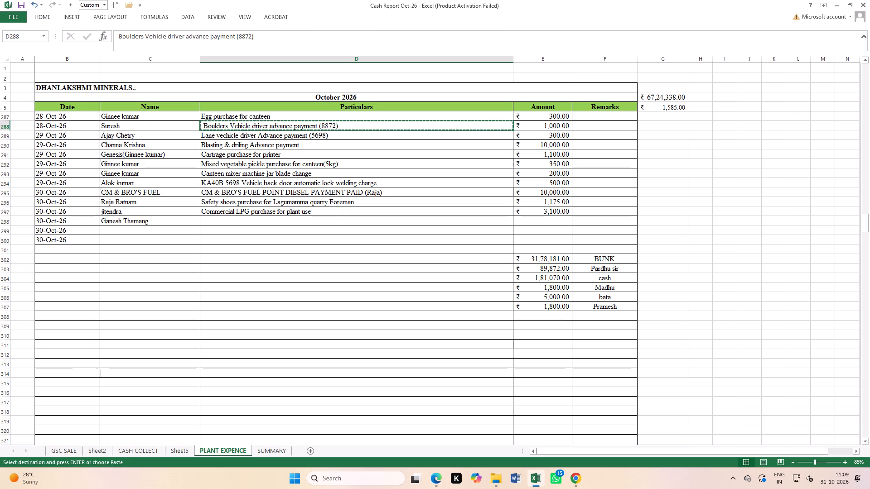
click(286, 221)
key(ctrl+v)
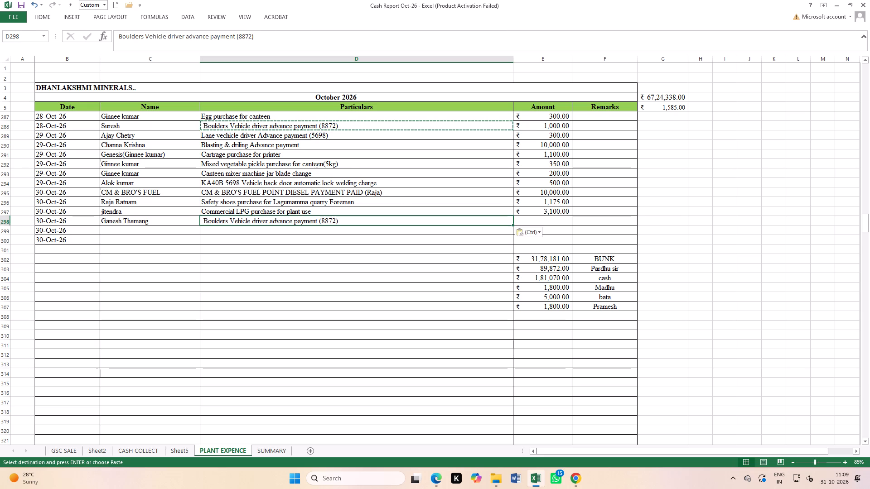
Enter 500 as the amount for the driver advance in row 298.
click(552, 219)
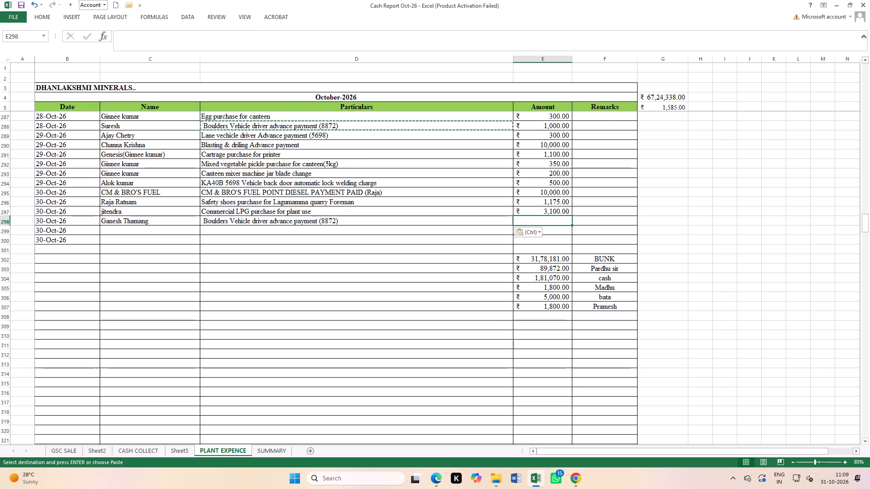
text(500)
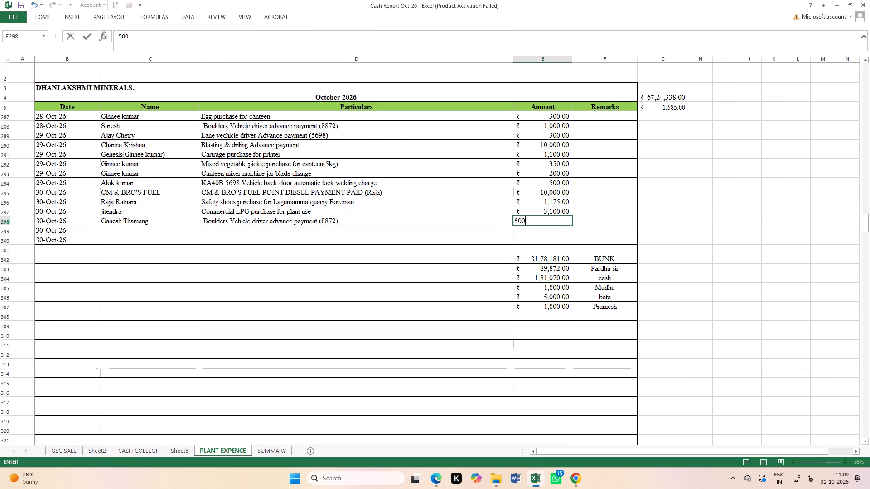
key(Return)
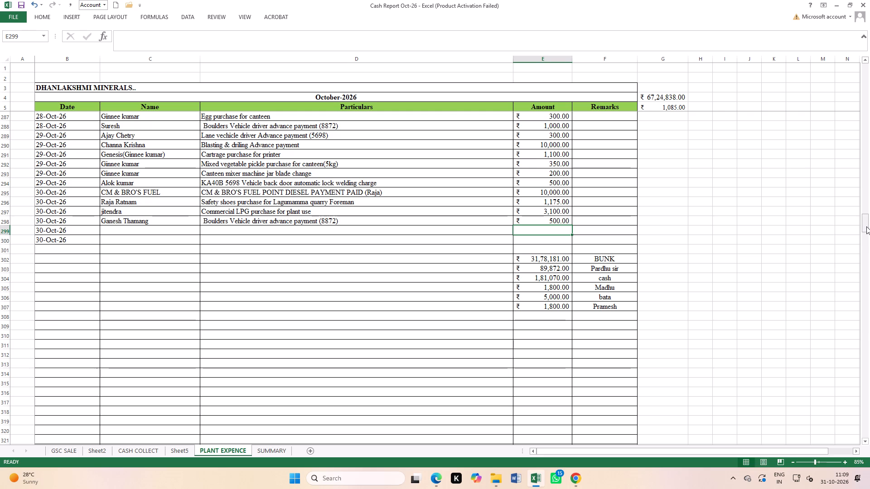
Add filters to the expense table's header row, from Date through Remarks.
drag(867, 225, 868, 46)
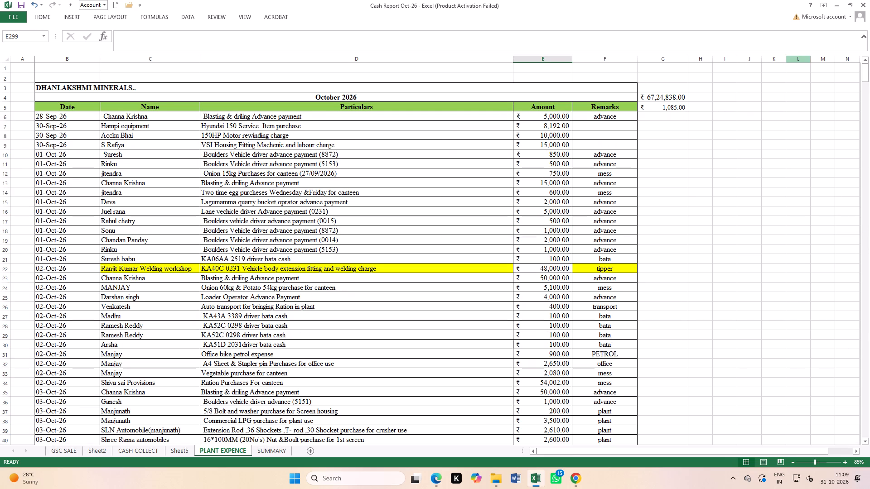
drag(49, 108, 599, 107)
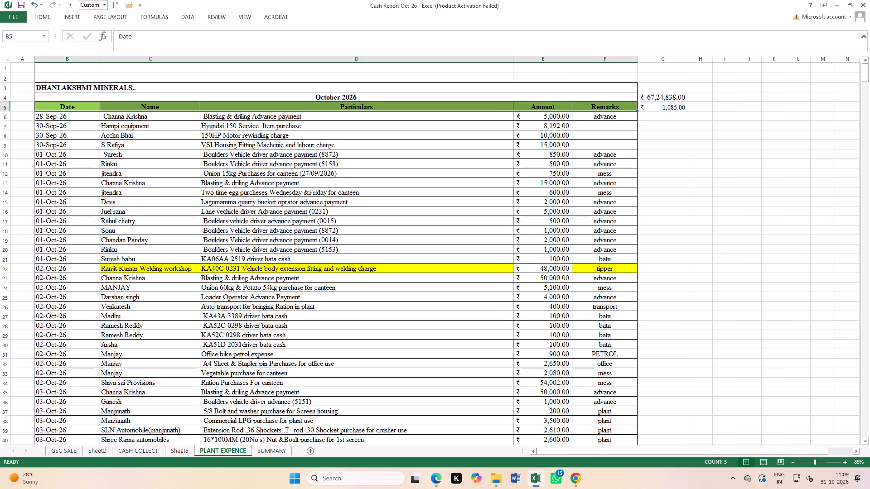
click(193, 16)
click(235, 40)
click(329, 170)
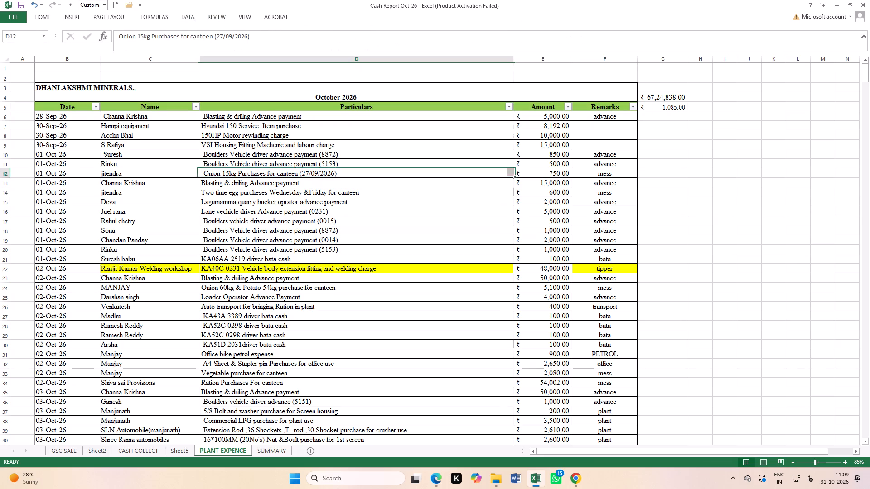
In the Particulars filter, deselect all entries and include "Egg purchase for canteen".
click(510, 107)
click(431, 196)
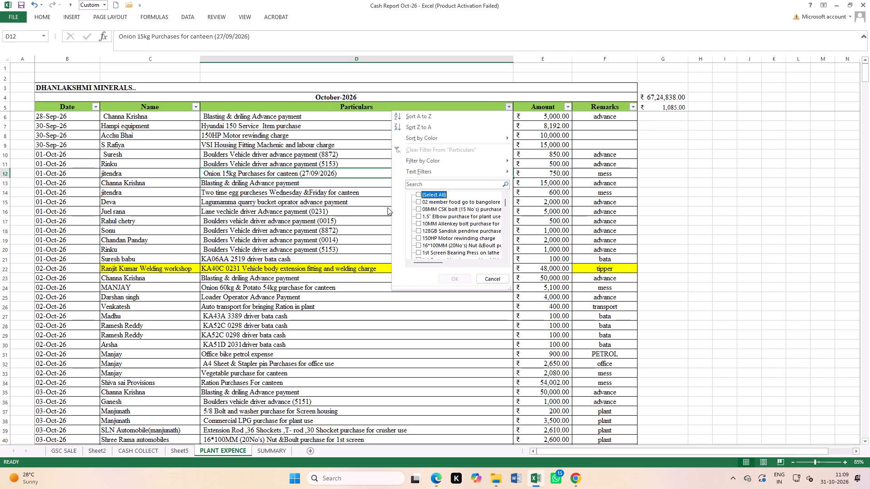
scroll(468, 199, down, 4)
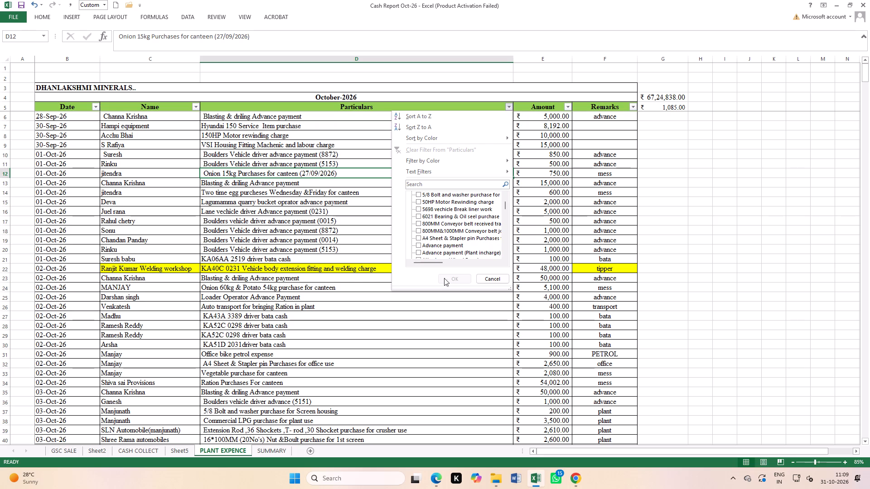
scroll(465, 235, down, 3)
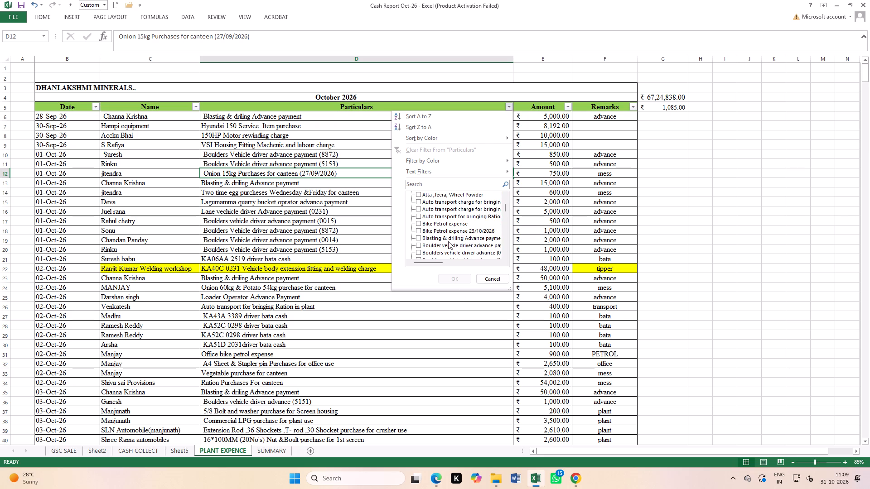
scroll(448, 243, down, 4)
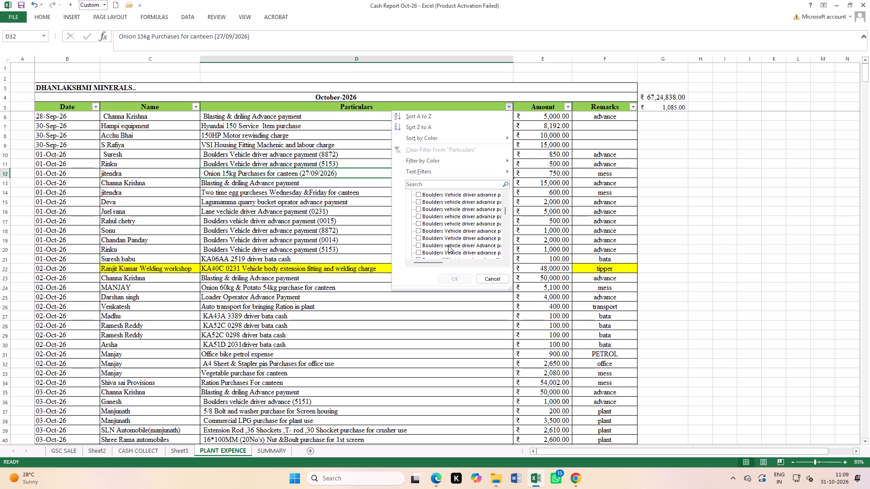
scroll(448, 245, down, 3)
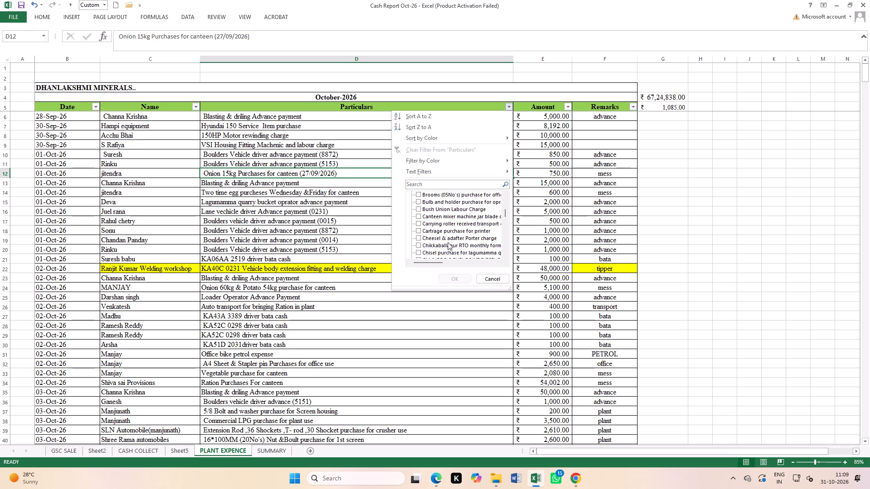
scroll(448, 243, down, 1)
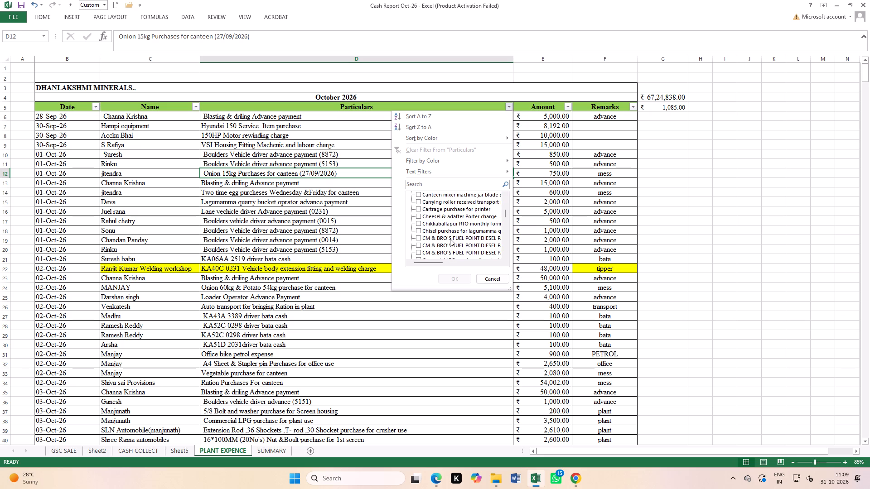
scroll(441, 217, up, 1)
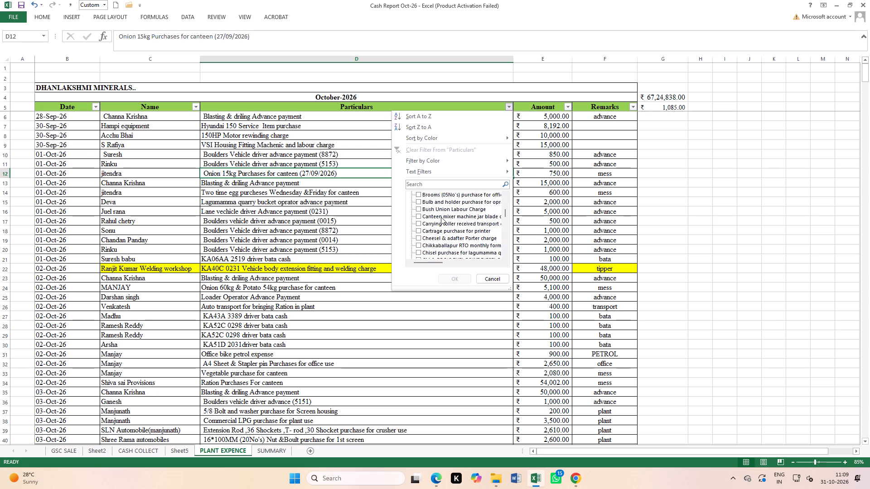
scroll(442, 224, down, 7)
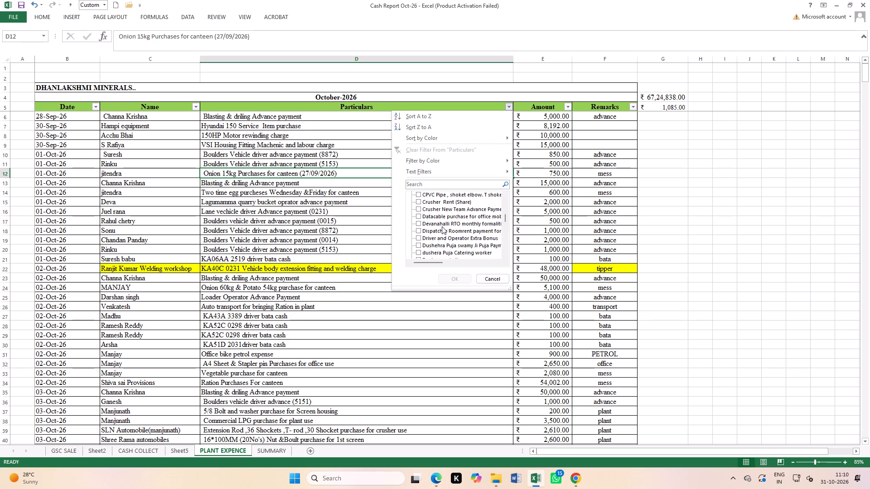
scroll(442, 226, down, 2)
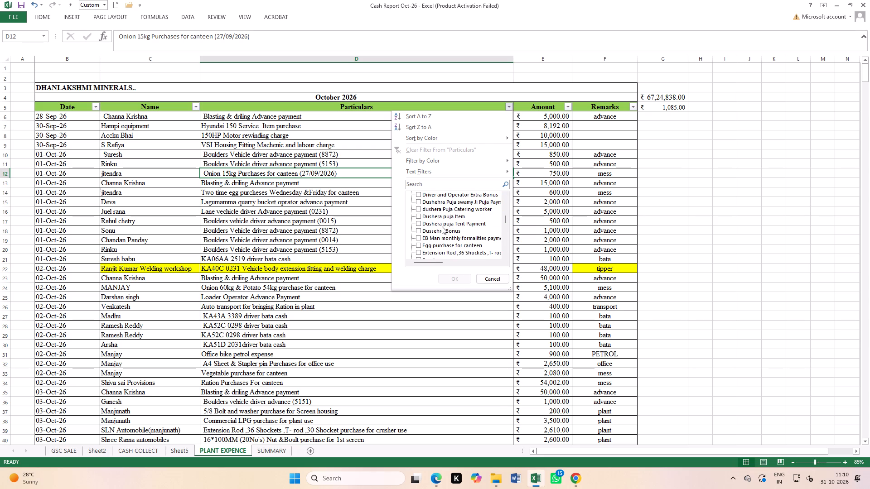
click(444, 248)
Include "Green Vegetable" and the "Green Vegetable Garlic Tomato" entry in the Particulars filter selection.
scroll(441, 240, down, 1)
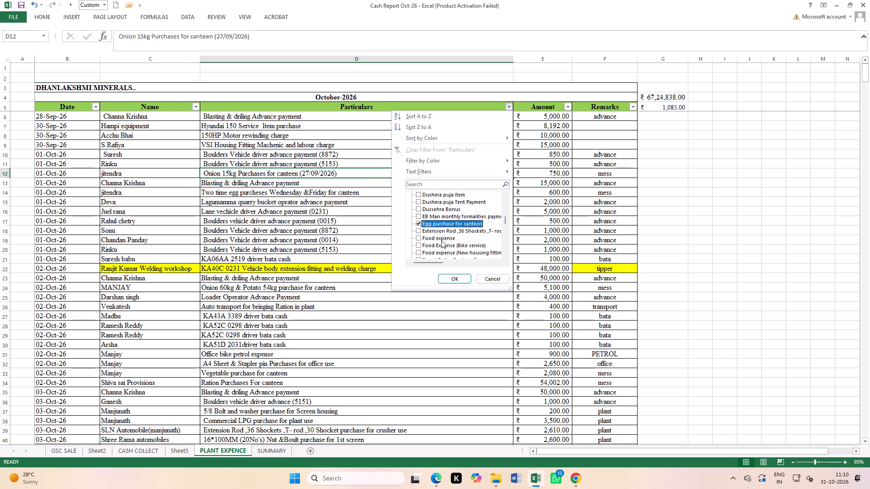
scroll(443, 239, down, 1)
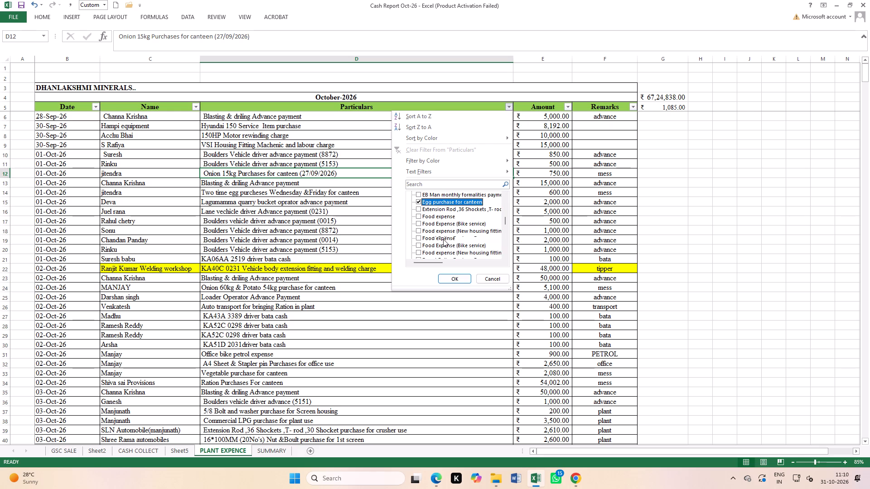
scroll(443, 239, down, 1)
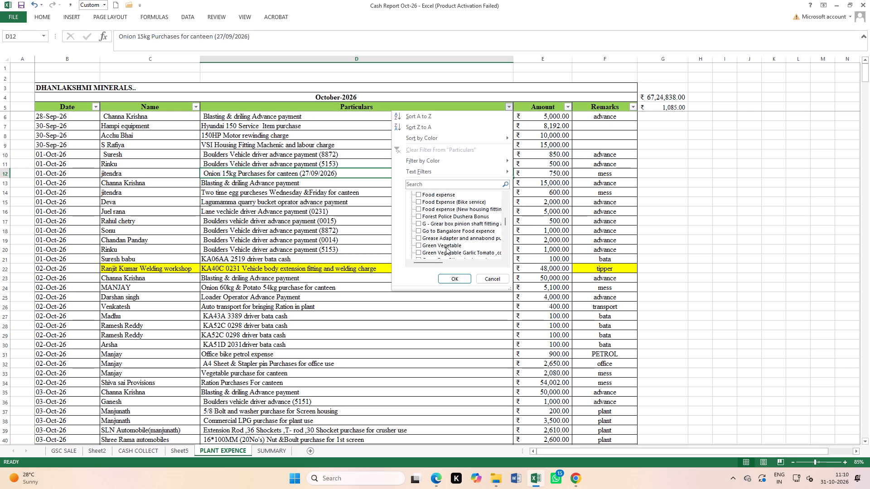
click(446, 247)
scroll(445, 246, down, 1)
click(445, 230)
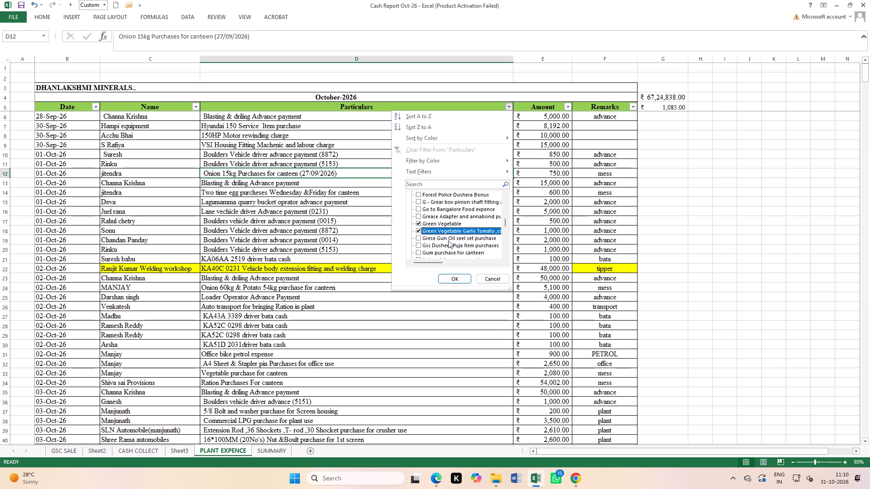
Include "Milk purchase for canteen", "Milk purchases" and "Milk purchases & tomato" in the Particulars filter selection.
scroll(448, 240, down, 1)
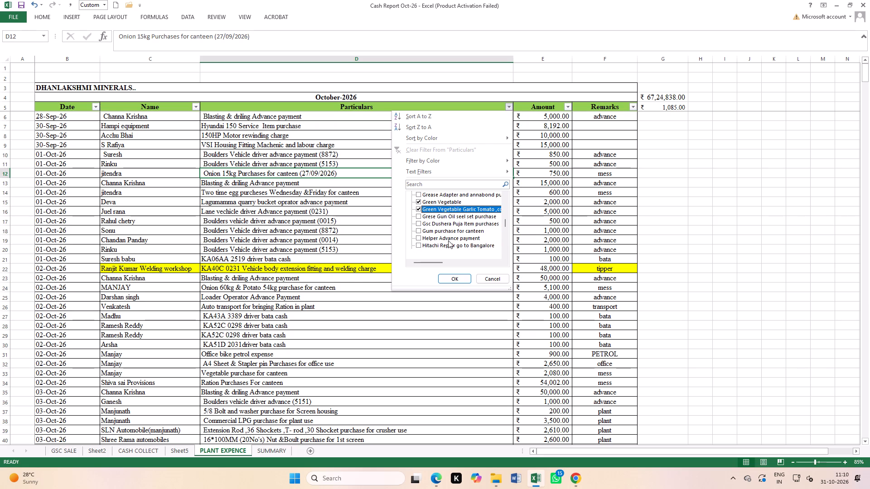
scroll(448, 240, down, 3)
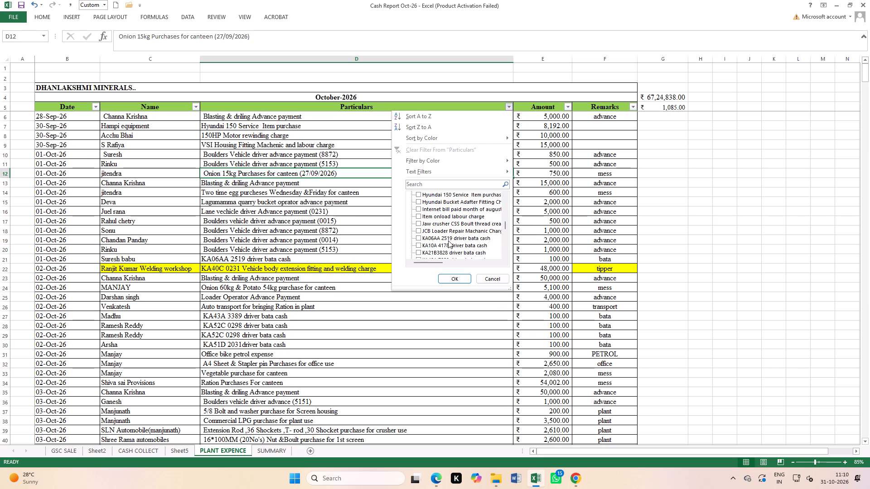
scroll(448, 240, down, 2)
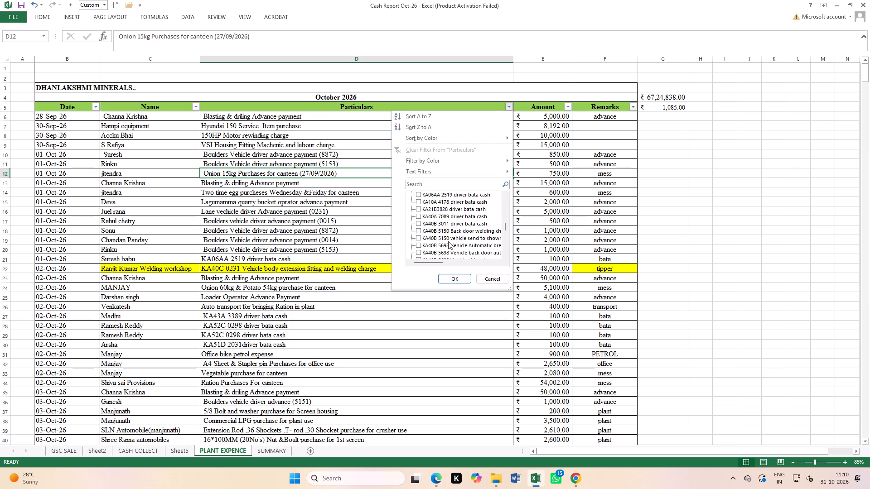
scroll(448, 241, down, 7)
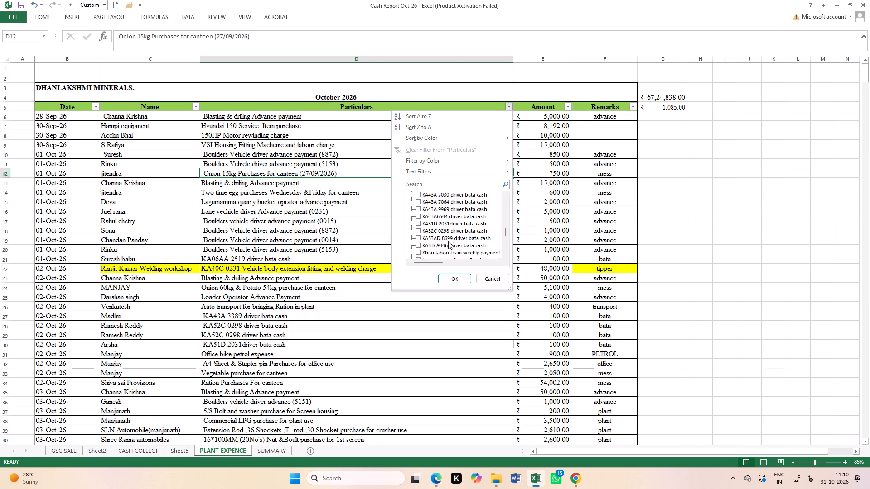
scroll(448, 241, down, 2)
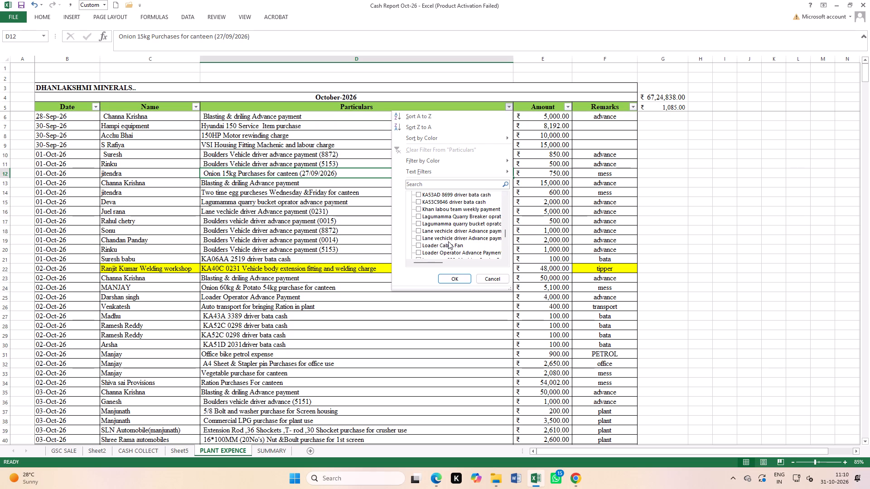
scroll(448, 241, down, 2)
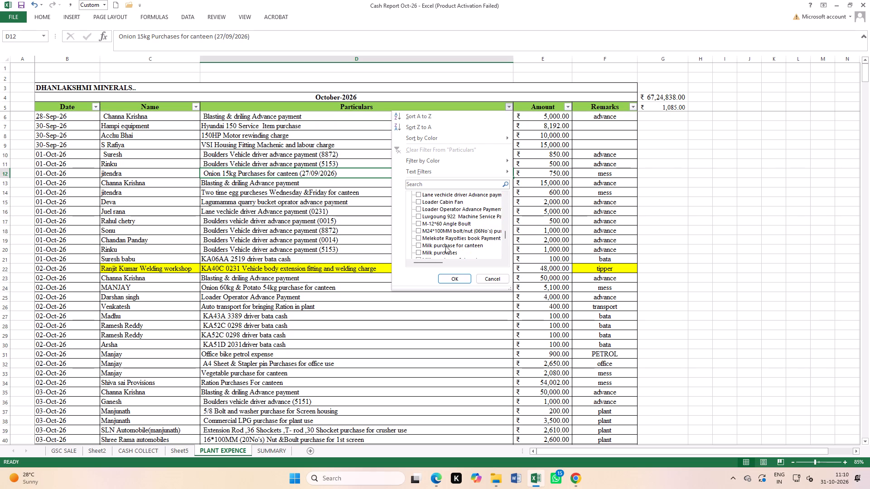
click(445, 246)
click(444, 253)
scroll(445, 247, down, 1)
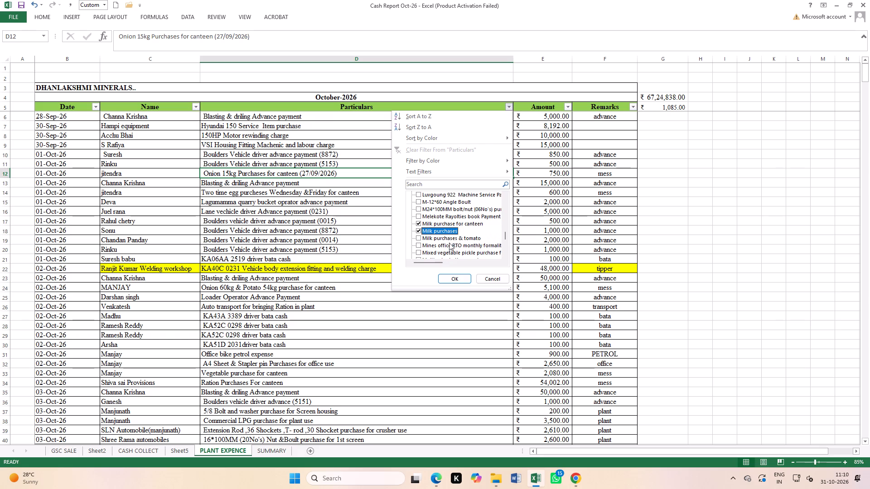
click(449, 237)
Include the "Mixed vegetable pickle purchase" entry in the Particulars filter selection.
scroll(452, 251, down, 1)
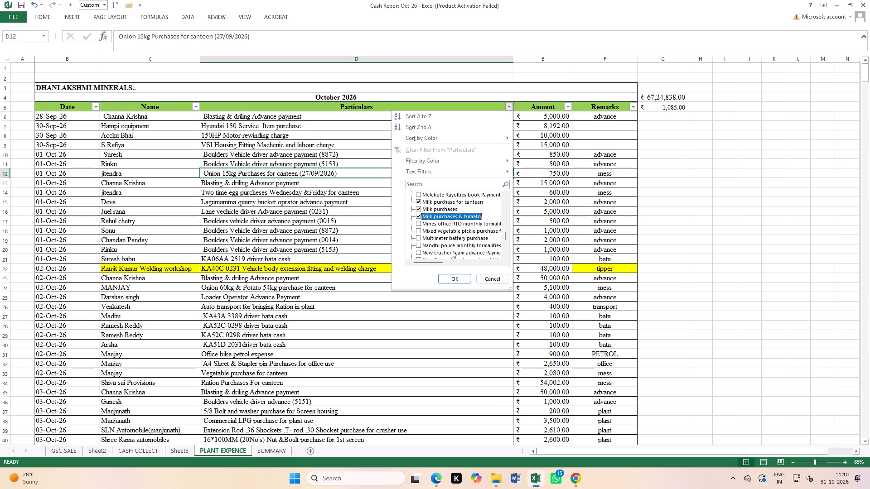
click(453, 230)
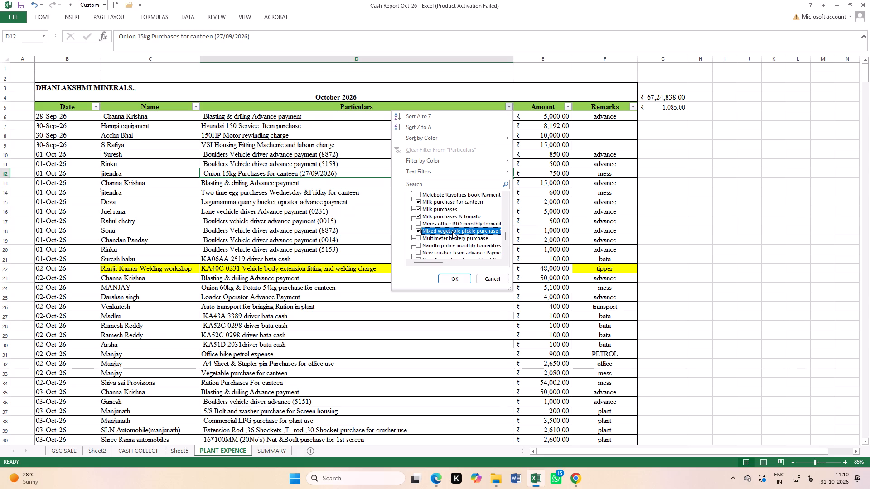
click(452, 231)
click(452, 231)
Include the "Ration Purchases For canteen" entry in the Particulars filter selection.
scroll(455, 243, down, 3)
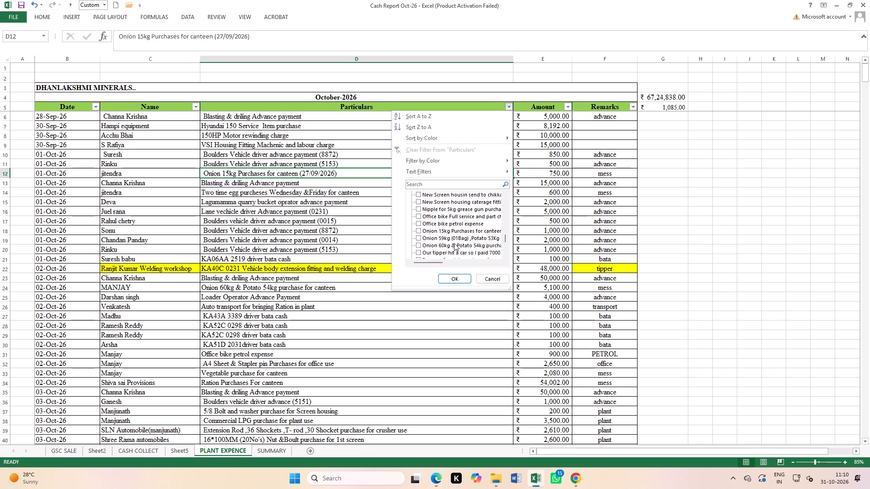
scroll(454, 243, down, 2)
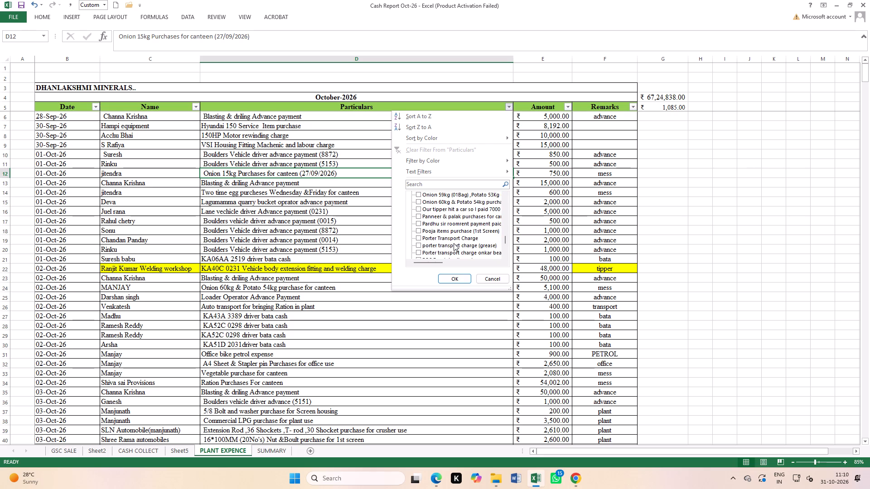
scroll(454, 243, down, 1)
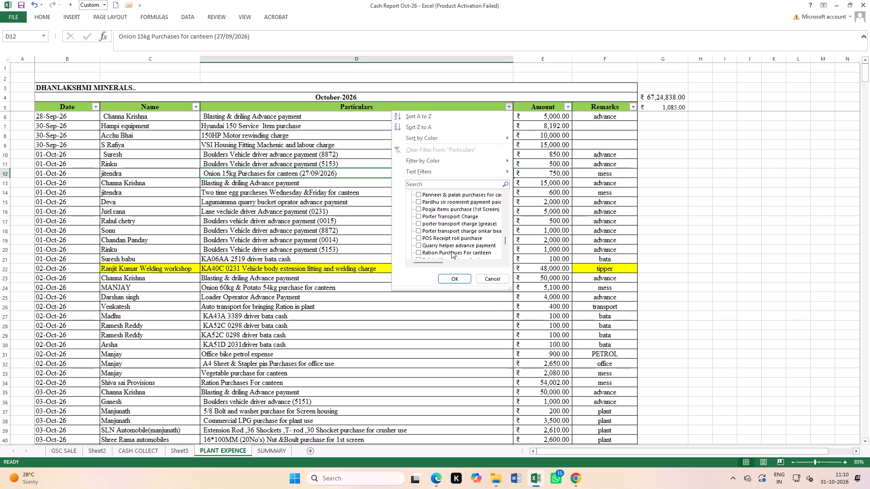
click(451, 251)
Include the "Onion 15kg", "Onion 59kg (01Bag) ,Potato 53Kg" and "Onion 60kg & Potato 54kg" canteen purchases in the Particulars filter selection.
scroll(449, 247, down, 2)
scroll(449, 246, up, 1)
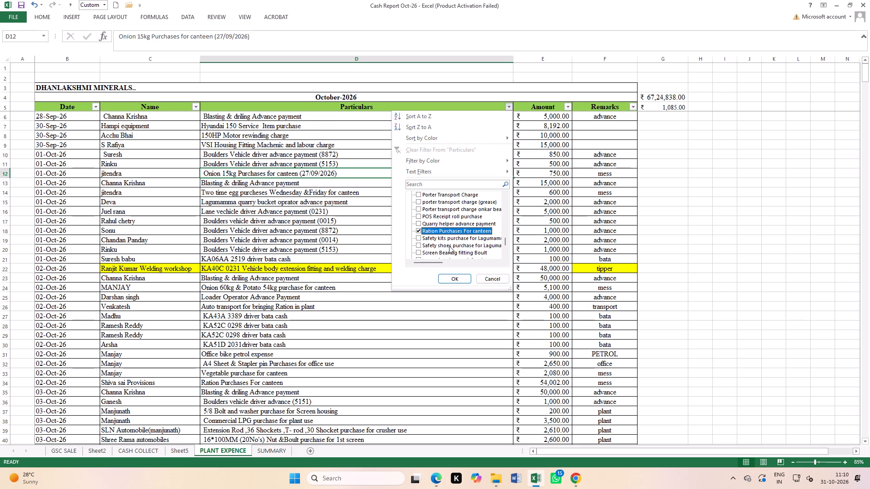
scroll(449, 246, up, 3)
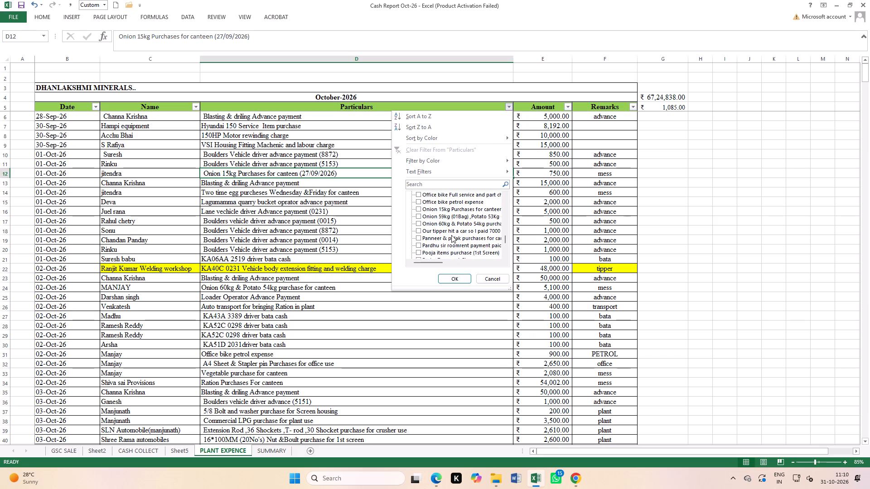
click(454, 217)
click(453, 224)
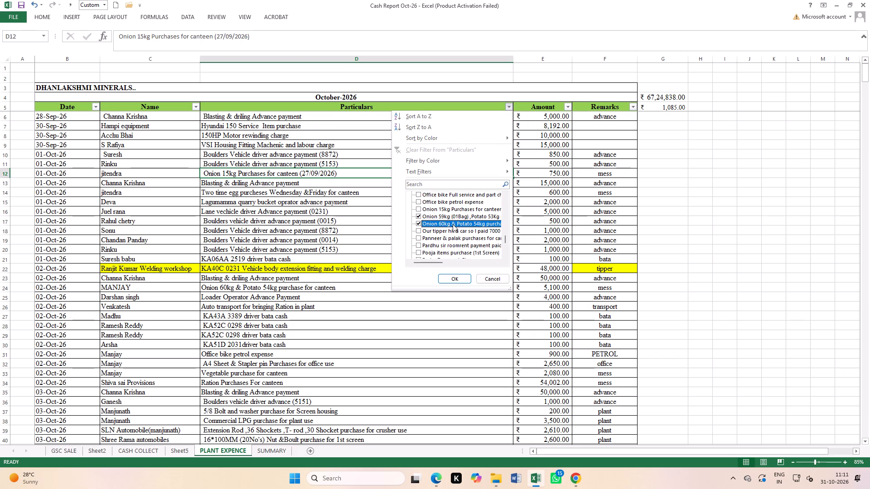
click(452, 210)
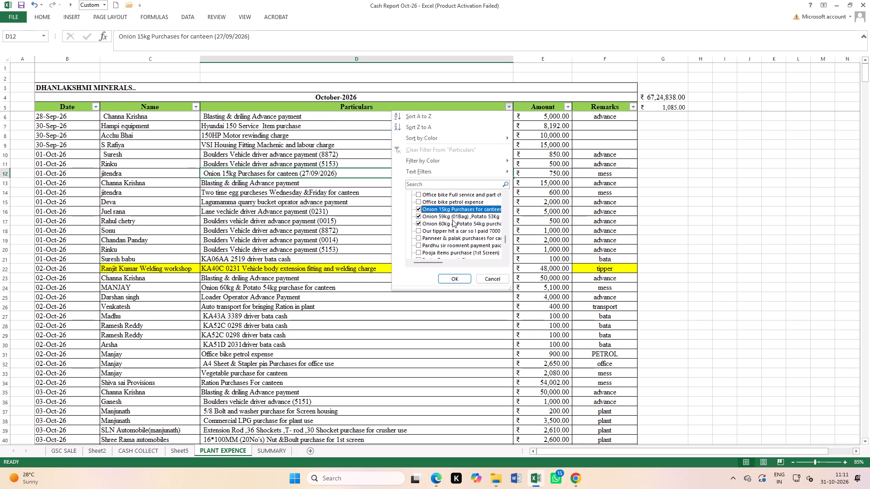
Include the "Sunday chiken purchases" entry in the selection and apply the Particulars filter.
scroll(459, 233, down, 4)
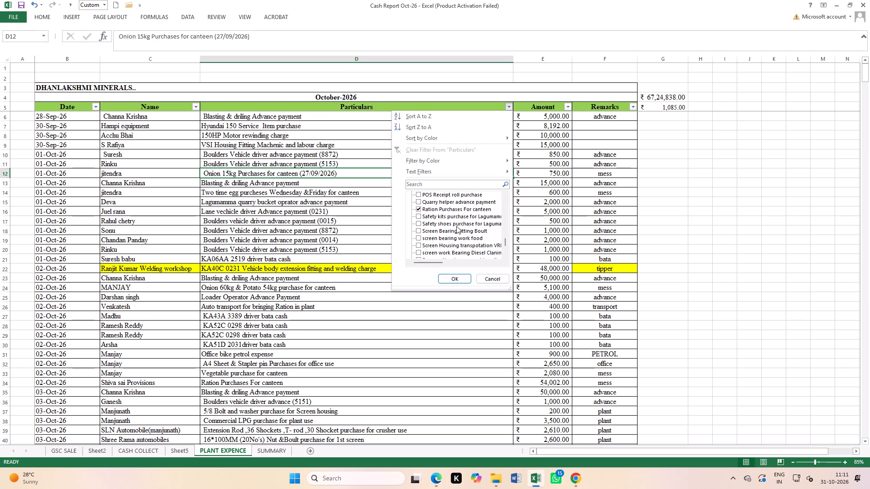
scroll(459, 224, down, 2)
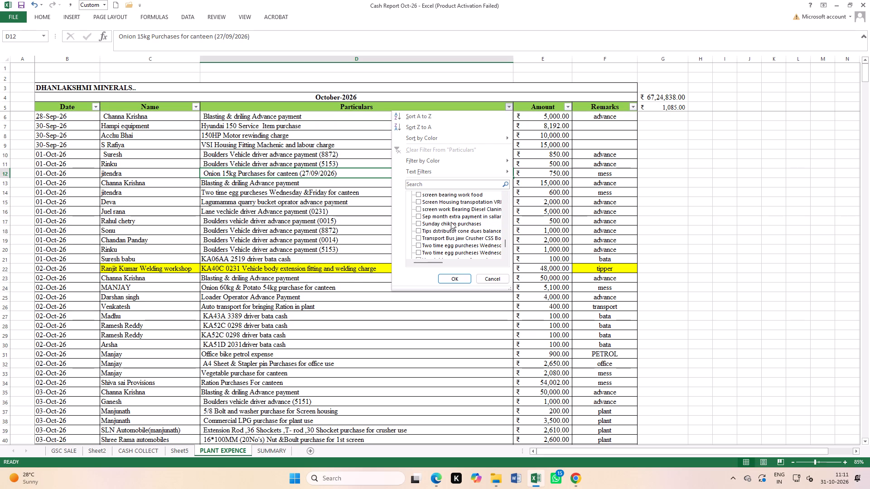
click(450, 222)
scroll(451, 242, down, 3)
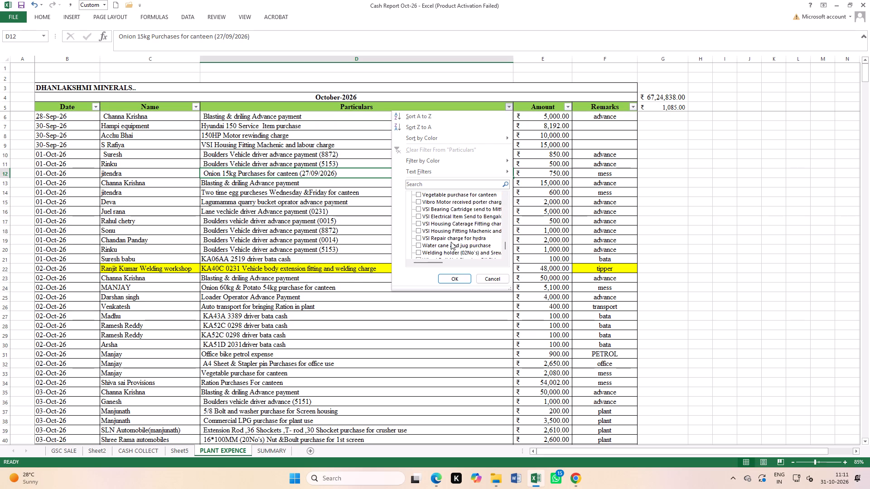
scroll(451, 242, down, 1)
click(454, 275)
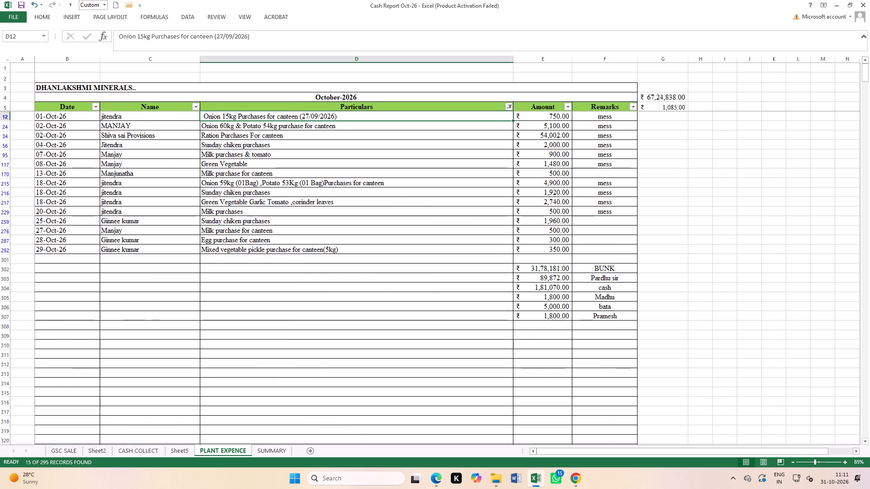
Check the sum of the Amount values for all the filtered canteen purchases.
click(728, 247)
drag(561, 249, 564, 190)
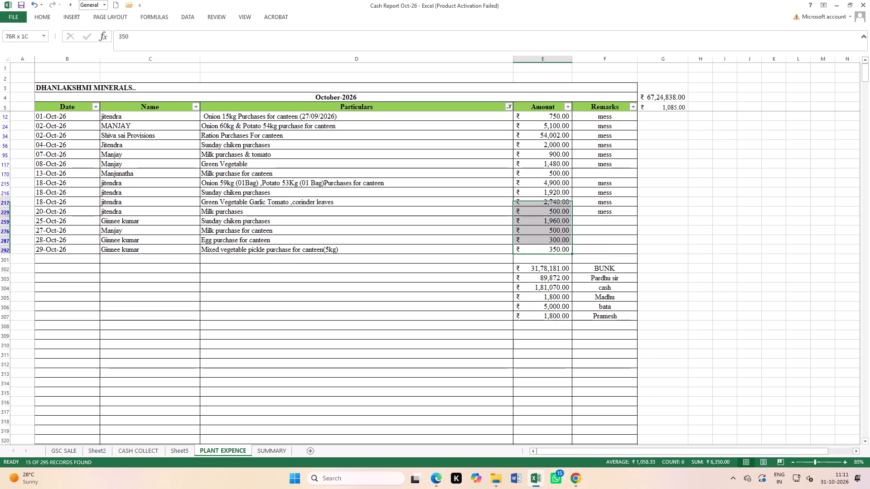
drag(564, 190, 563, 117)
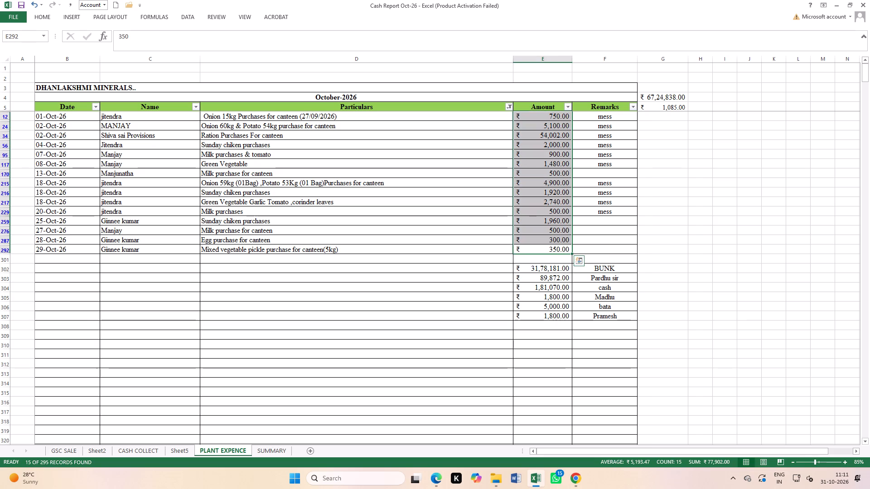
click(691, 273)
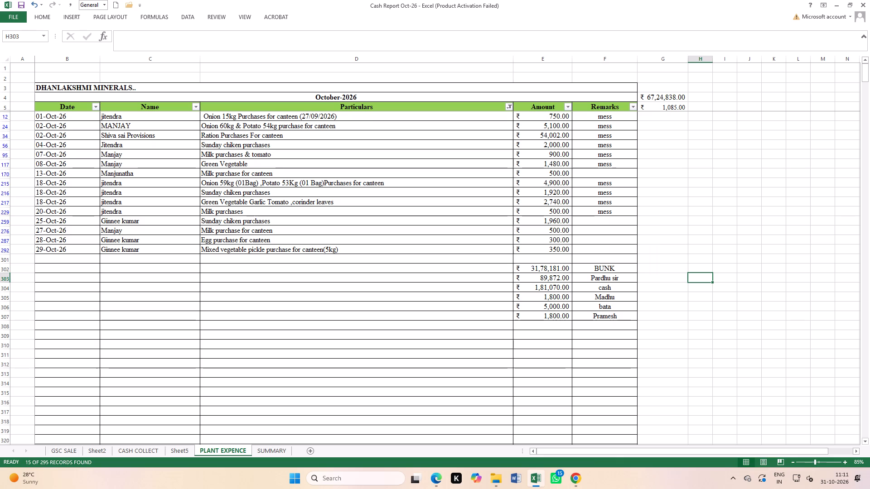
Remove the filter from the plant expense table and return to the 30-Oct-26 entries at its end.
scroll(397, 242, up, 4)
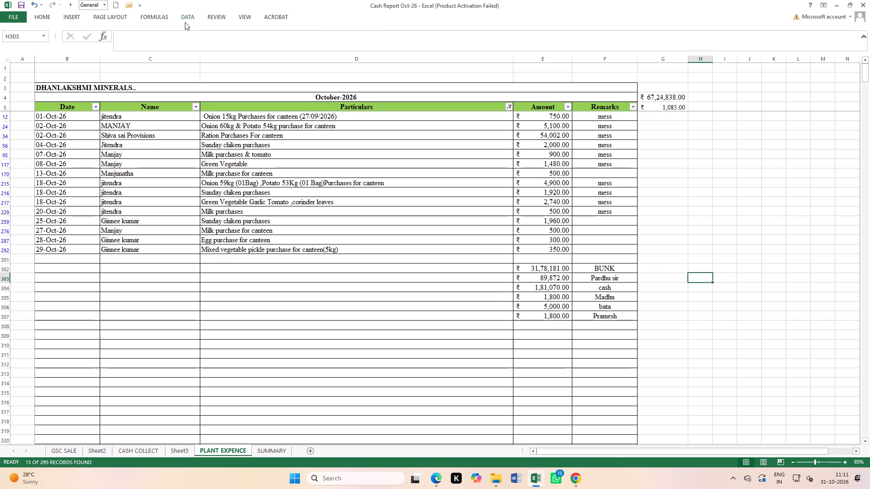
click(185, 22)
click(239, 40)
scroll(338, 220, down, 19)
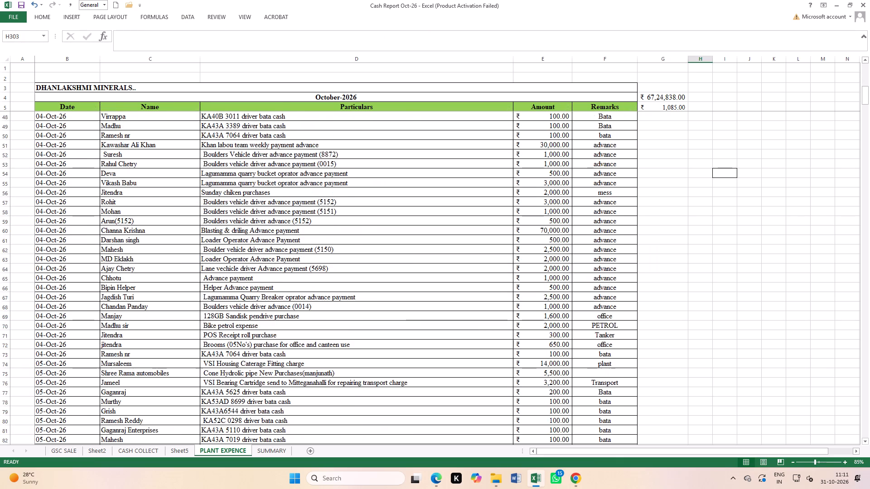
scroll(338, 250, down, 20)
scroll(338, 250, down, 20)
scroll(338, 250, down, 10)
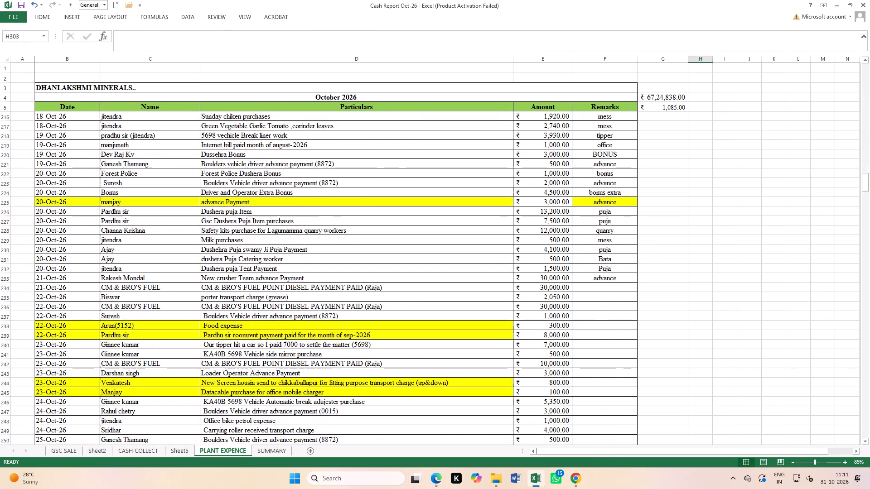
scroll(392, 392, down, 20)
scroll(392, 392, down, 10)
scroll(437, 361, up, 3)
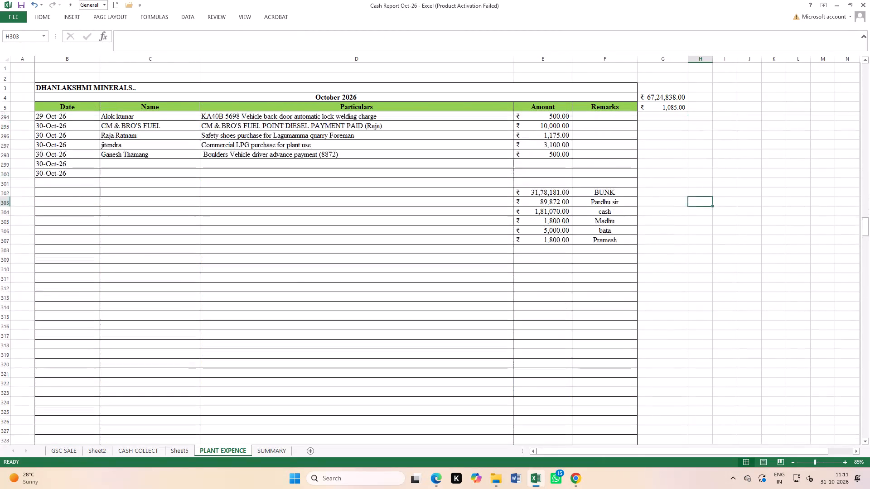
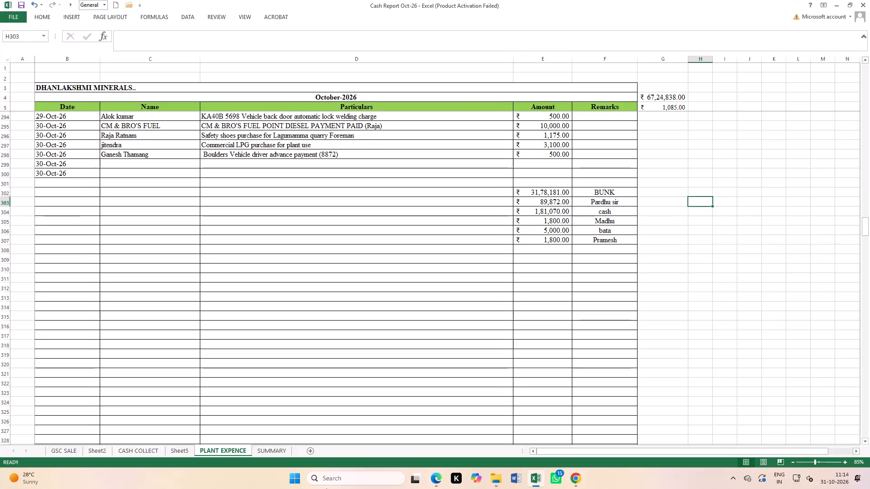
click(158, 166)
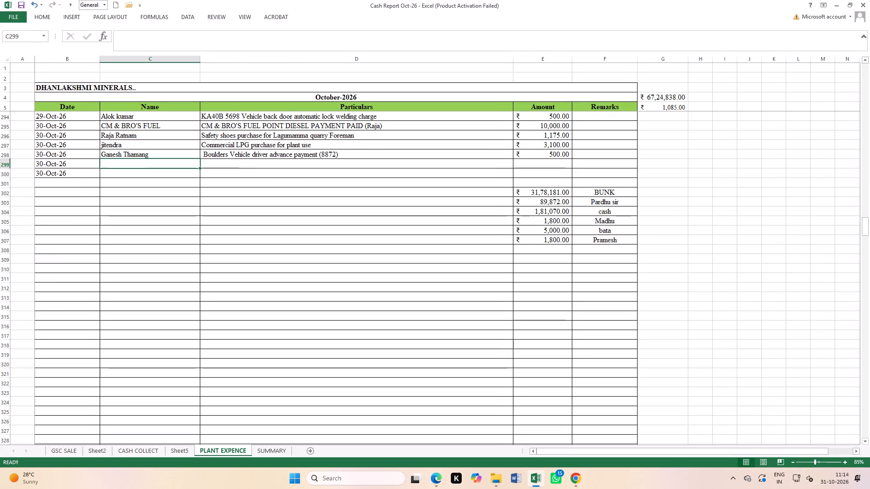
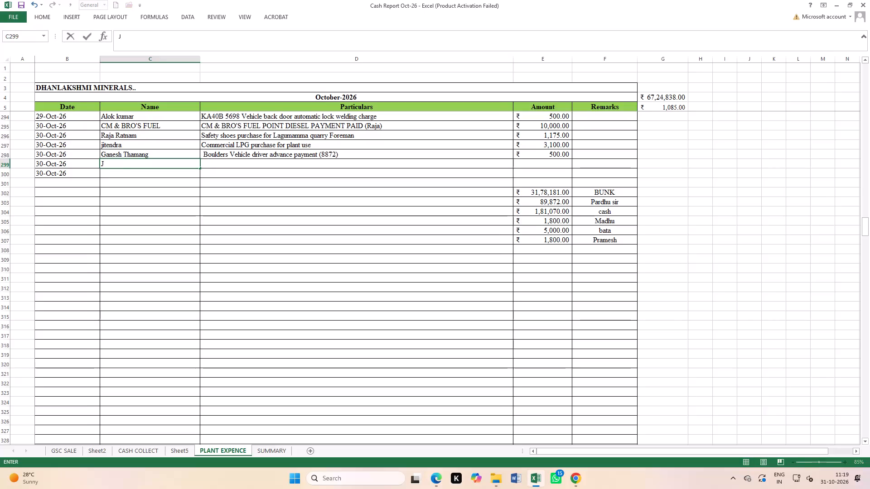
key(i)
key(Right)
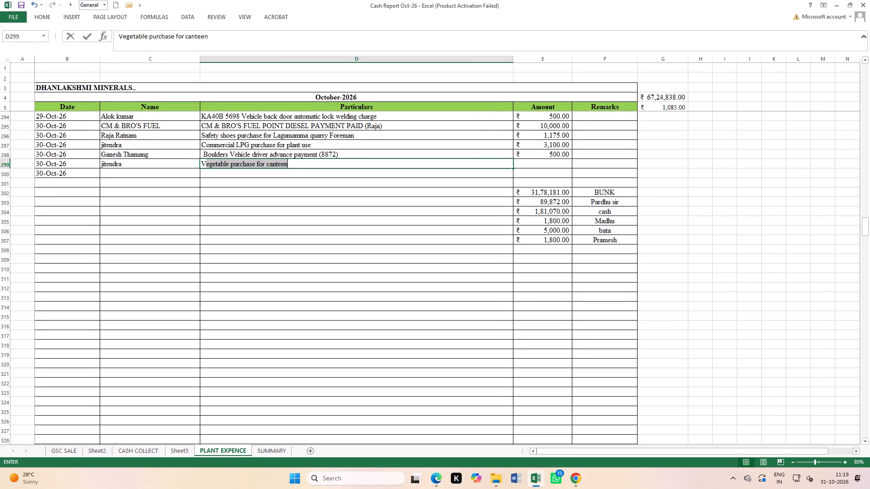
key(Right)
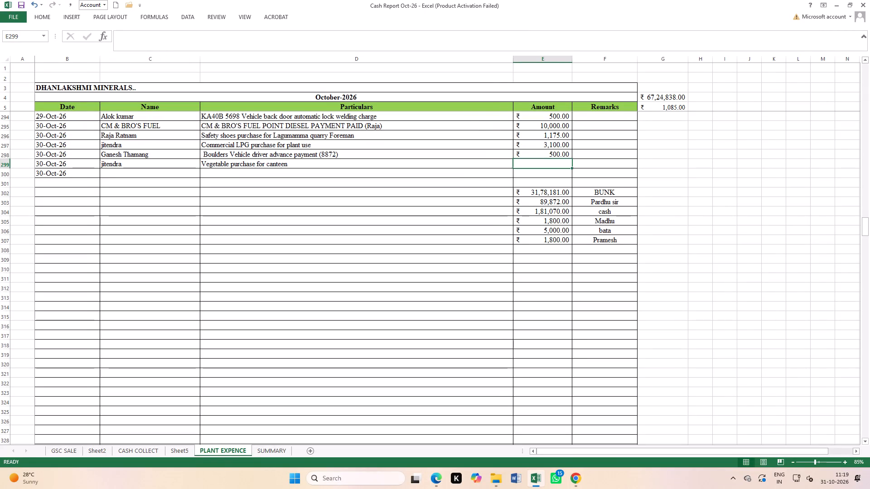
text(1400)
key(Return)
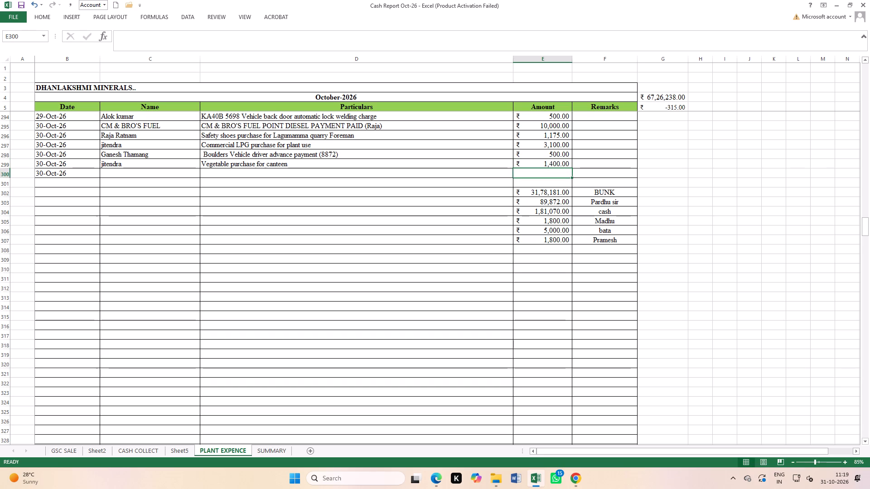
Fill the last 30-Oct-26 row with the name jitendra copied from above, particulars "Egg purchase for canteen" and amount 300.
click(143, 175)
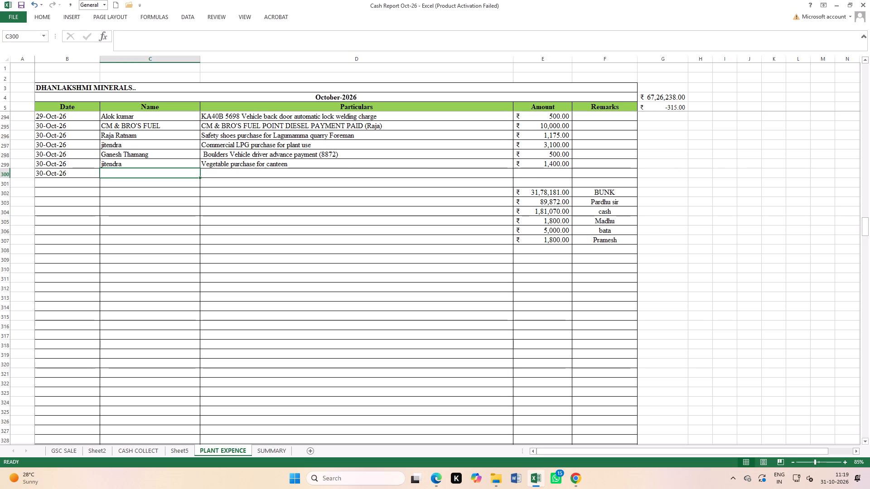
key(ctrl+d)
key(Right)
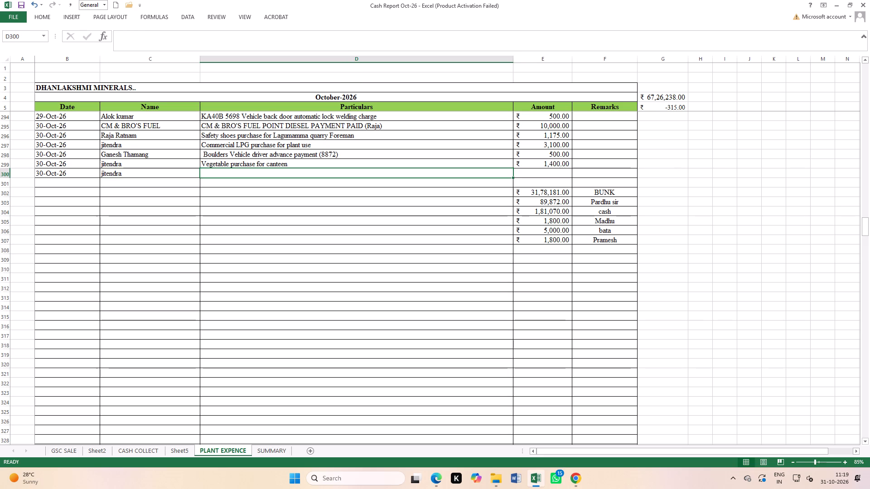
key(Right)
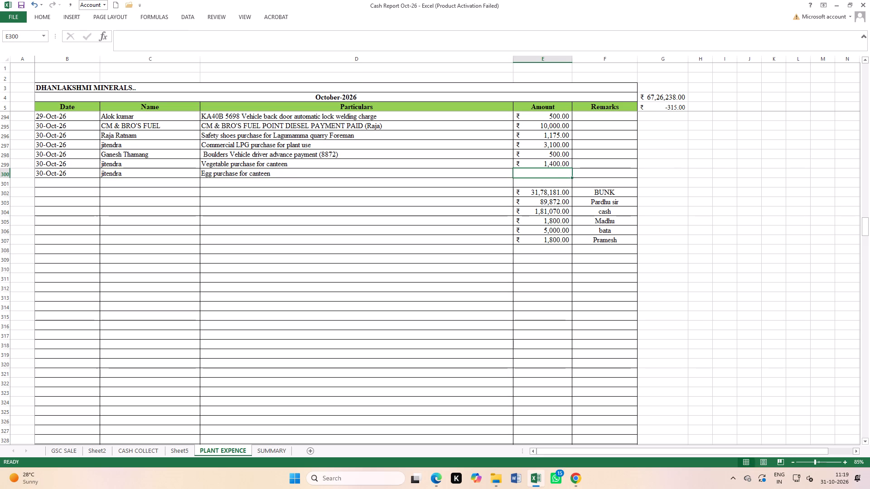
text(300)
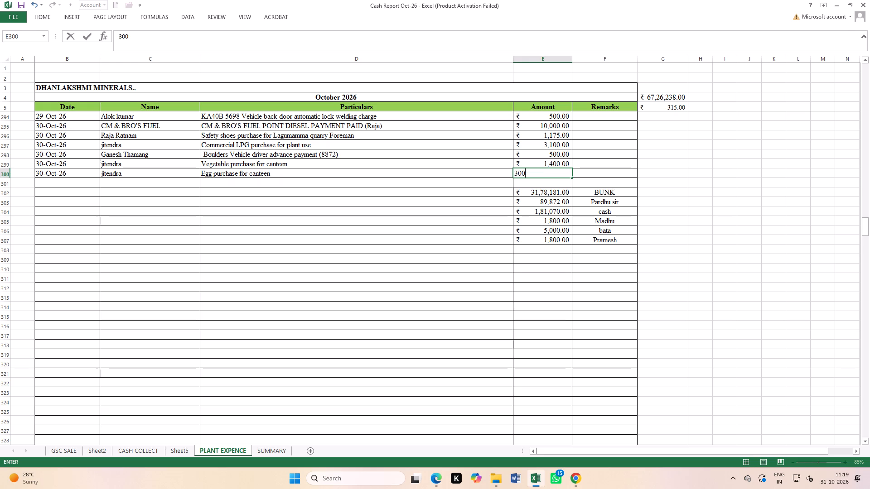
key(Return)
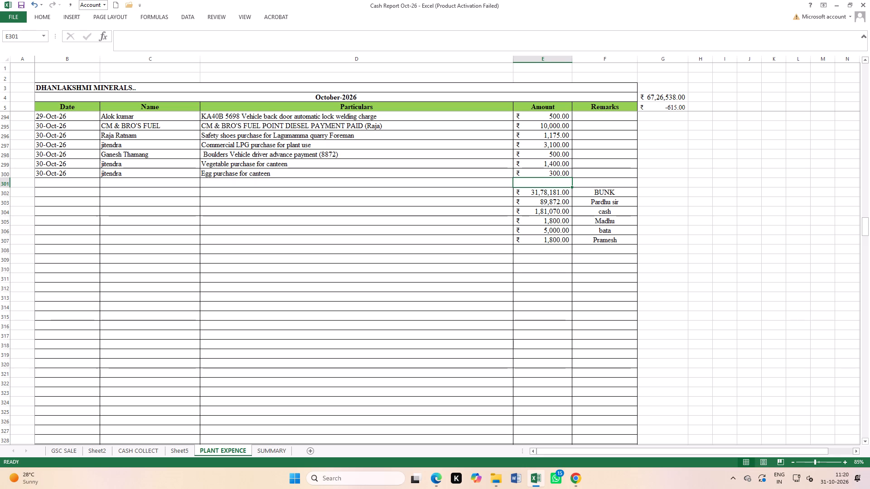
click(448, 263)
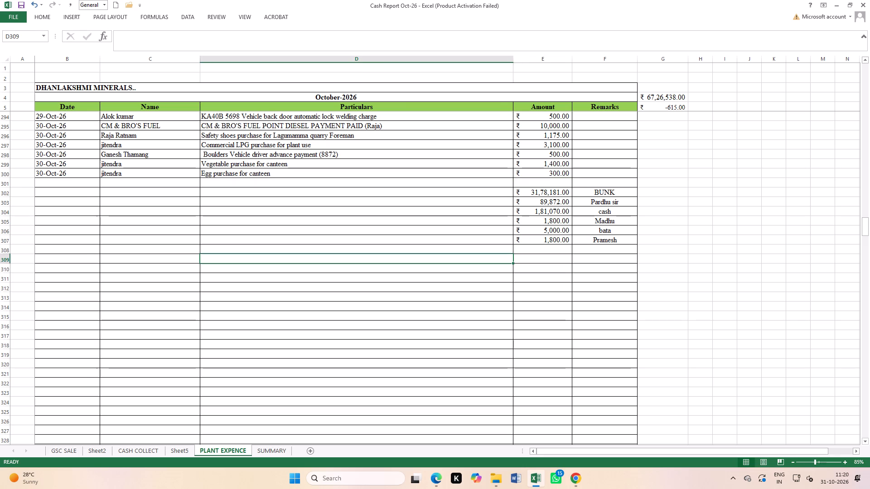
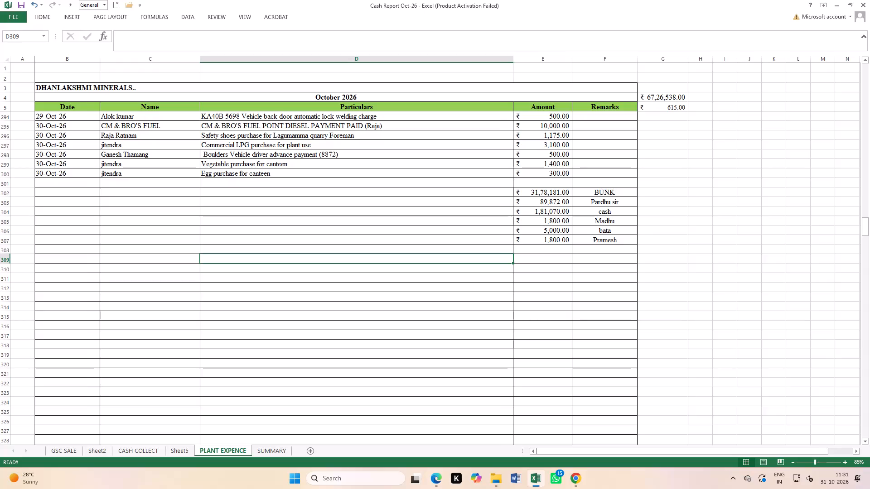
Replace the formula in the amount for the cash line below the expense entries with 175620.
double_click(552, 211)
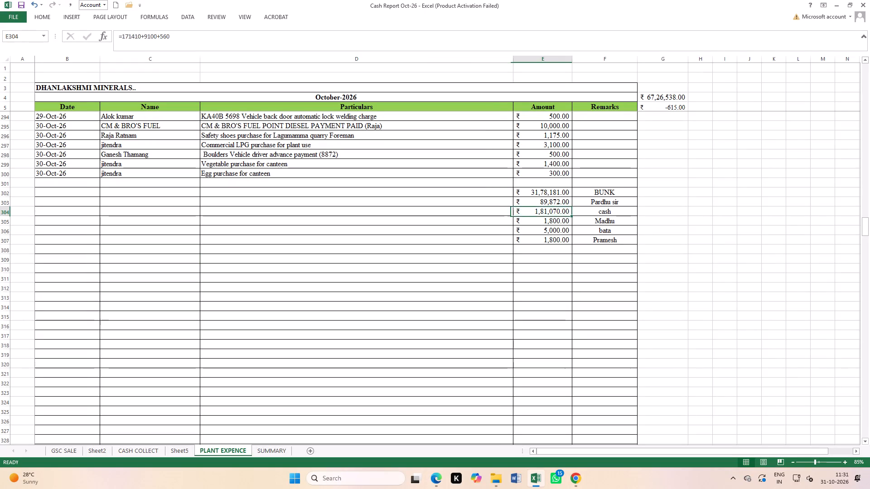
click(574, 211)
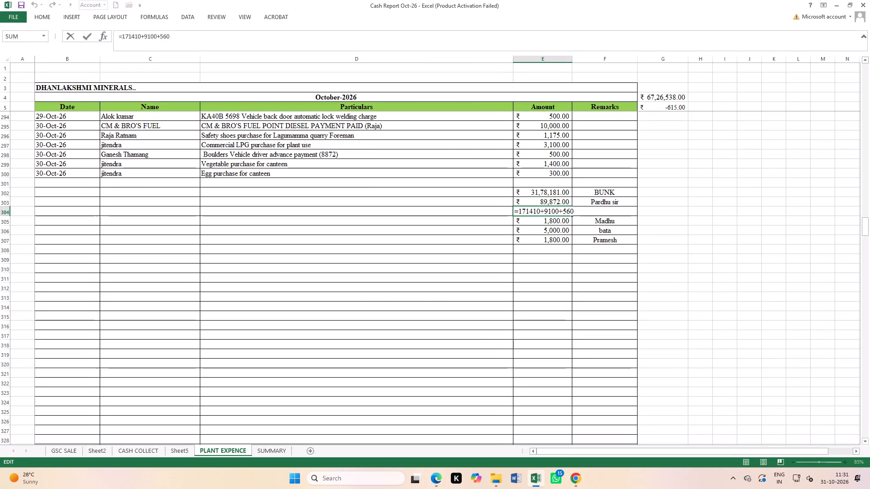
key(BackSpace)
key(BackSpace)
key(BackSpace)
key(BackSpace)
key(BackSpace)
key(BackSpace)
key(BackSpace)
key(BackSpace)
key(BackSpace)
key(BackSpace)
key(BackSpace)
key(BackSpace)
key(BackSpace)
key(BackSpace)
key(BackSpace)
key(BackSpace)
key(BackSpace)
key(BackSpace)
key(BackSpace)
key(BackSpace)
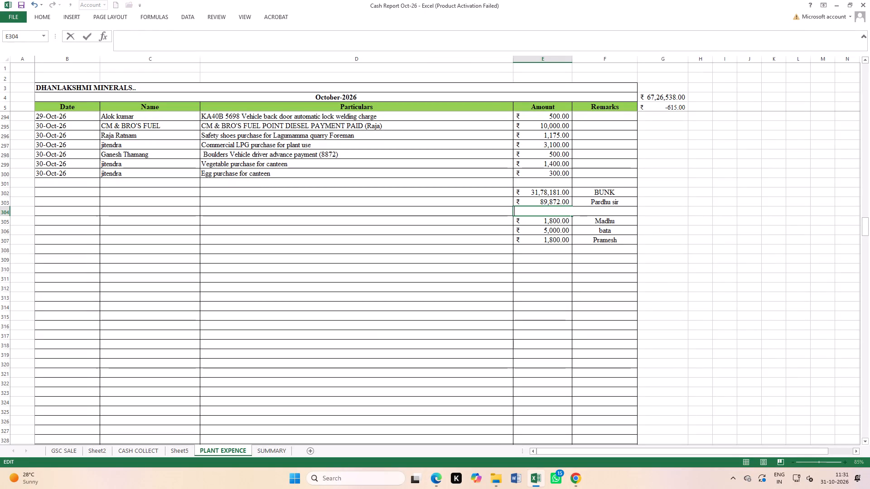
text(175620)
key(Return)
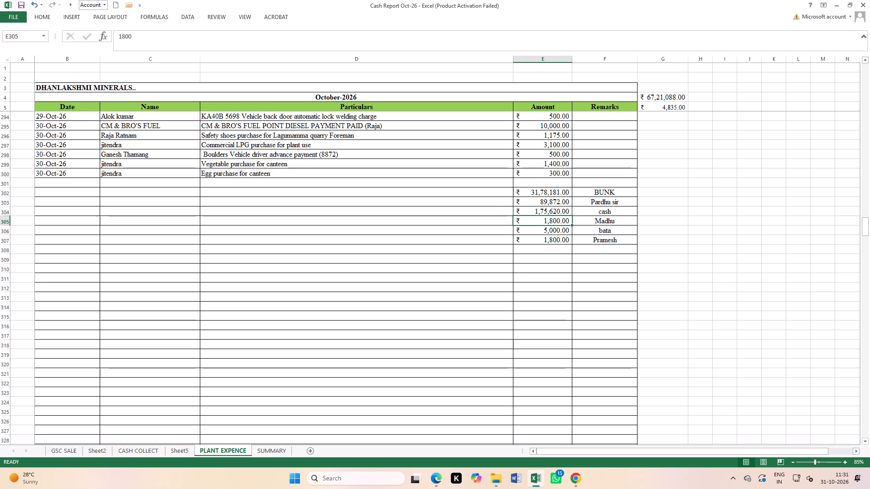
Save the workbook.
click(590, 307)
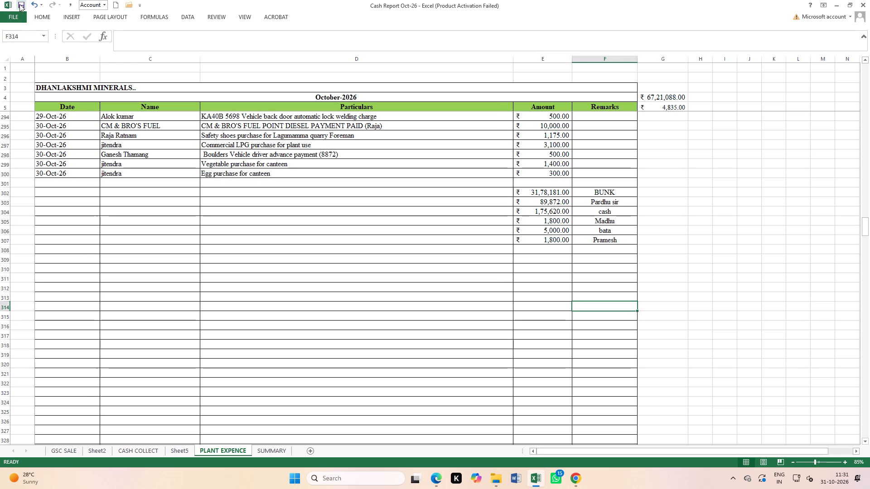
double_click(19, 4)
Clear all the Remarks entries from the first expense row, 28-Sep-26, down to the 30-Oct-26 rows.
scroll(190, 274, up, 3)
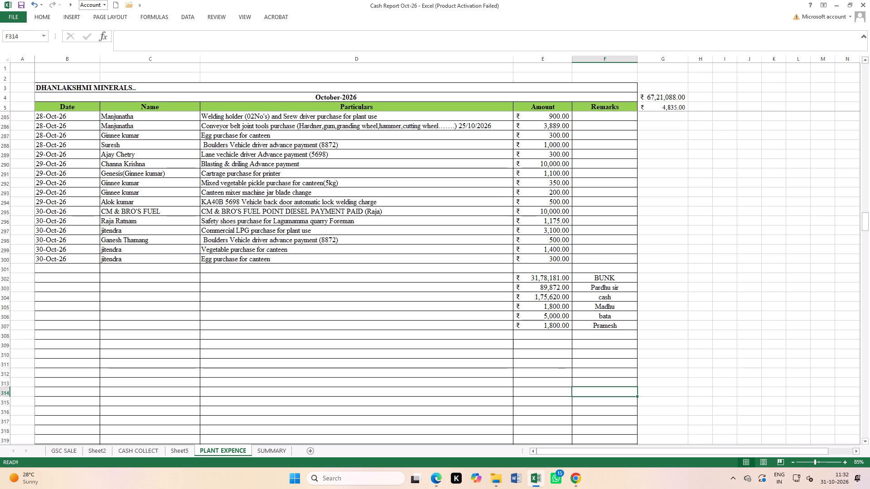
scroll(397, 218, up, 1)
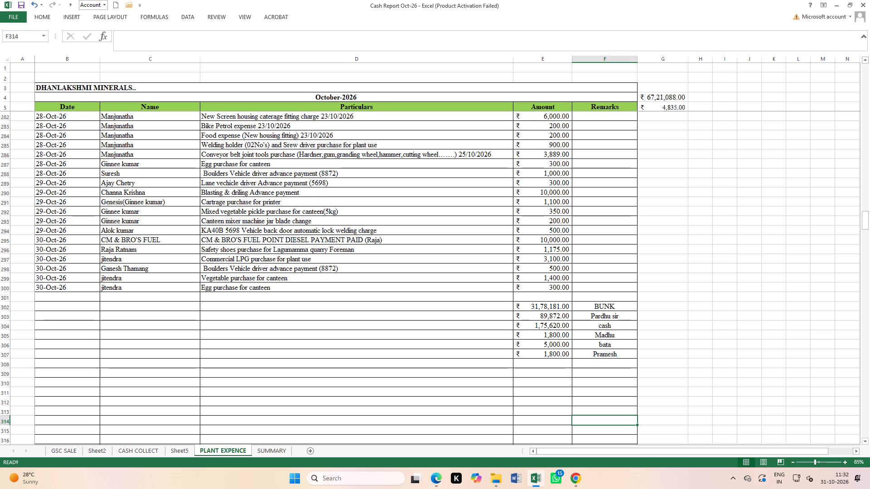
scroll(310, 198, up, 13)
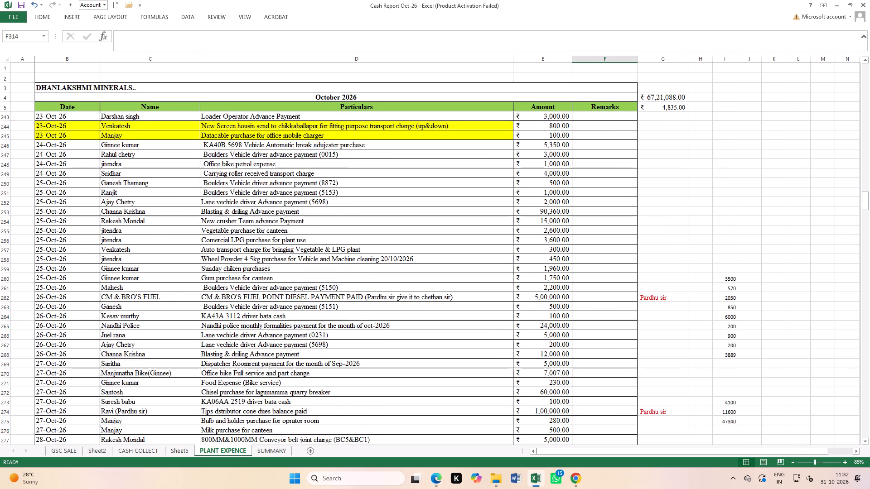
scroll(307, 198, up, 11)
scroll(307, 198, up, 20)
scroll(307, 198, up, 5)
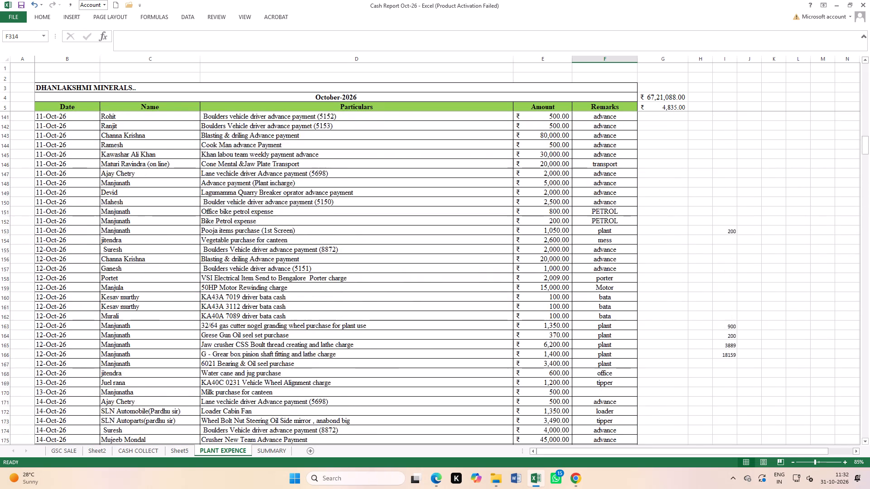
scroll(307, 198, up, 20)
scroll(307, 198, up, 16)
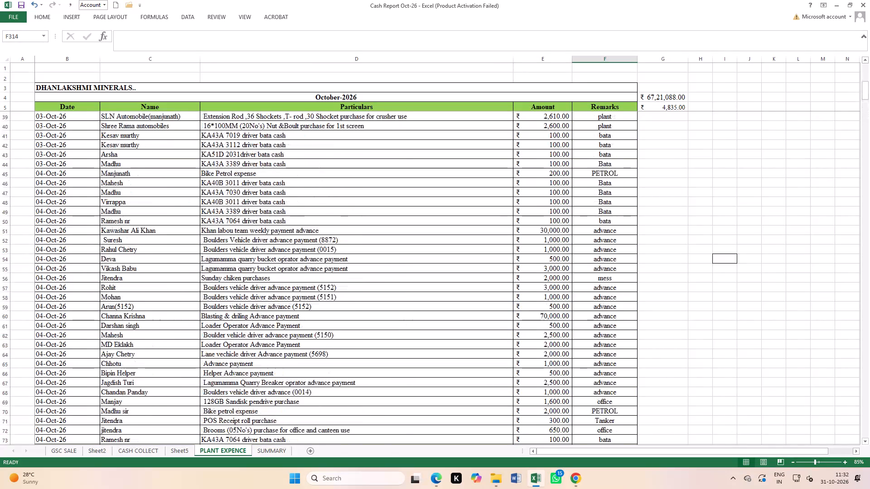
scroll(303, 198, up, 20)
scroll(303, 198, up, 1)
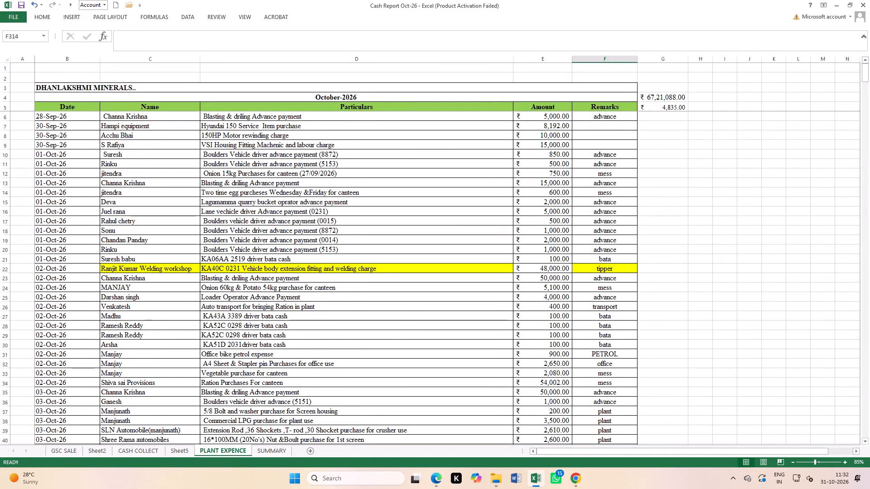
drag(611, 114, 602, 469)
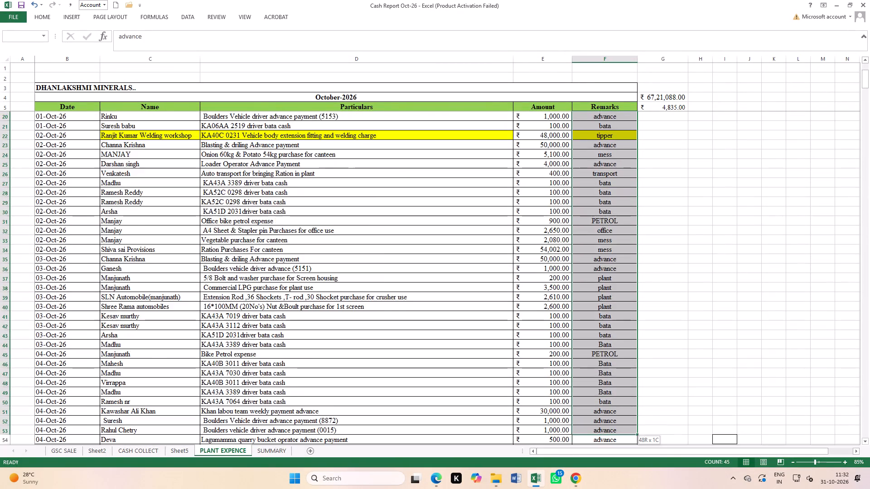
drag(602, 469, 602, 469)
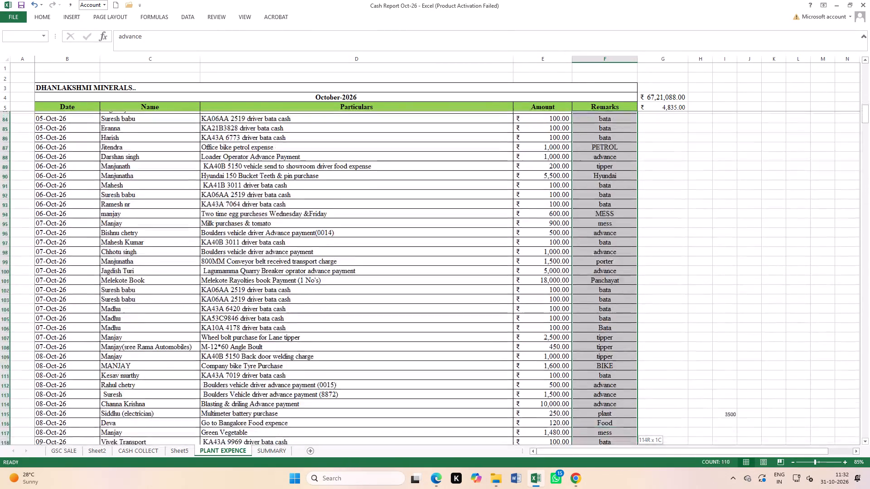
drag(602, 469, 608, 449)
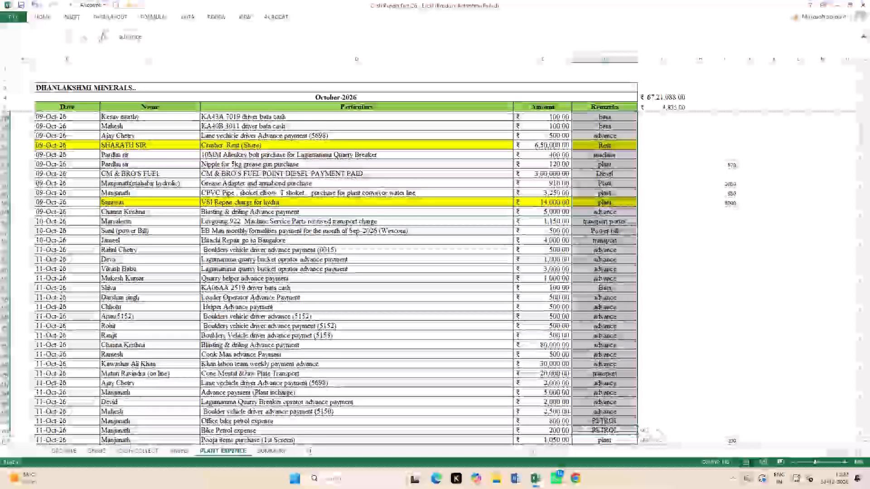
drag(608, 449, 608, 456)
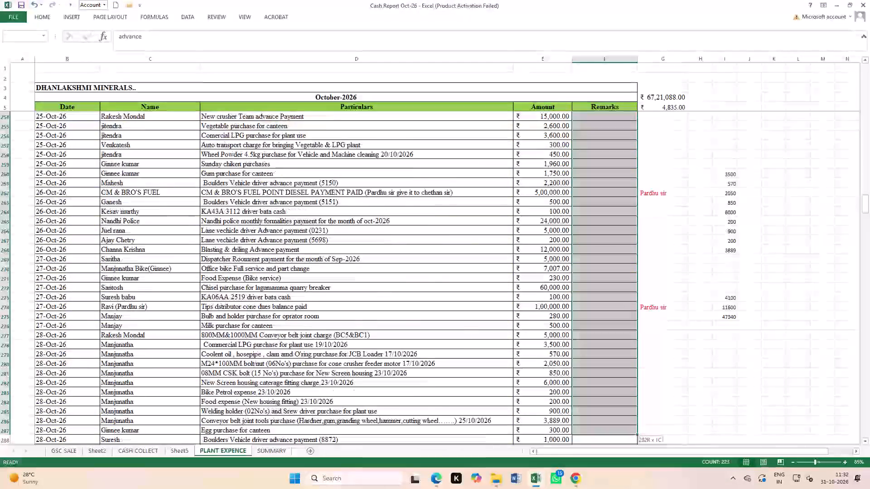
drag(608, 456, 608, 455)
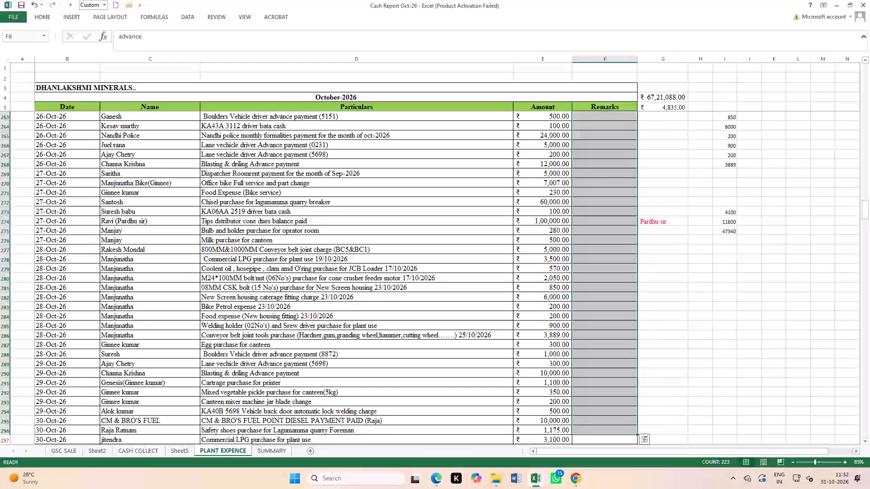
key(Delete)
click(625, 331)
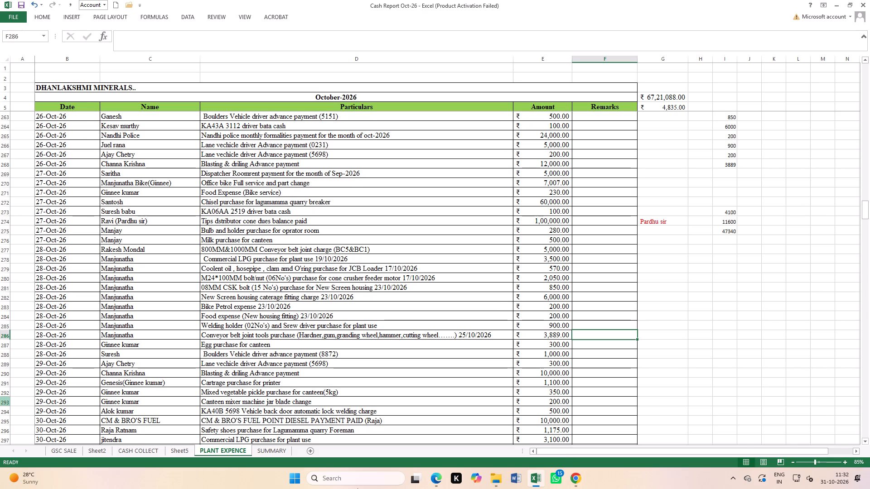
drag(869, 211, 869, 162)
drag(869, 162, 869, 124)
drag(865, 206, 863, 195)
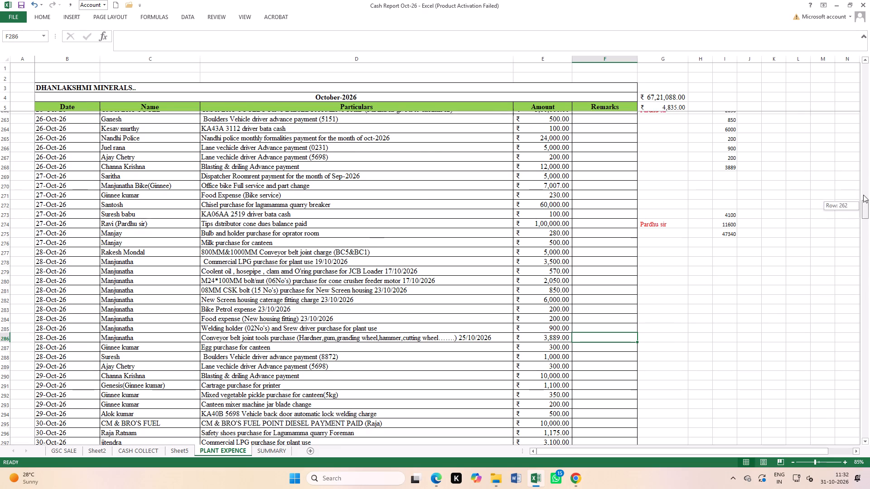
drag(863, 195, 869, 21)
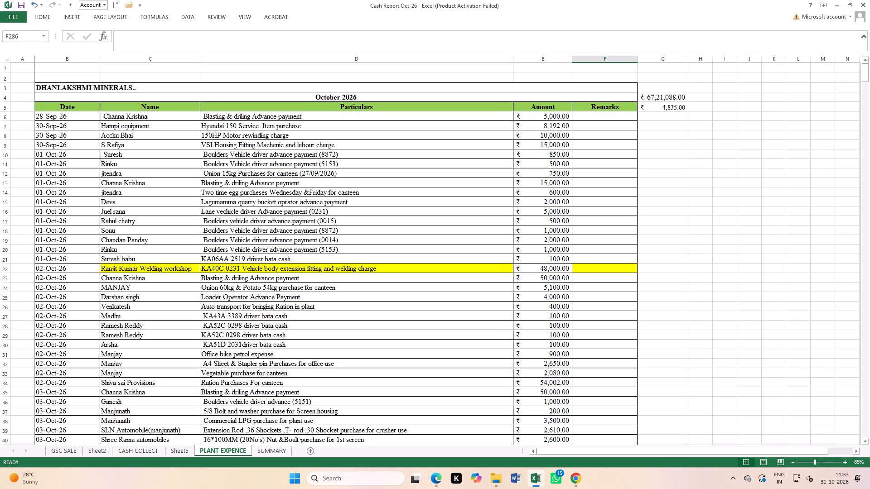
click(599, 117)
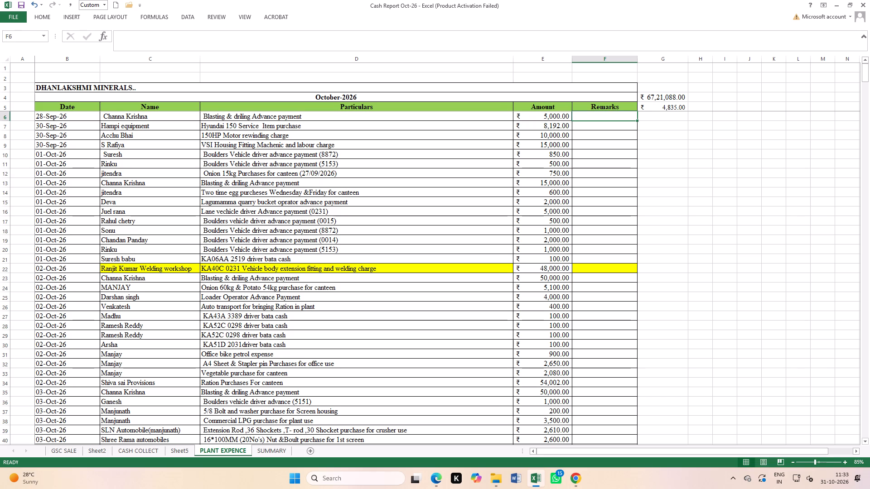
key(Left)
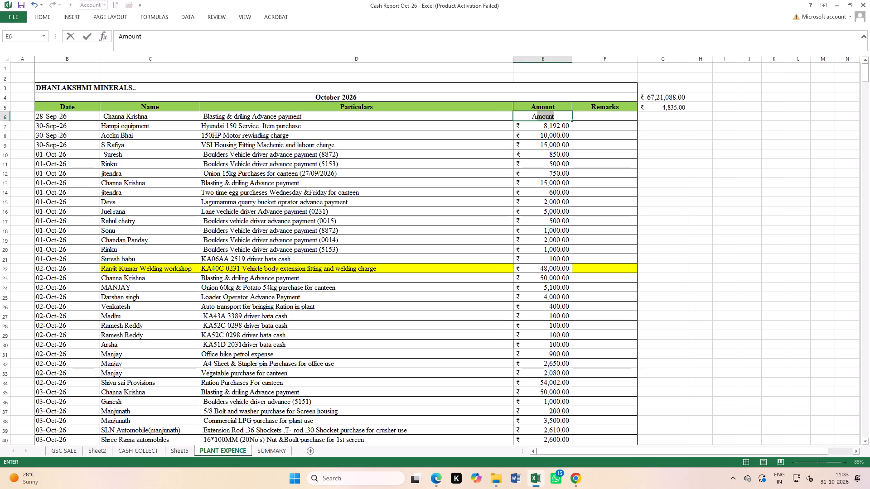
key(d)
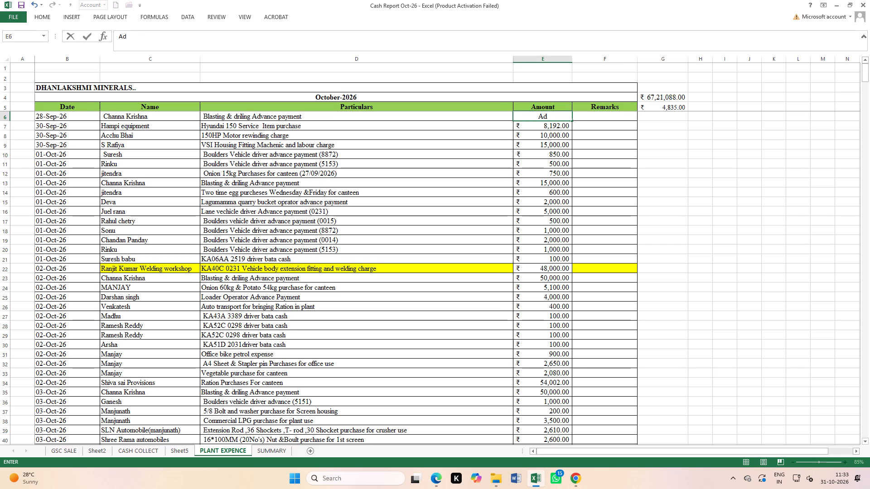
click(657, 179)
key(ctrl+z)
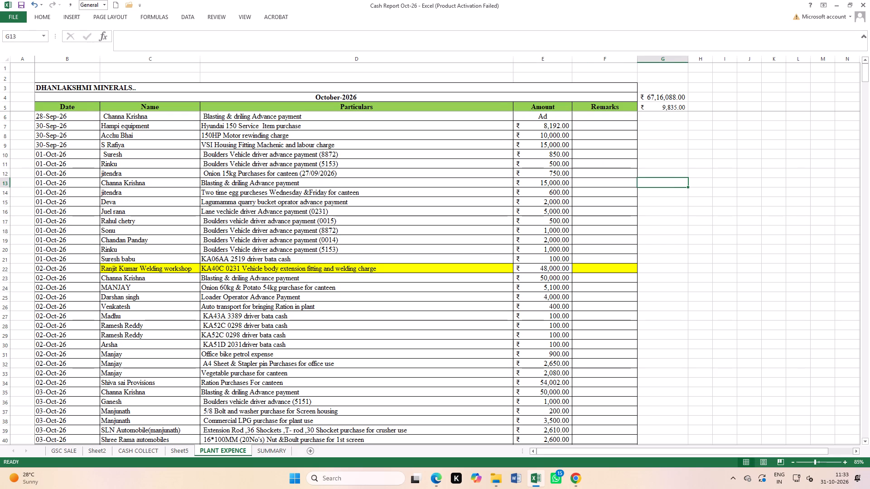
click(604, 115)
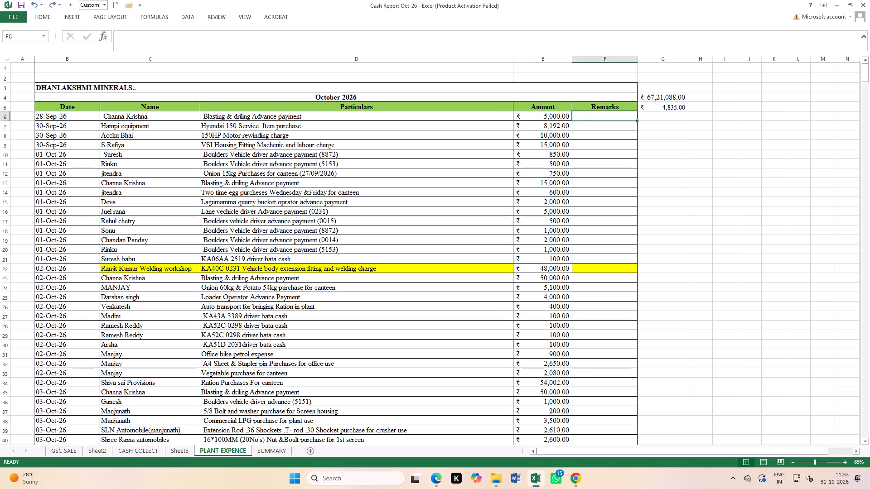
text(dvance)
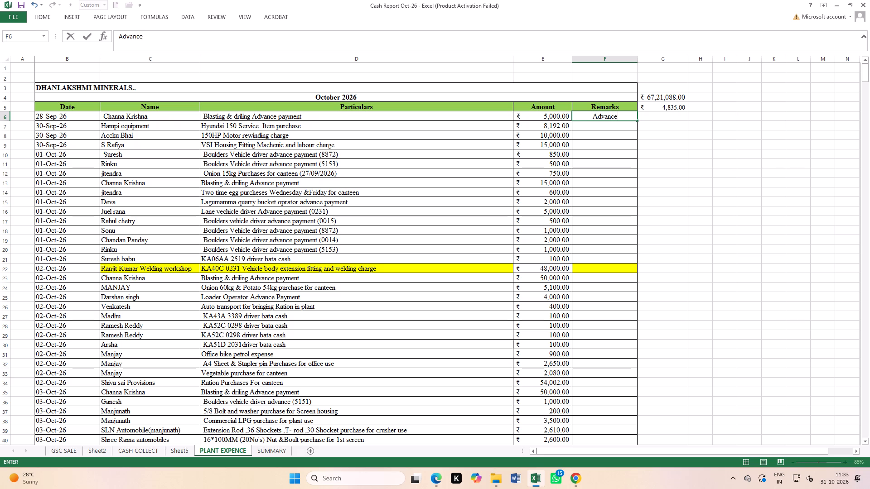
key(Return)
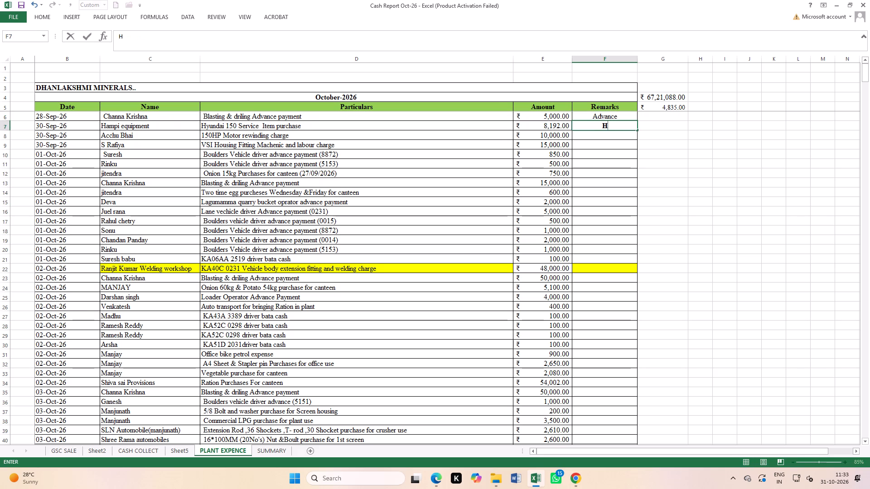
Enter the remark Hyundai150 for the 30-Sep-26 Hampi equipment row.
key(y)
key(u)
text(ndai)
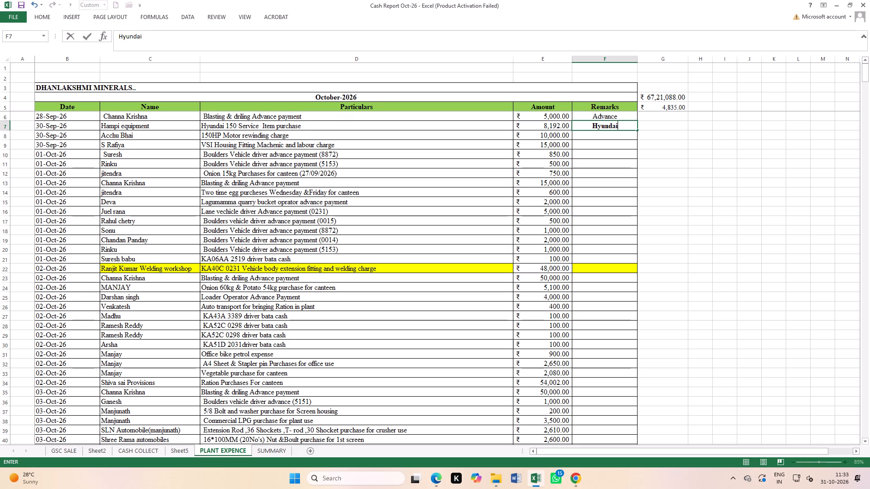
text(150)
click(626, 202)
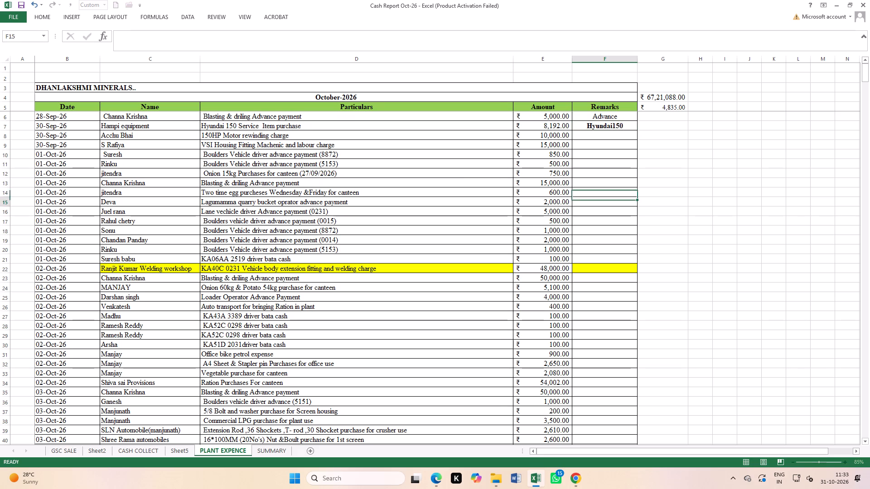
Remove the bold formatting from the Hyundai150 remark.
click(611, 124)
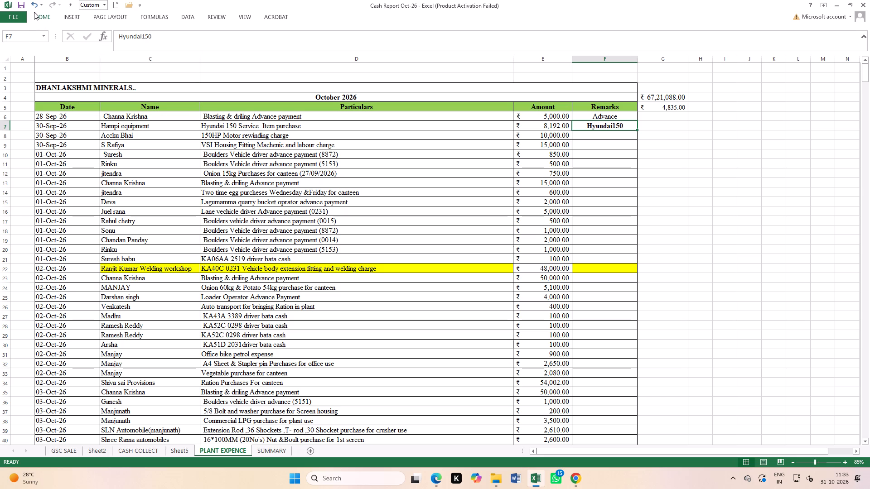
click(38, 15)
click(81, 47)
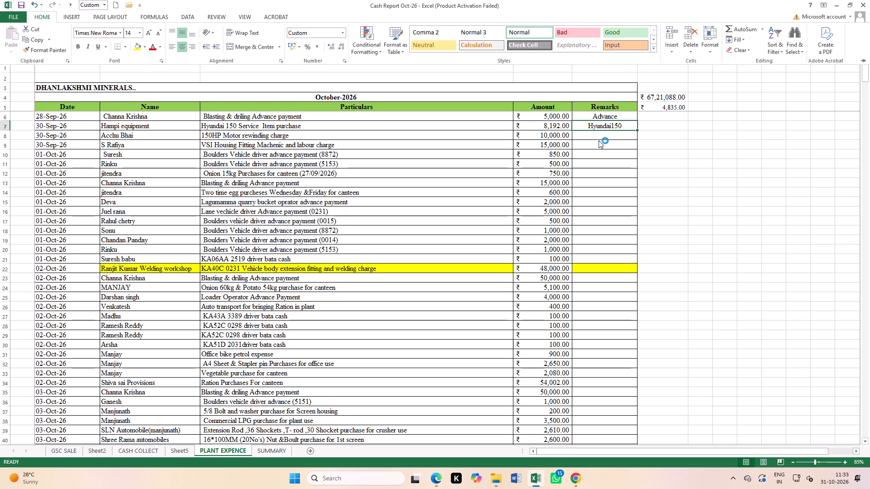
click(612, 162)
click(612, 162)
click(684, 160)
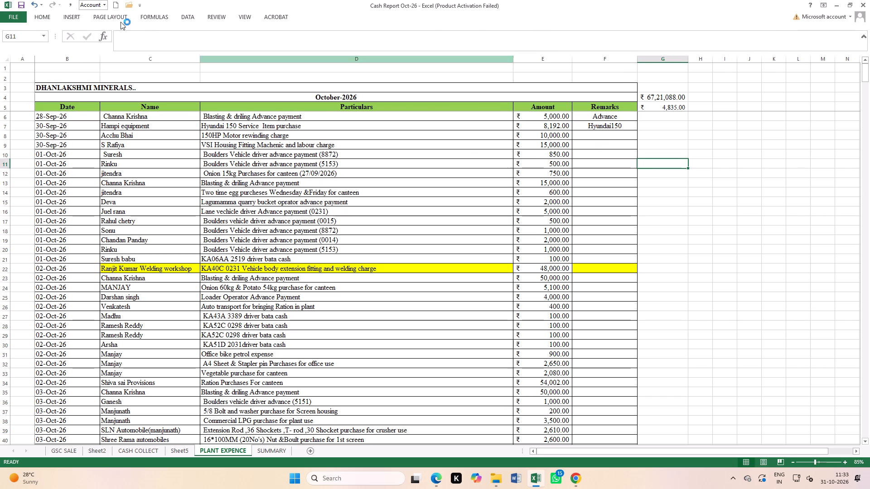
Save the workbook.
double_click(22, 4)
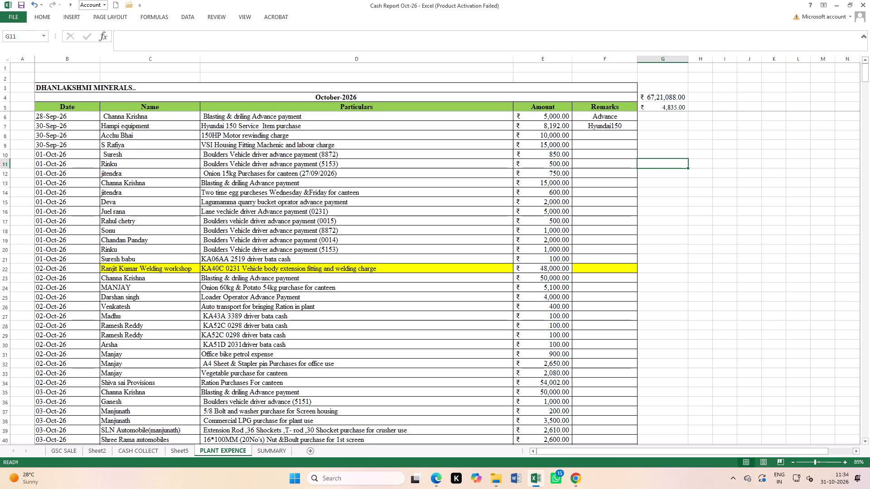
Enter the remark Plant for the 30-Sep-26 150HP motor rewinding row.
click(594, 135)
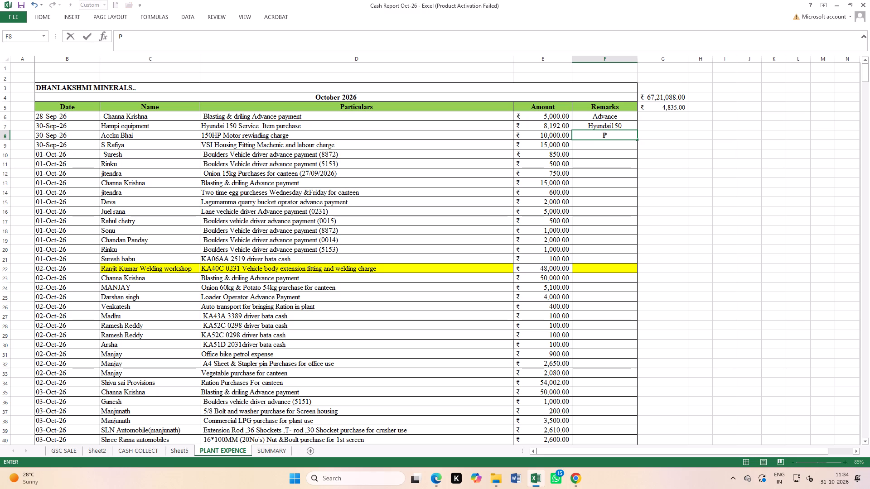
text(an)
key(t)
key(Return)
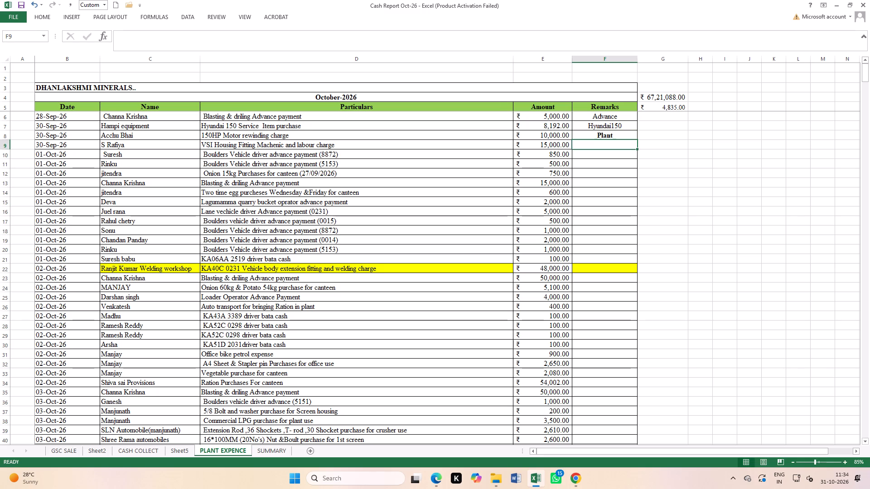
Remove the bold formatting from the Plant remark in the motor rewinding row.
click(594, 122)
click(596, 137)
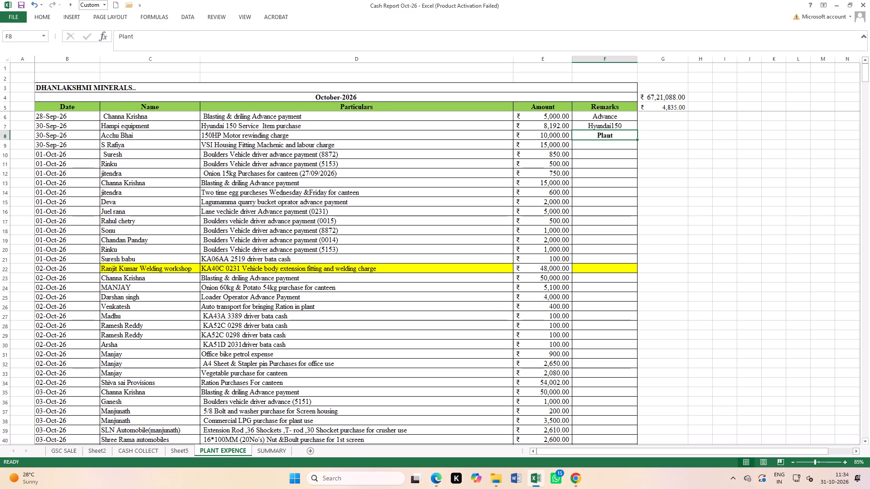
click(47, 18)
click(81, 50)
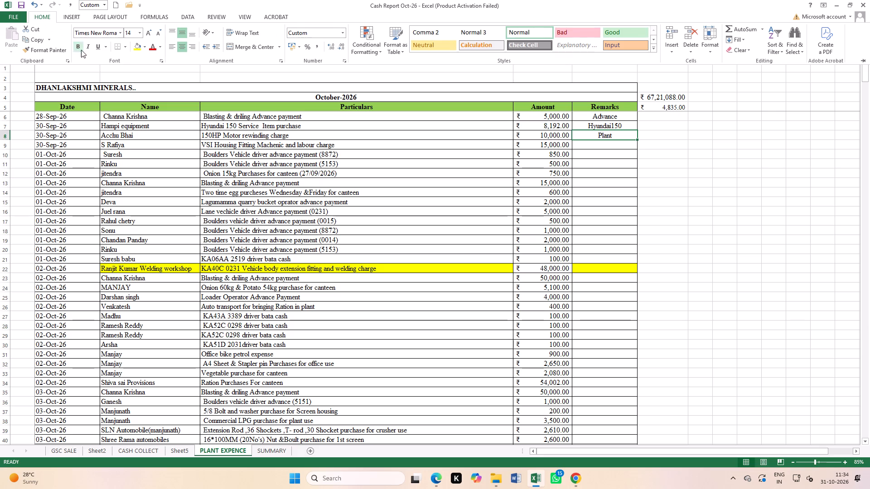
click(560, 199)
Enter the remark Plant for the 30-Sep-26 VSI housing fitting and labour charge row.
click(604, 147)
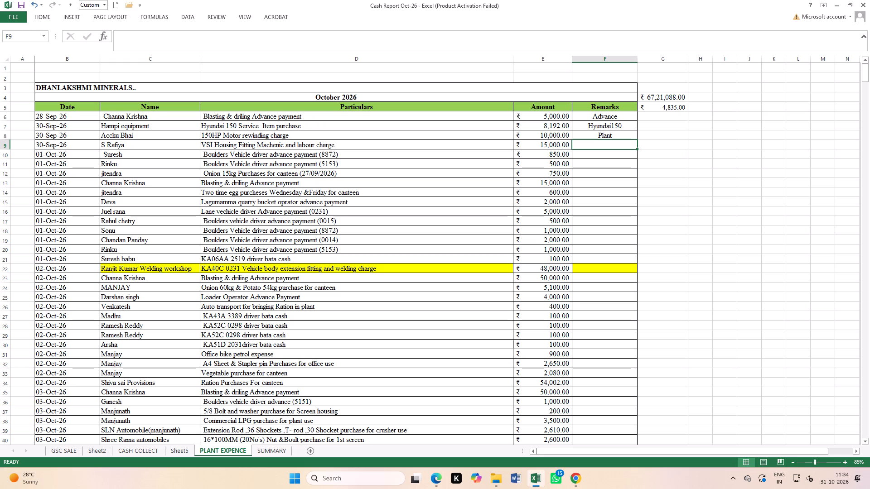
key(Return)
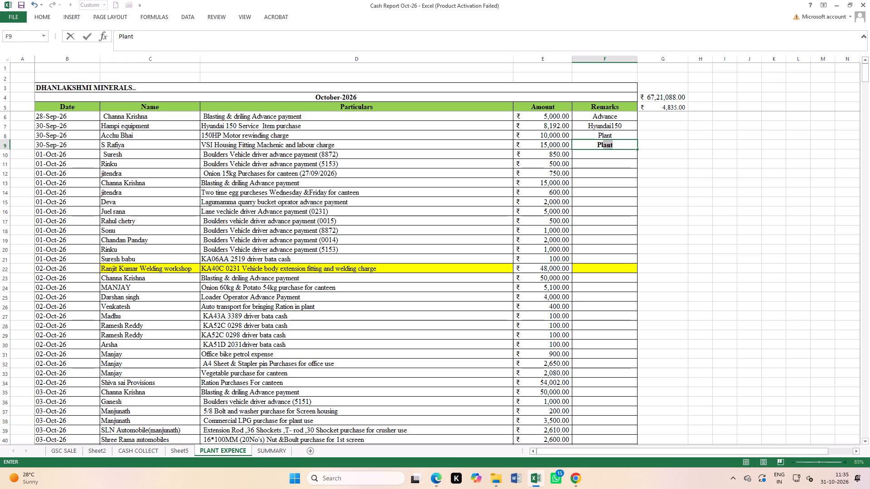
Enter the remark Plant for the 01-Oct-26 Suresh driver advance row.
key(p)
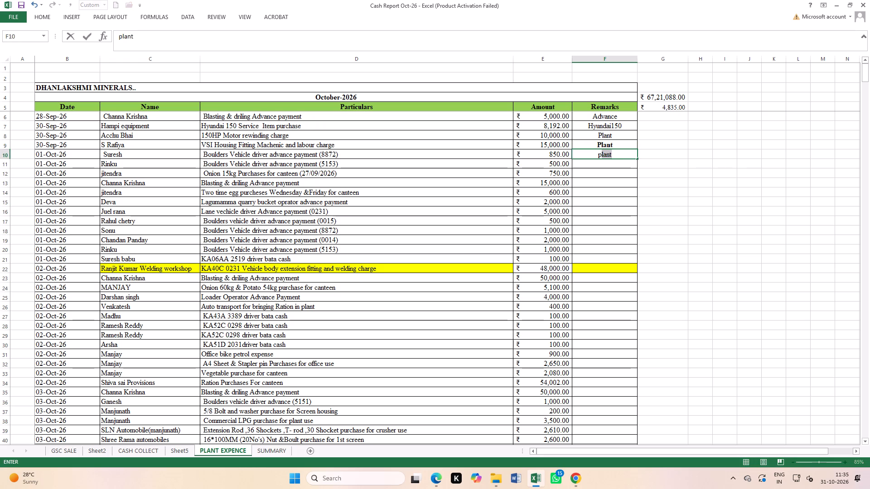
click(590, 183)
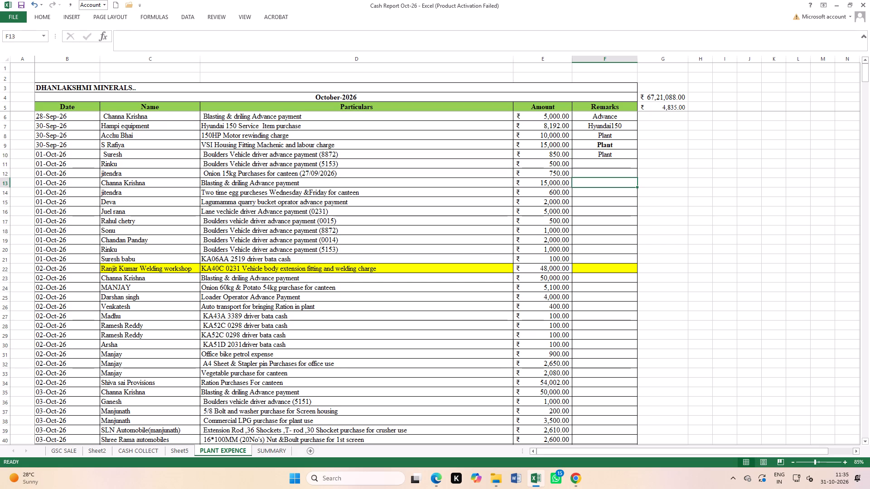
Remove the bold formatting from the Plant remark in the VSI housing fitting row.
click(610, 146)
click(44, 20)
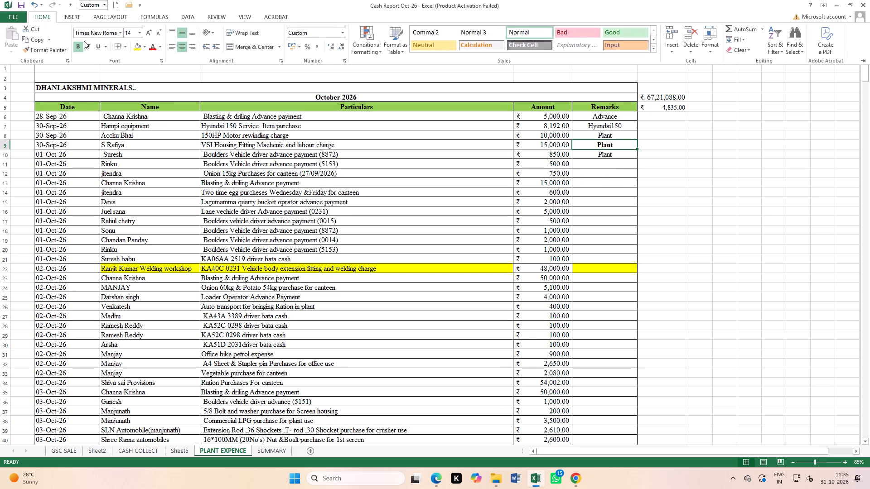
click(80, 46)
click(603, 215)
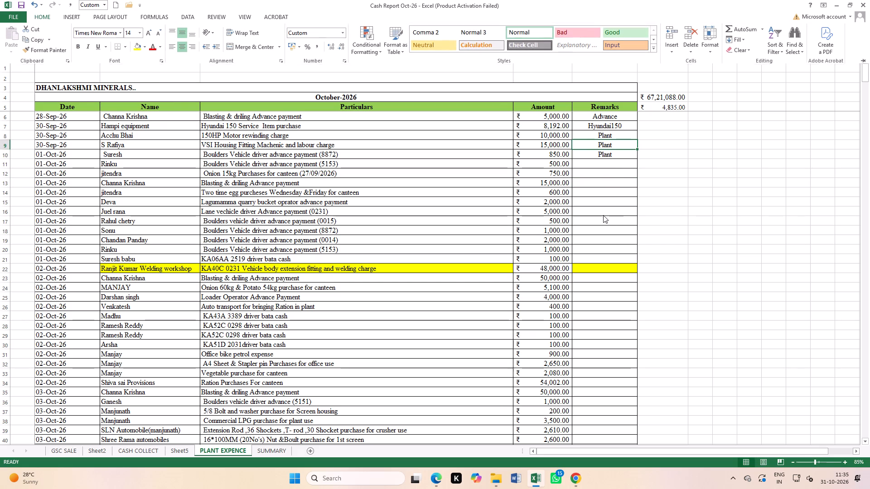
Re-enter the name Suresh in the 01-Oct-26 driver advance row for vehicle 8872 (row 10).
click(0, 153)
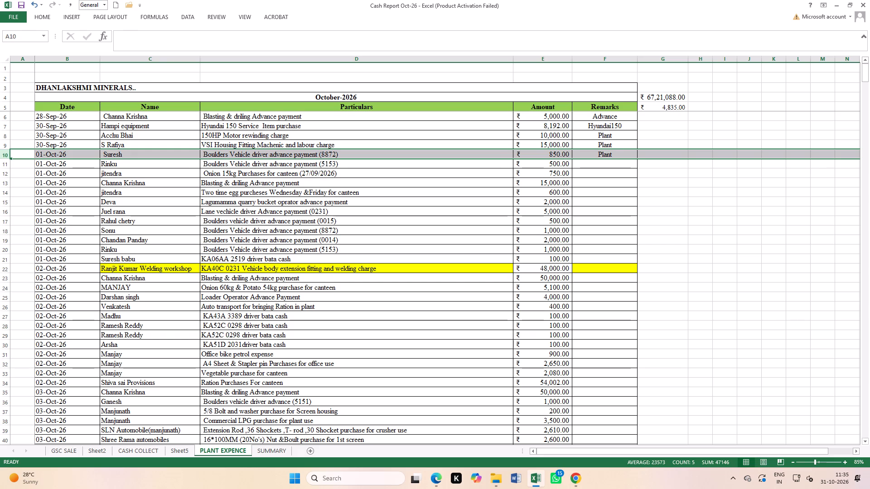
click(159, 177)
click(130, 157)
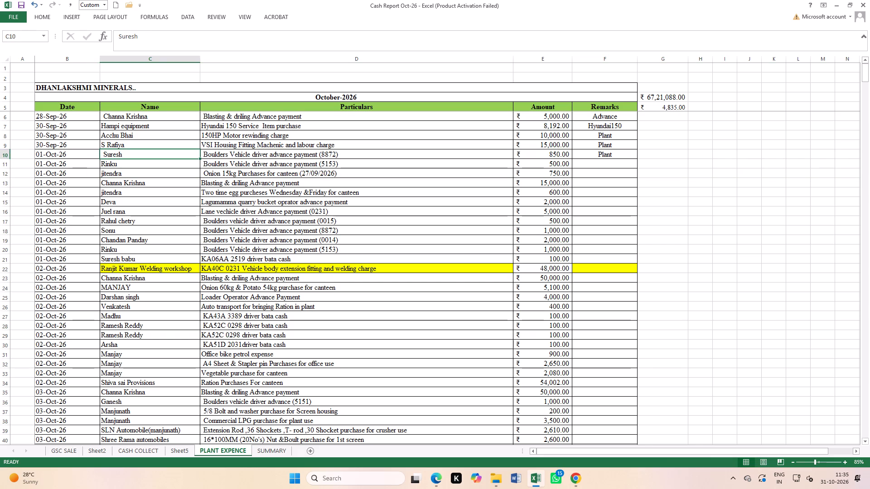
text(uresh)
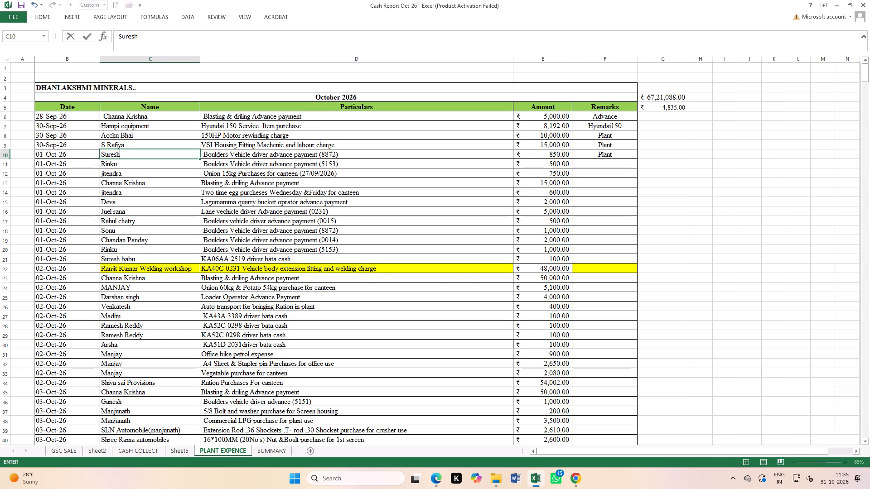
click(169, 204)
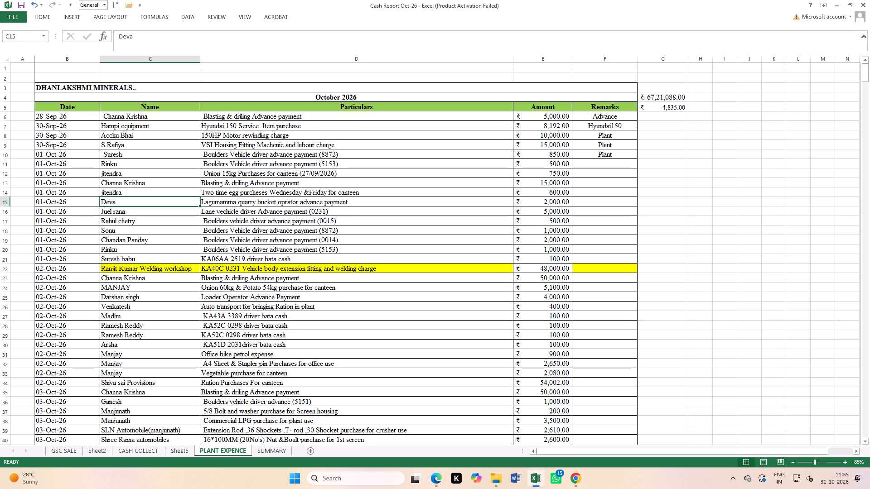
click(0, 144)
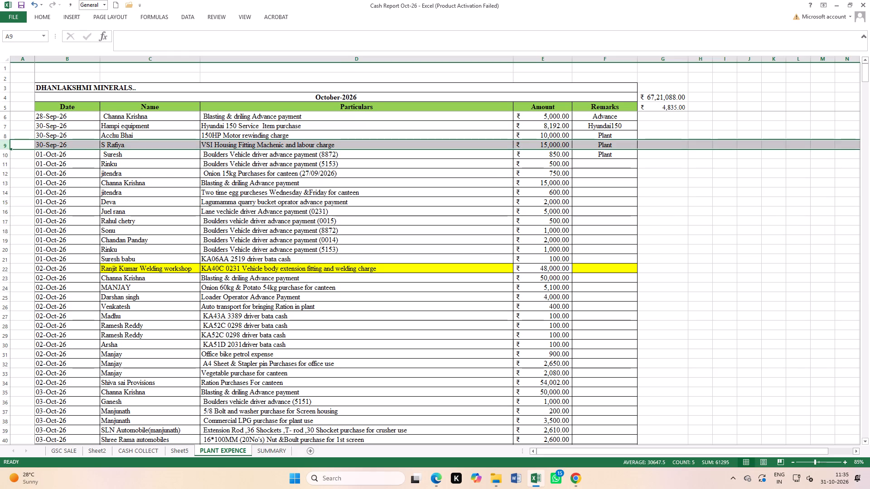
click(602, 152)
key(a)
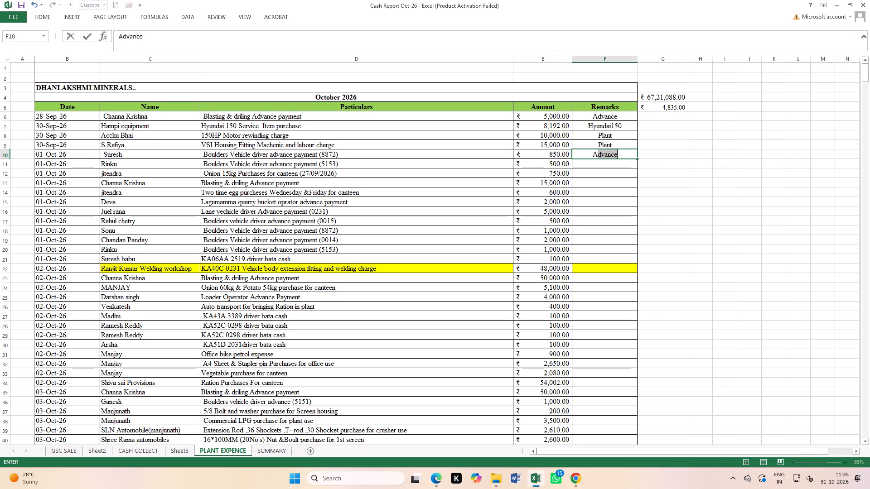
click(589, 162)
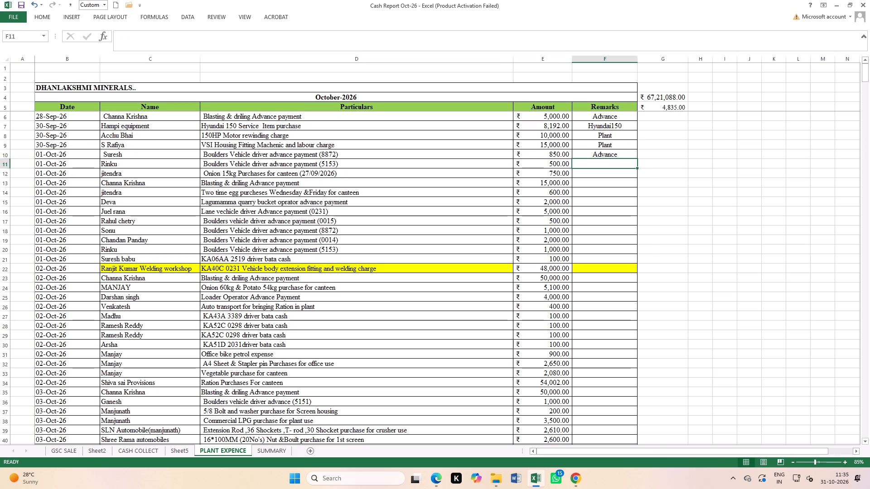
key(a)
click(591, 178)
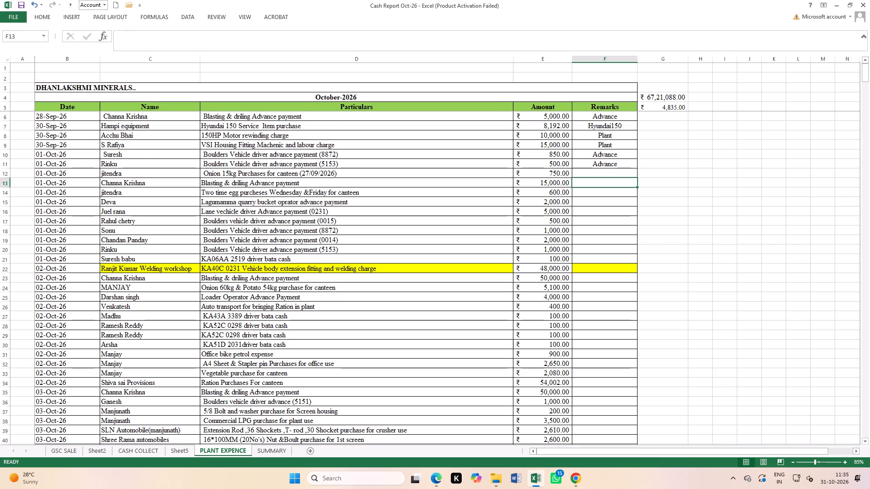
Enter the remark Mess for the 01-Oct-26 onion 15kg canteen purchase row.
click(3, 173)
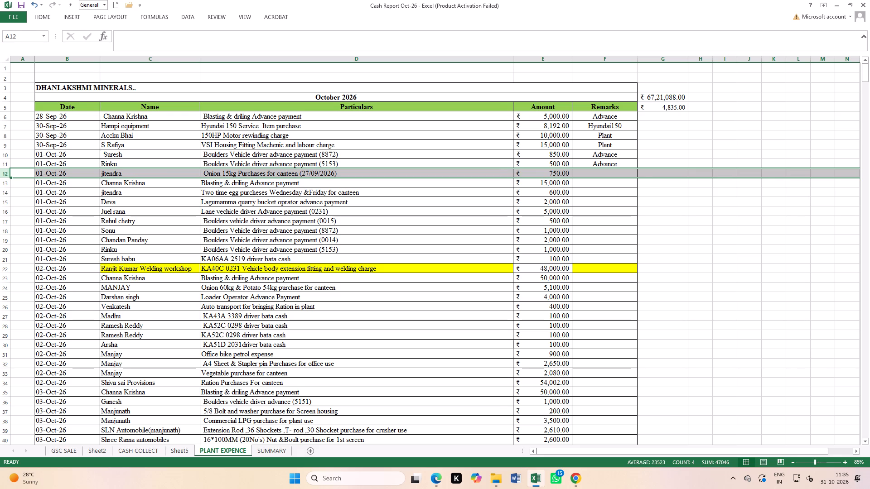
click(590, 173)
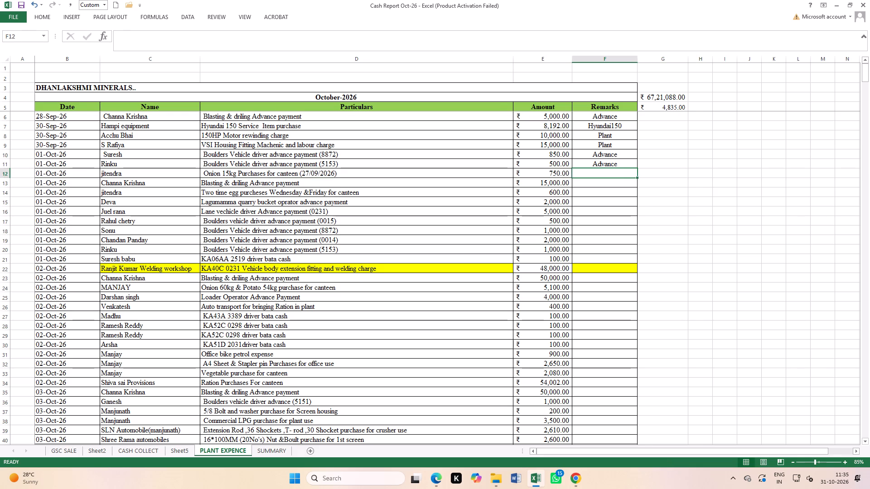
key(BackSpace)
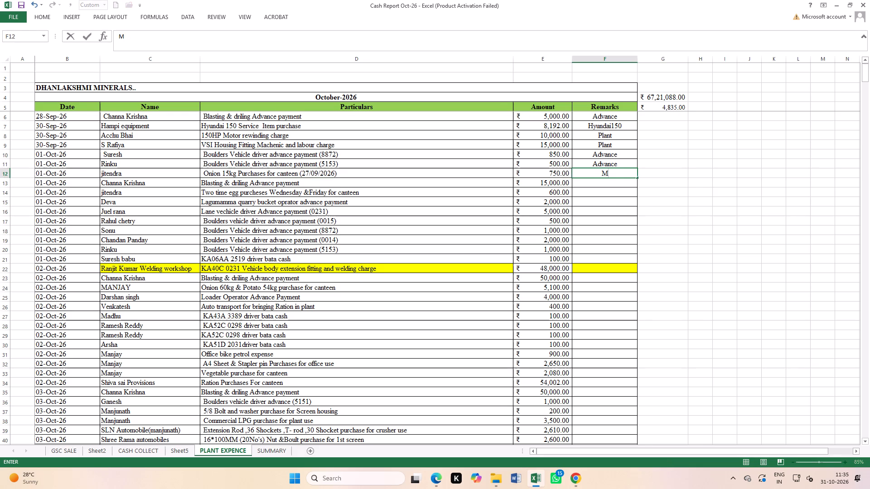
text(ess)
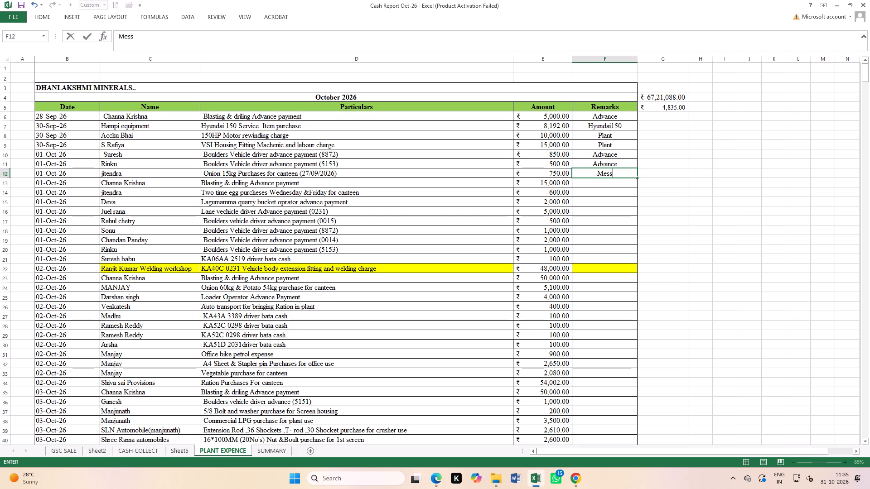
click(557, 254)
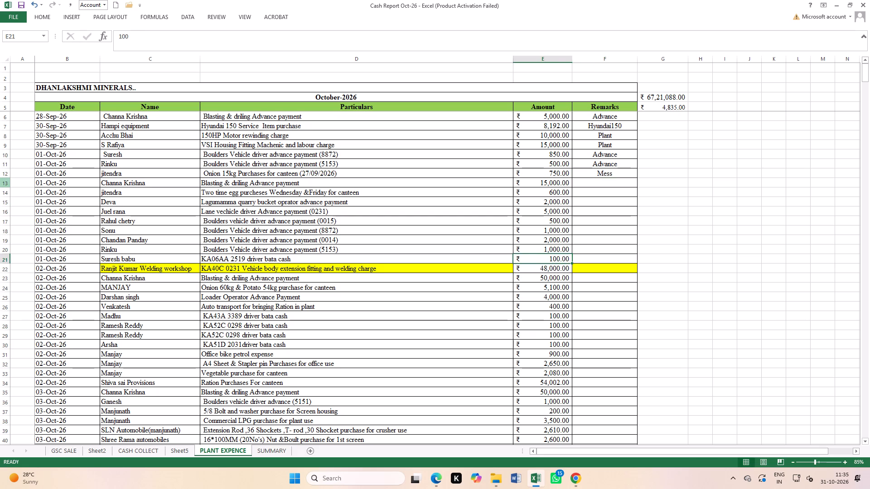
Enter the remark Advance for the 01-Oct-26 blasting and drilling advance row.
click(2, 182)
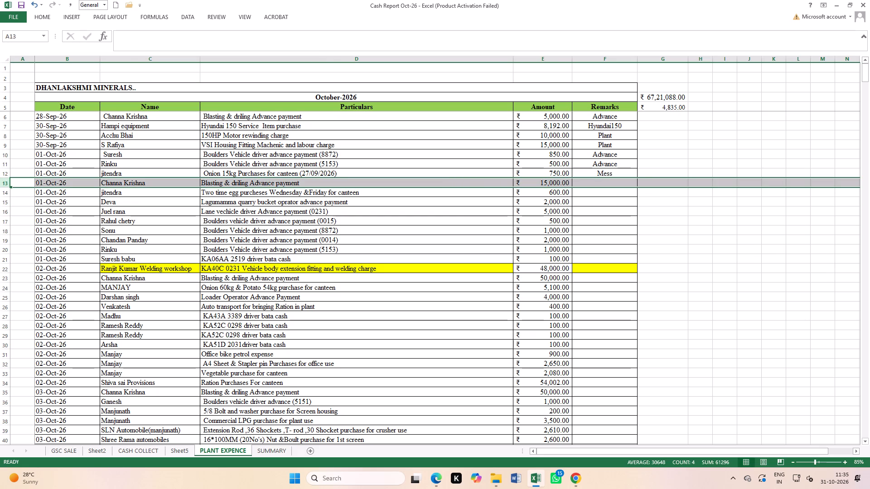
click(608, 182)
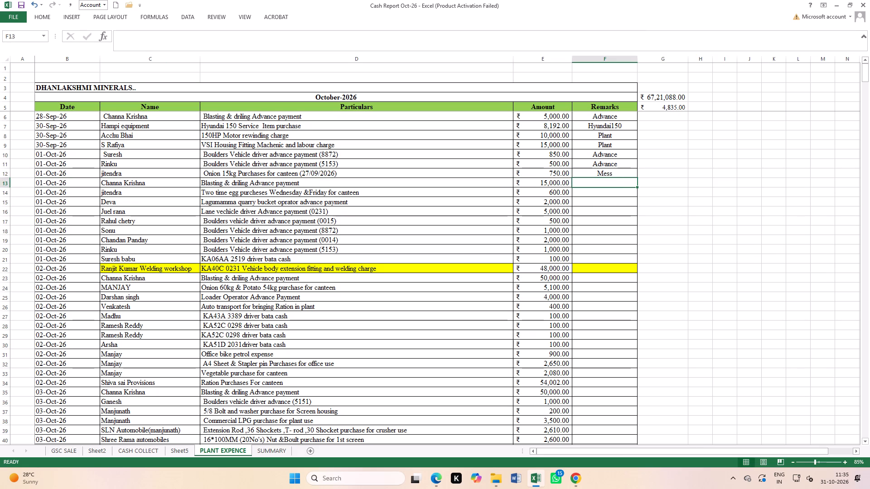
key(a)
click(584, 221)
Capitalise the name in the onion 15kg canteen purchase row so it reads Jitendra.
double_click(111, 174)
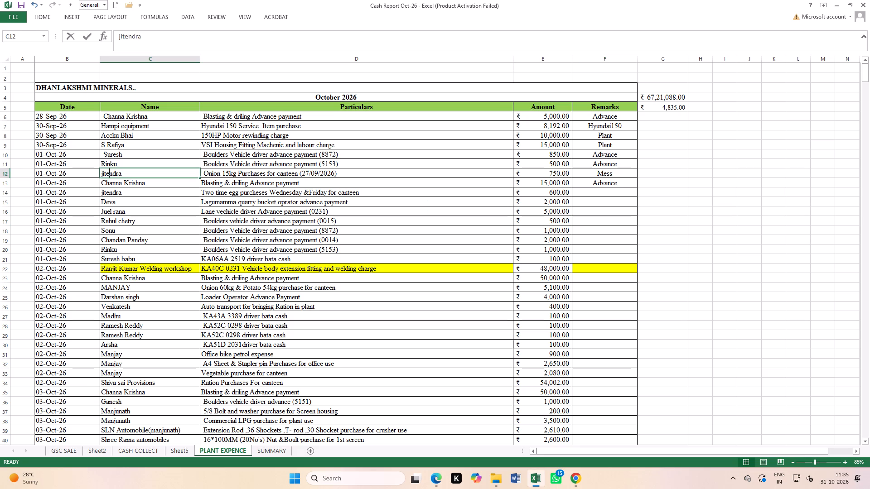
click(104, 174)
key(BackSpace)
key(BackSpace)
key(BackSpace)
key(BackSpace)
key(BackSpace)
key(BackSpace)
key(BackSpace)
key(BackSpace)
key(BackSpace)
key(BackSpace)
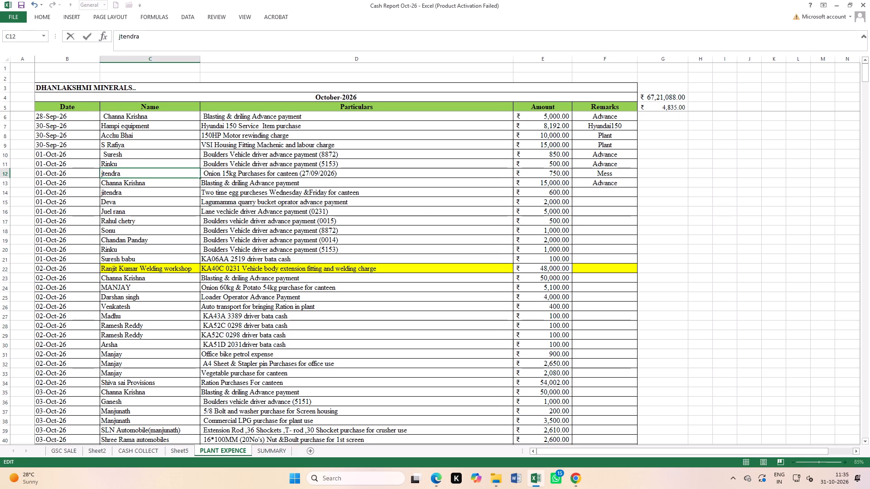
key(BackSpace)
key(i)
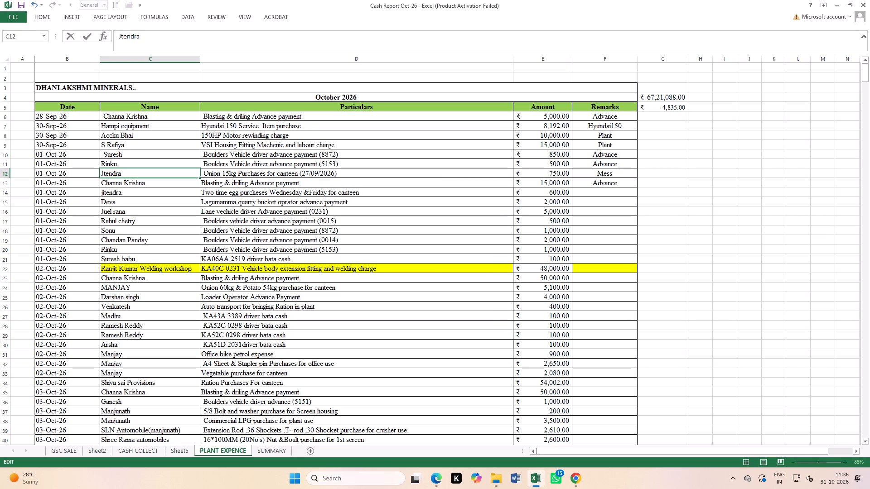
click(170, 217)
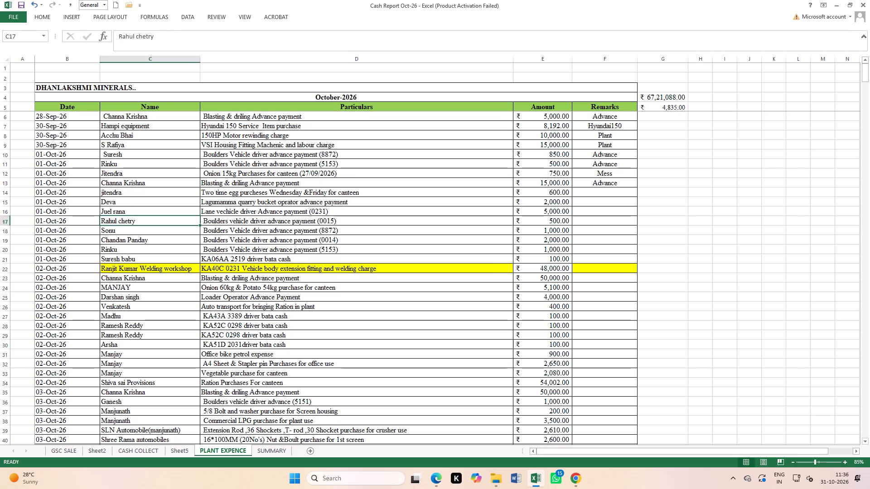
Enter the remark Mess for the 01-Oct-26 Wednesday and Friday egg purchase row.
click(0, 191)
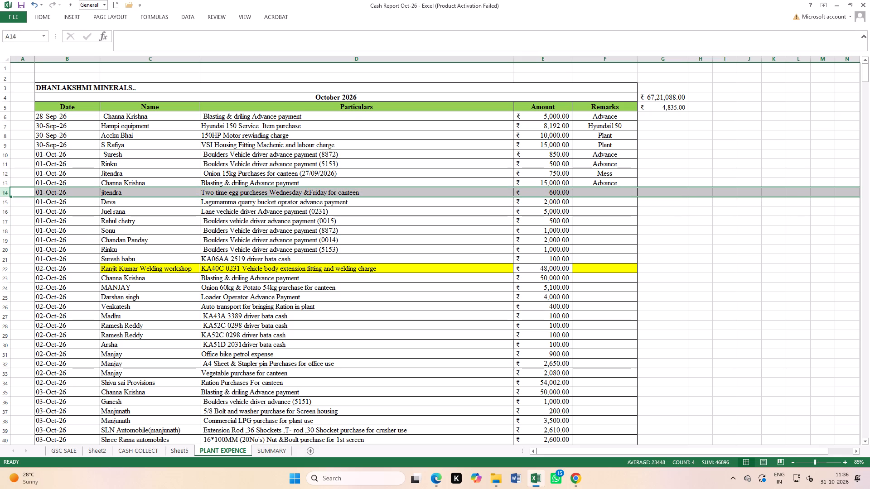
click(617, 192)
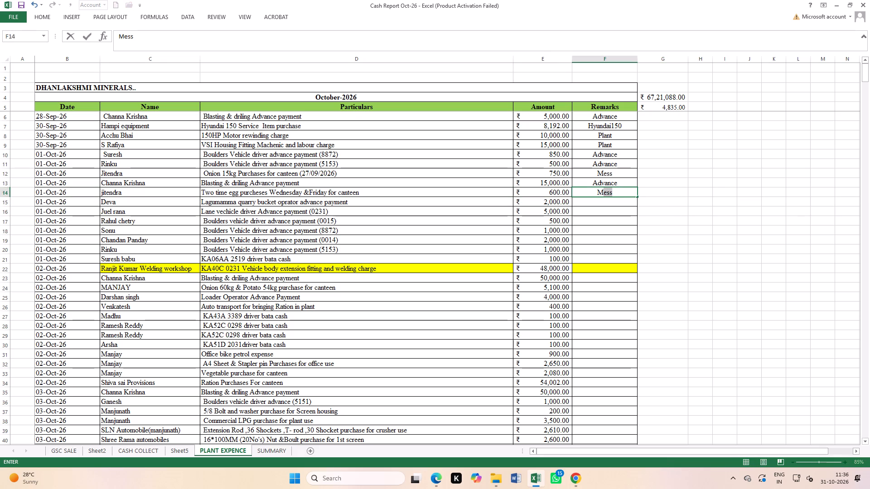
Copy the name Jitendra from the onion purchase row over the name in the egg purchase row.
click(139, 175)
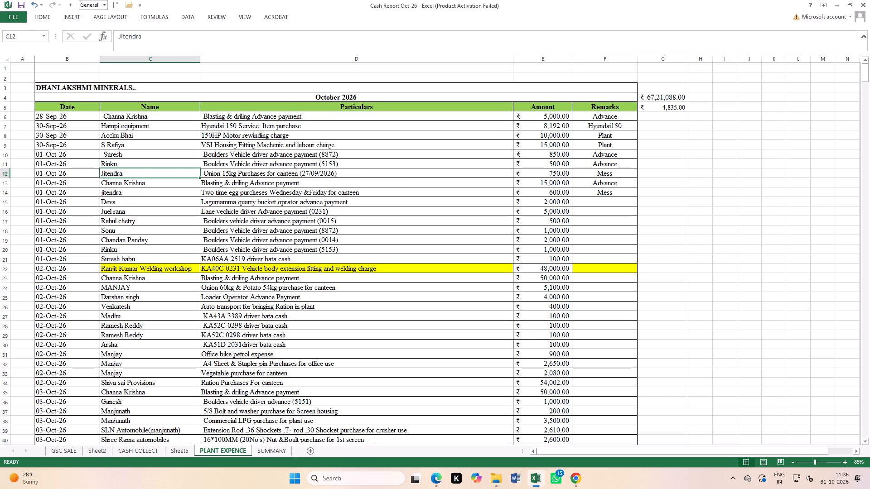
key(ctrl+c)
click(135, 192)
key(ctrl+v)
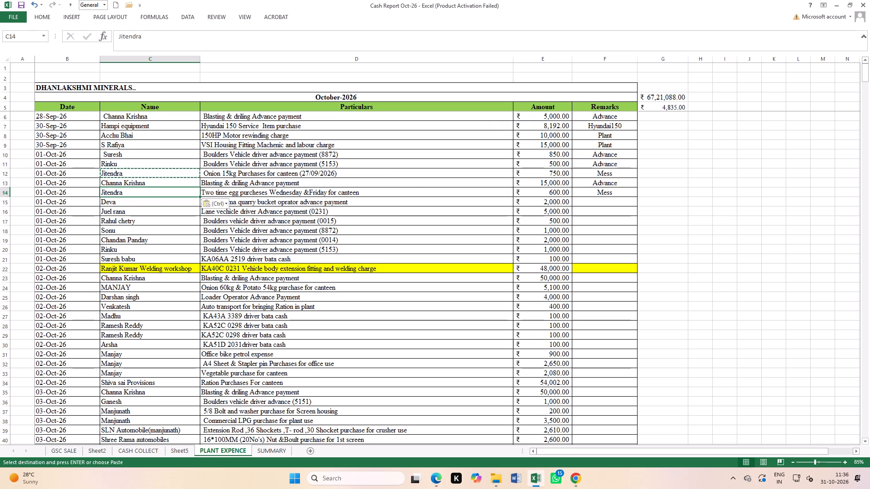
Enter the remark Advance for the 01-Oct-26 Lagumamma quarry bucket operator advance row.
click(1, 204)
click(2, 201)
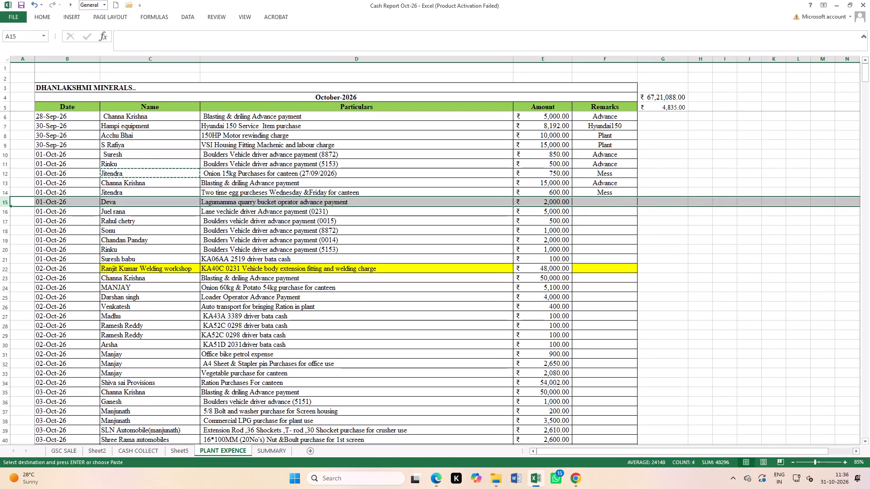
click(612, 199)
key(a)
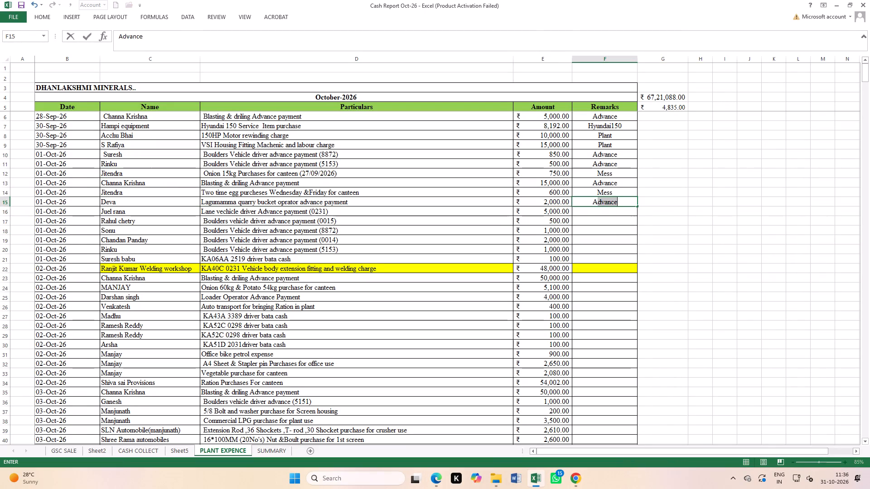
key(Return)
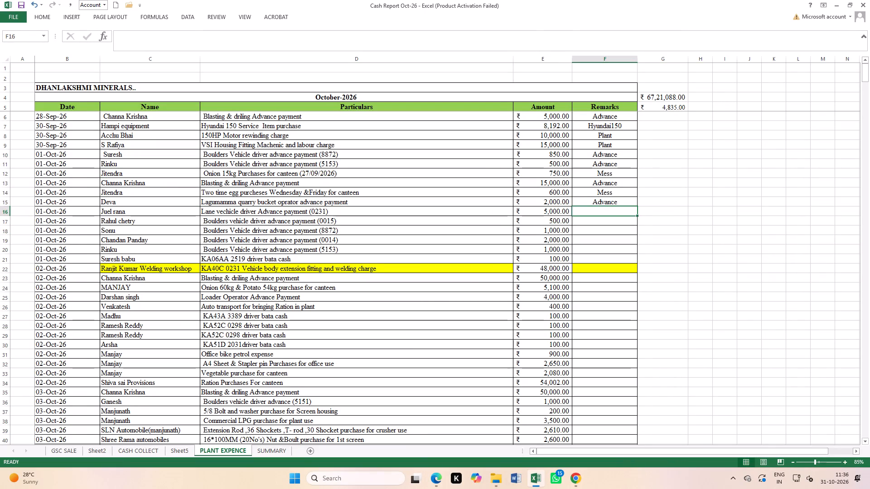
Enter the remark Advance for each of the five 01-Oct-26 vehicle driver advance rows, from vehicle 0231 down to 5153.
key(a)
key(Return)
key(a)
key(Return)
key(a)
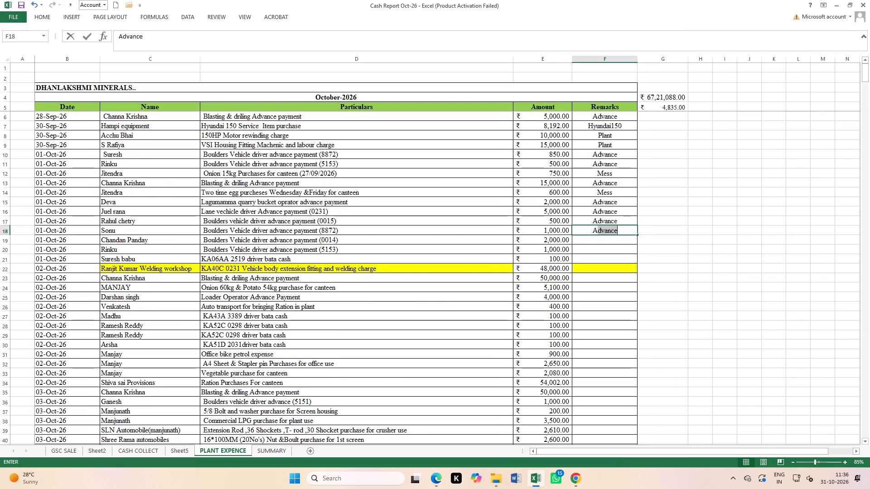
key(Return)
key(a)
key(Return)
key(a)
key(Return)
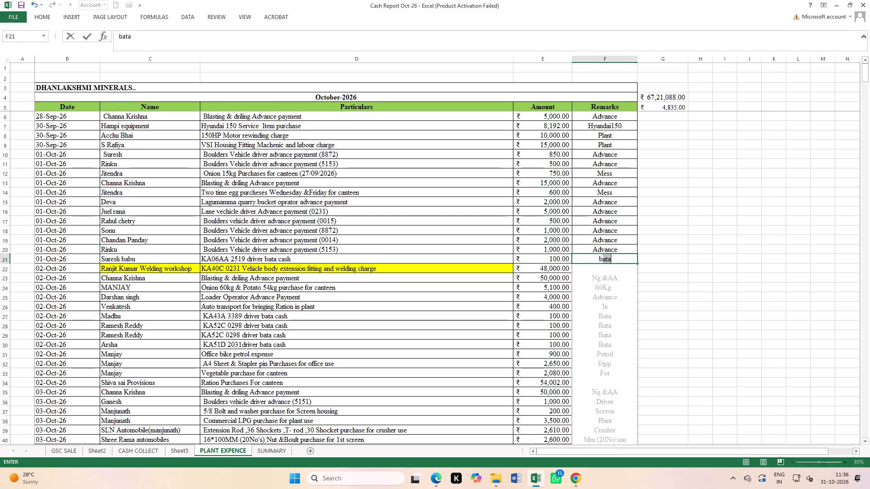
key(ctrl+z)
key(BackSpace)
text(ATA)
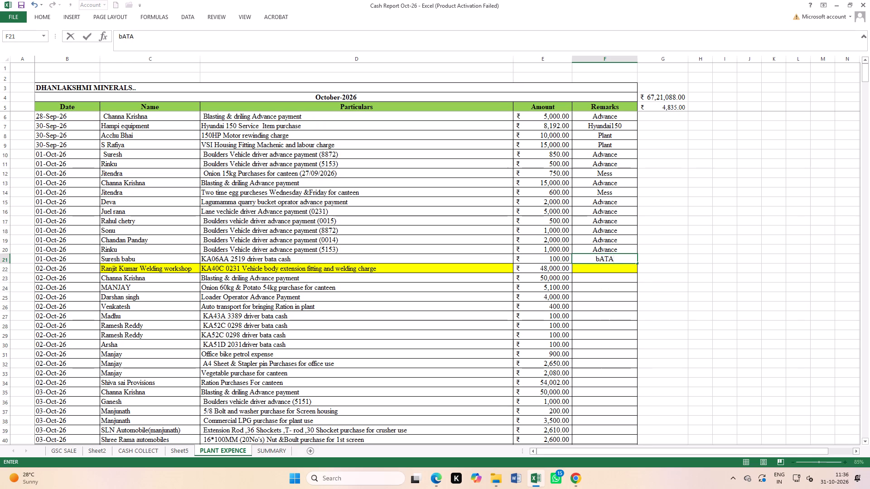
key(BackSpace)
key(BackSpace)
key(BackSpace)
key(BackSpace)
key(BackSpace)
key(BackSpace)
key(BackSpace)
key(BackSpace)
key(BackSpace)
key(b)
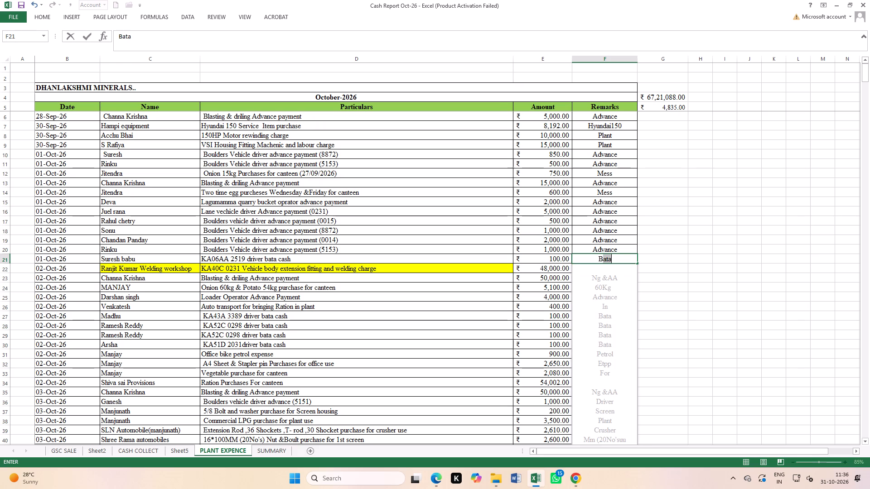
text(ata)
click(630, 305)
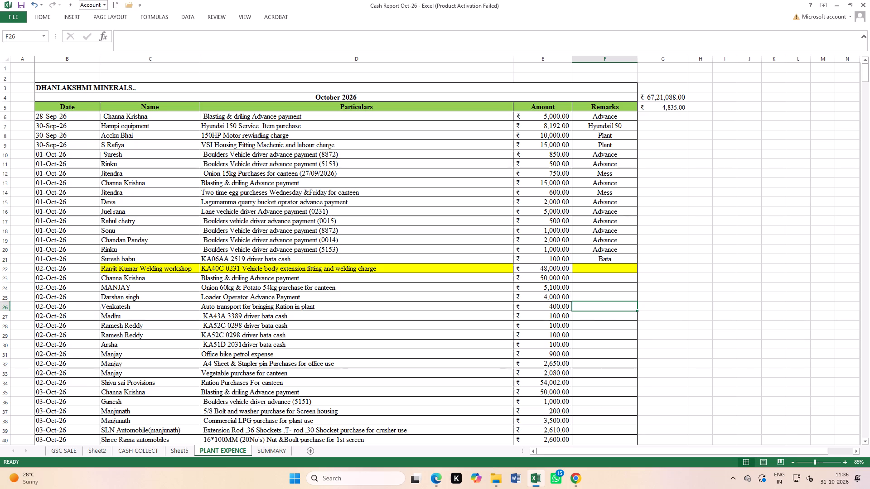
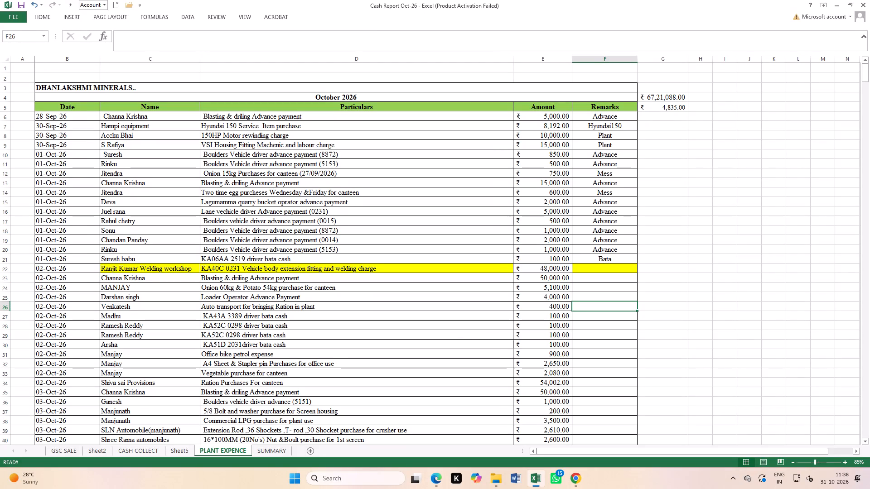
double_click(309, 268)
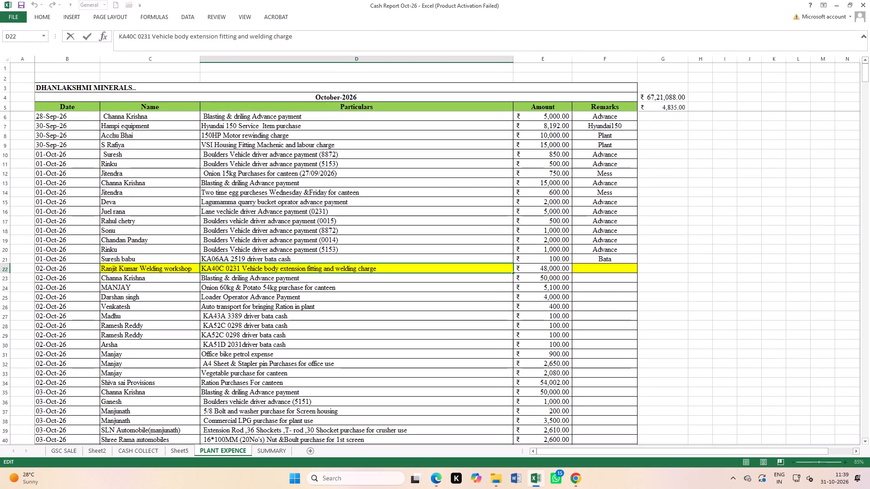
drag(306, 269, 324, 272)
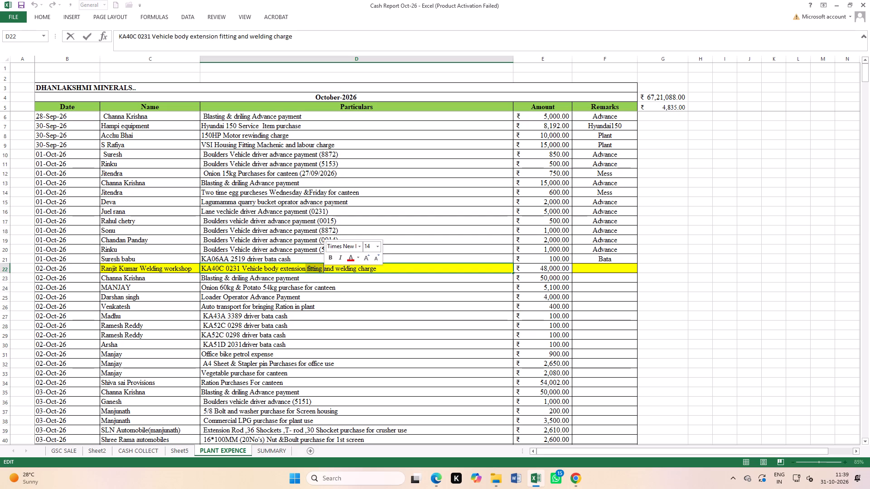
key(BackSpace)
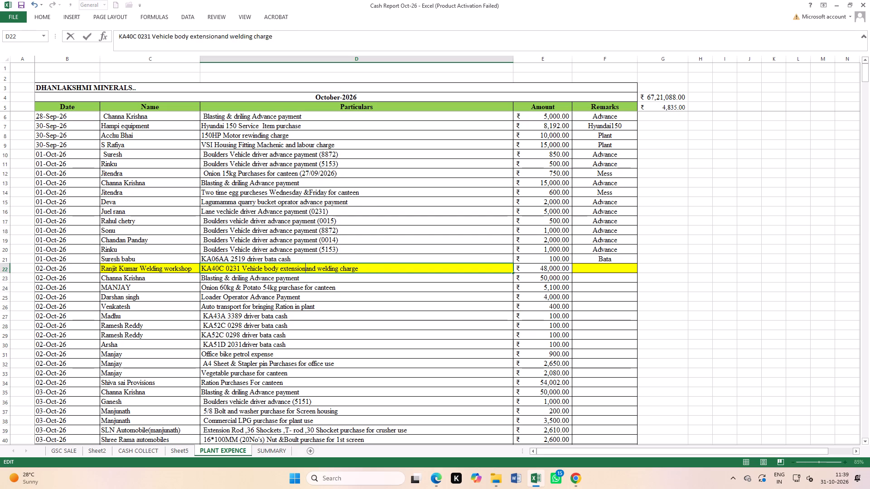
key(space)
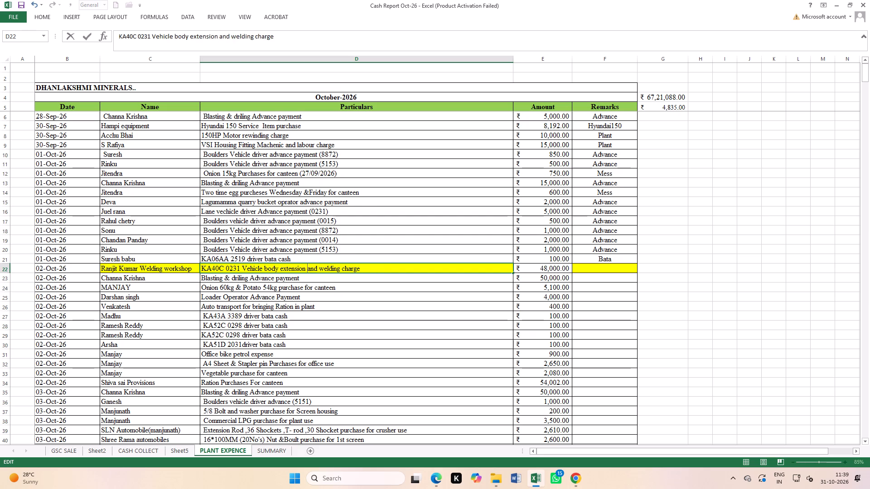
text(plat)
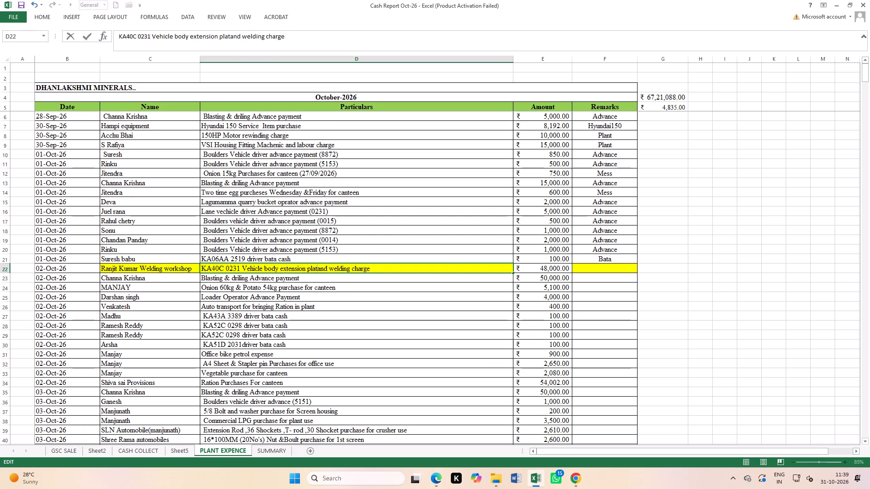
text(e)
key(space)
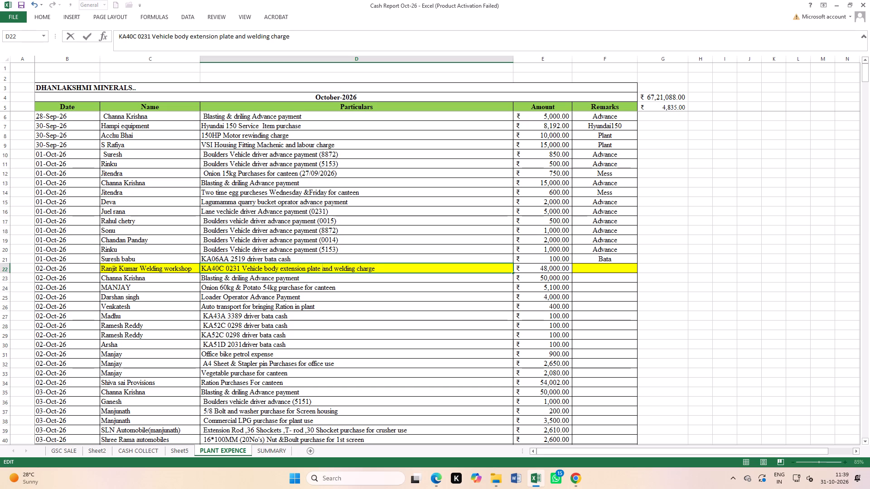
text(fitting)
key(space)
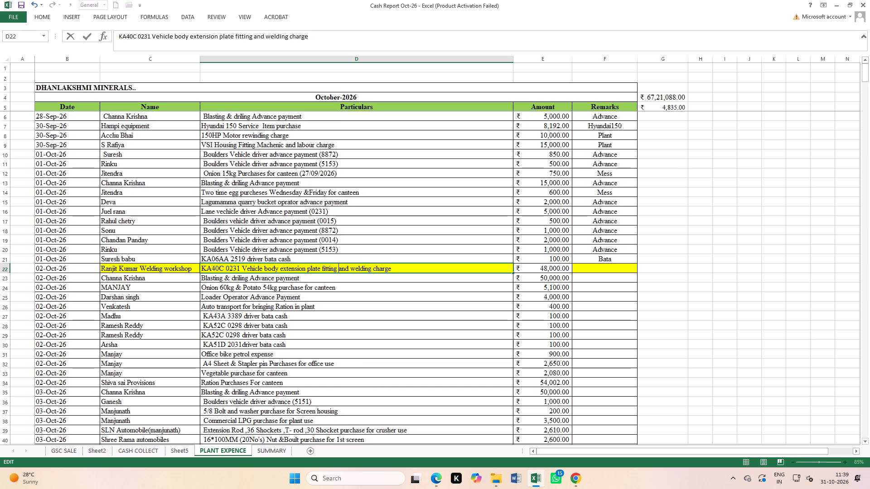
click(613, 289)
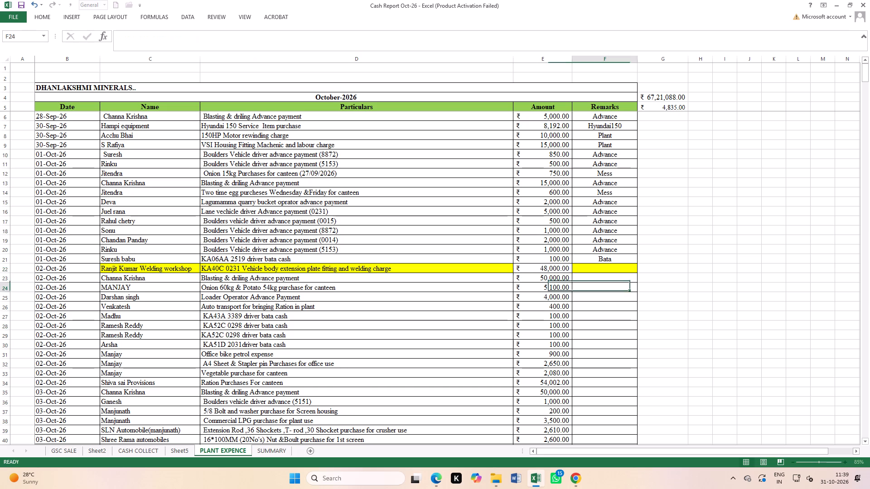
click(608, 266)
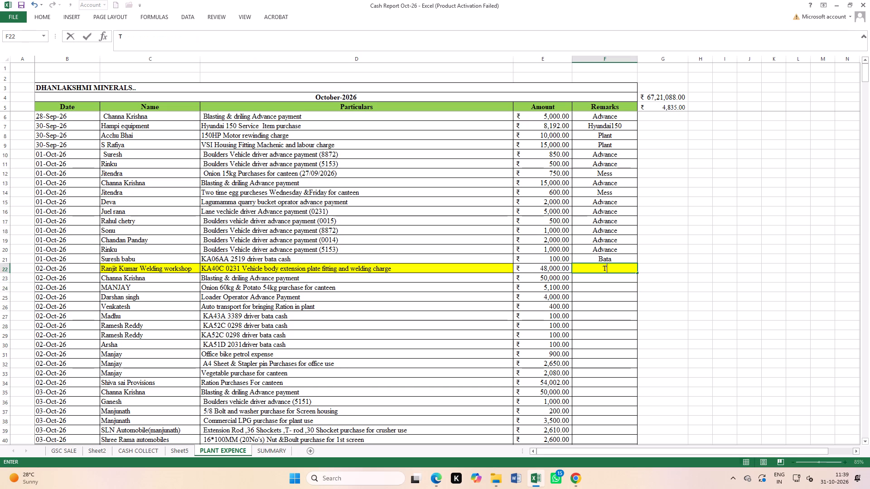
text(ipp)
text(er)
click(460, 364)
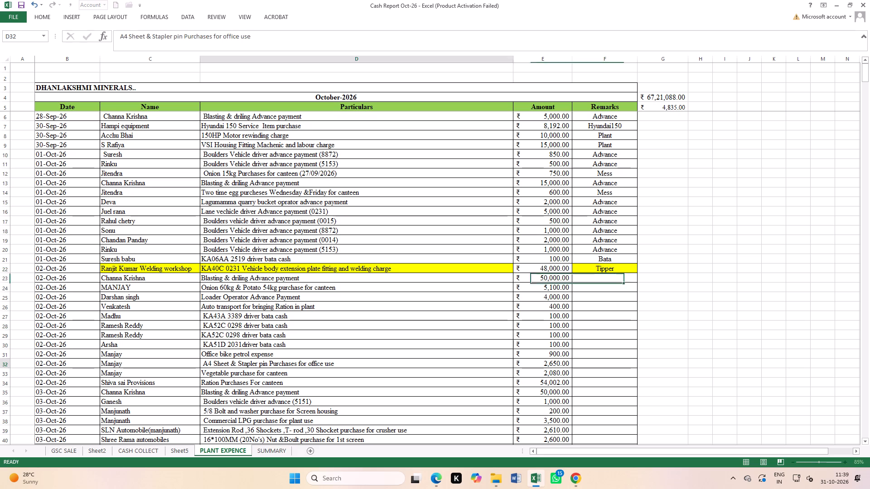
Enter the remark Advance for the 02-Oct-26 blasting and drilling advance row.
click(611, 277)
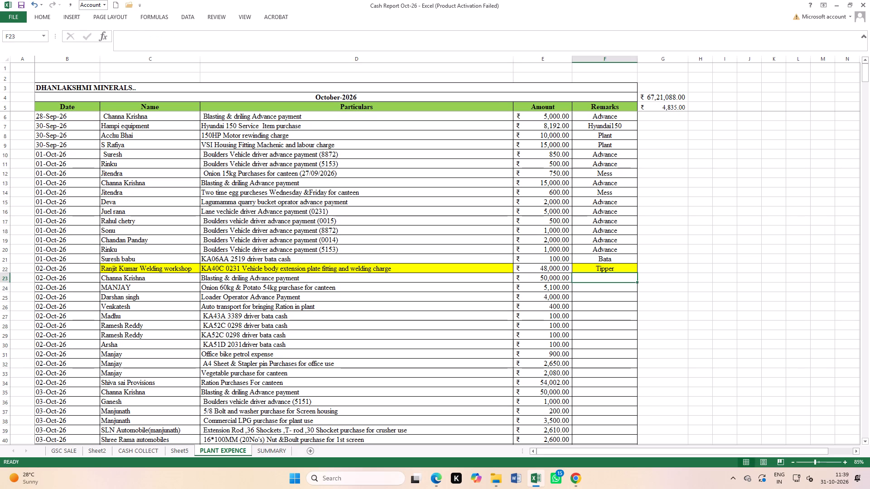
key(a)
click(570, 330)
drag(121, 268, 252, 268)
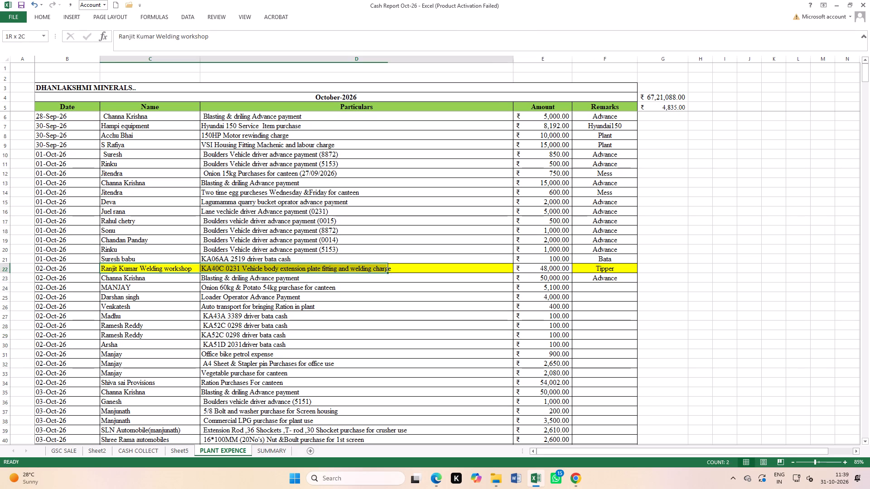
drag(252, 268, 584, 266)
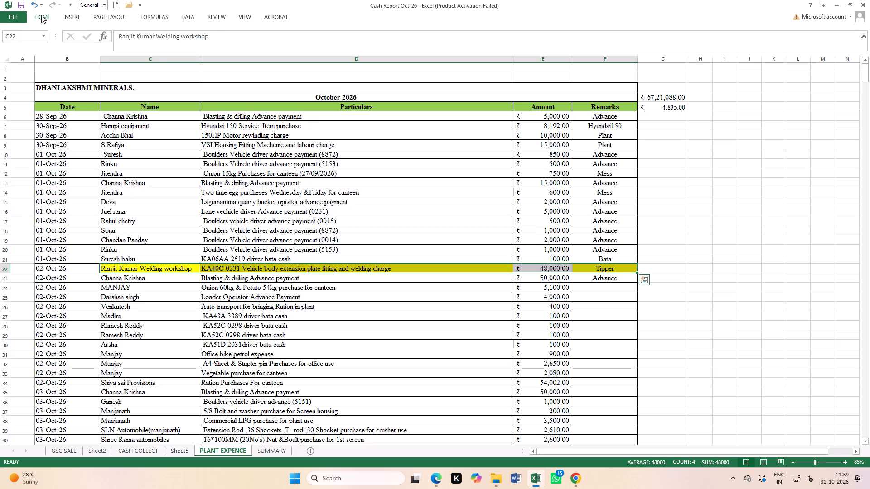
click(41, 15)
click(142, 46)
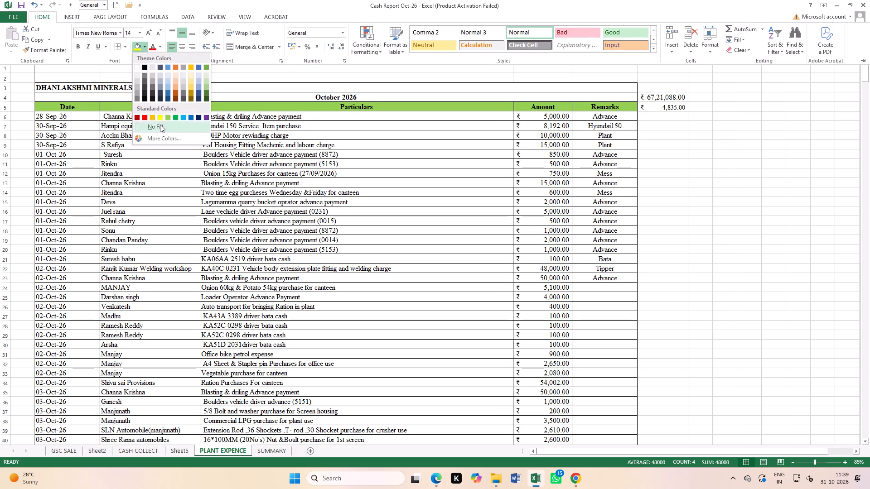
click(158, 125)
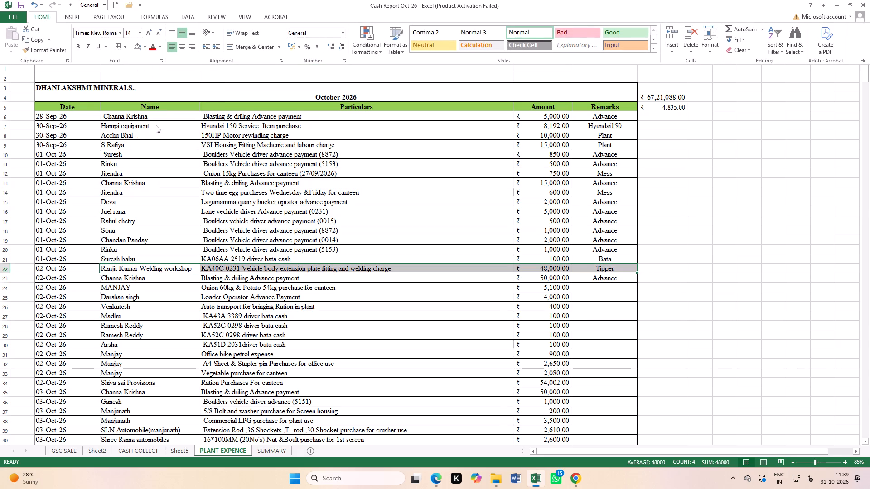
Rewrite the name in the 02-Oct-26 onion and potato purchase row as Manjay, with only the first letter capitalised.
scroll(281, 223, down, 1)
click(319, 305)
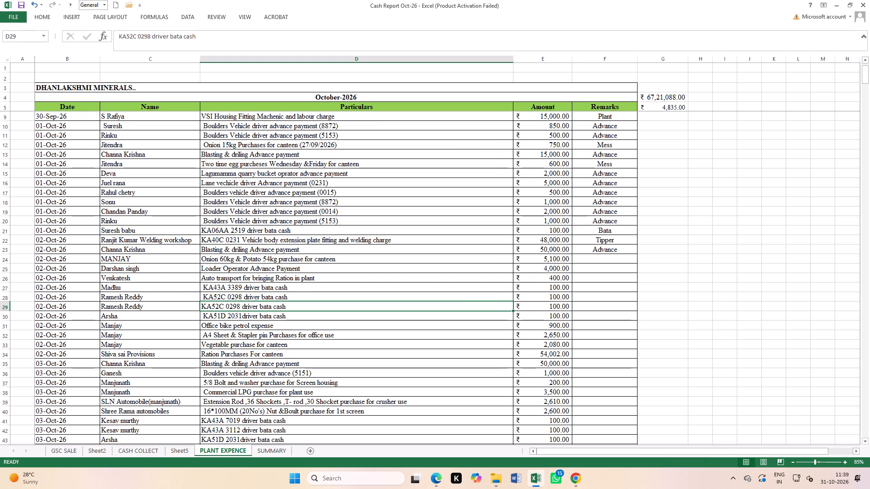
click(0, 258)
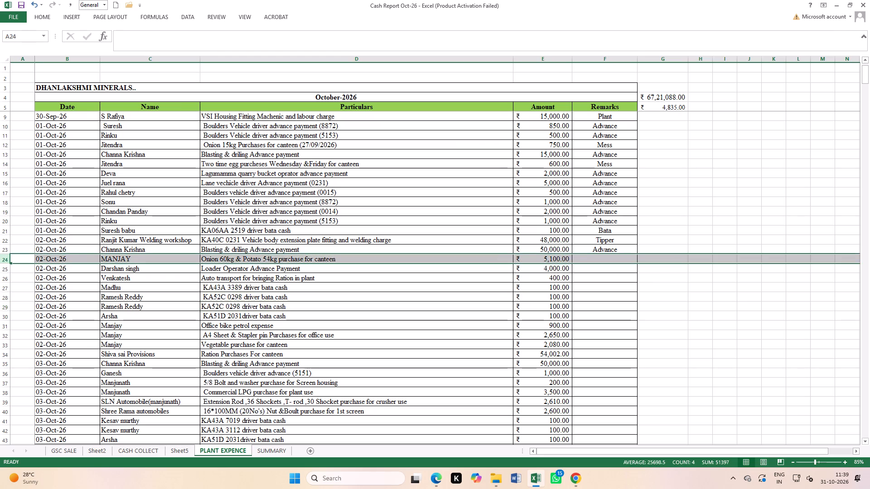
scroll(246, 281, down, 1)
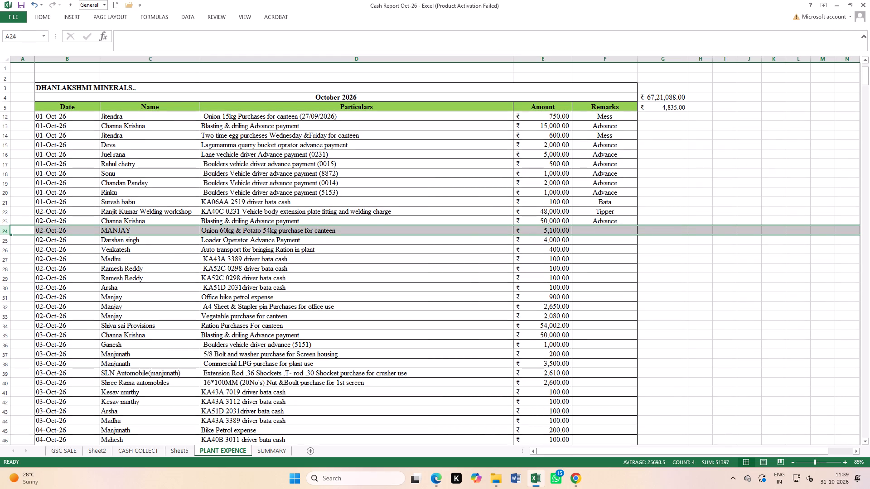
click(159, 229)
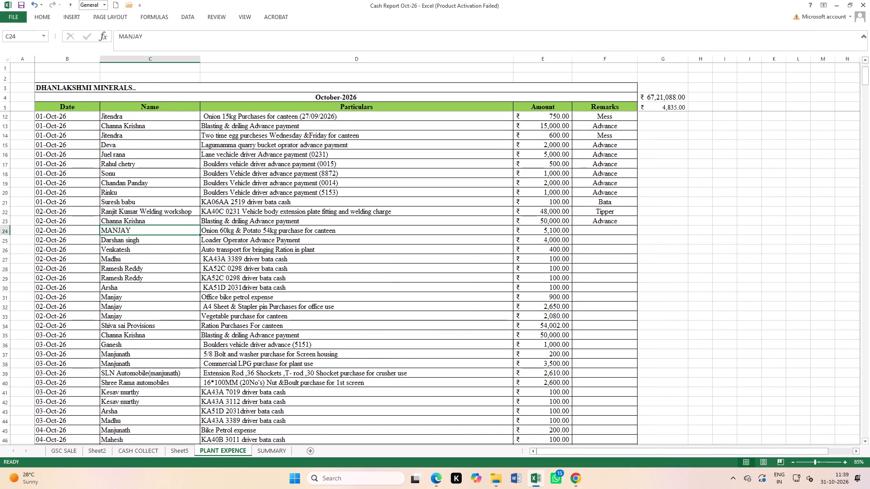
key(m)
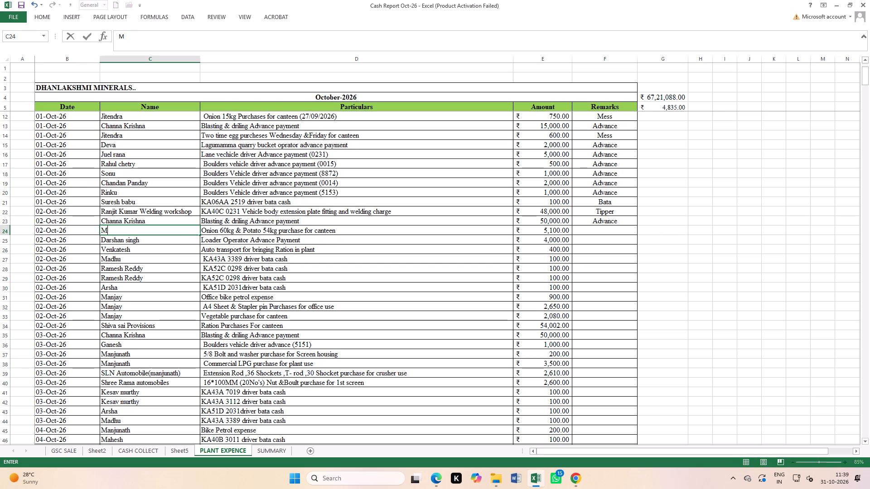
text(anja)
key(y)
click(213, 293)
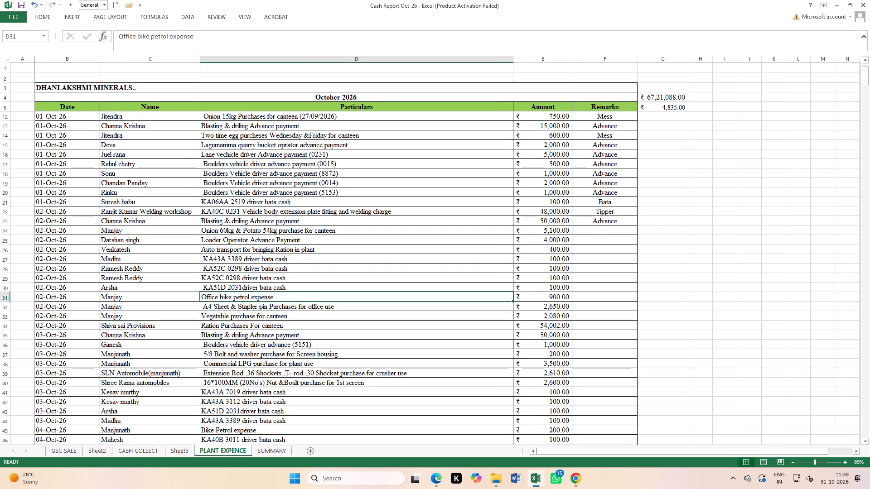
Enter the remark Mess for the 02-Oct-26 onion and potato canteen purchase row.
click(0, 230)
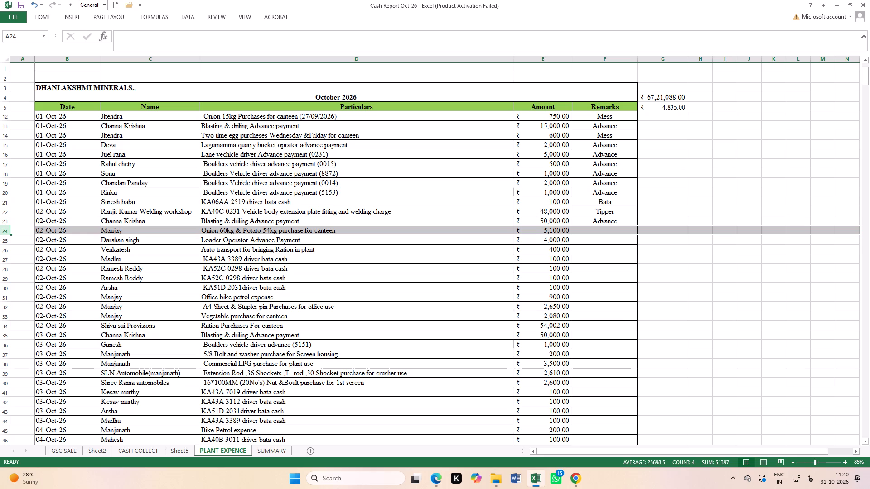
click(616, 229)
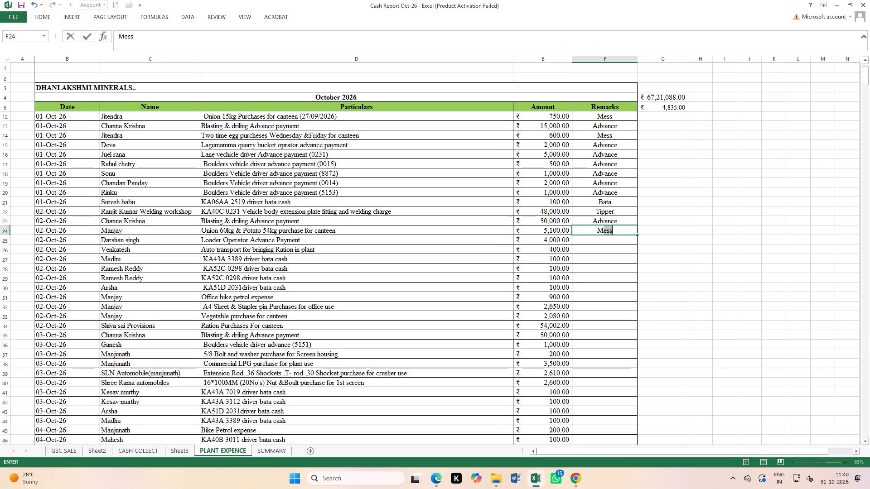
click(480, 291)
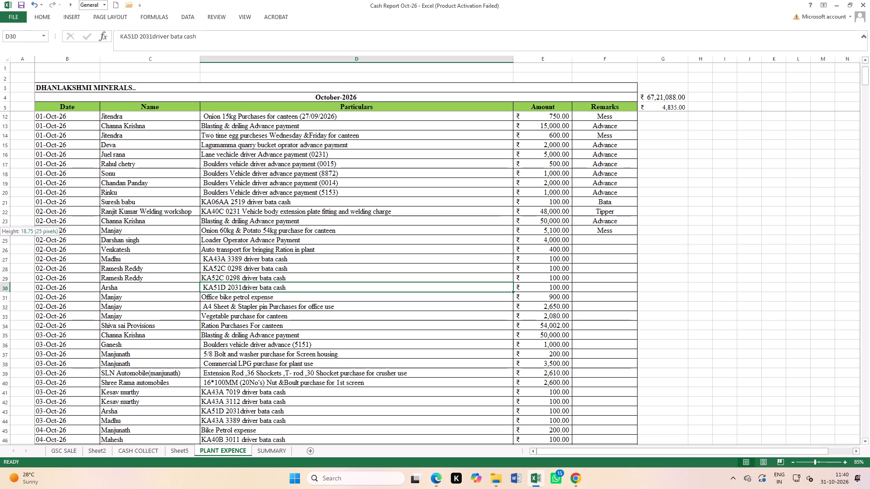
Enter the remark Advance for the 02-Oct-26 loader operator advance row.
click(0, 242)
click(1, 240)
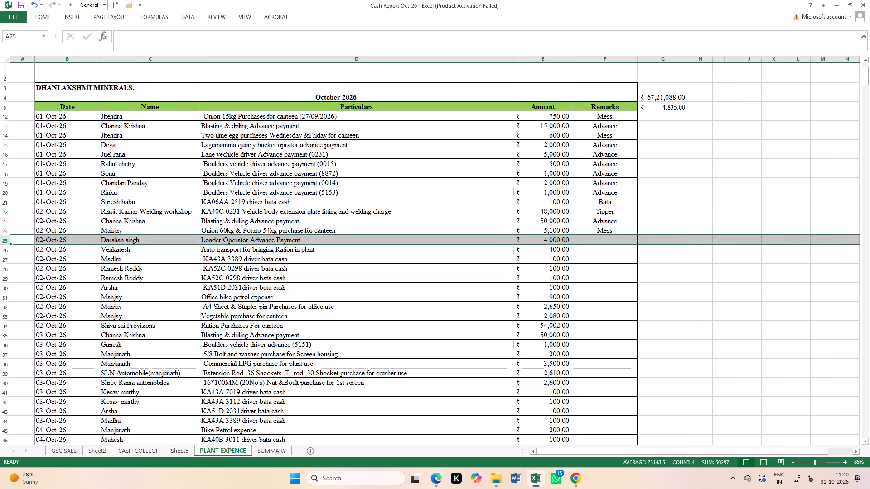
click(606, 241)
key(a)
click(600, 278)
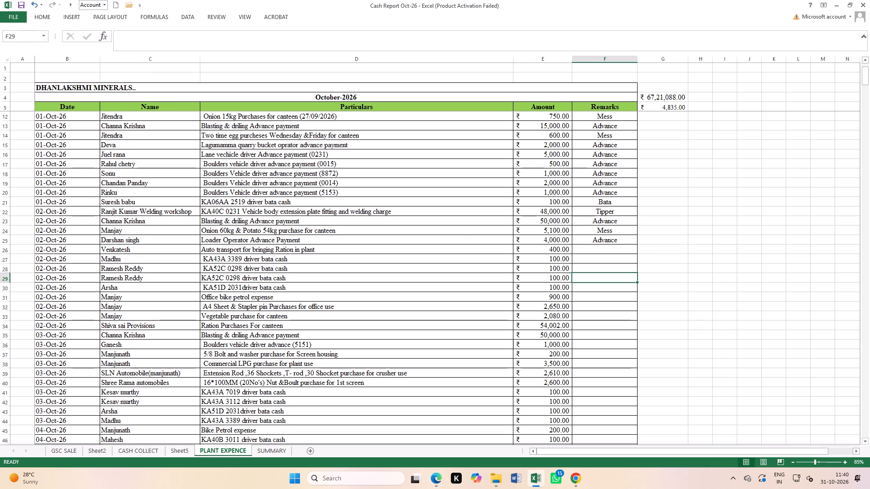
Enter the remark Transport for the 02-Oct-26 auto transport row for bringing rations to the plant.
click(601, 250)
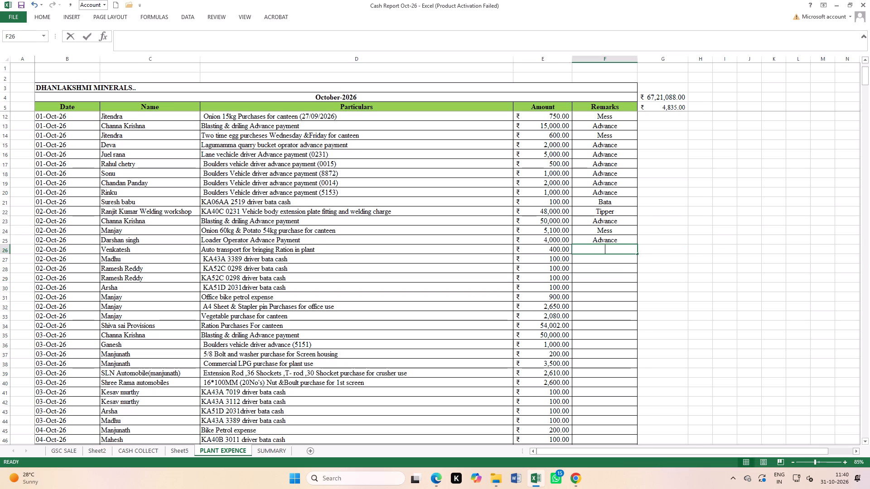
key(BackSpace)
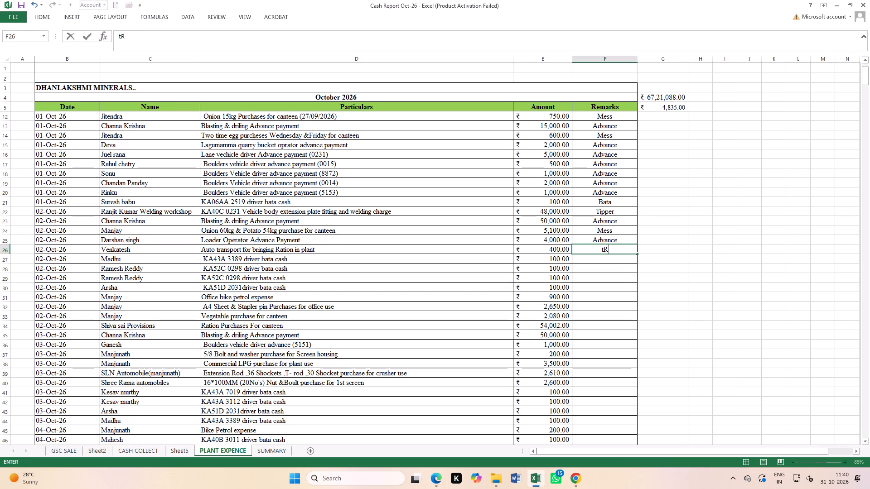
key(BackSpace)
key(t)
text(ra)
text(nsport ch)
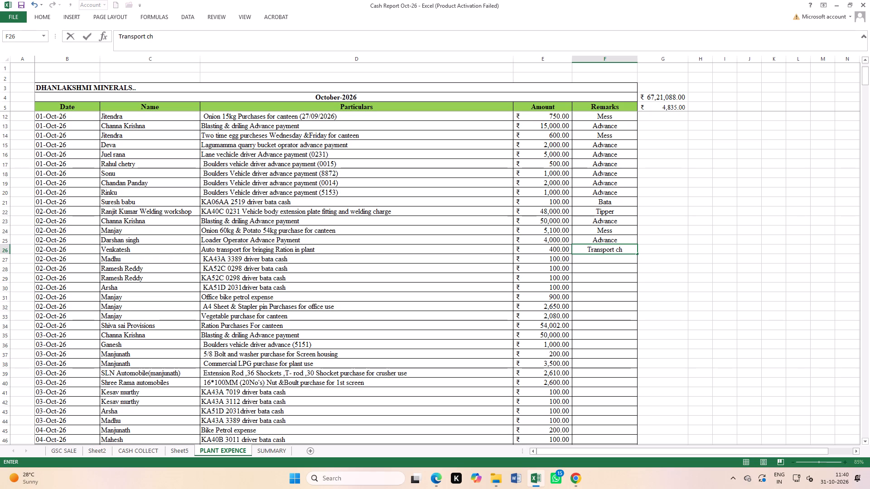
key(BackSpace)
key(BackSpace)
key(BackSpace)
click(588, 300)
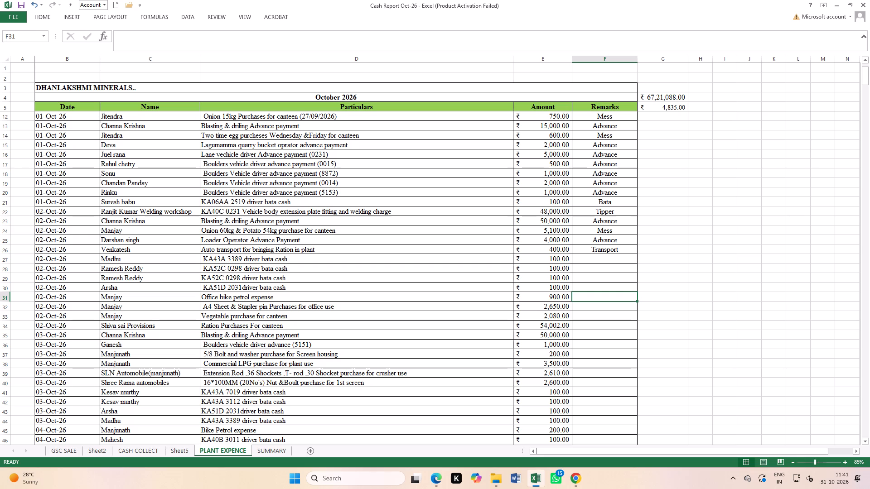
scroll(519, 264, down, 1)
click(596, 231)
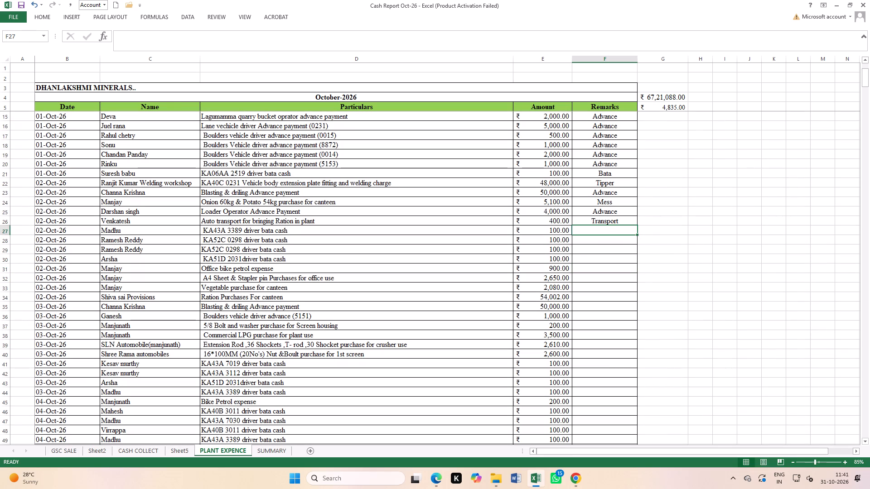
key(b)
click(594, 239)
key(b)
click(594, 251)
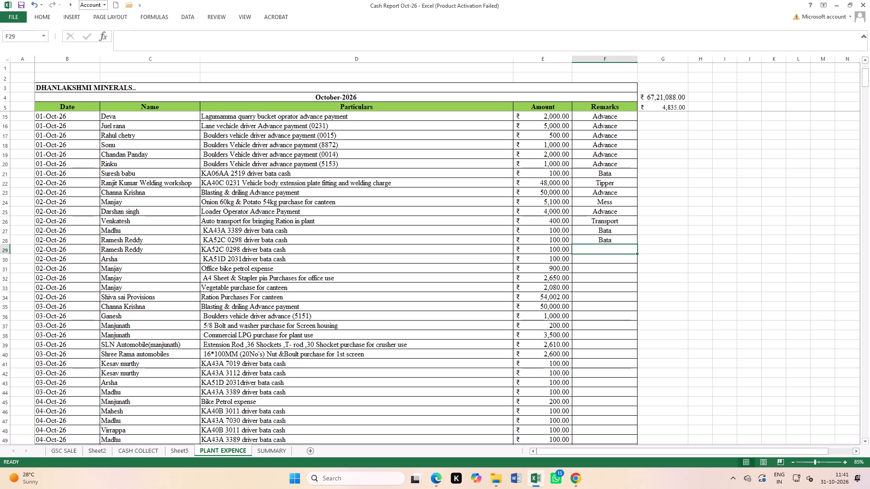
key(b)
click(594, 259)
key(b)
Enter the remark Petrol for the 02-Oct-26 office bike petrol expense row.
click(593, 265)
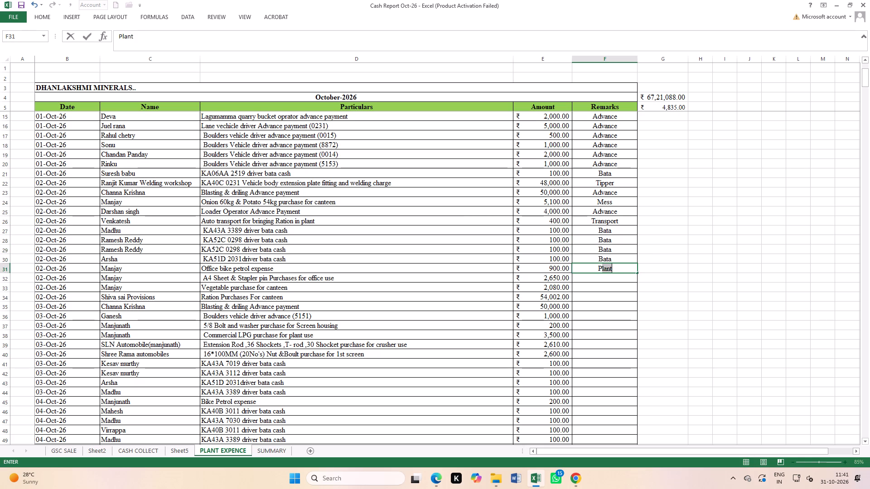
text(etr)
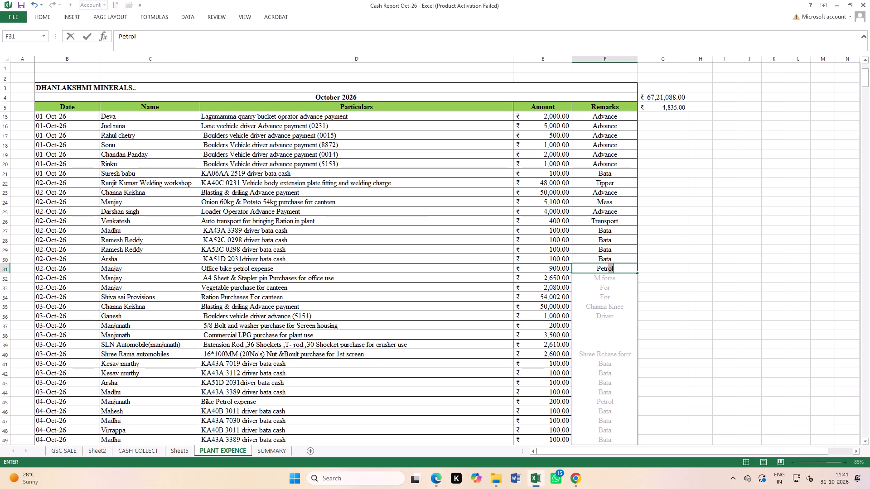
text(ol)
click(609, 297)
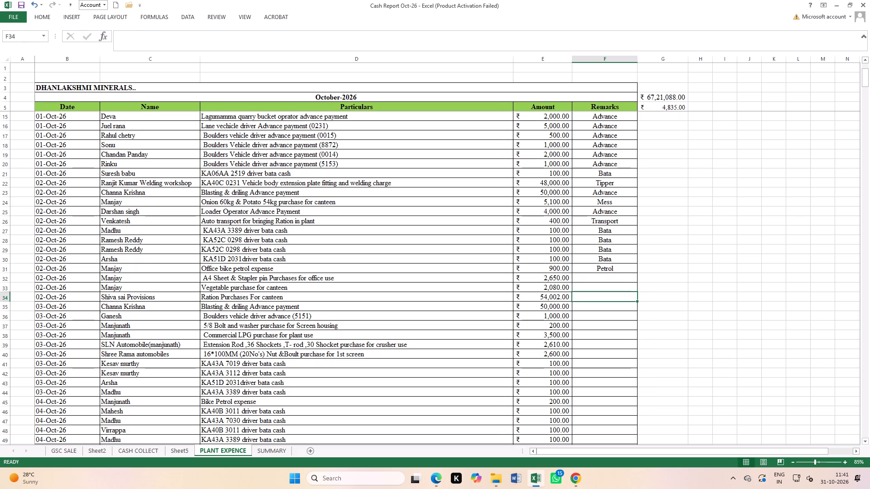
Enter the remark Stationary for the 02-Oct-26 A4 sheet and stapler pin purchase row.
click(601, 278)
click(0, 277)
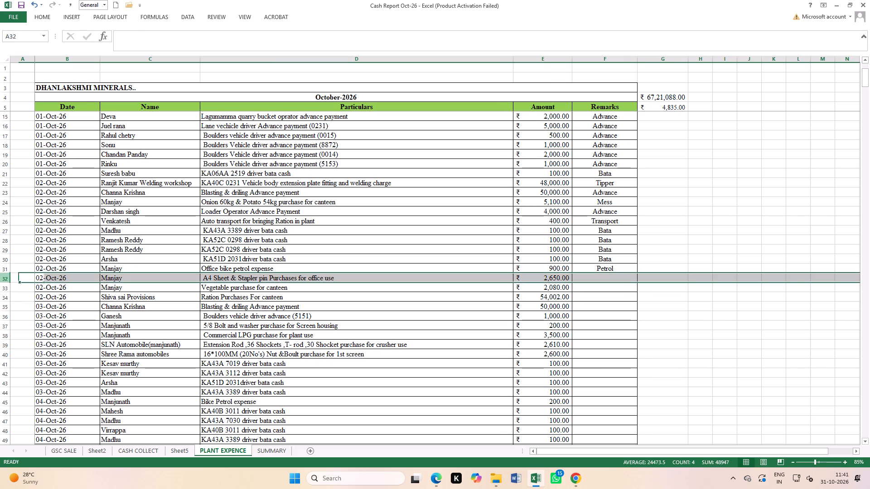
scroll(184, 280, down, 1)
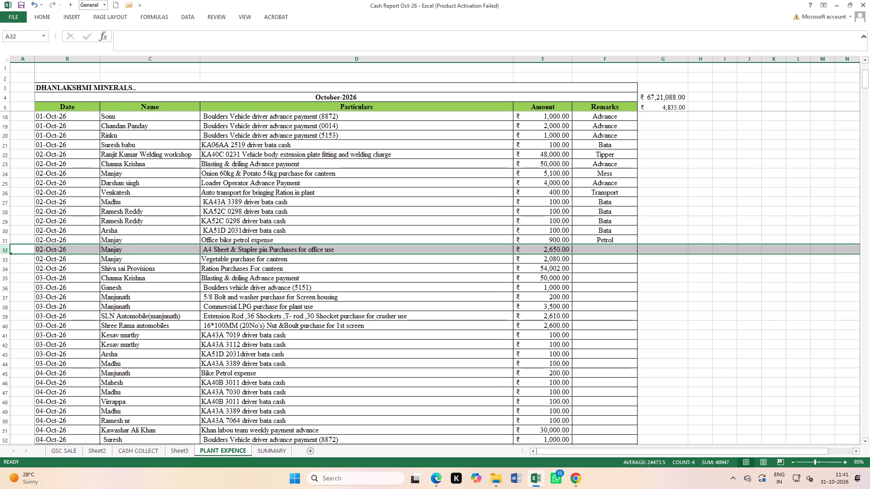
click(596, 247)
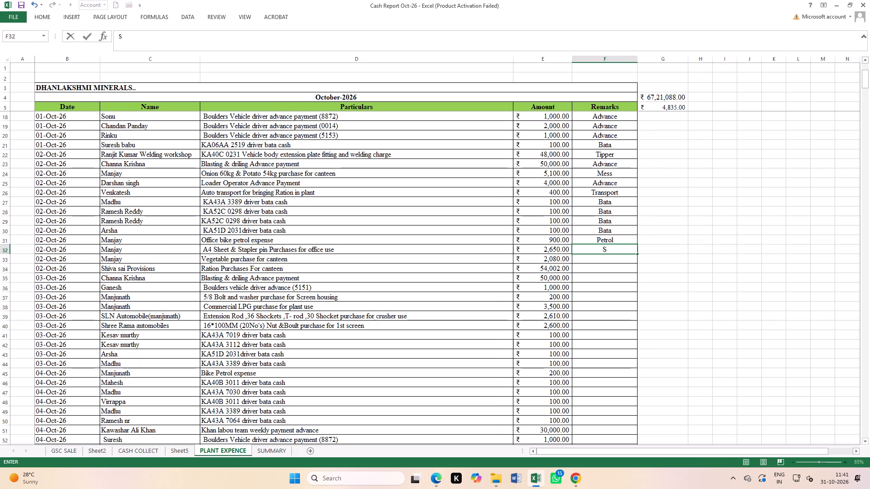
text(tationary)
click(597, 292)
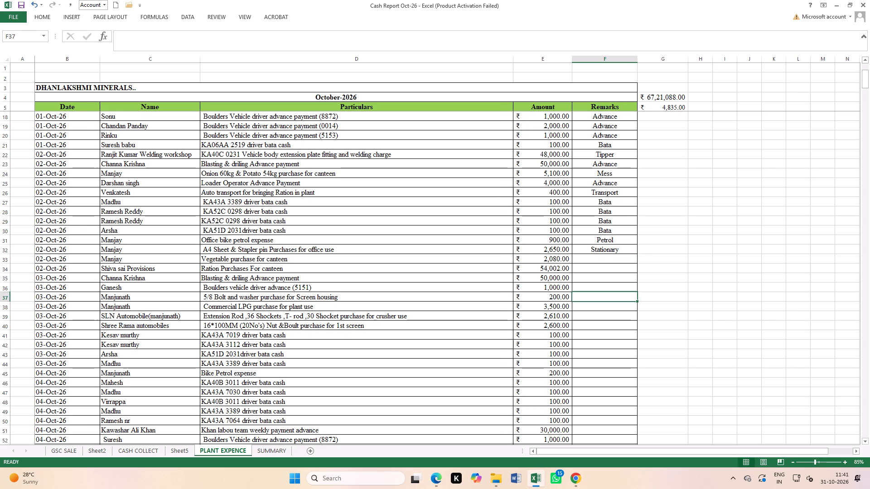
click(0, 250)
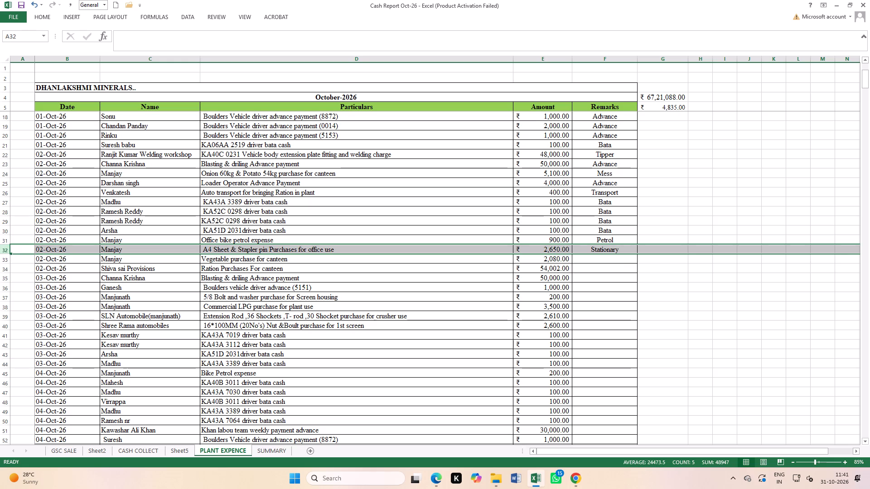
Enter the remark Mess for the 02-Oct-26 canteen vegetable purchase and canteen ration purchase rows.
click(593, 260)
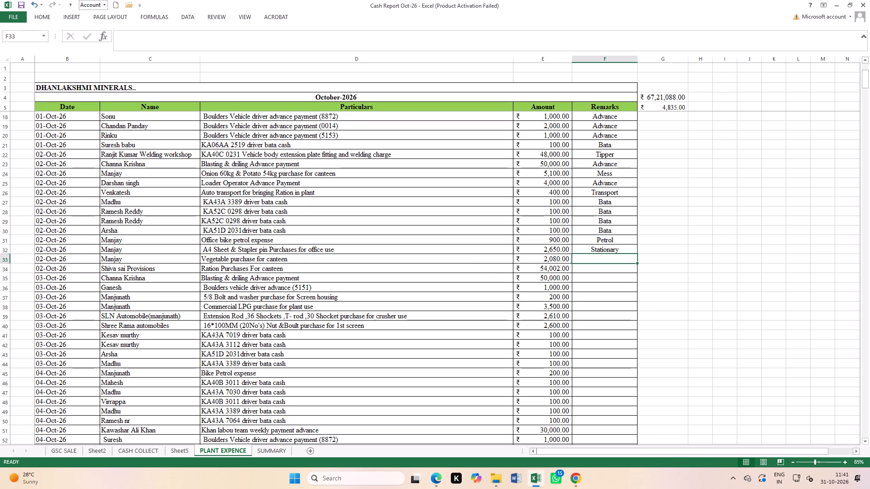
key(m)
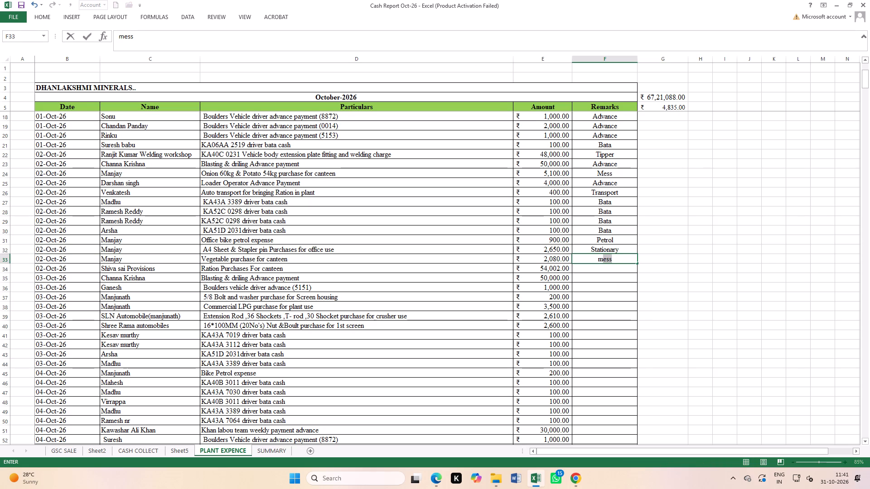
click(605, 315)
click(599, 270)
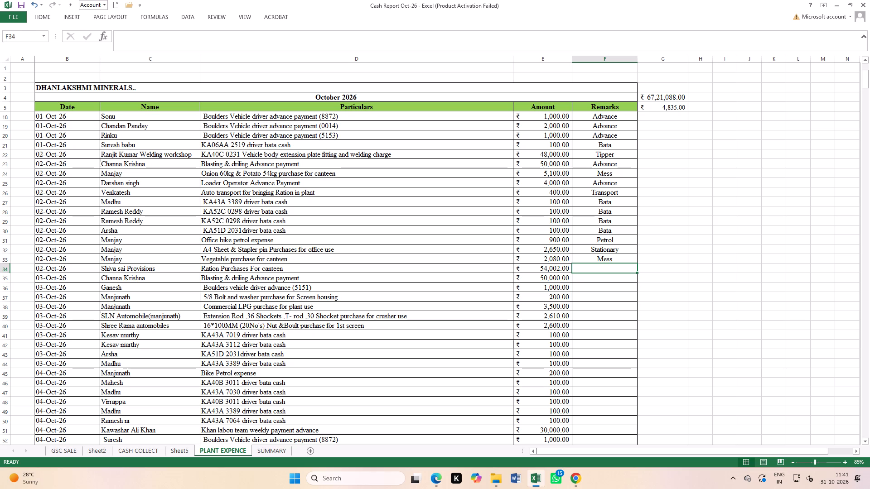
key(m)
click(599, 300)
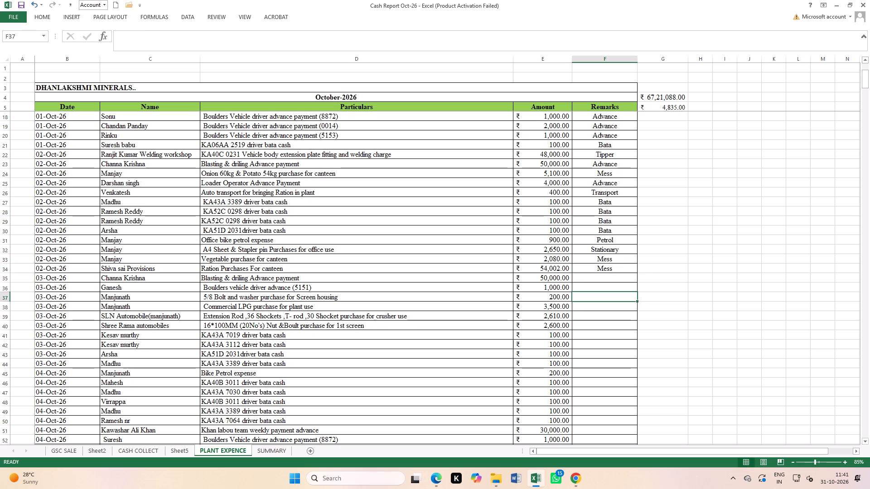
Enter the remark Advance for the 03-Oct-26 blasting and drilling advance and boulders vehicle driver advance (5151) rows.
click(599, 277)
key(a)
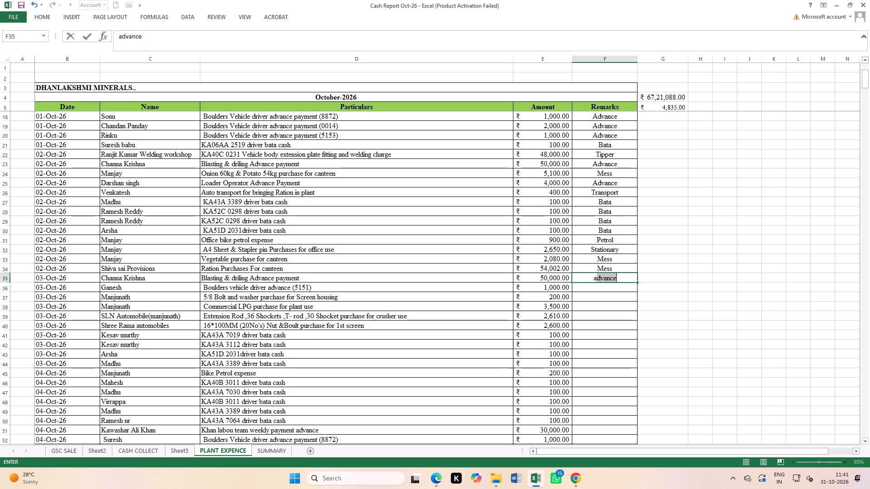
click(597, 293)
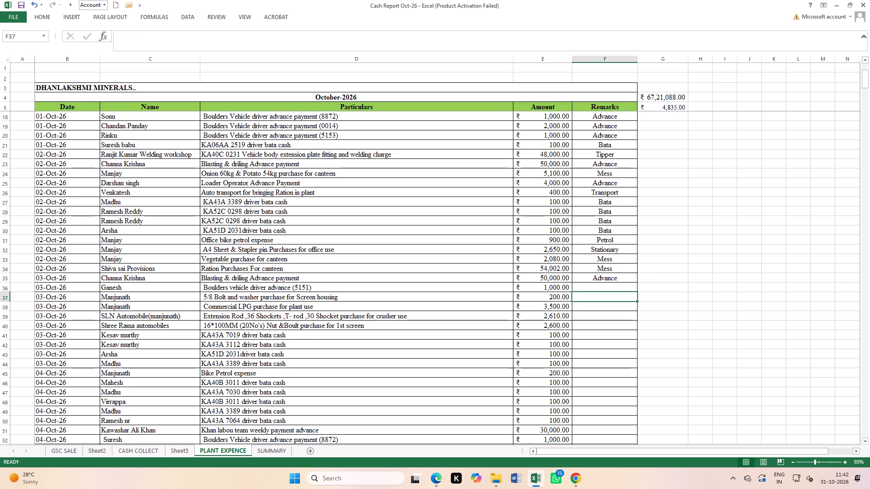
click(595, 287)
key(a)
Enter the remark Plant for the four 03-Oct-26 purchase rows: screen housing bolts, commercial LPG, crusher tools, and 1st screen nuts and bolts.
click(594, 298)
text(pl)
click(598, 330)
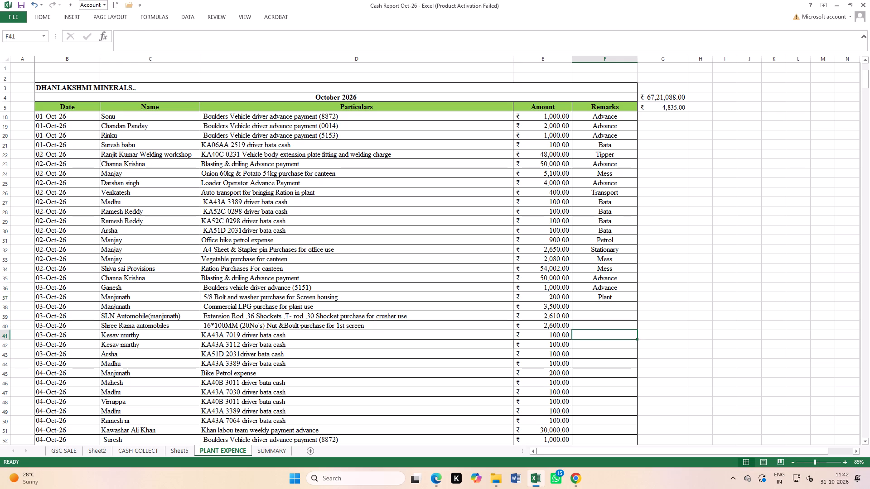
click(587, 306)
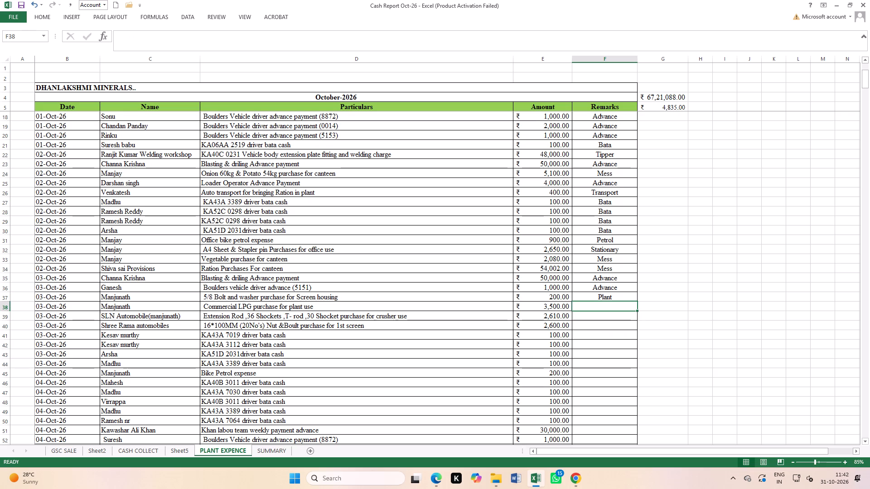
text(pl)
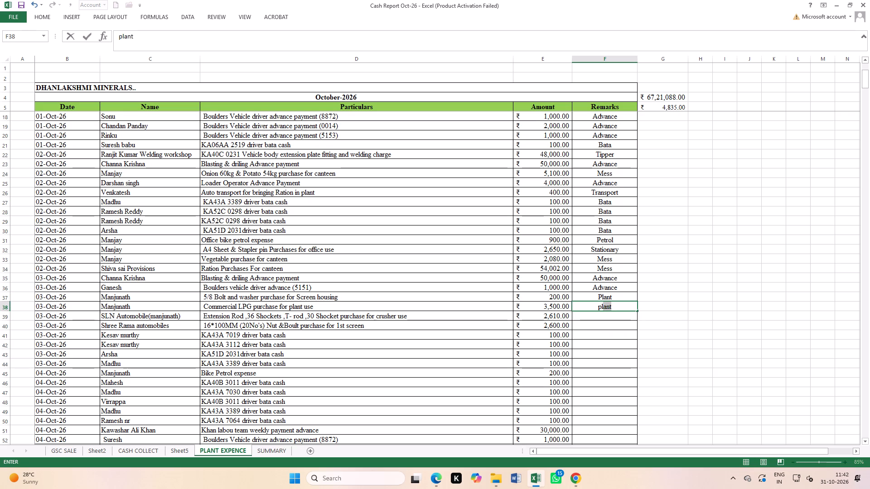
click(588, 350)
click(585, 314)
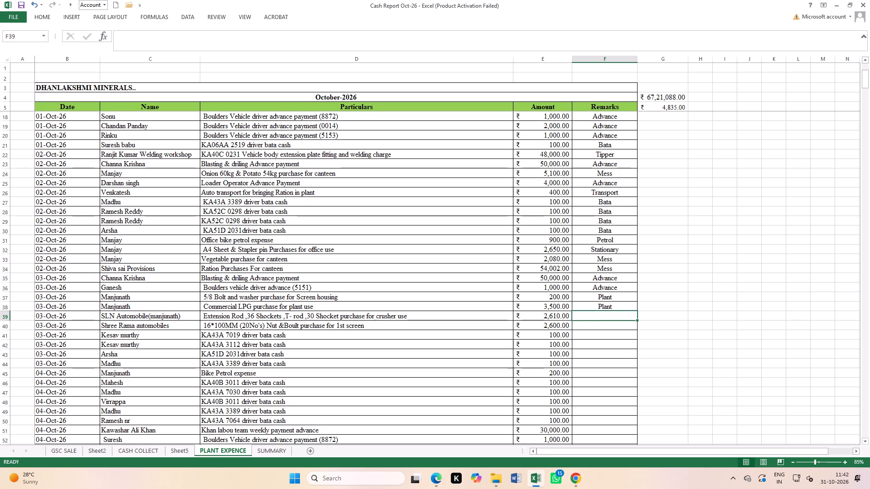
text(pl)
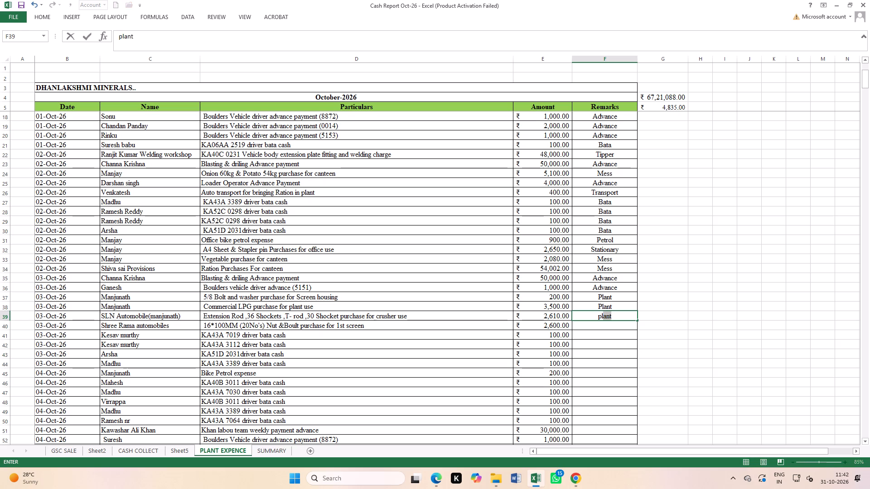
click(644, 360)
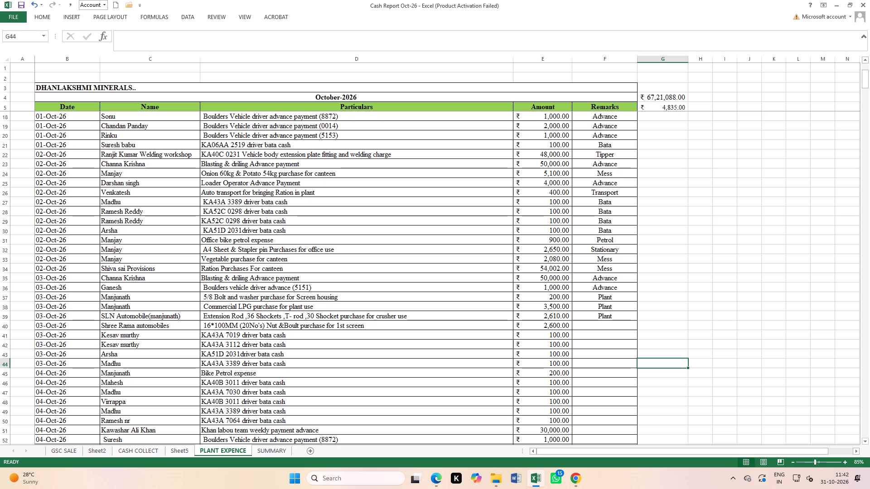
click(591, 325)
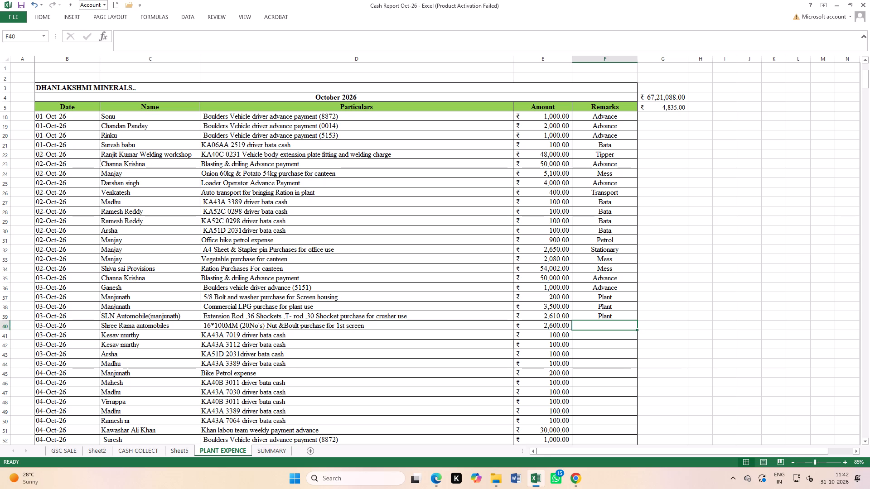
text(pl)
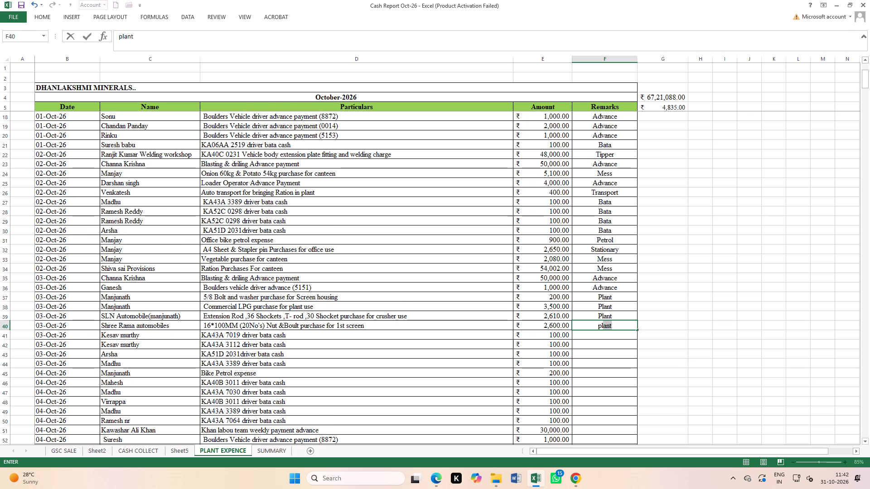
scroll(602, 331, down, 1)
click(604, 326)
click(598, 306)
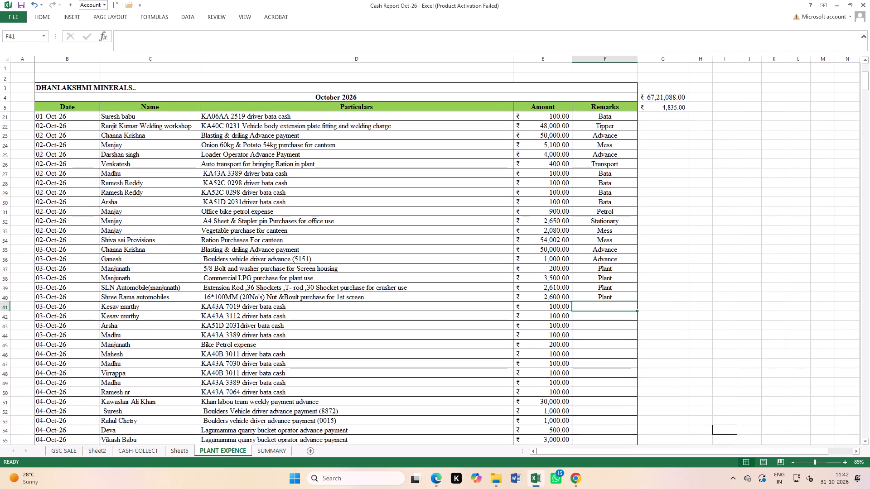
key(b)
key(Return)
key(b)
key(Return)
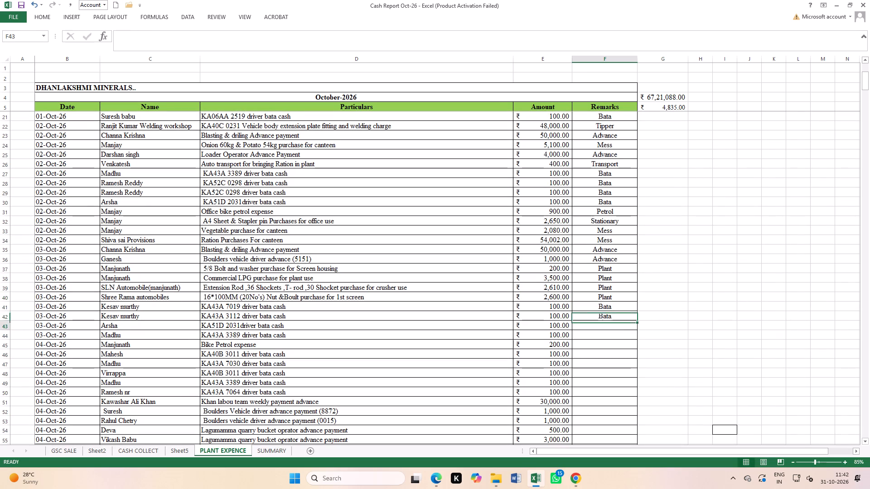
key(b)
key(Return)
key(b)
key(Return)
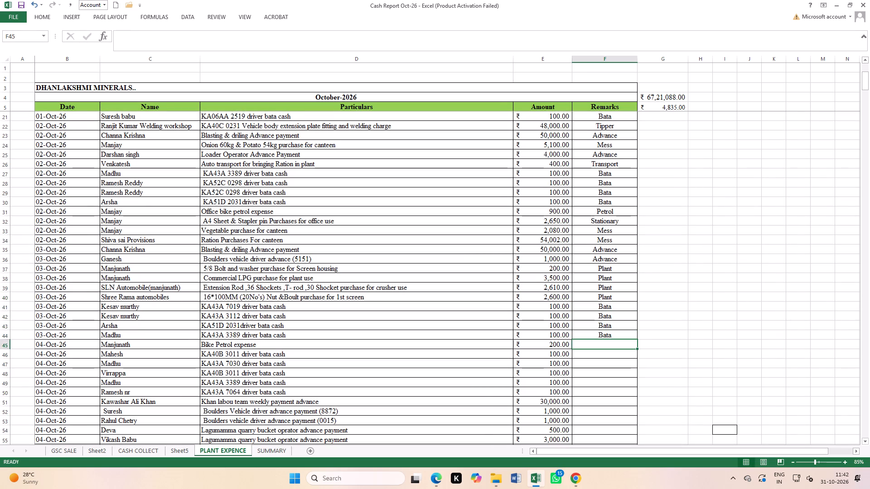
Enter the remark Petrol for the 04-Oct-26 bike petrol expense row.
key(p)
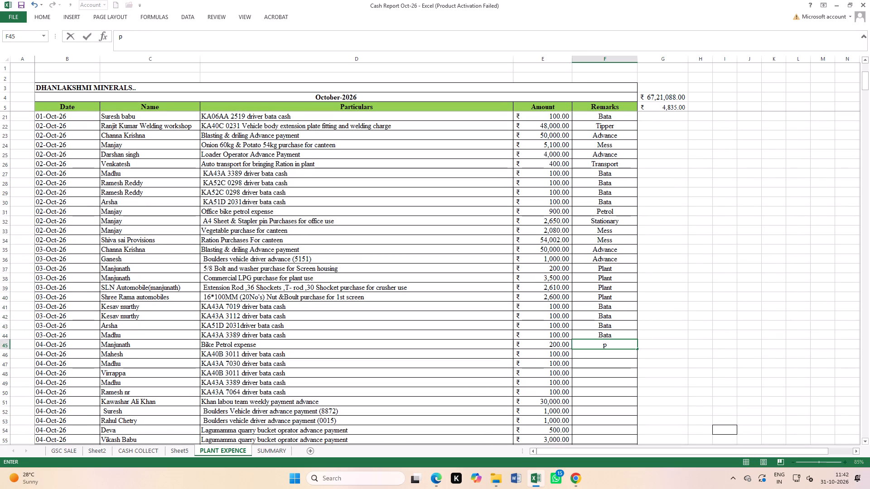
key(e)
key(Return)
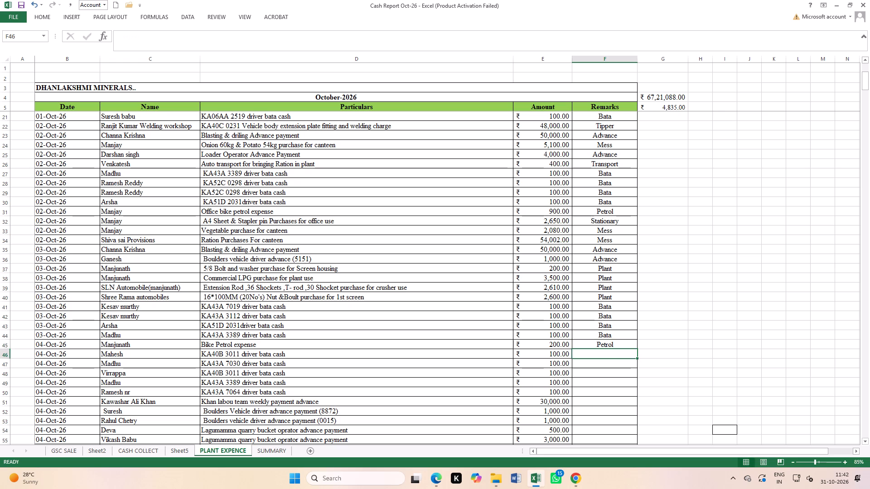
key(b)
key(Return)
key(b)
key(Return)
key(b)
key(Return)
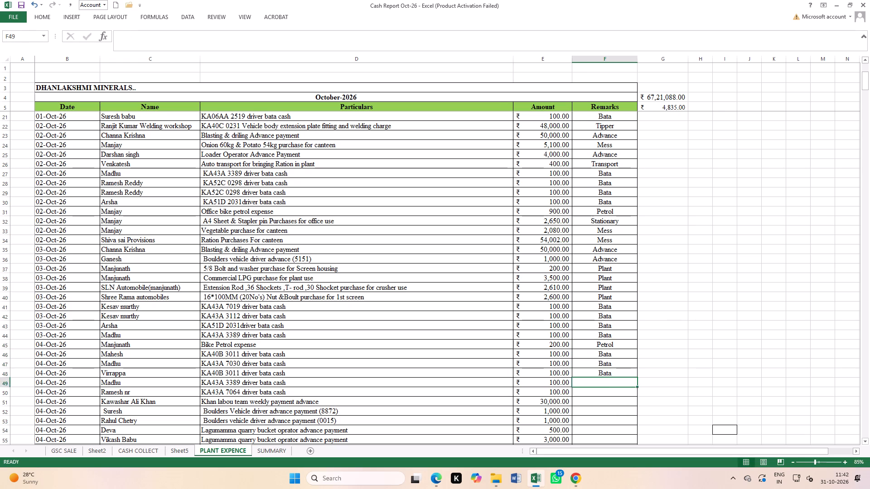
key(b)
key(Return)
key(b)
key(Return)
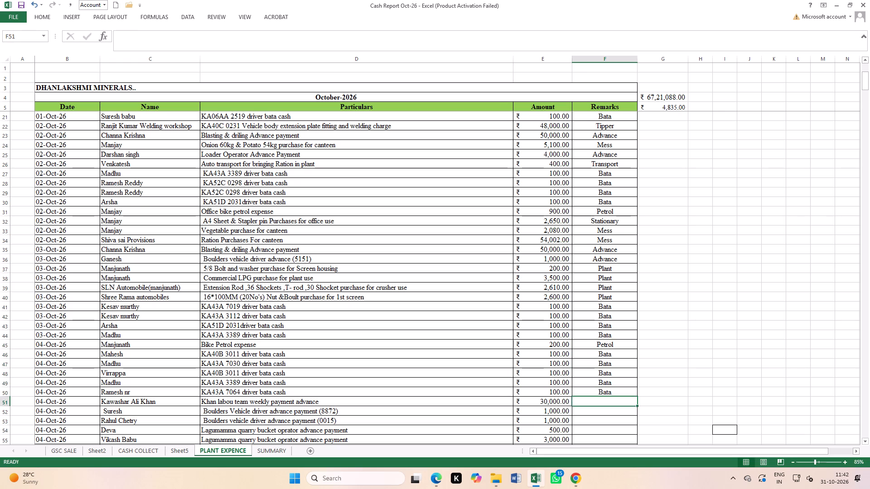
Enter the remark Advance for the 04-Oct-26 labour team weekly payment row and the boulders vehicle driver advance rows (8872) and (0015).
key(a)
key(Return)
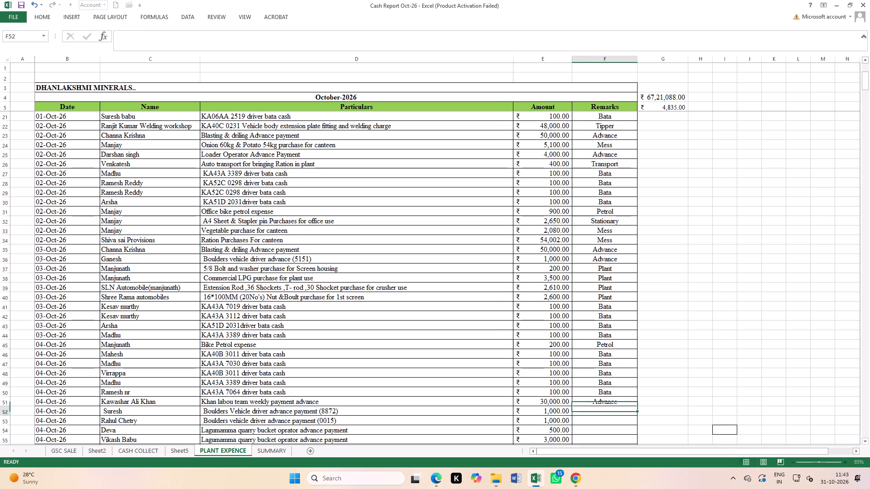
key(a)
key(Return)
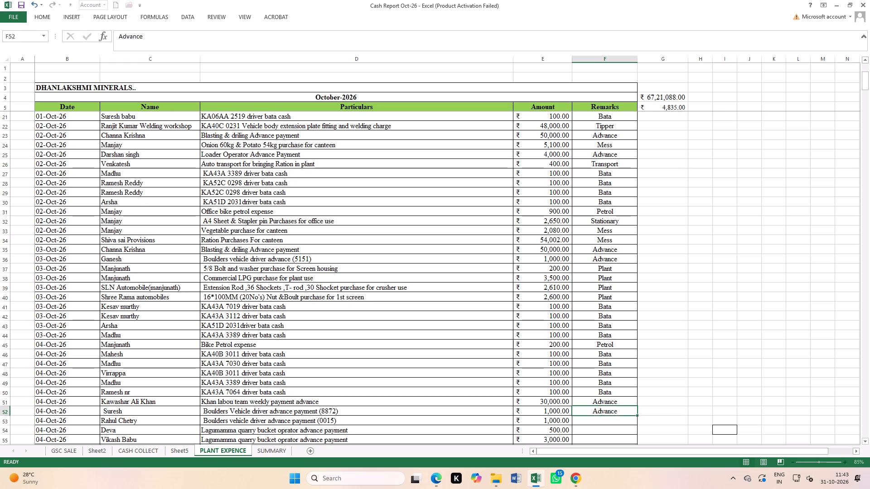
key(a)
key(Return)
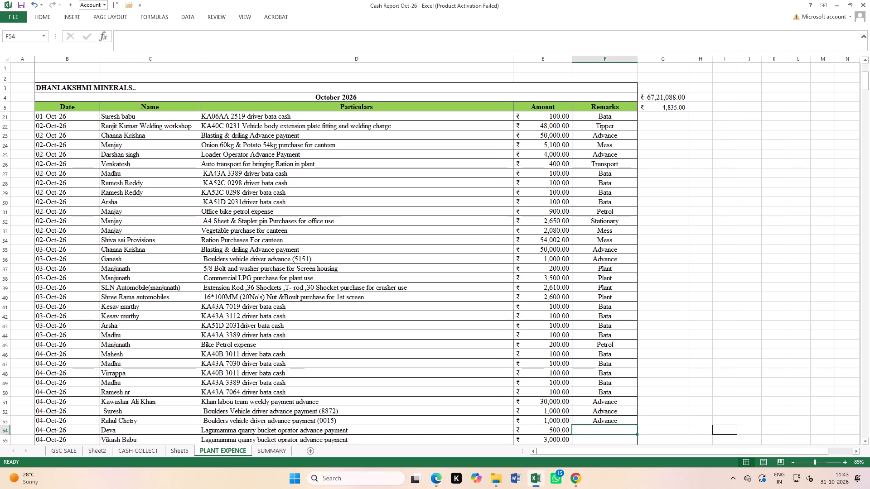
Enter the remark Advance for the two 04-Oct-26 Lagumamma quarry bucket operator advance payment rows.
scroll(599, 254, down, 5)
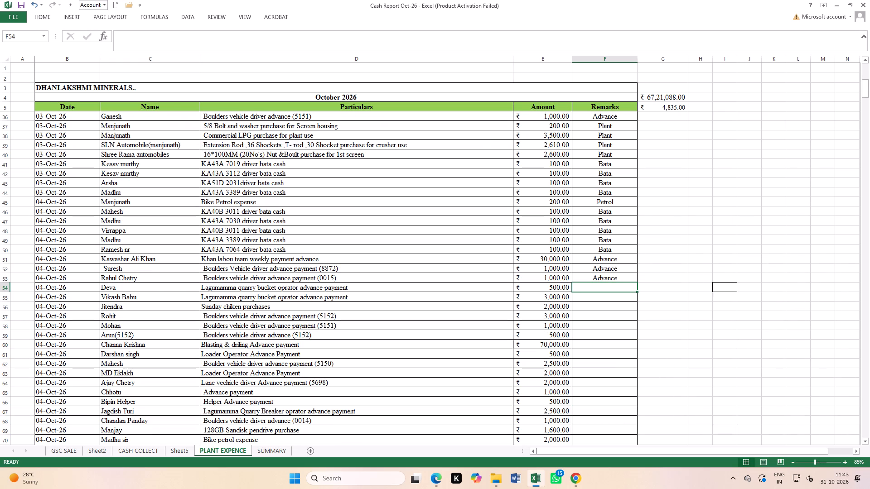
key(a)
key(Return)
key(a)
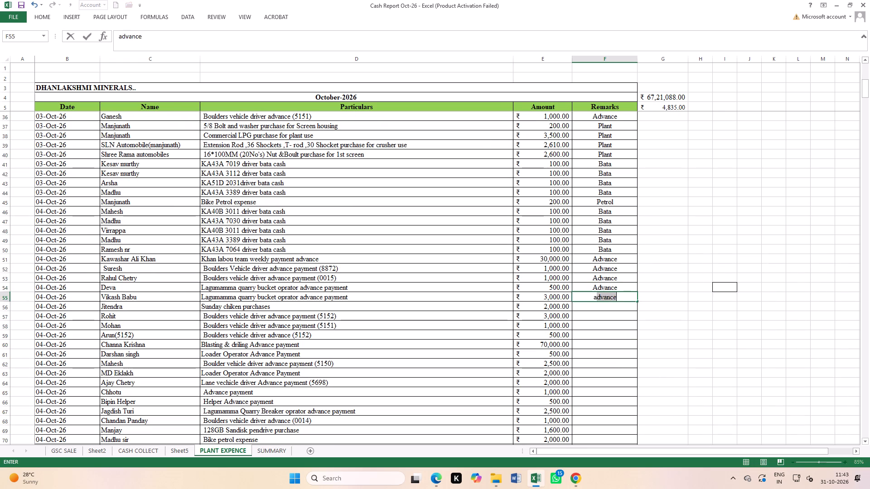
key(Return)
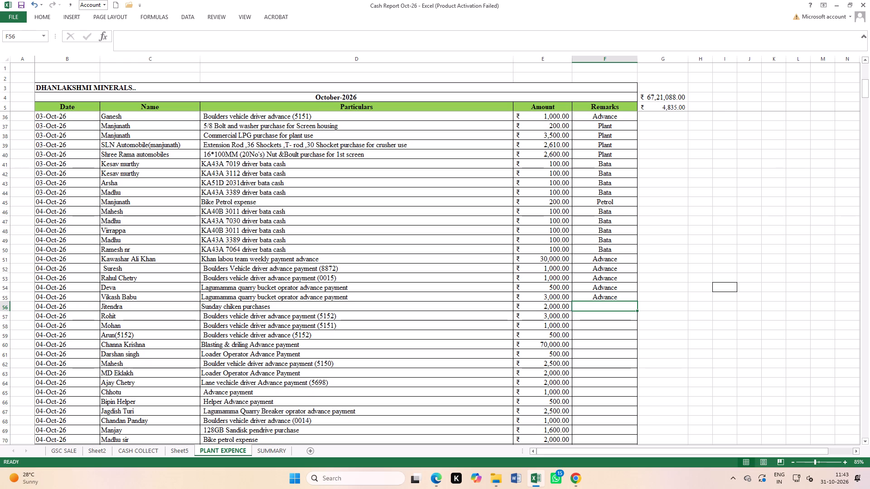
Check the particulars of the 04-Oct-26 Sunday chicken purchases row and enter its remark as Mess.
key(Left)
key(Left)
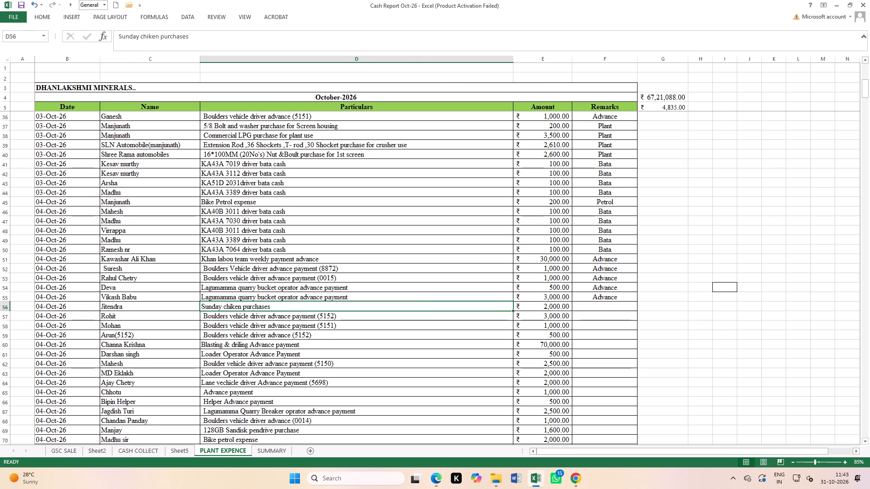
key(Right)
key(Right)
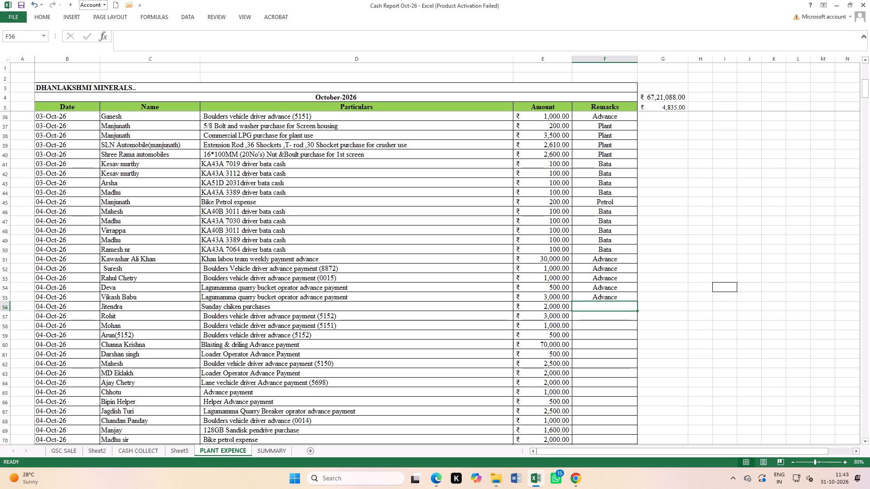
key(m)
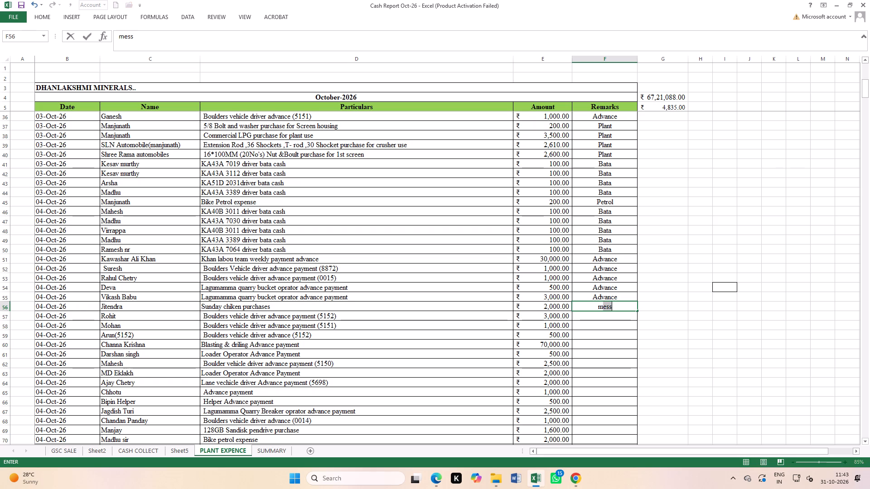
key(Return)
Enter the remark Advance for the three 04-Oct-26 boulders vehicle driver advance rows (5152), (5151) and (5152) below the chicken purchase.
key(a)
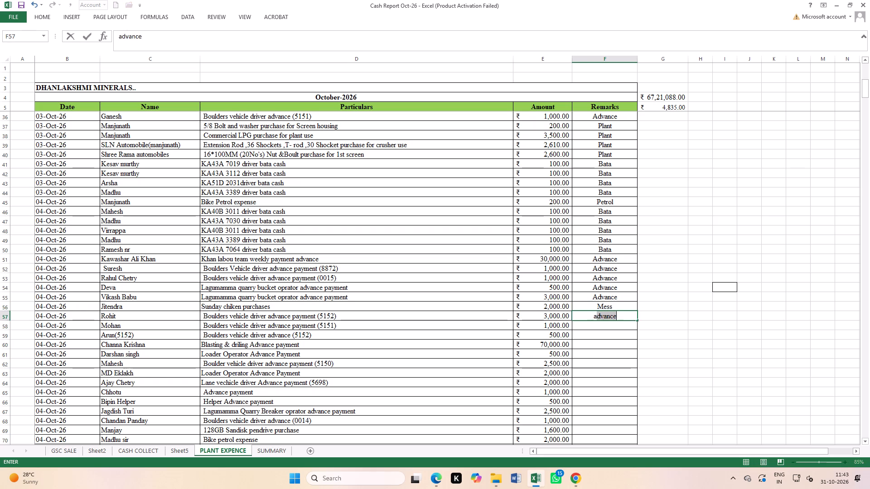
key(Return)
key(a)
key(Return)
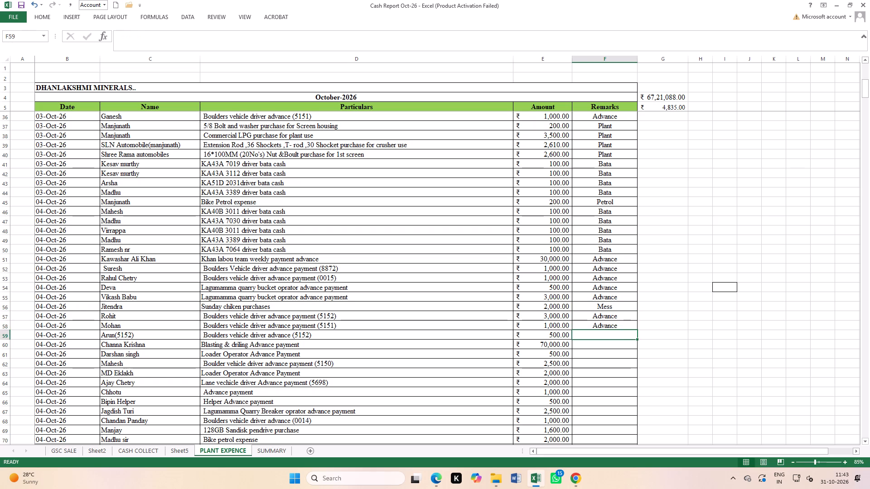
key(a)
key(Return)
Enter the remark Advance for the six 04-Oct-26 rows from the 70,000 blasting and drilling advance through Chhotu's advance payment.
key(a)
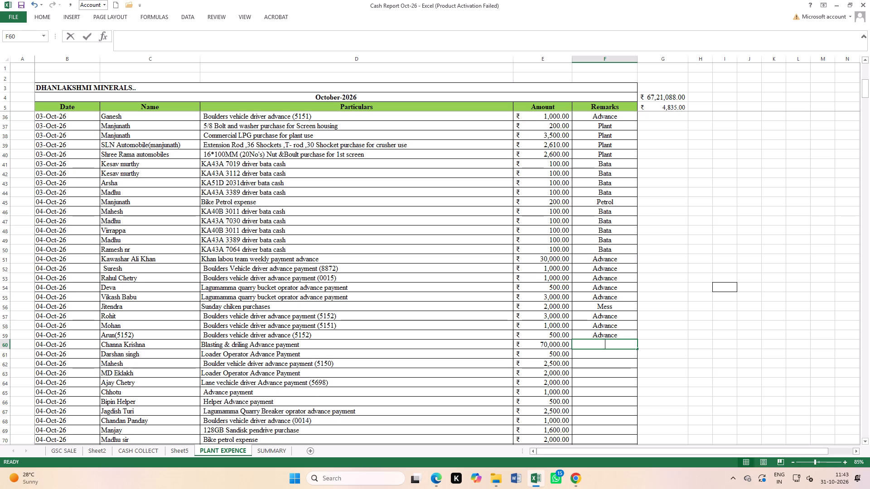
key(Return)
key(a)
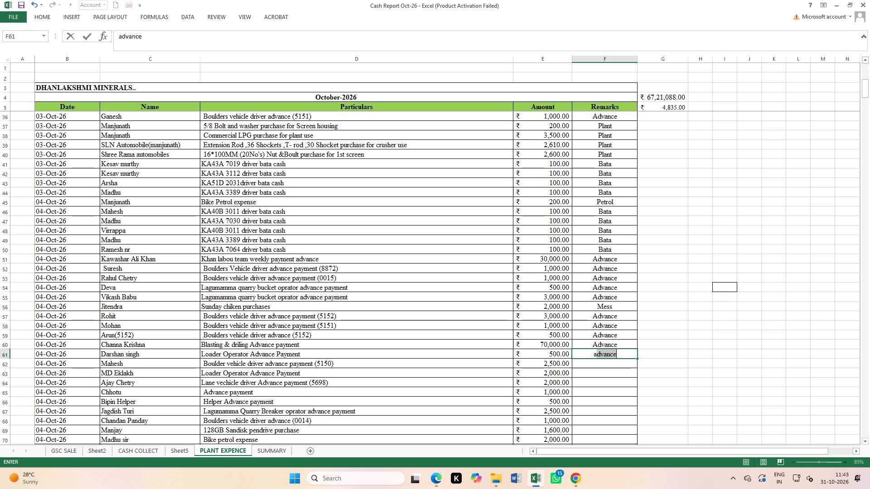
key(Return)
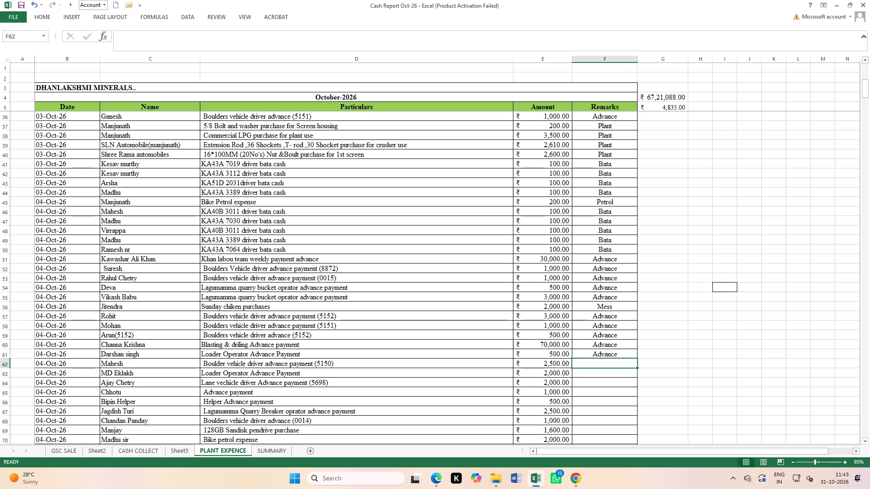
key(a)
key(Return)
key(a)
key(Return)
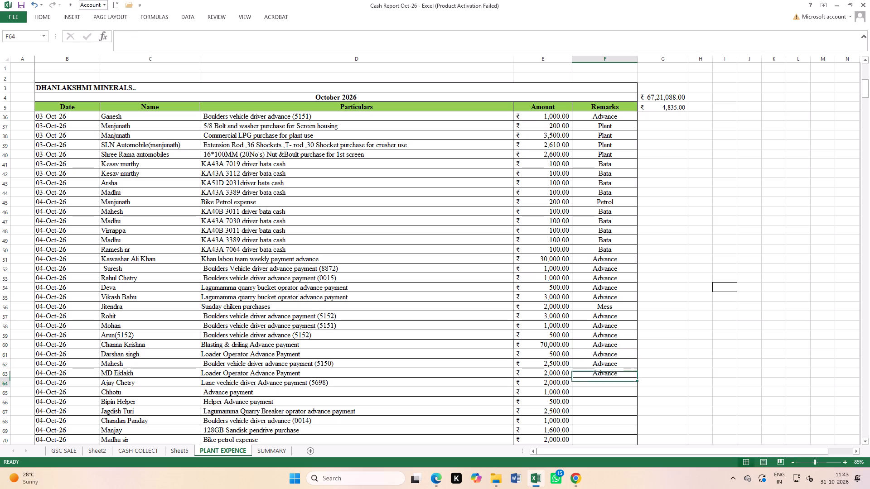
key(a)
key(Return)
key(a)
key(Return)
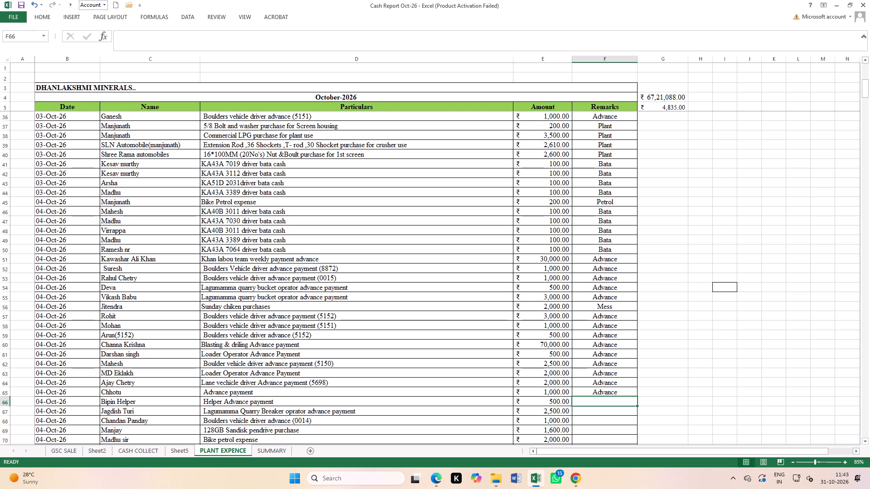
Change the particulars of Chhotu's 04-Oct-26 row to Helper Advance payment.
scroll(223, 376, down, 2)
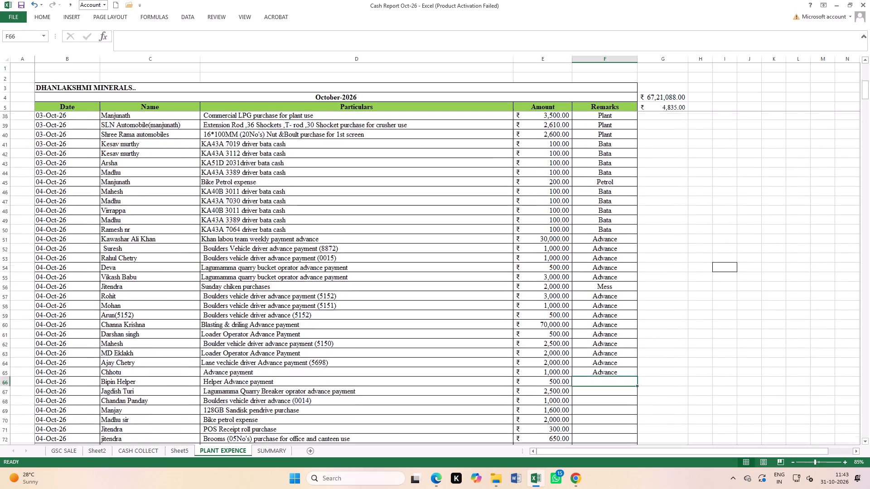
double_click(203, 336)
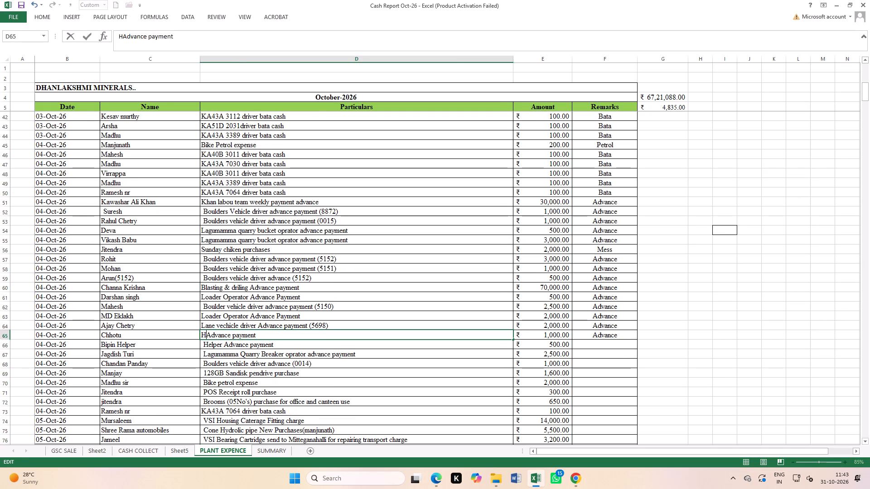
text(elper)
key(space)
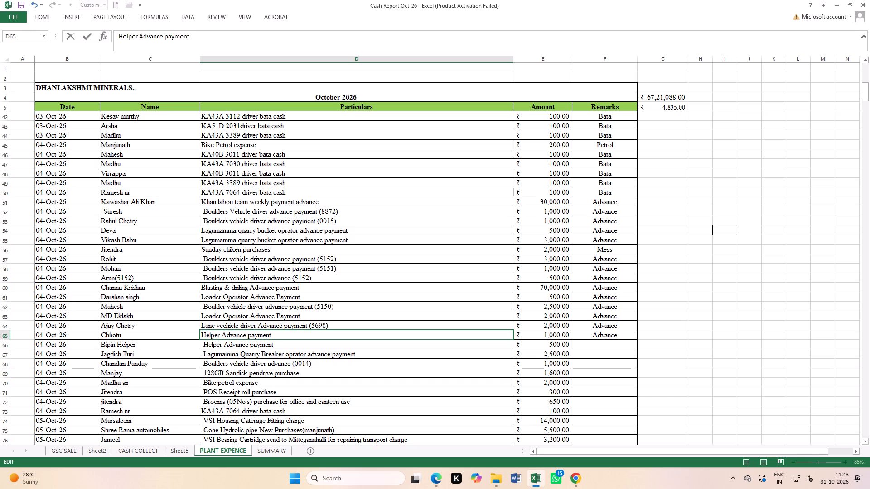
click(588, 374)
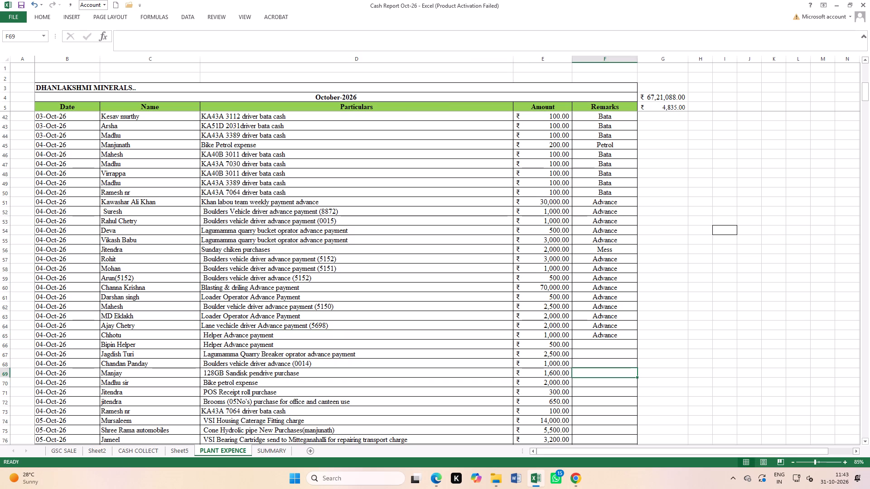
Enter the remark Advance for the 04-Oct-26 500 helper, Lagumamma quarry breaker operator and boulders vehicle driver (0014) advance rows.
click(597, 345)
key(a)
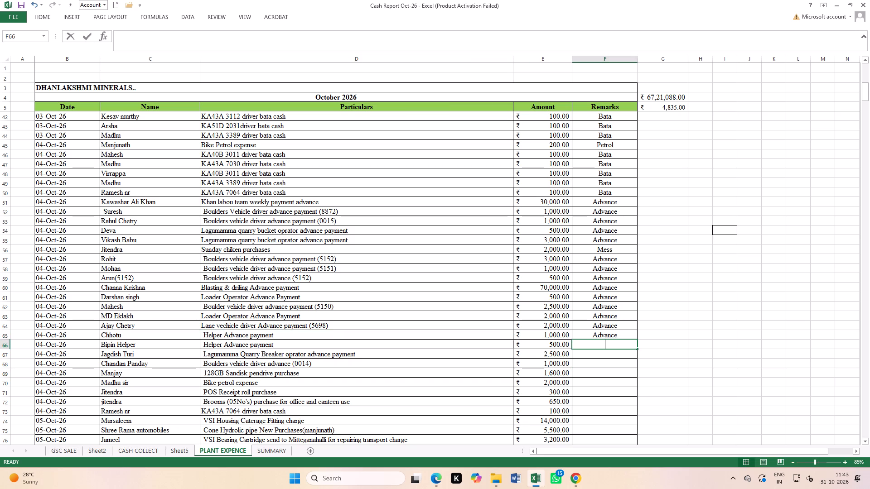
click(592, 369)
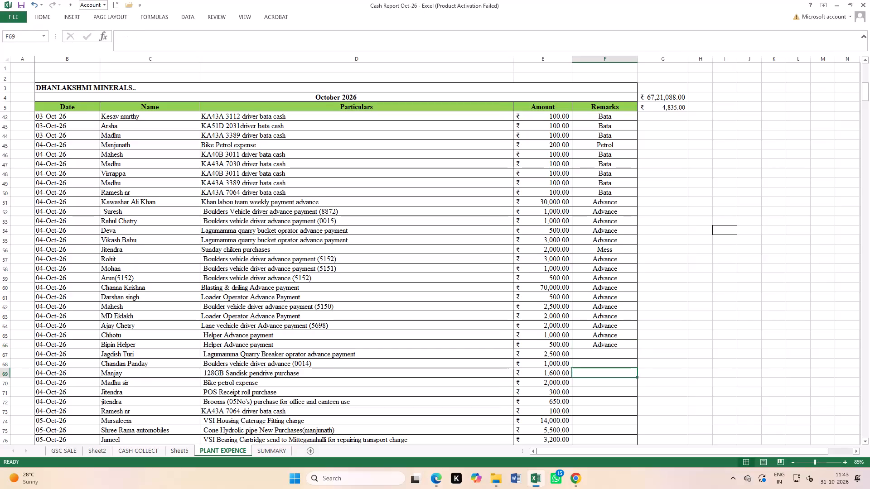
scroll(569, 363, down, 1)
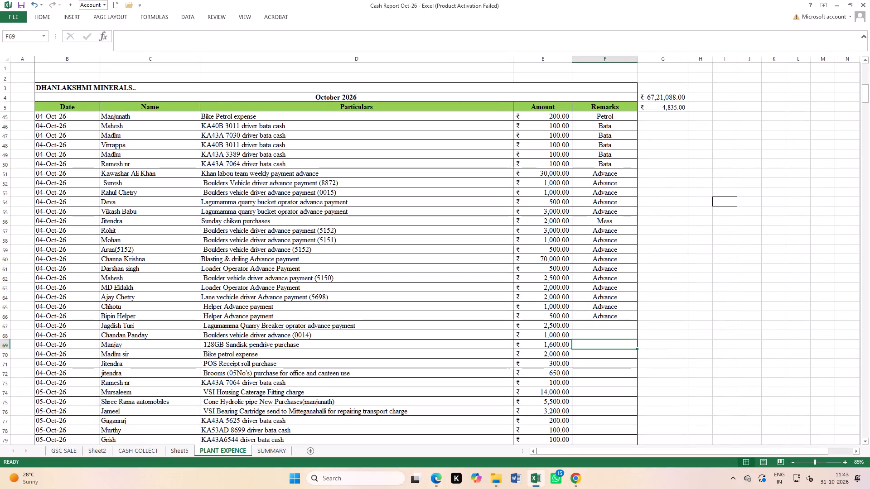
click(0, 325)
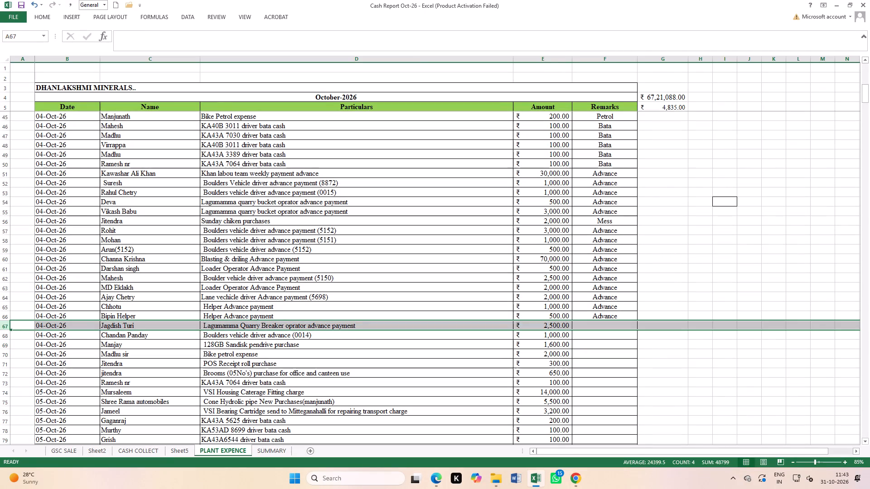
click(589, 324)
key(a)
click(590, 337)
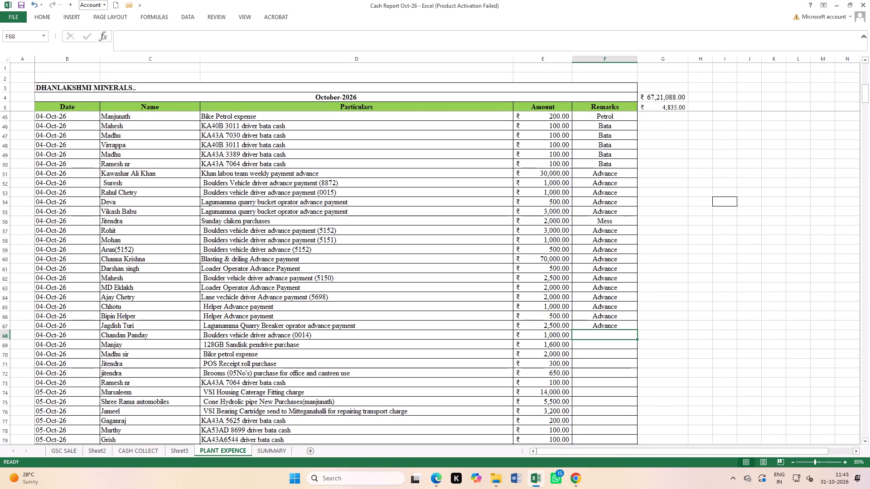
key(a)
click(588, 347)
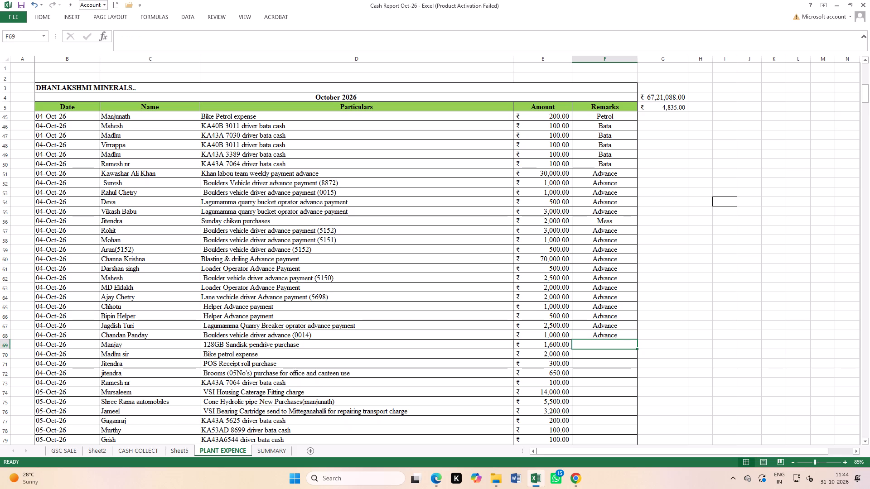
Enter the remark Stationary for the 04-Oct-26 128GB Sandisk pendrive purchase row.
key(s)
click(590, 355)
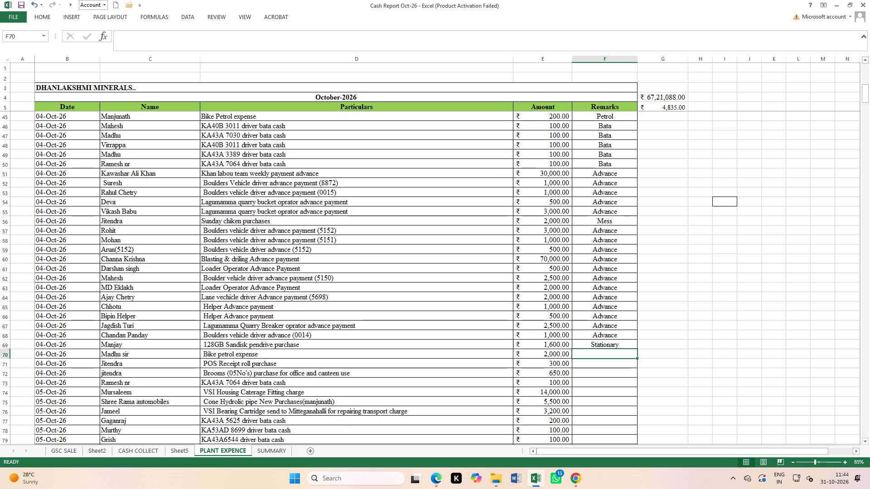
Enter the remark Petrol, with a capital P, for the 04-Oct-26 bike petrol expense row of 2,000.
click(2, 355)
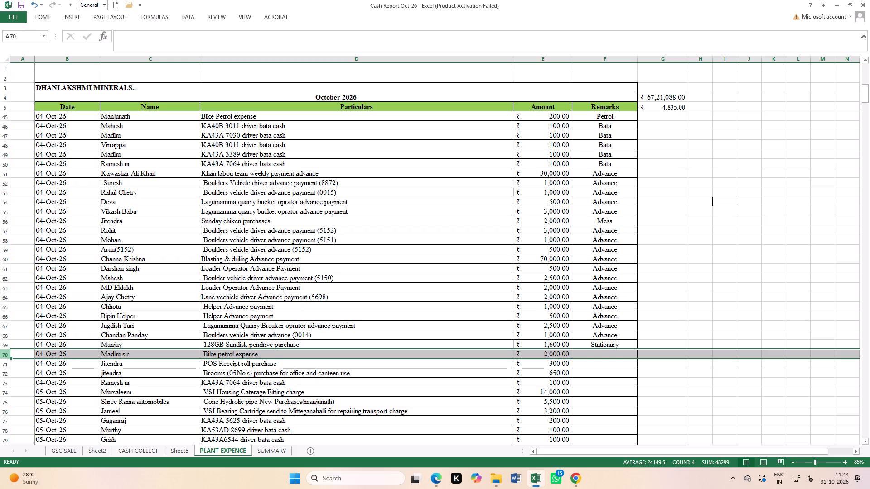
scroll(193, 371, down, 1)
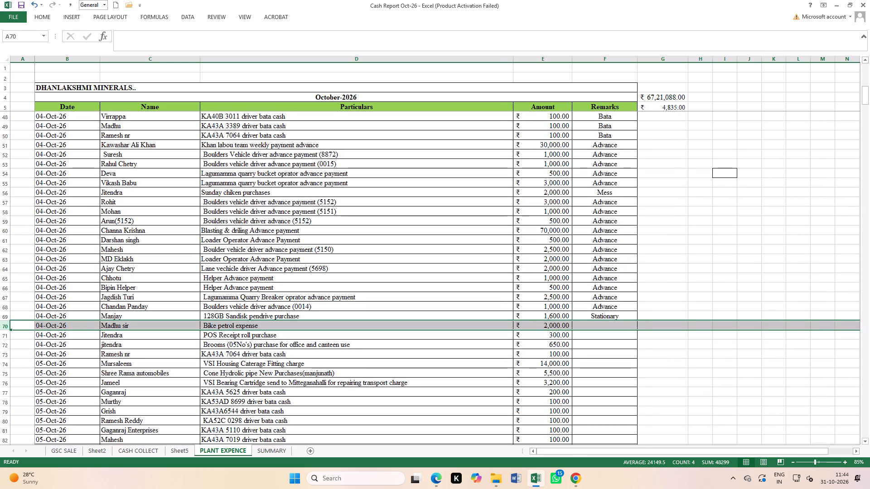
click(590, 326)
key(p)
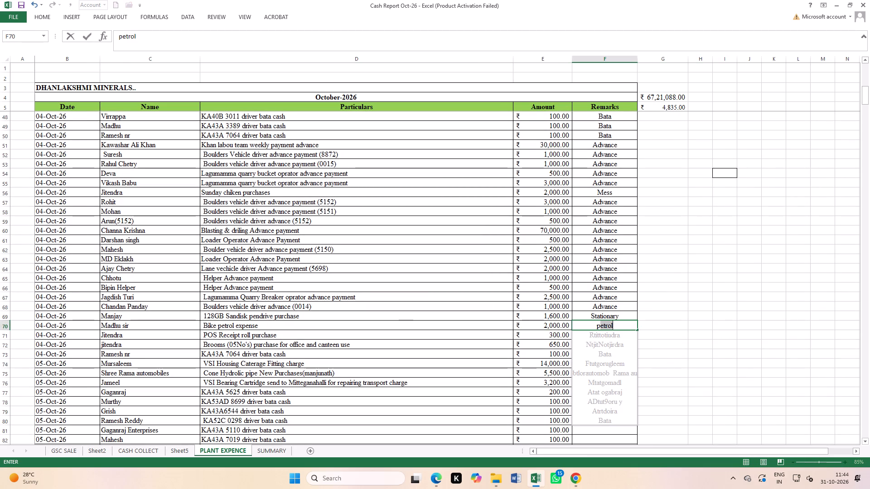
key(BackSpace)
key(BackSpace)
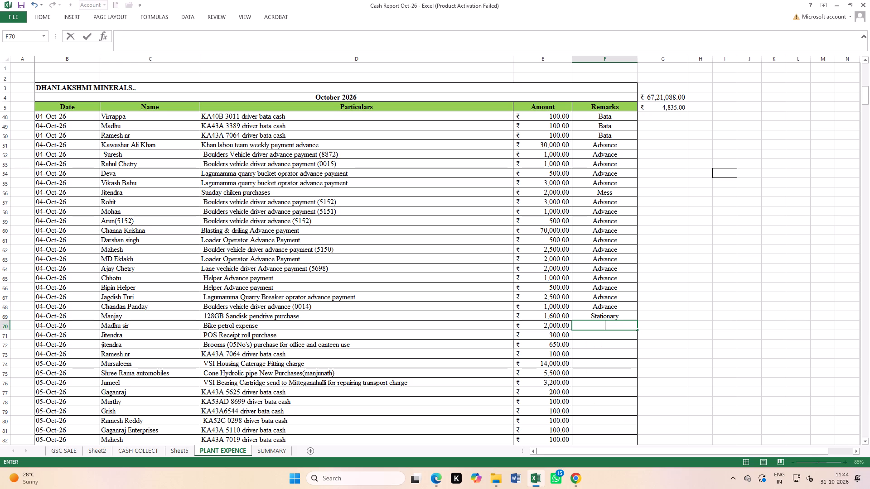
key(BackSpace)
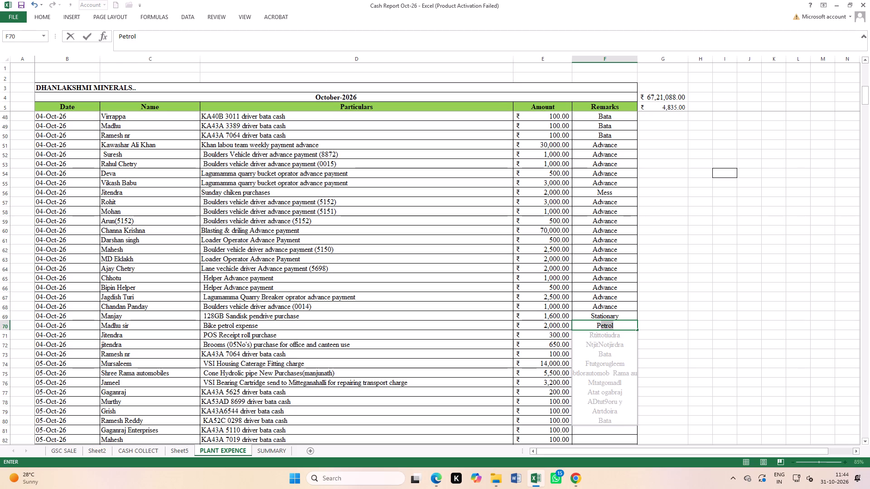
text(et)
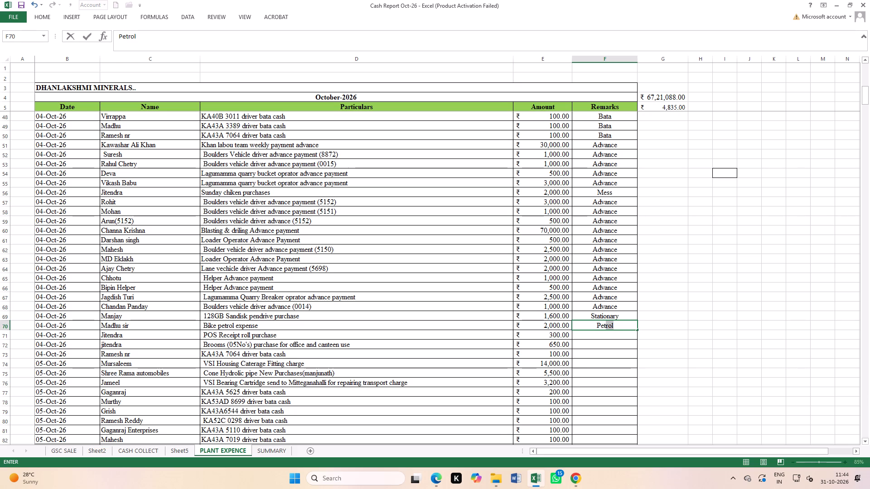
click(604, 379)
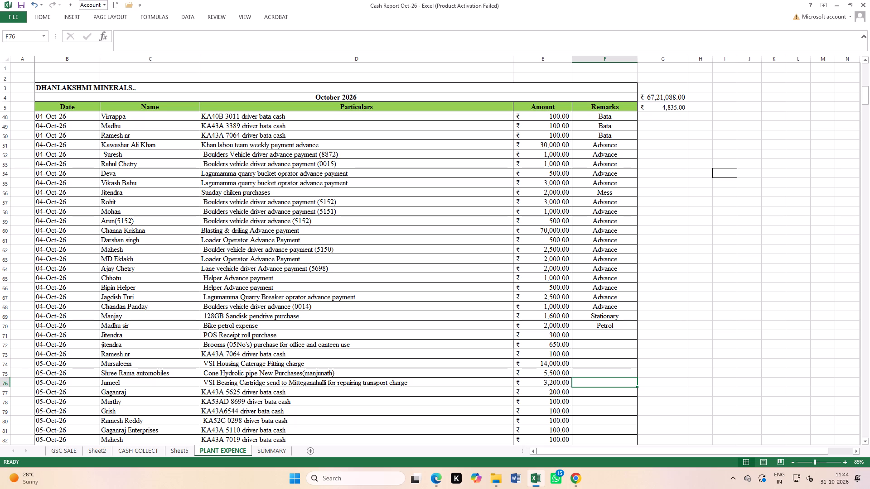
Fill the capitalised name Jitendra from the POS receipt roll row down into the brooms purchase row.
drag(119, 336, 118, 346)
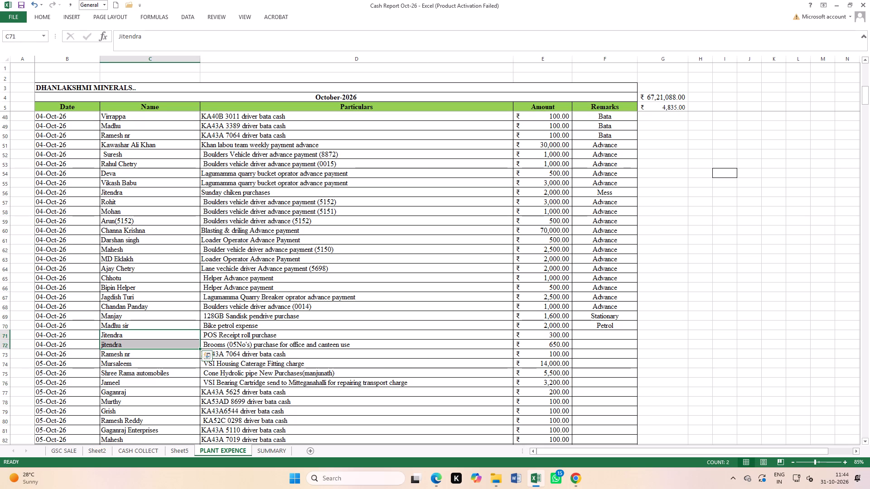
key(ctrl+d)
click(259, 351)
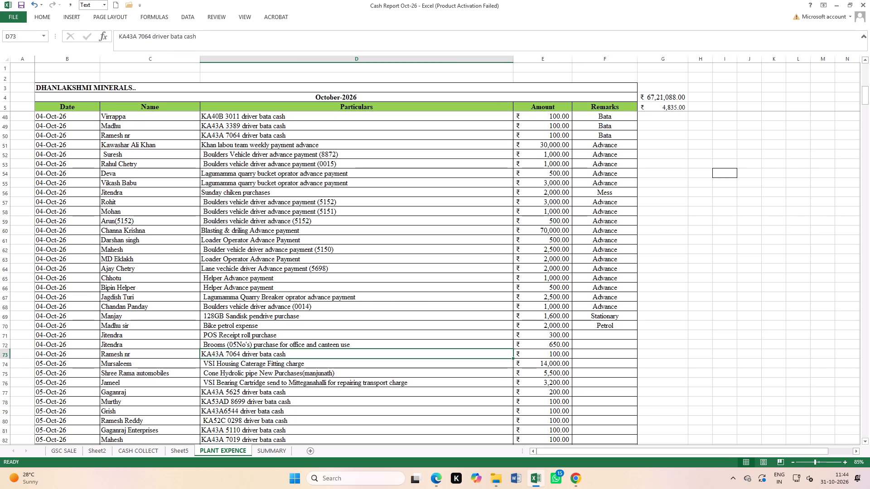
Enter the remark Stationary for the 04-Oct-26 POS receipt roll purchase row.
click(591, 335)
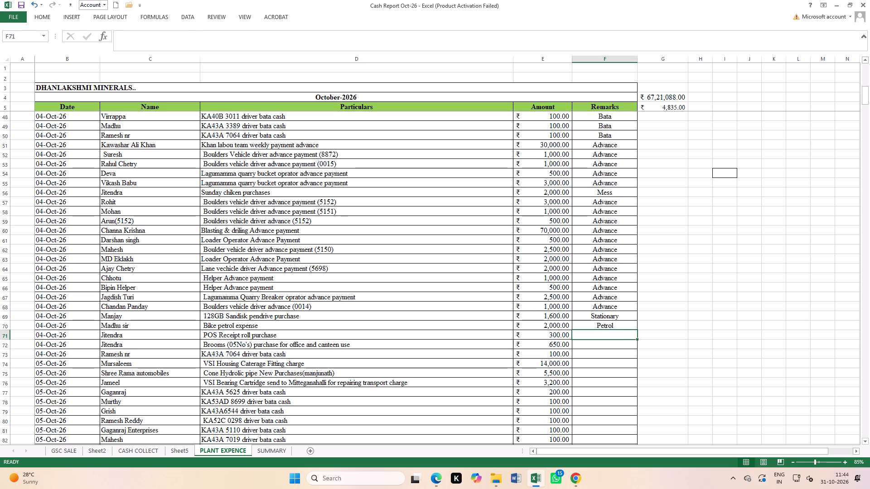
key(s)
key(s)
key(s)
key(s)
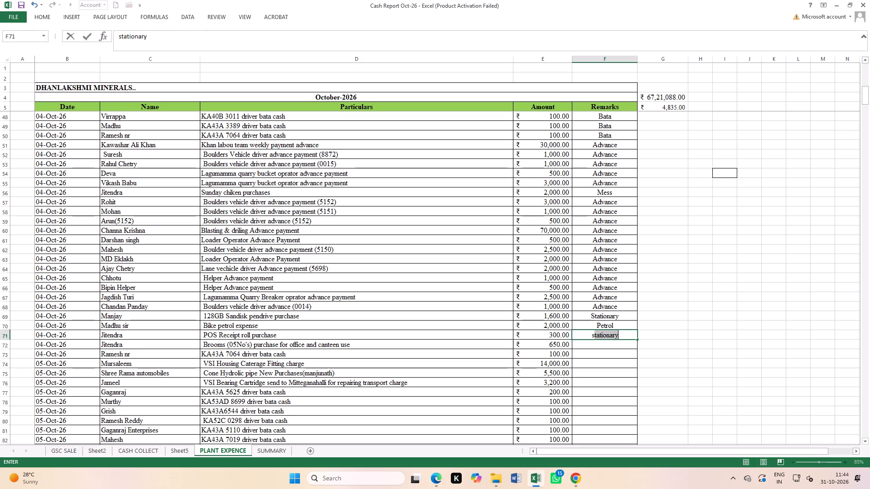
key(BackSpace)
key(BackSpace)
key(BackSpace)
key(BackSpace)
key(BackSpace)
key(BackSpace)
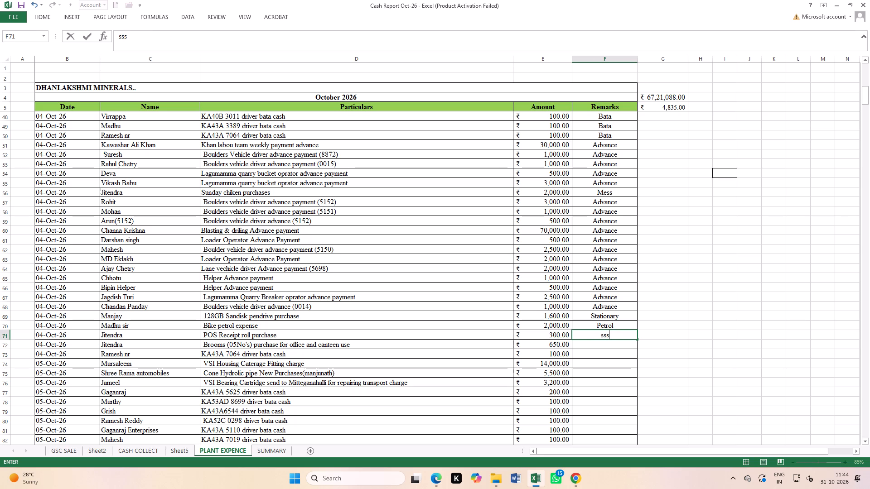
text(sr)
key(BackSpace)
key(BackSpace)
key(s)
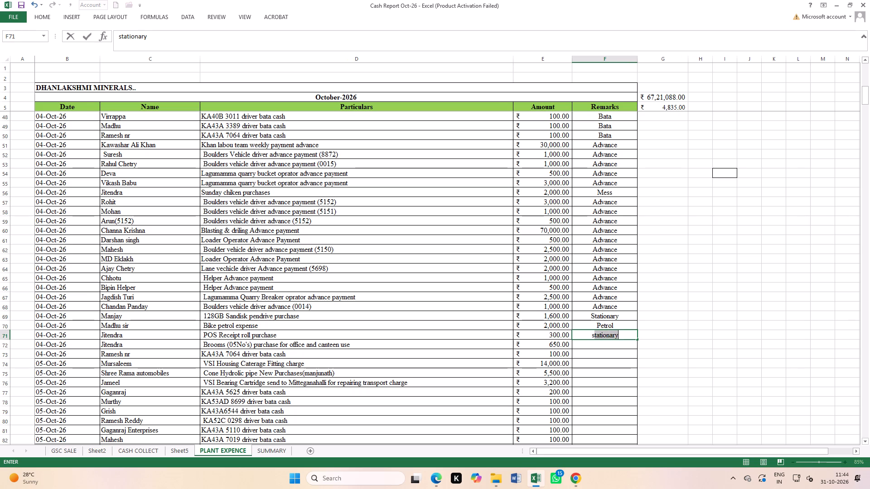
key(Return)
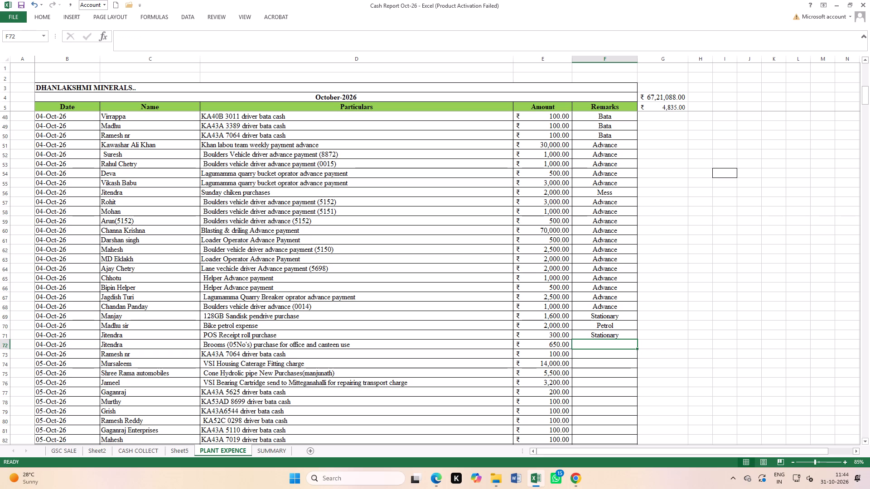
Enter the remark Office for the 04-Oct-26 brooms purchase row.
key(s)
key(Return)
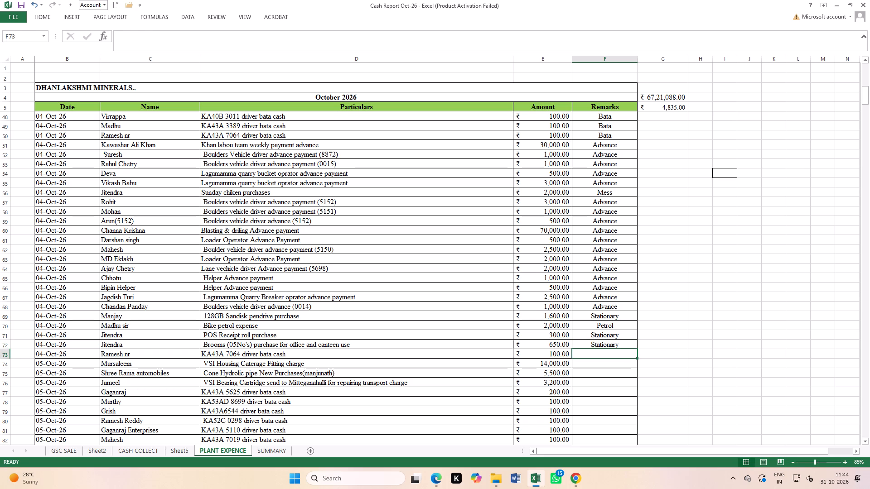
key(Up)
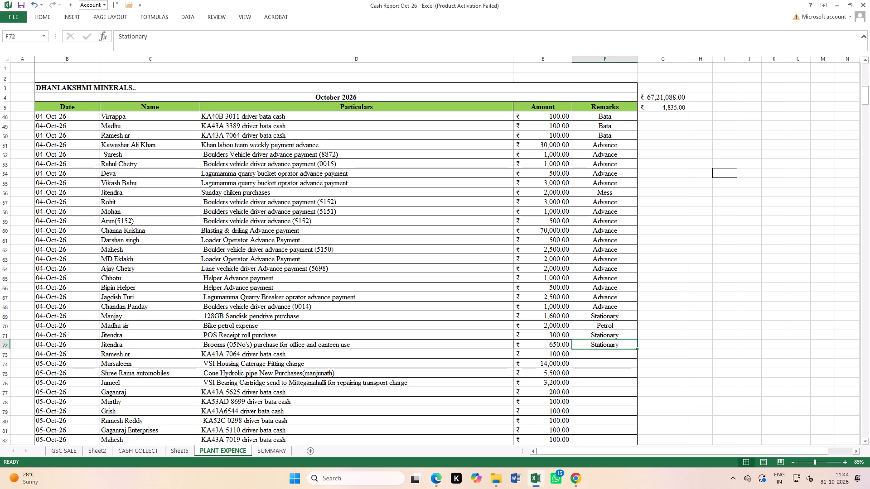
key(o)
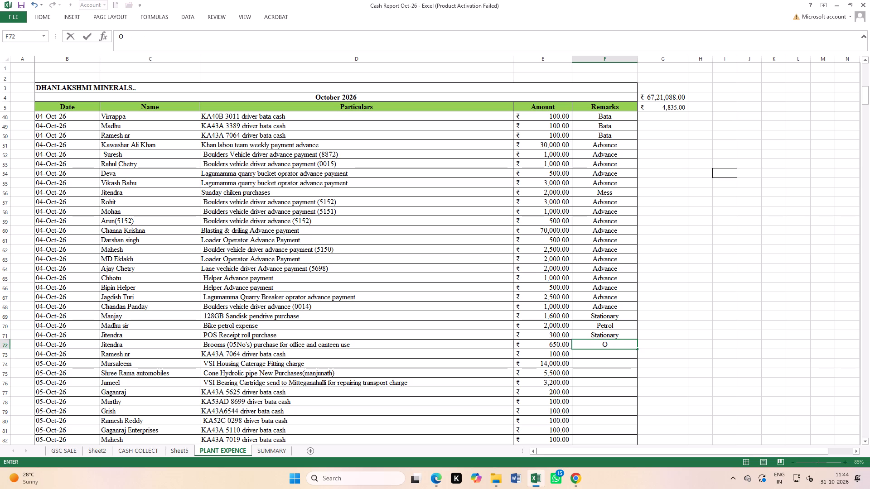
text(ff)
text(ice)
key(Return)
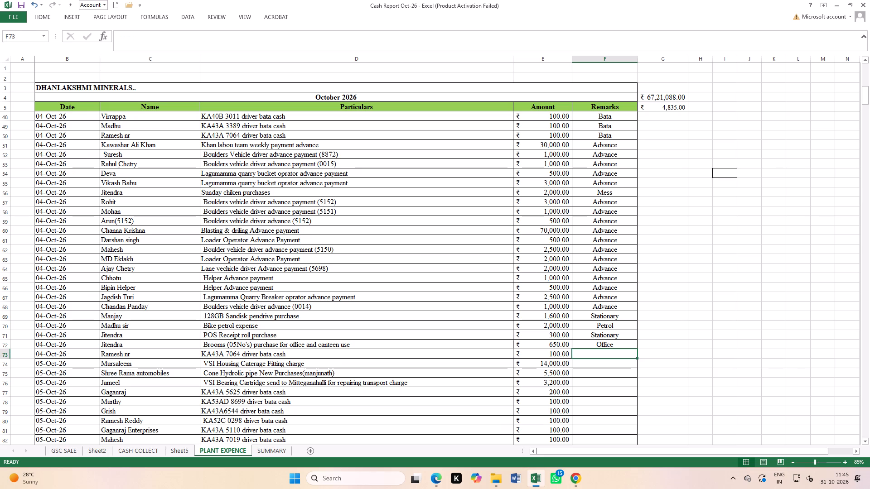
double_click(156, 355)
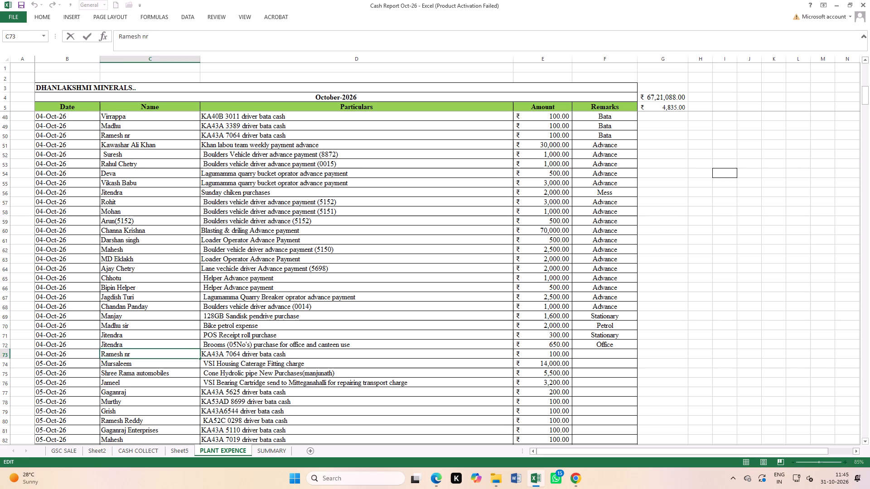
key(BackSpace)
key(BackSpace)
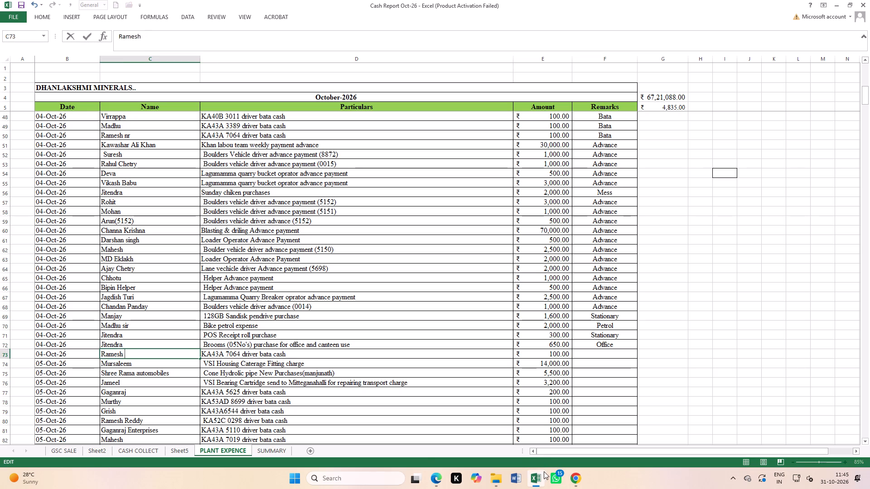
click(481, 403)
click(593, 353)
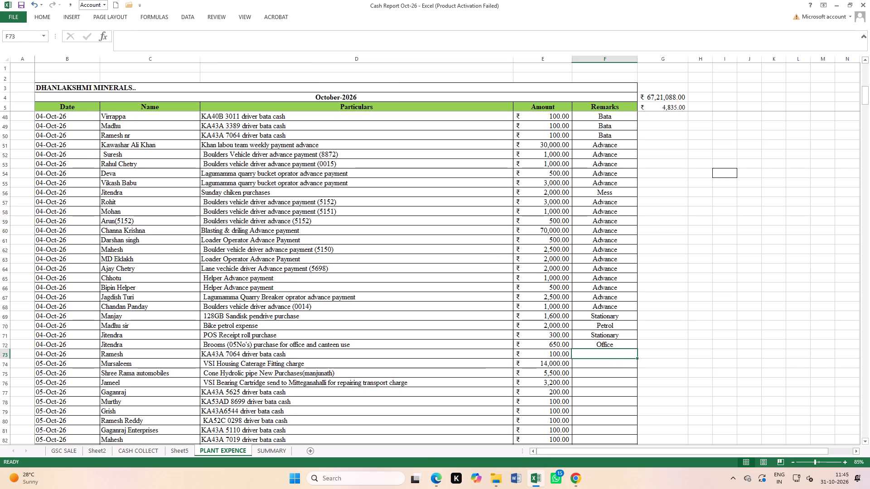
key(b)
click(591, 368)
click(591, 363)
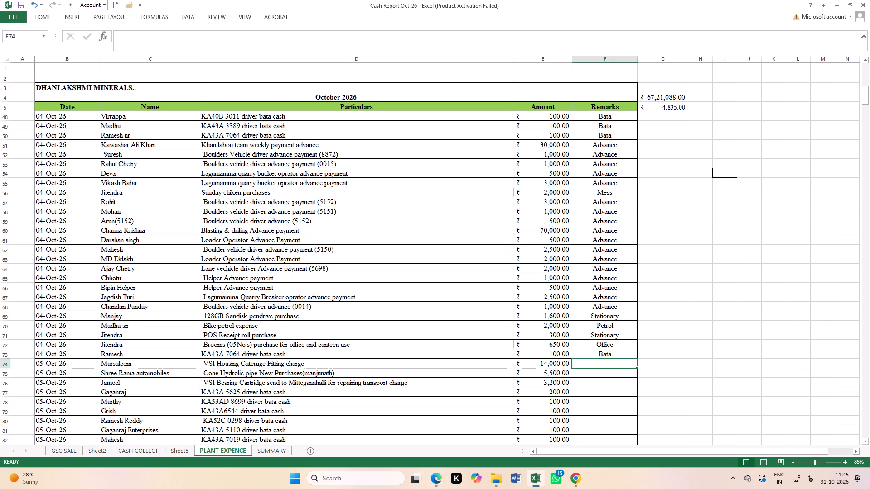
Review the category remarks already entered on the earlier rows from 28-Sep-26 to 04-Oct-26.
scroll(591, 363, up, 6)
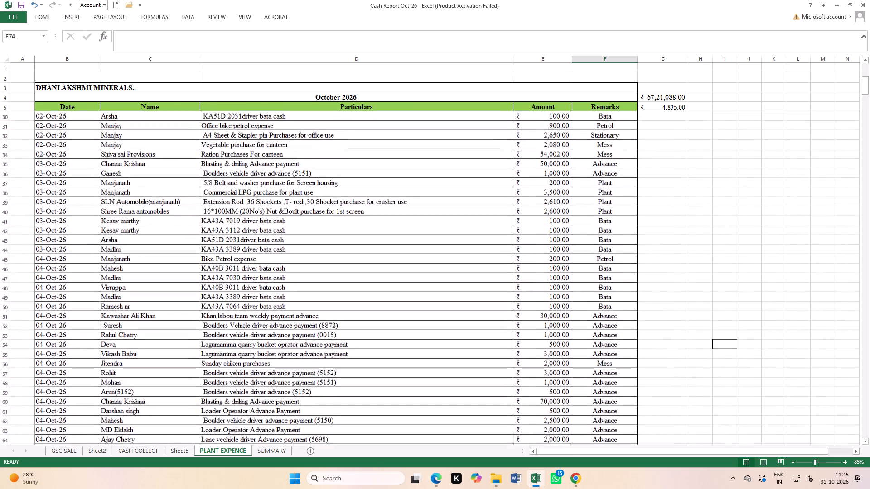
scroll(592, 363, up, 5)
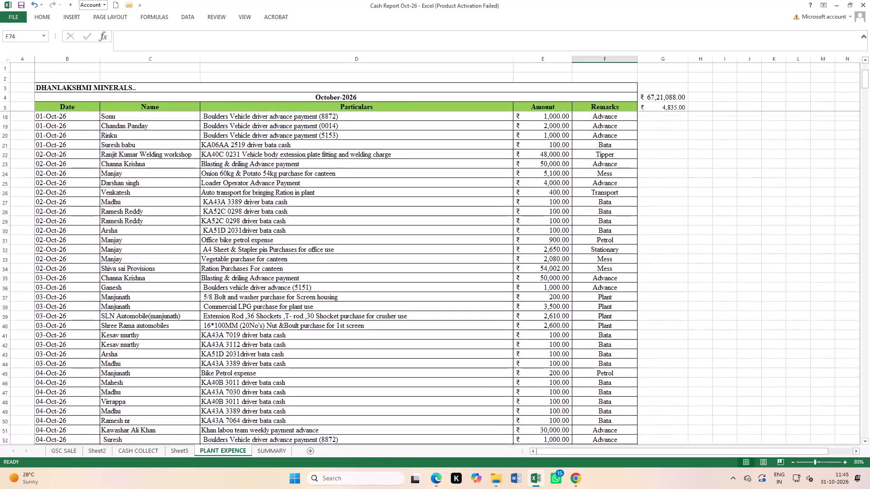
scroll(592, 363, up, 6)
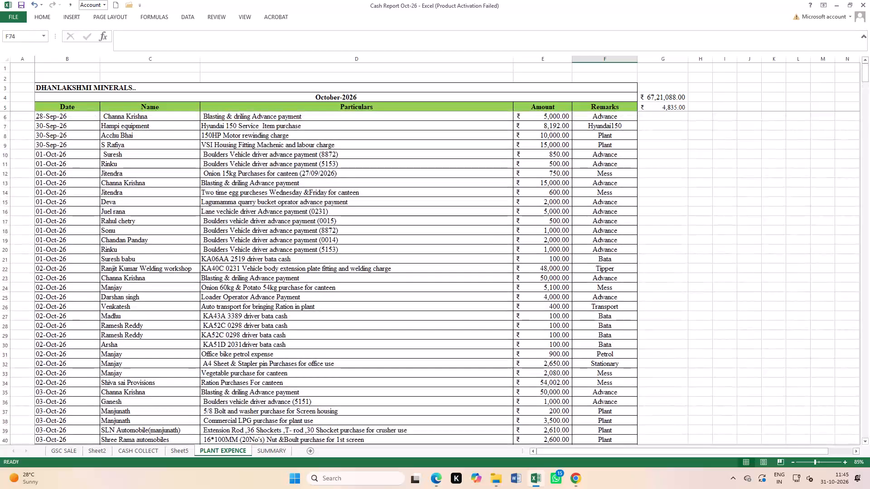
scroll(592, 363, down, 3)
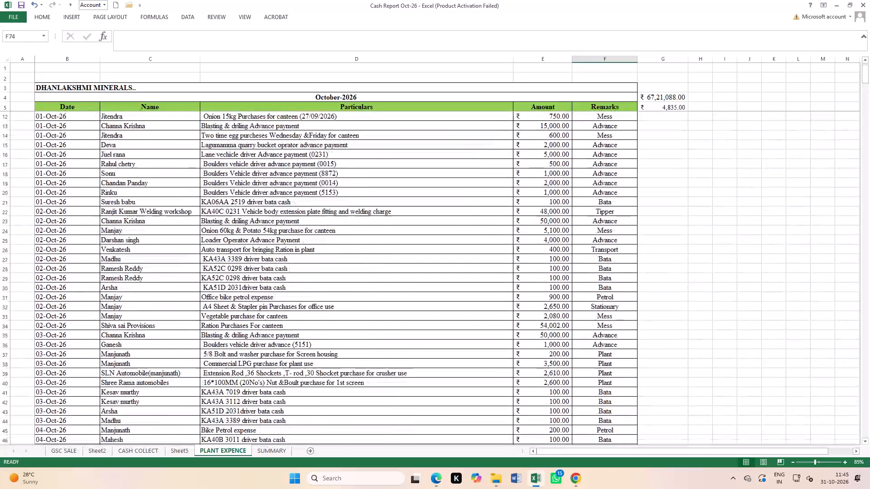
scroll(592, 364, down, 6)
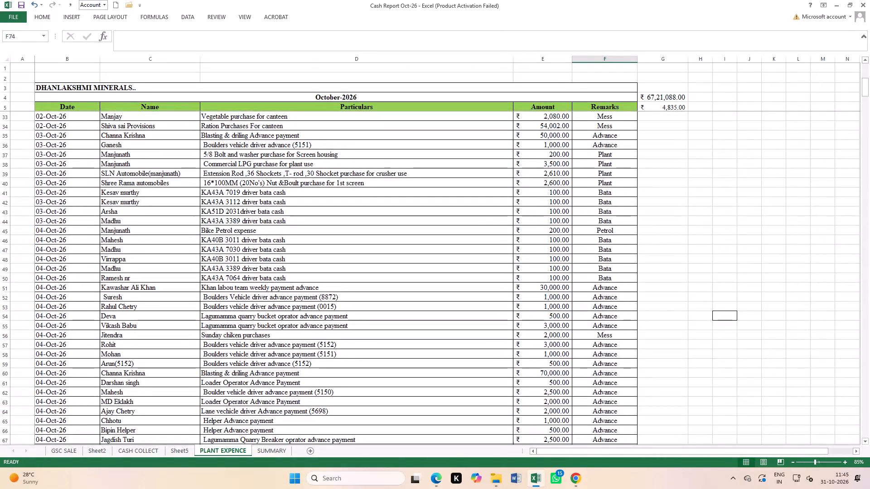
scroll(593, 366, down, 6)
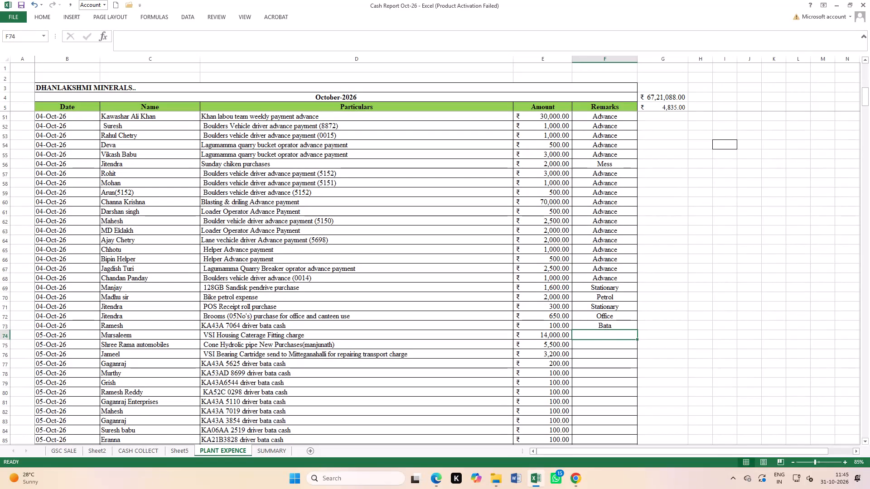
Enter the remark Plant for the 05-Oct-26 VSI housing fitting charge and hydraulic pipe purchase rows.
text(pl)
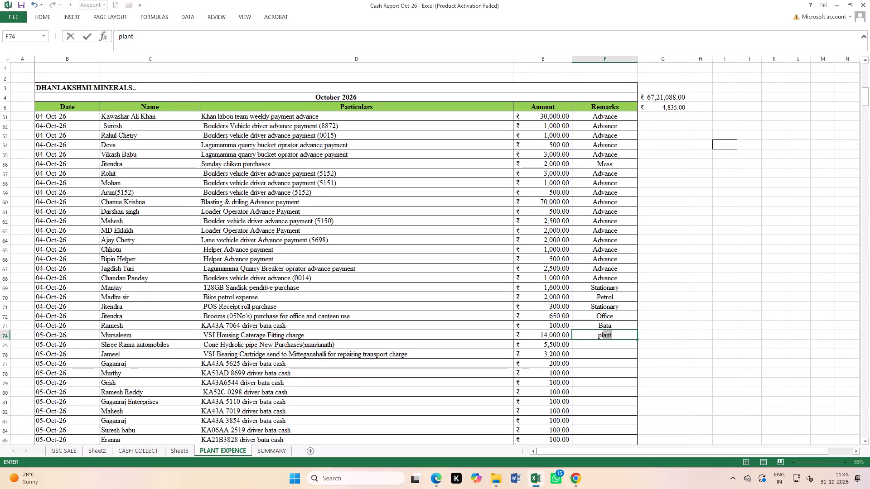
click(596, 347)
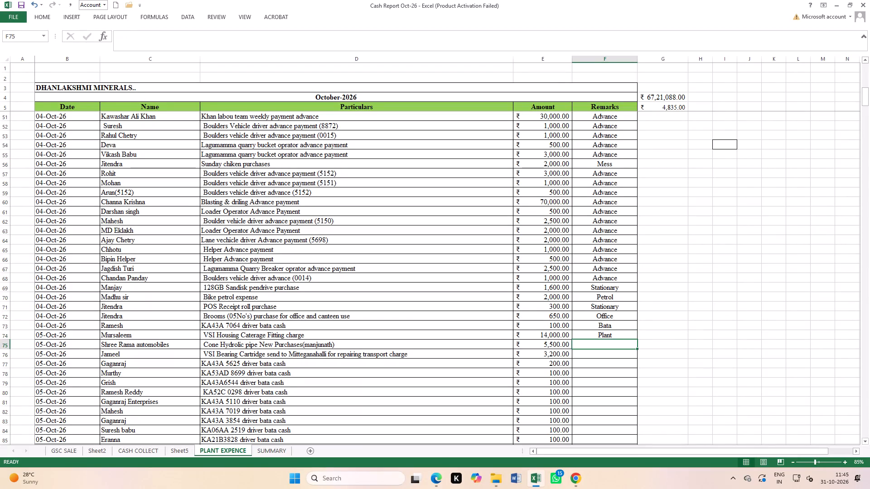
text(pl)
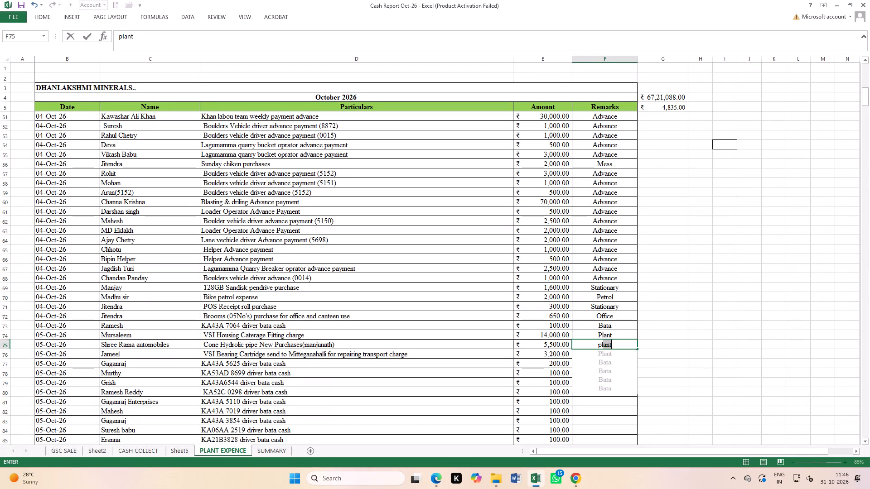
key(Return)
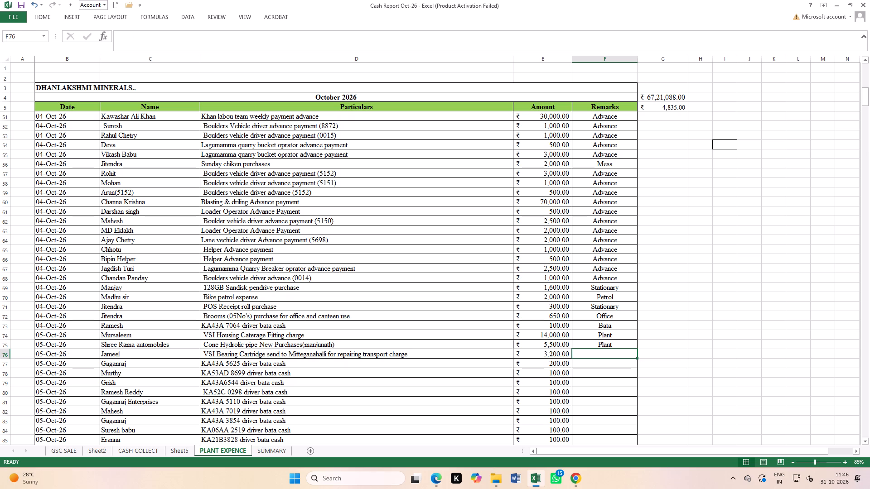
Enter the remark Transport for the 05-Oct-26 VSI bearing cartridge transport charge row.
text(tr)
key(Return)
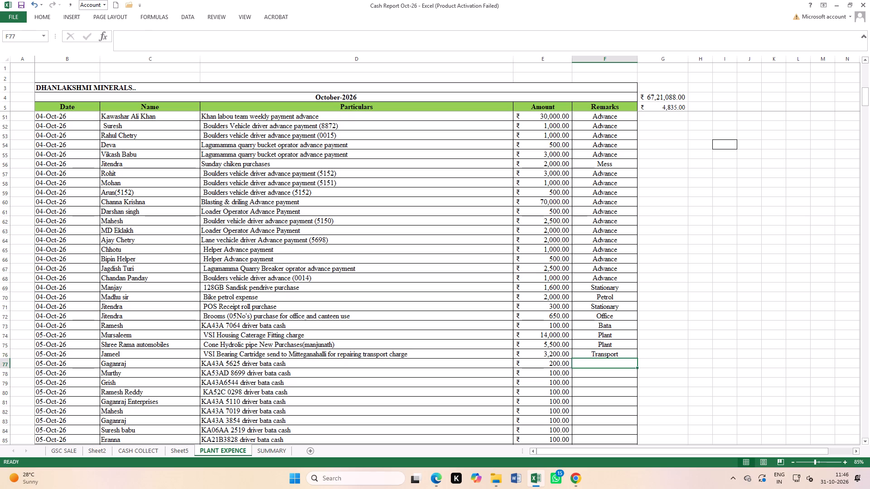
click(3, 364)
scroll(256, 366, down, 2)
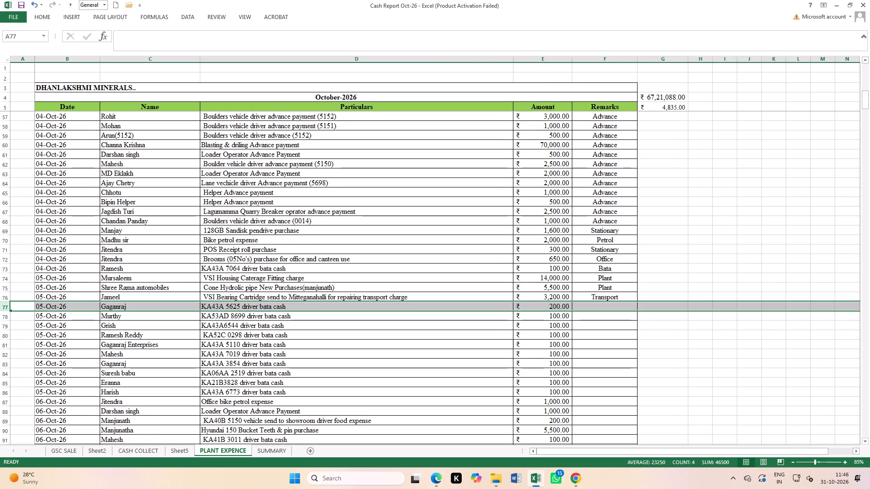
click(554, 307)
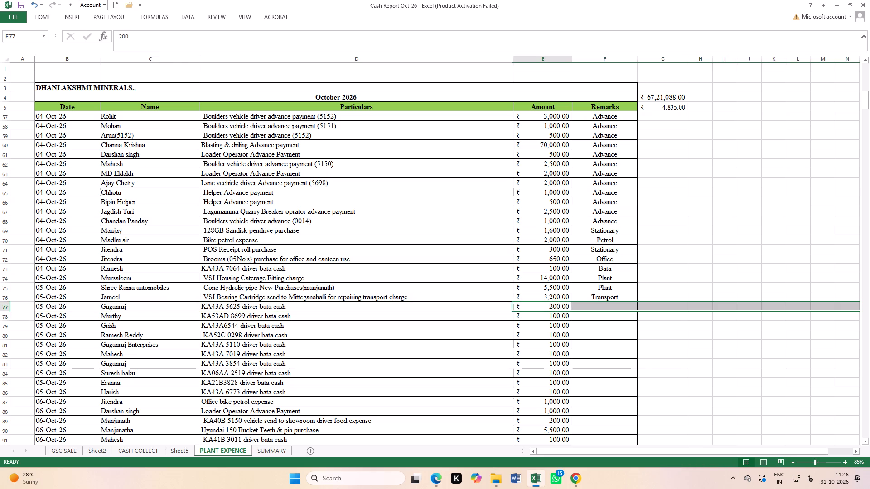
text(100)
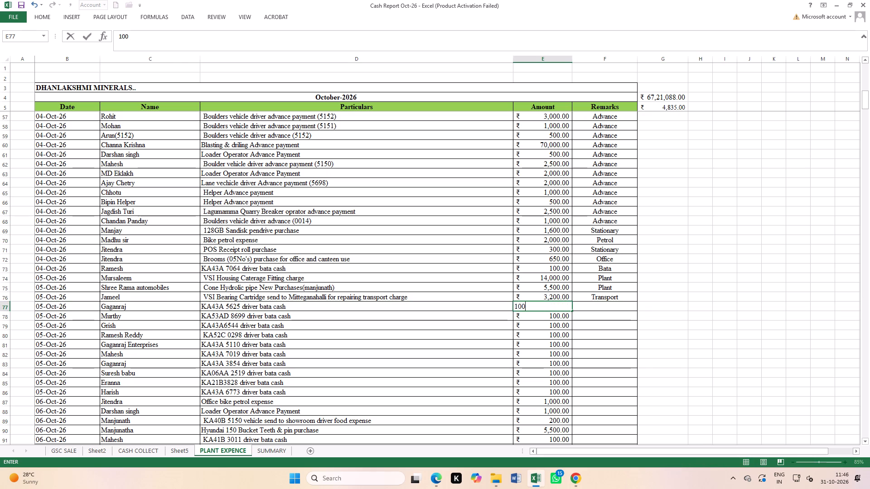
key(Return)
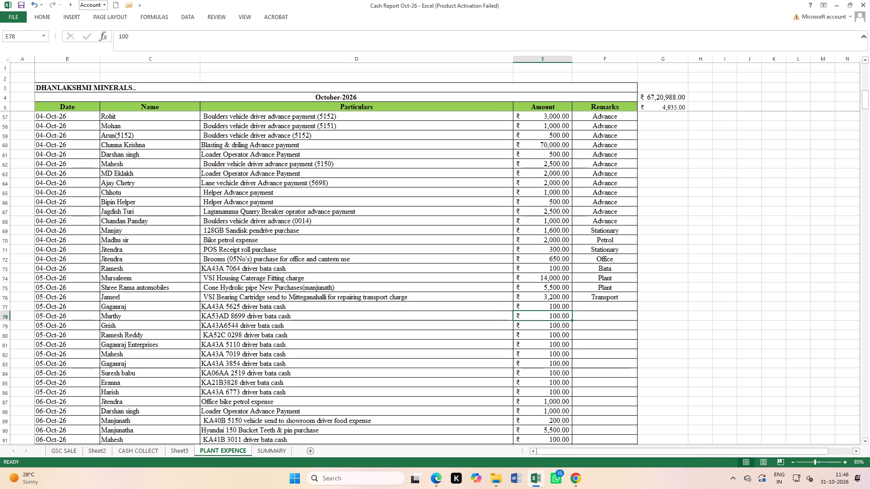
click(602, 308)
key(b)
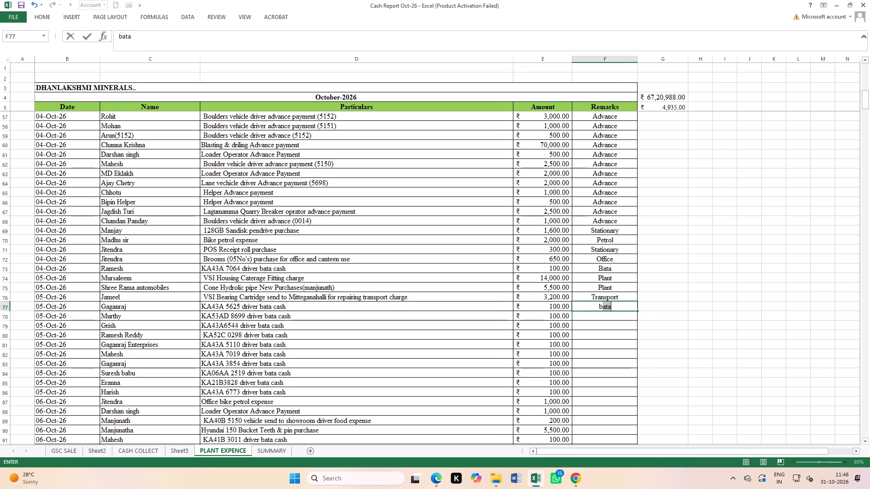
key(Return)
key(b)
key(Return)
key(b)
key(Return)
key(b)
key(Return)
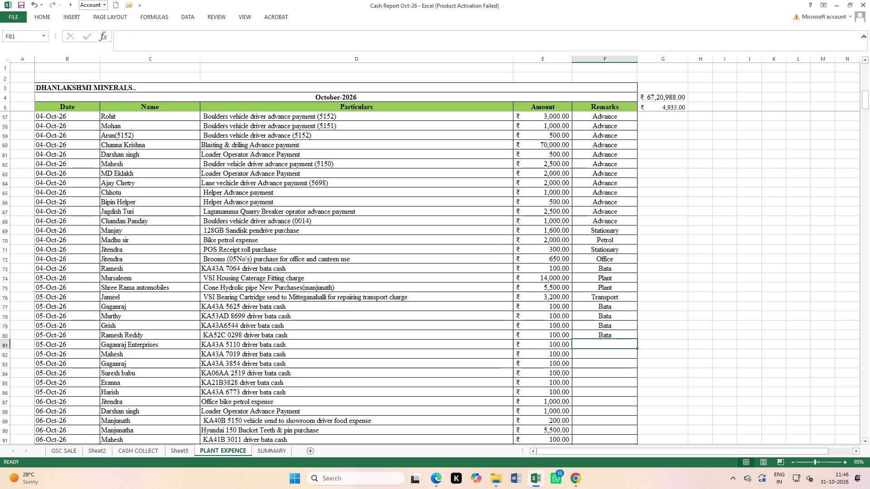
key(b)
key(Return)
key(b)
key(Return)
key(b)
key(Return)
key(b)
key(Return)
key(b)
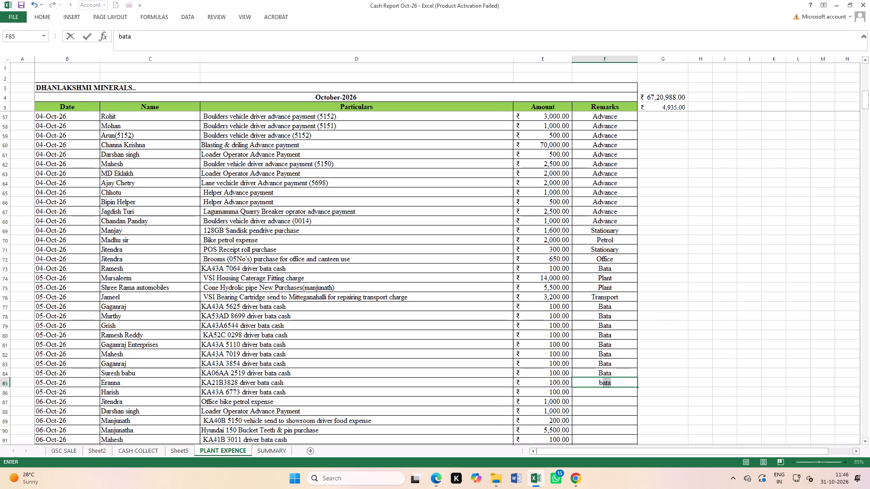
key(b)
key(BackSpace)
key(BackSpace)
key(b)
key(Return)
key(b)
key(Return)
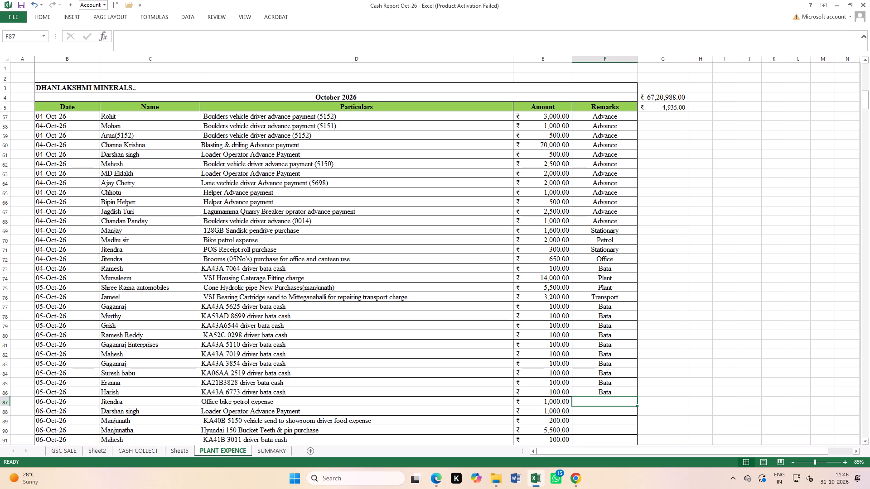
Enter the remark Petrol for the 06-Oct-26 office bike petrol row, accepting the Flash Fill suggestions for the rows below.
key(p)
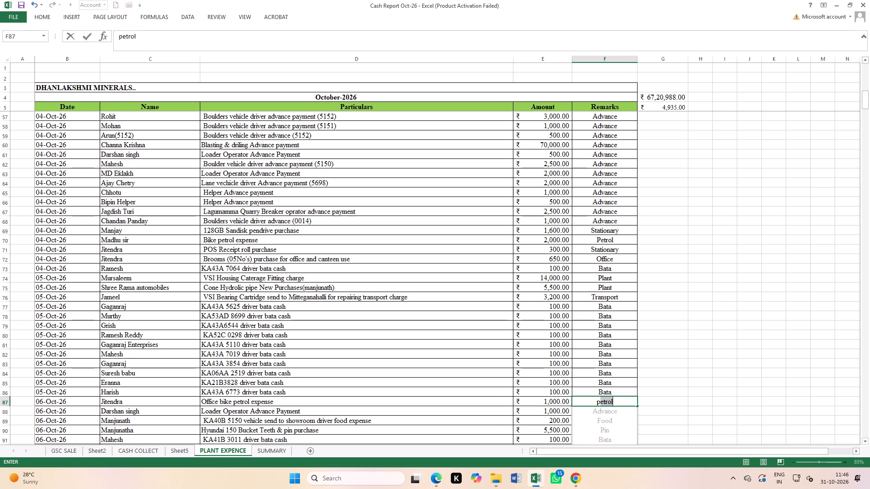
key(Return)
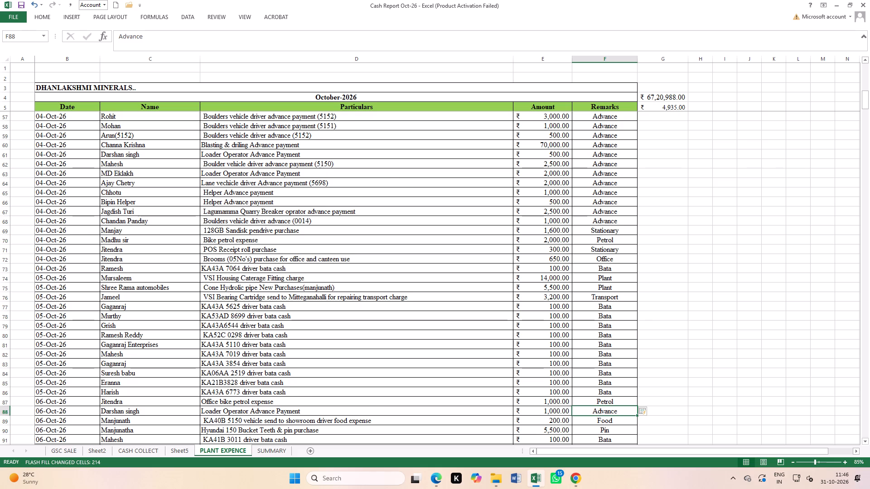
scroll(672, 402, down, 5)
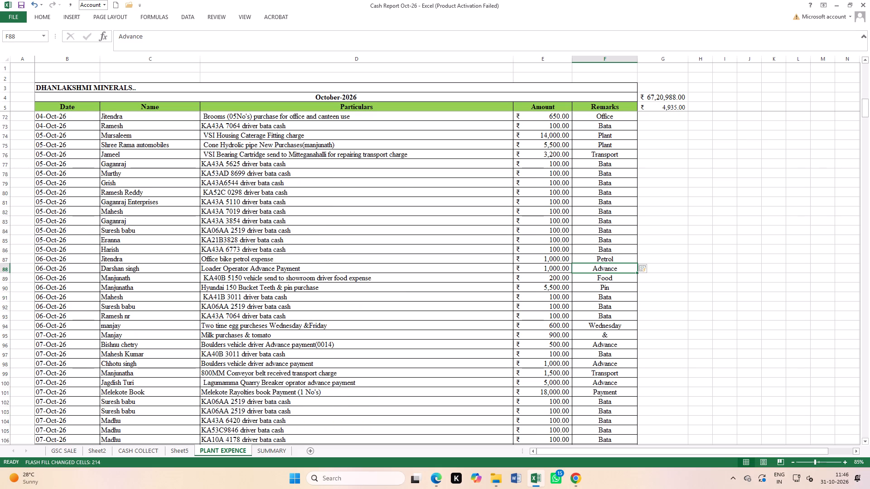
drag(618, 278, 634, 488)
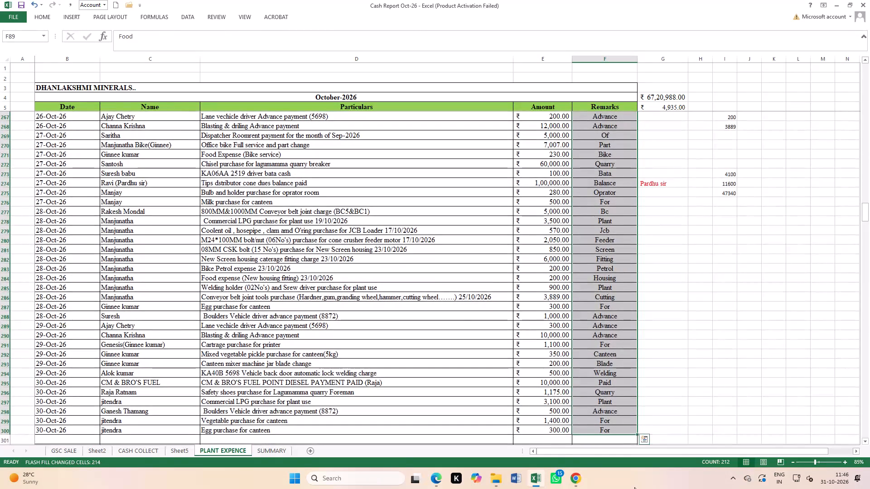
key(Delete)
scroll(635, 475, up, 11)
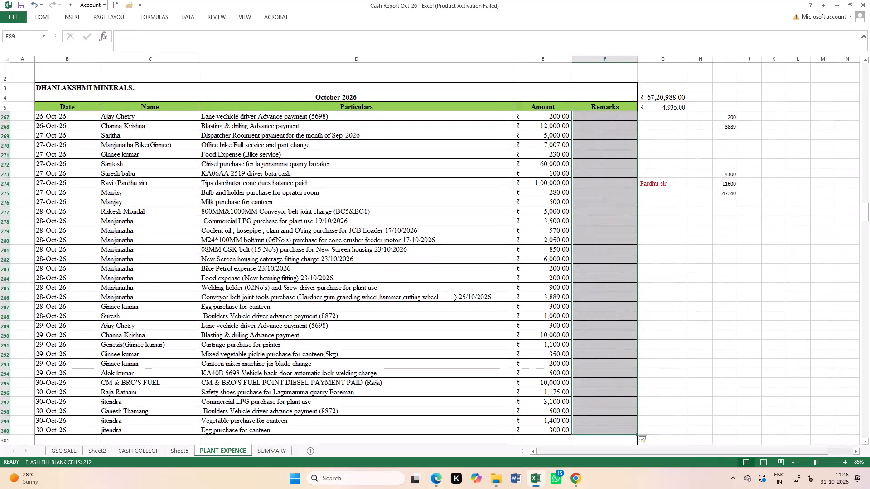
click(702, 313)
scroll(702, 313, up, 16)
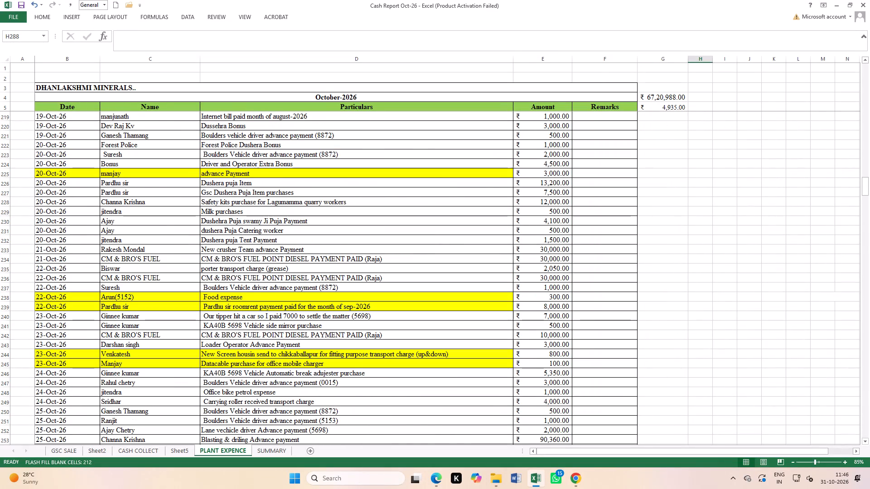
scroll(674, 332, up, 20)
scroll(674, 332, up, 2)
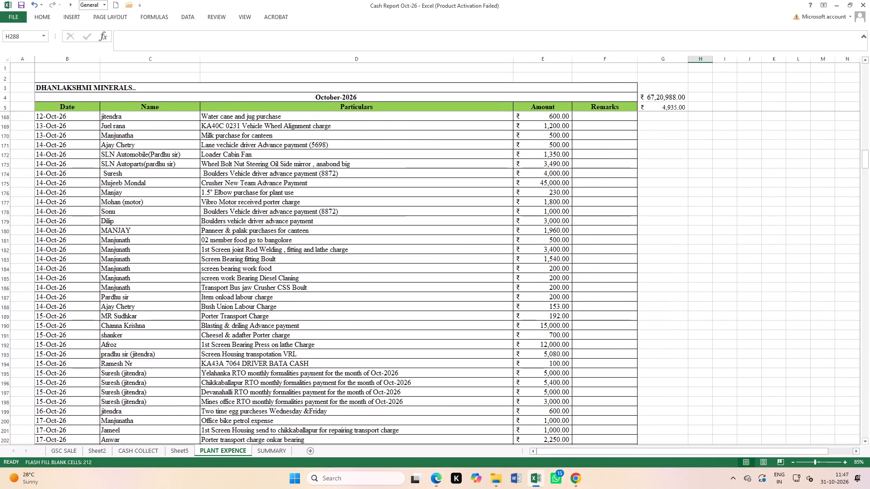
scroll(663, 322, up, 20)
scroll(663, 322, up, 12)
scroll(662, 322, down, 4)
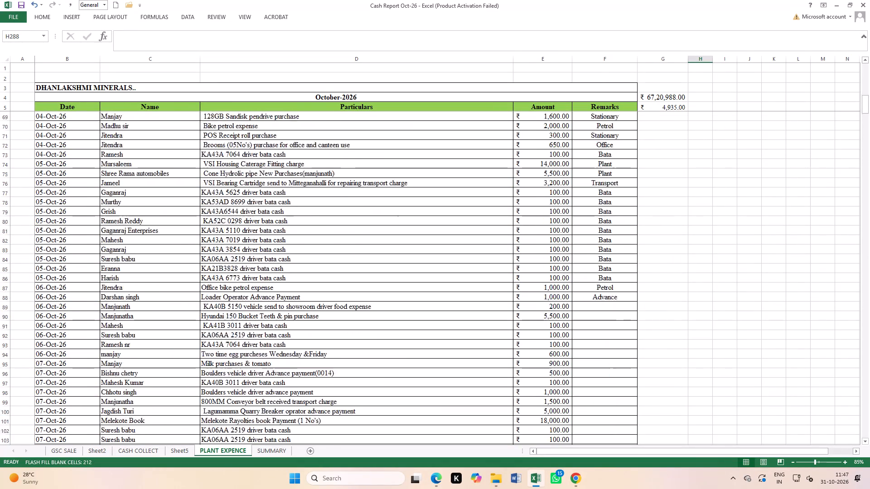
click(608, 307)
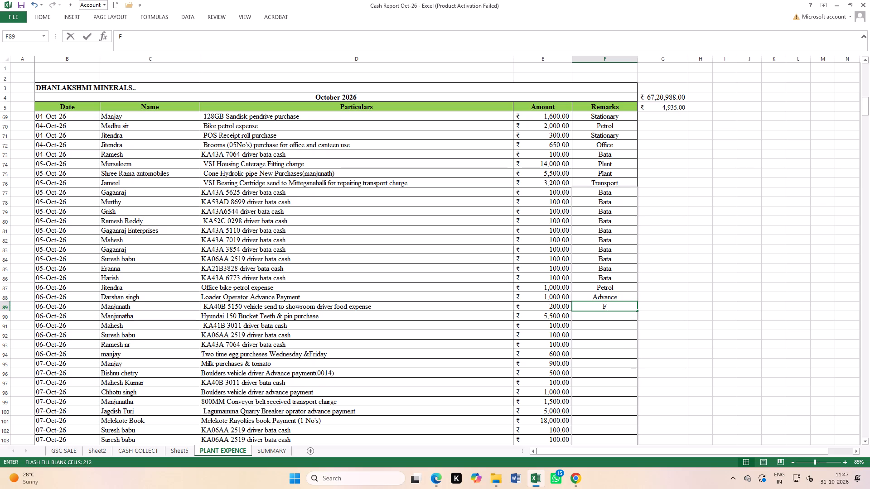
text(ood)
key(Return)
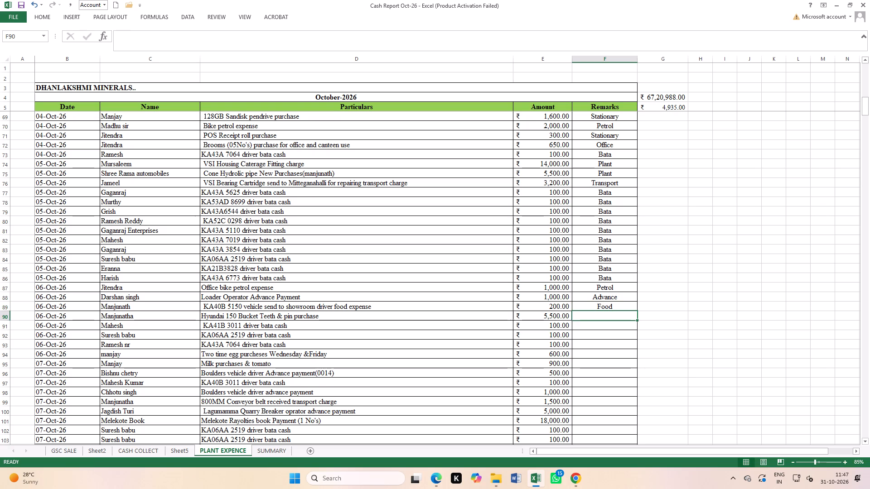
key(h)
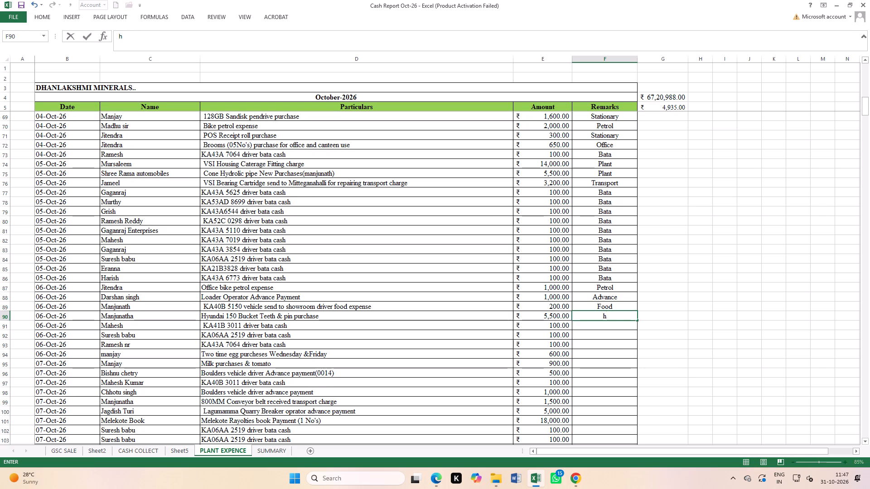
key(y)
key(Return)
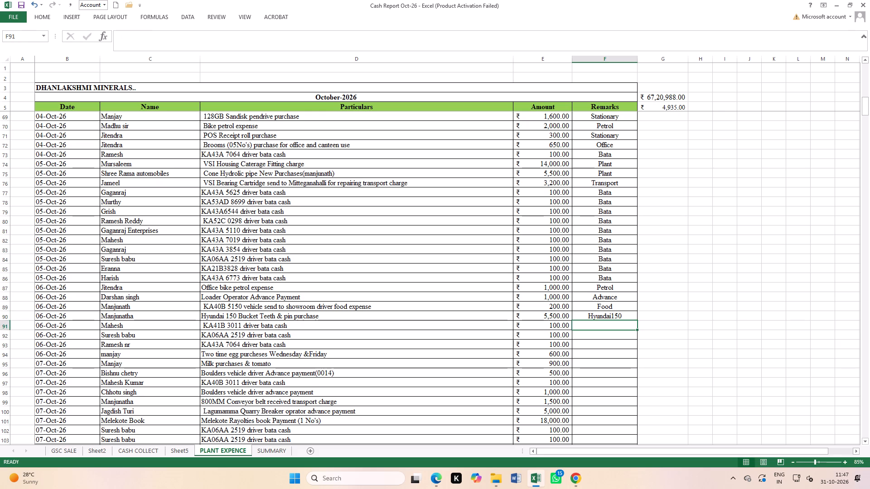
key(b)
key(Return)
key(b)
key(Return)
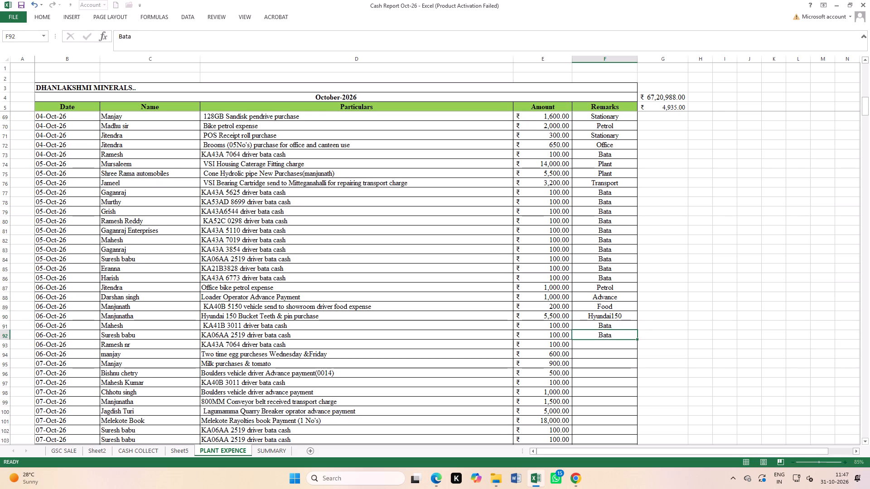
key(b)
key(Return)
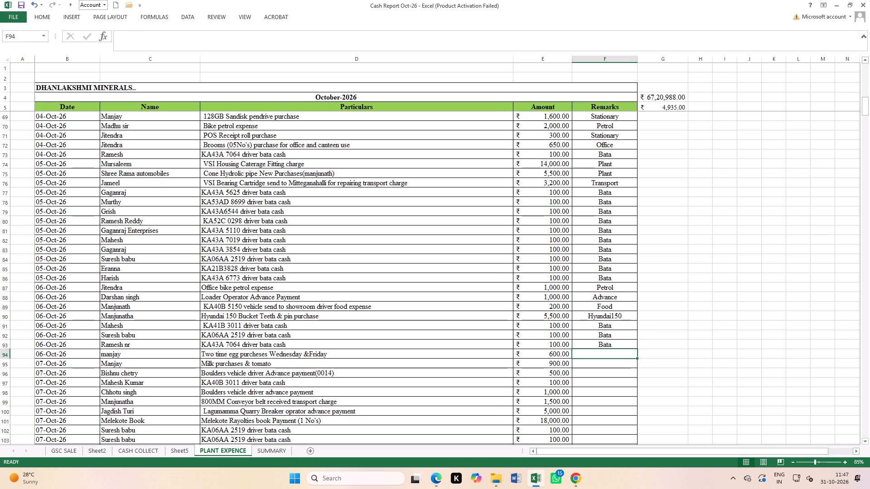
Enter the remark Mess for the 06-Oct-26 egg purchase row and the 07-Oct-26 milk and tomato purchase row.
key(m)
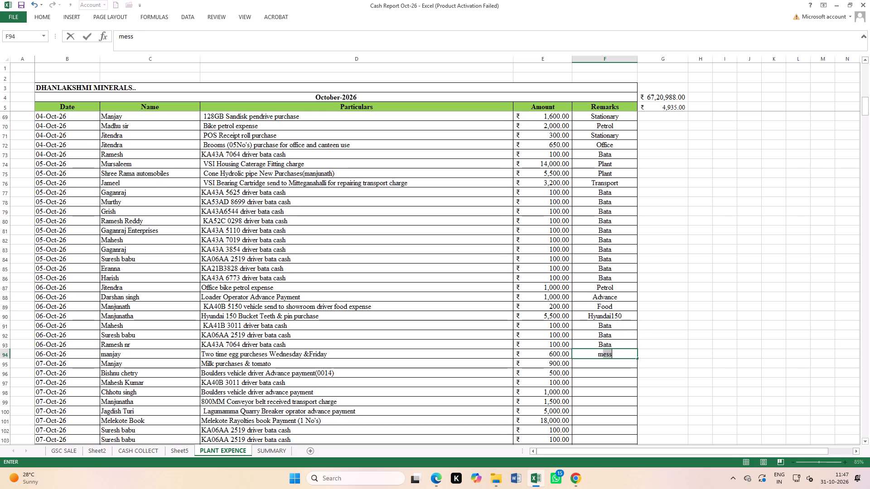
key(Return)
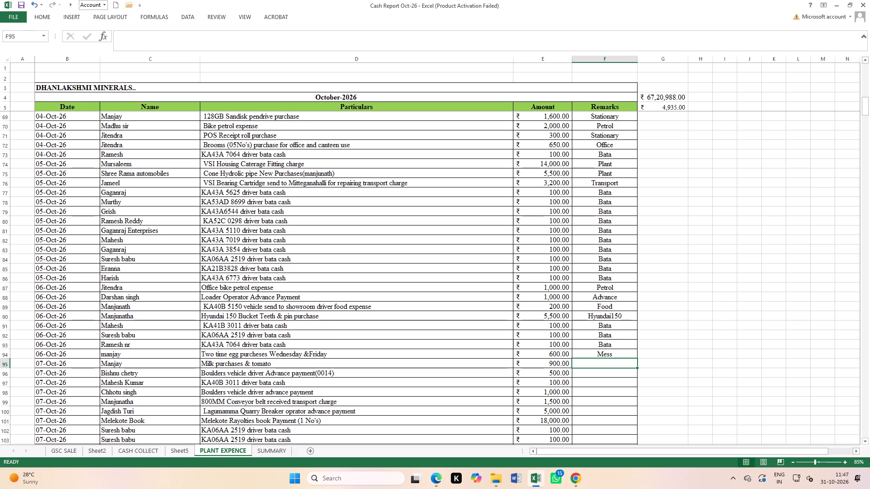
key(m)
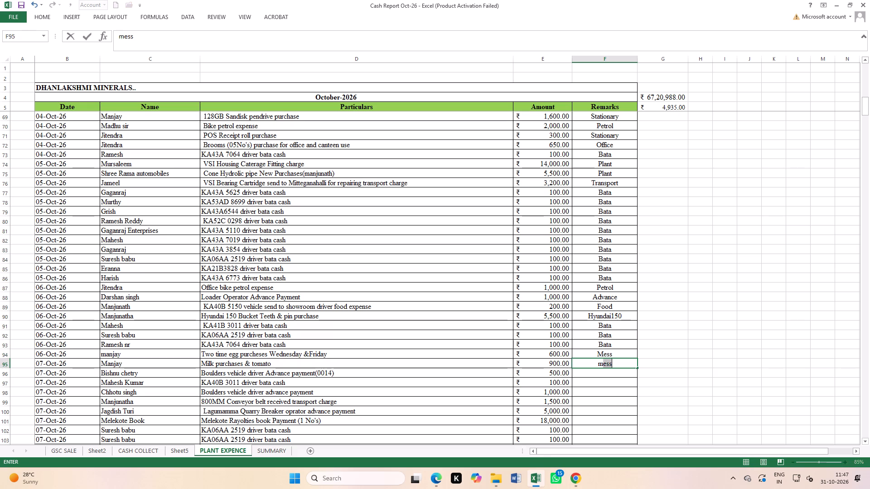
key(Return)
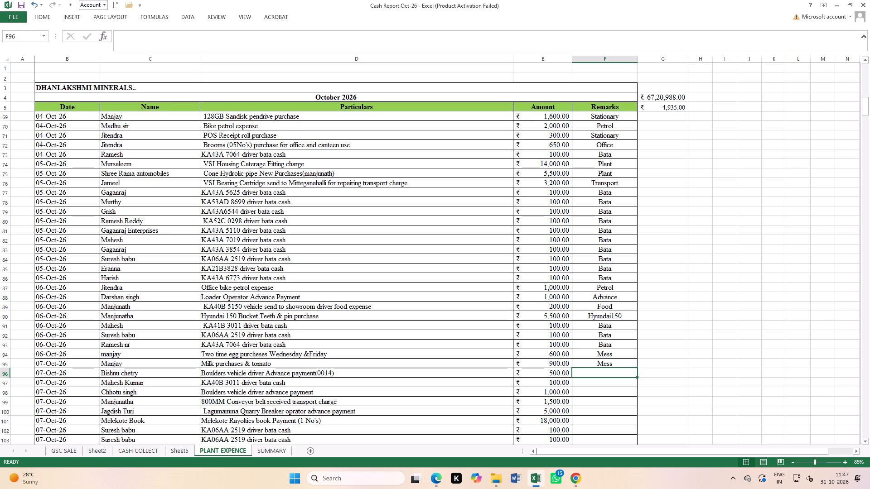
key(a)
key(Return)
key(b)
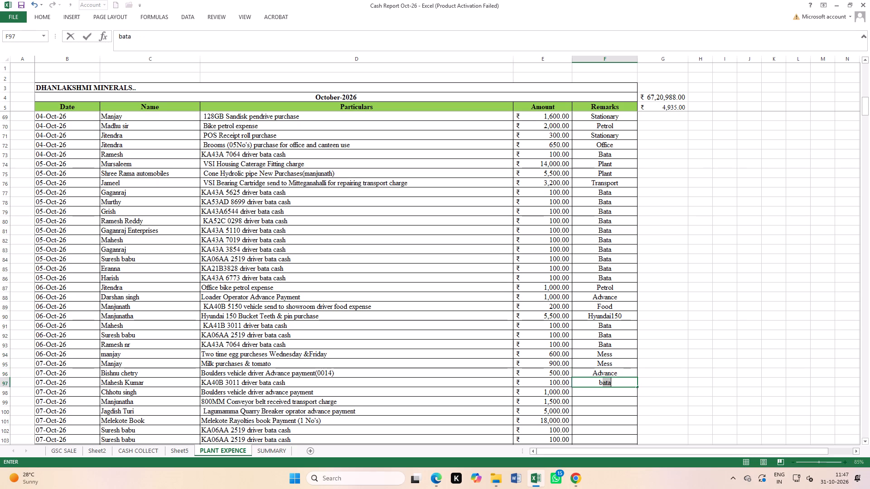
key(Return)
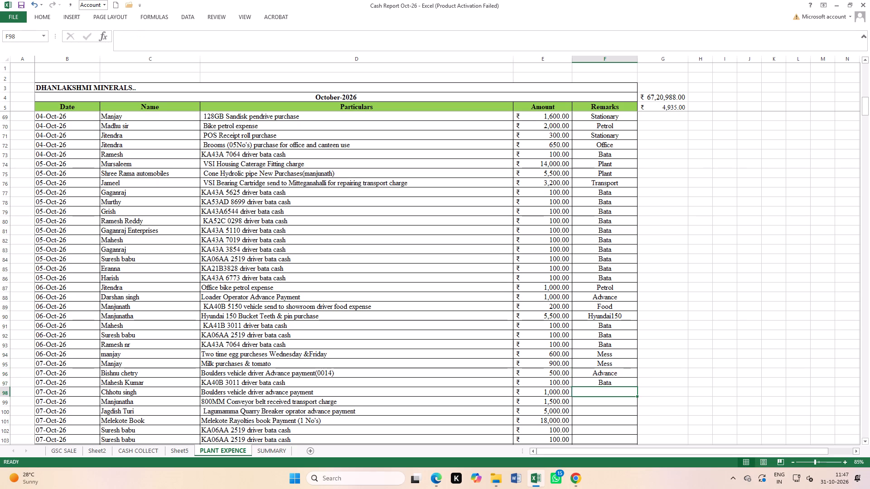
key(a)
key(Return)
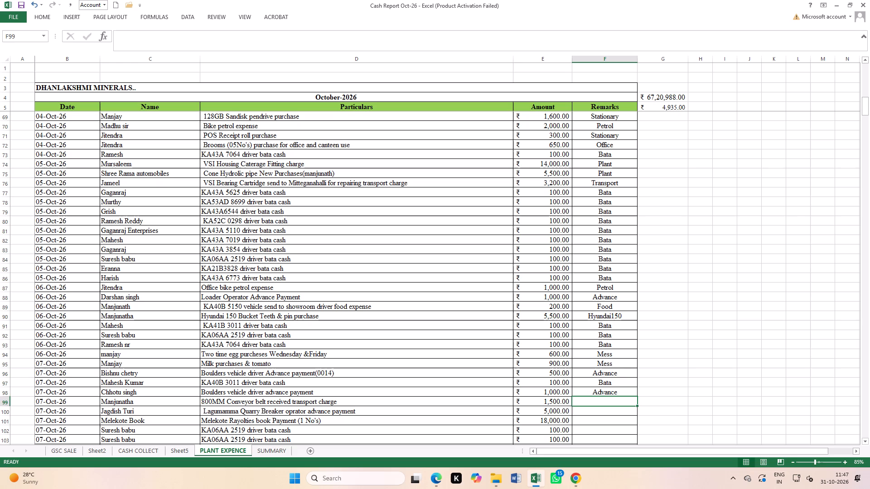
Enter the remark Transport for the 07-Oct-26 800MM conveyor belt transport charge row.
text(tr)
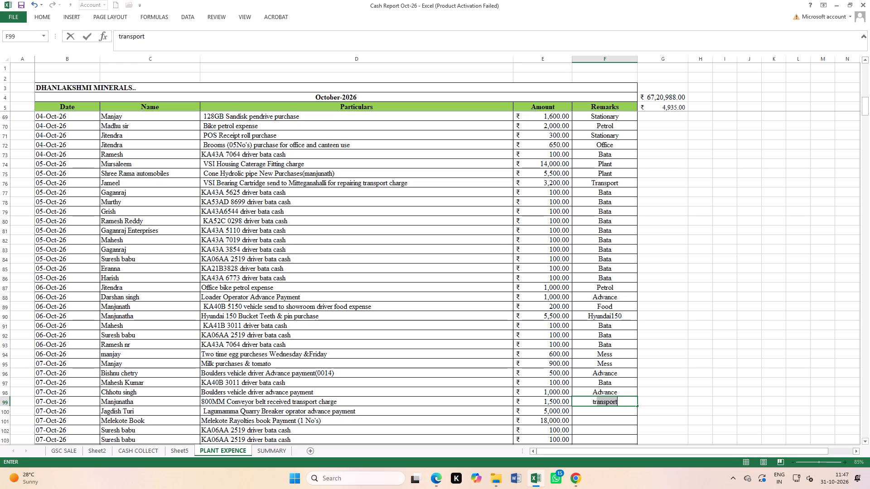
key(Return)
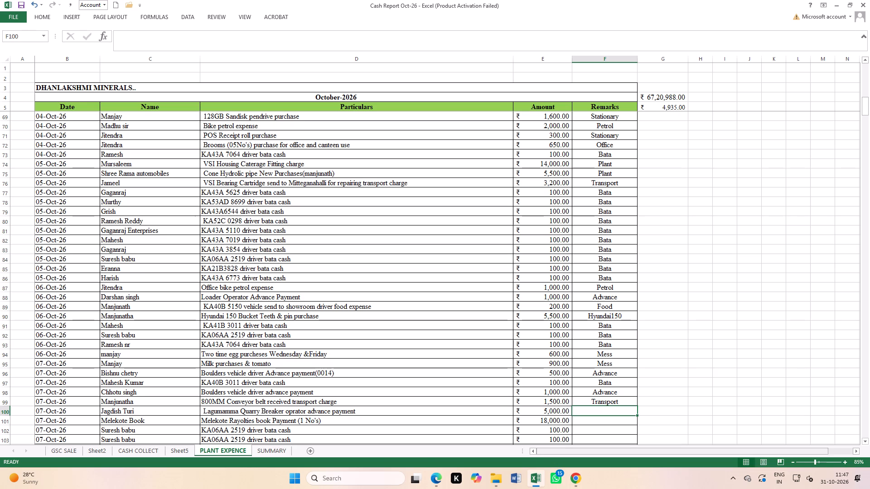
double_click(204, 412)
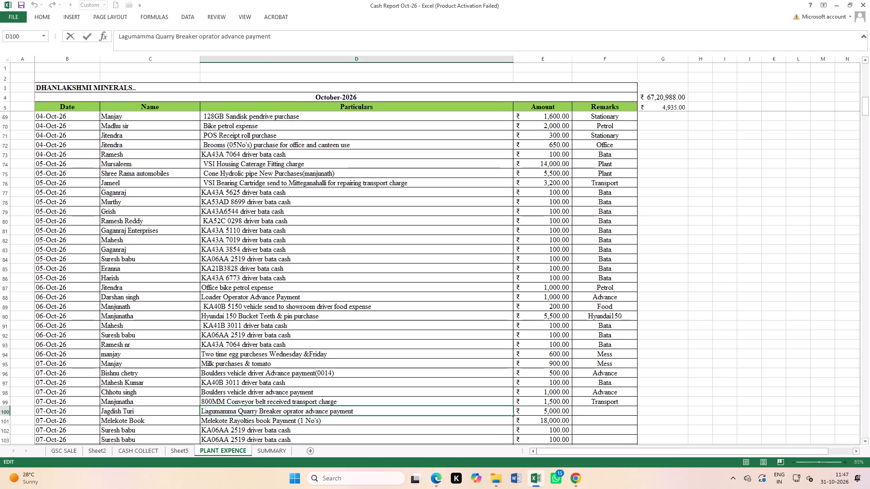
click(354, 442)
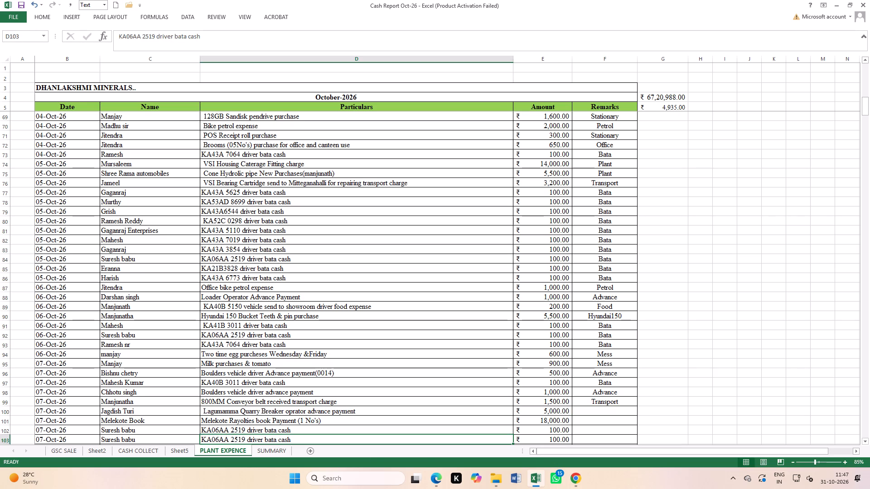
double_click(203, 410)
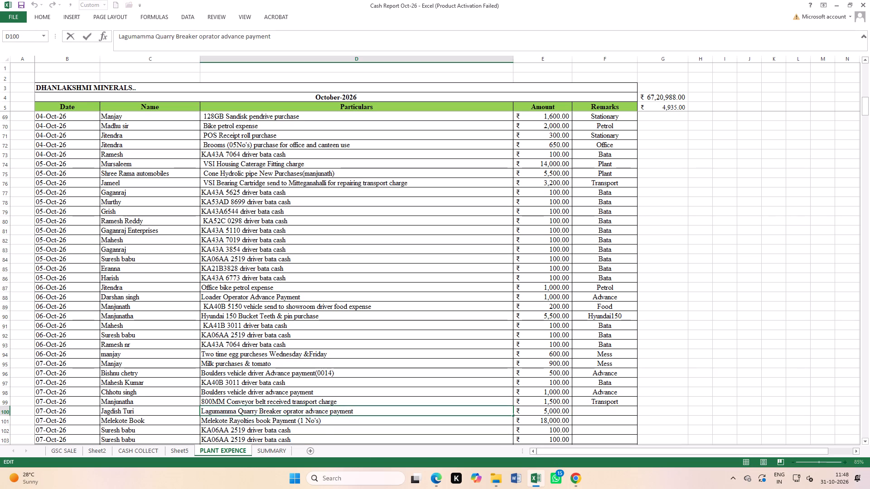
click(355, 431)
Enter the remark Transport for the 07-Oct-26 Lagumamma quarry breaker operator advance payment row.
click(591, 411)
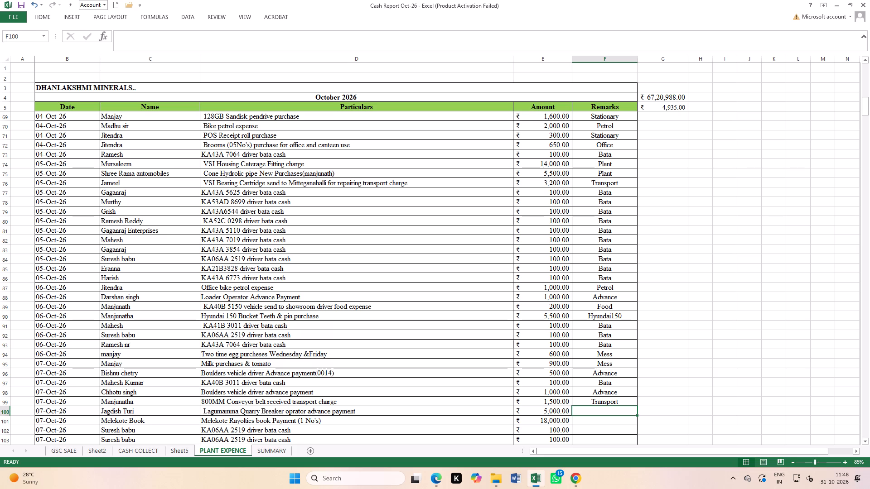
scroll(627, 380, down, 3)
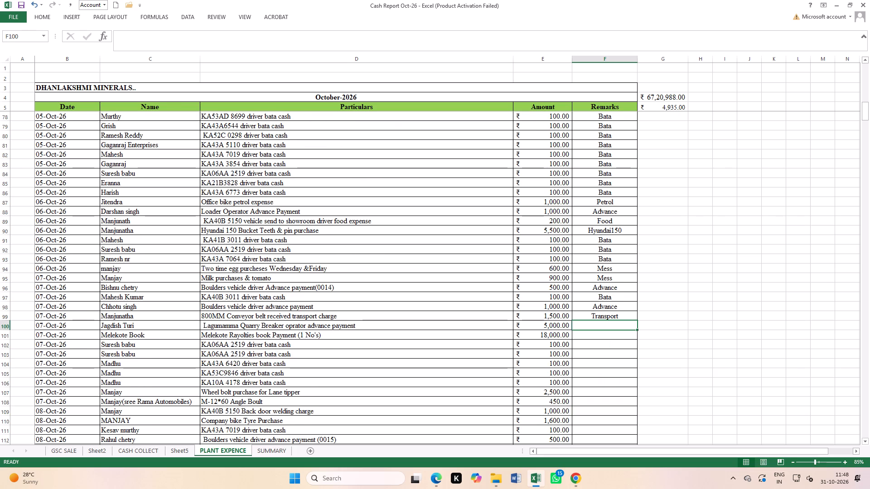
scroll(605, 355, down, 1)
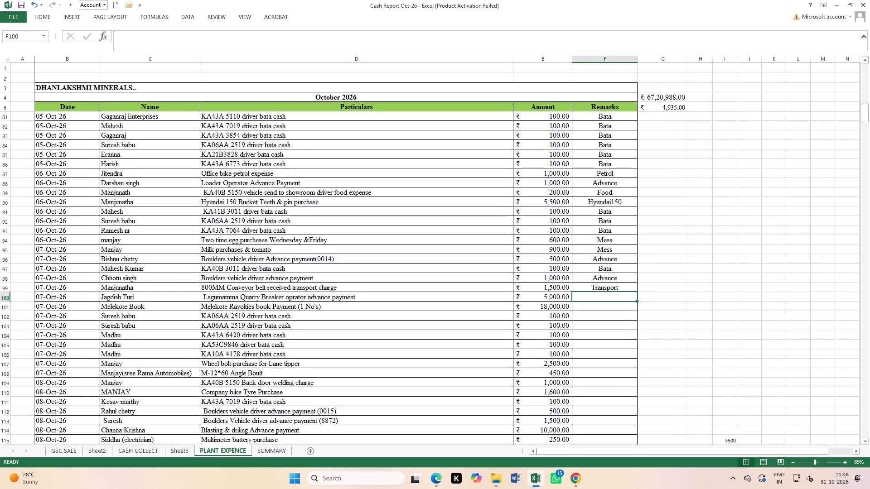
key(t)
click(605, 353)
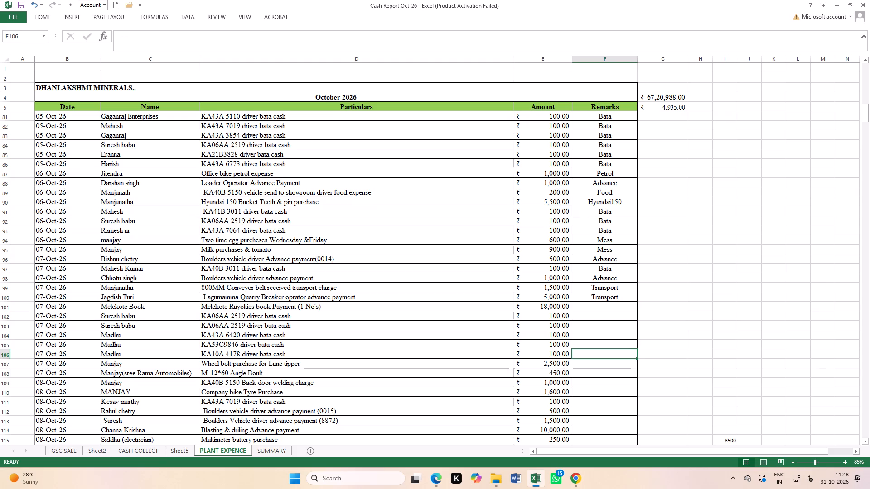
Enter the remark Melekote for the 07-Oct-26 Melekote royalties book payment row.
click(593, 307)
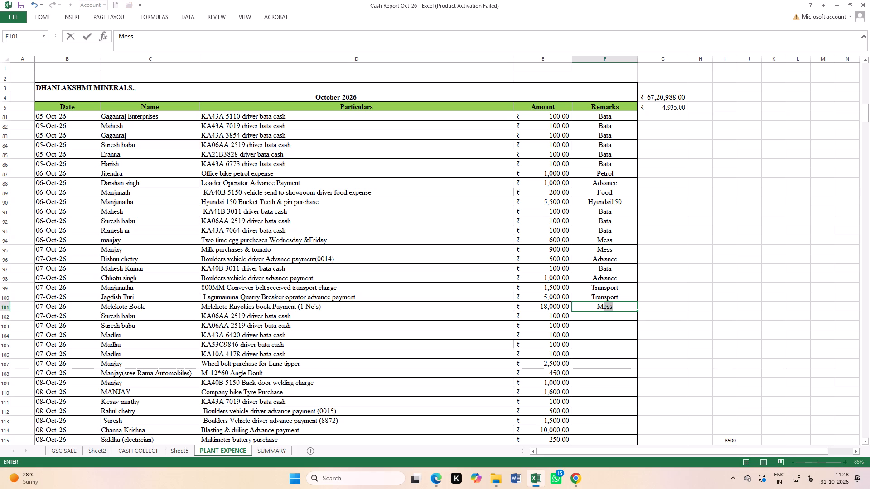
text(elek)
text(ote)
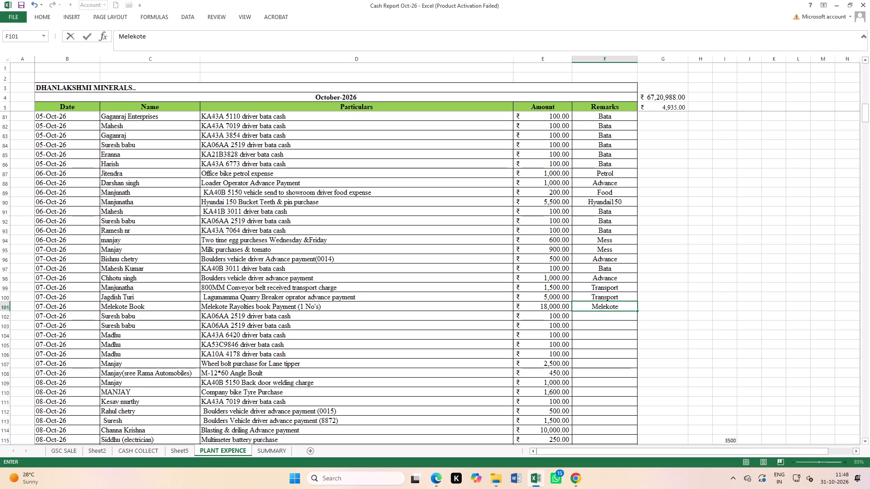
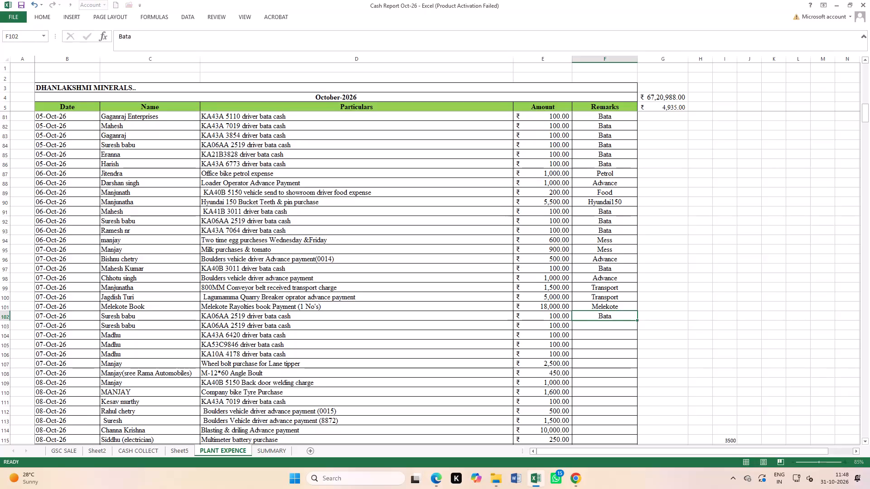
key(b)
key(Return)
key(b)
key(Return)
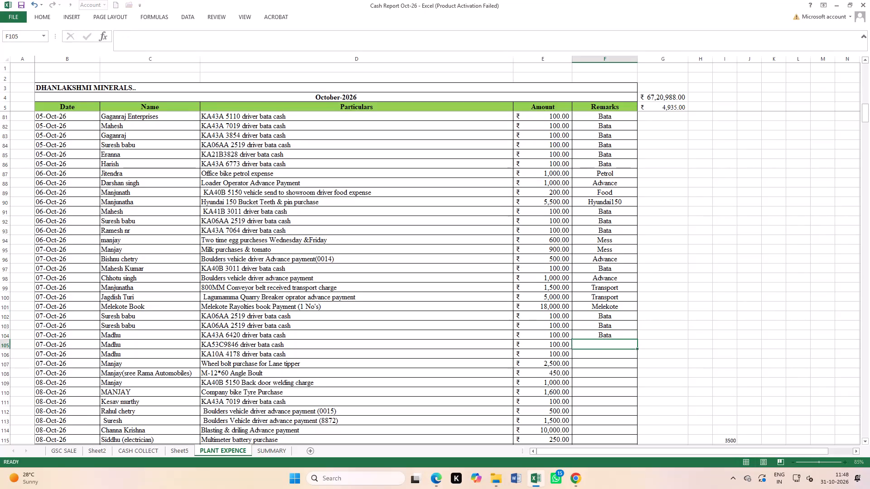
key(b)
key(Return)
key(b)
key(Return)
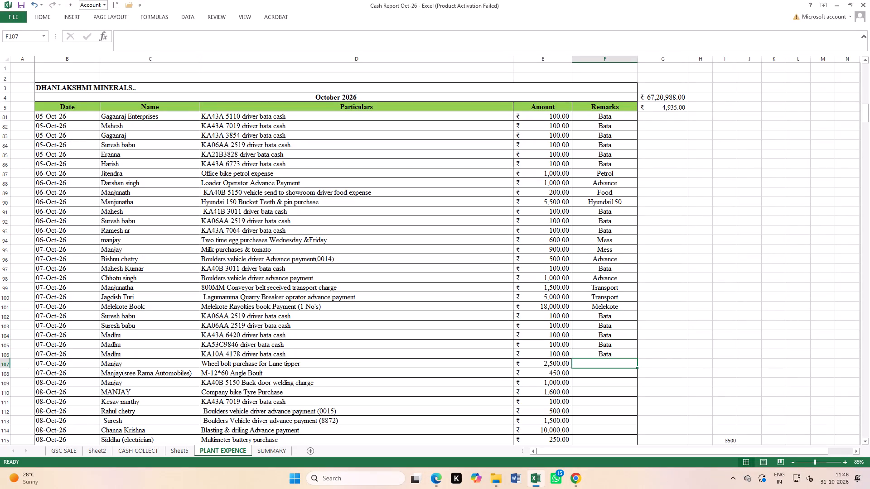
Enter the remark Tipper for the 07-Oct-26 wheel bolt purchase row.
key(t)
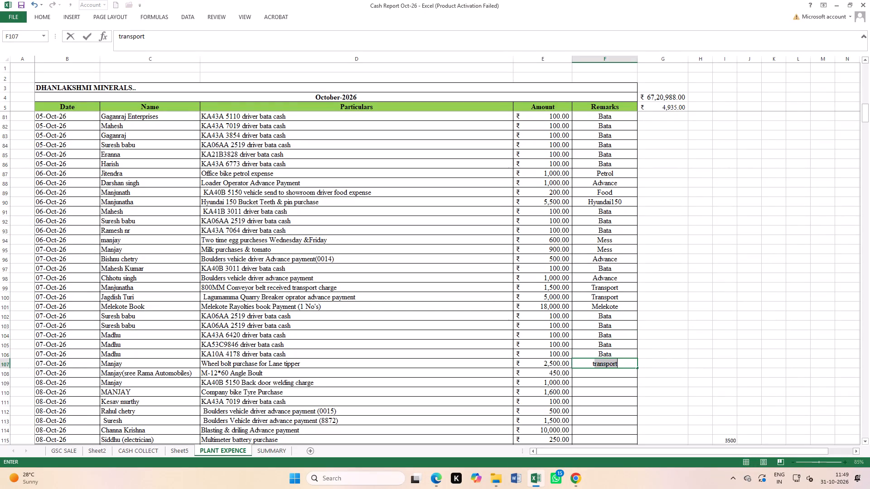
key(Return)
key(Up)
text(ti)
key(Return)
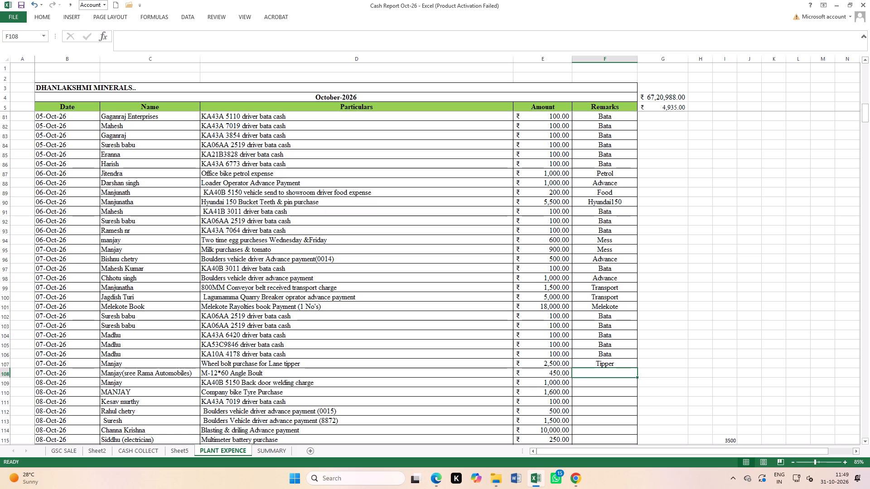
Extend the 07-Oct-26 M-12*60 Angle Boult particulars with the words Purchase for plant use.
double_click(269, 372)
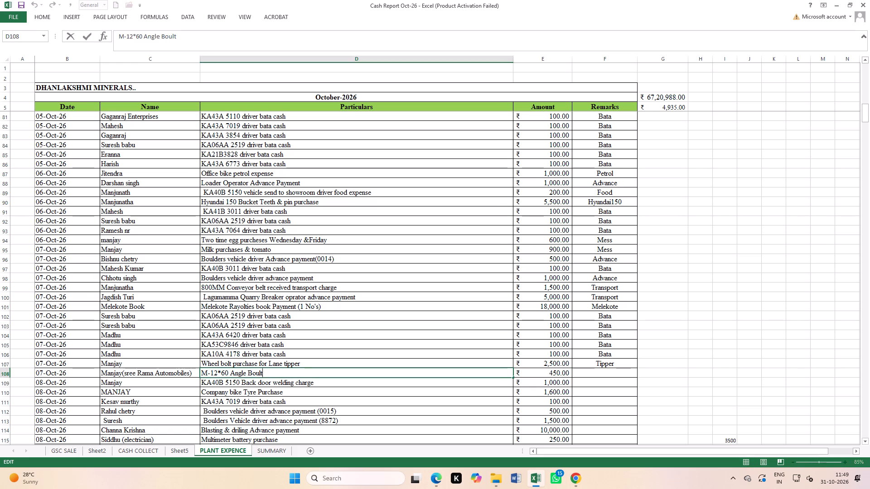
key(space)
text(urchase)
key(space)
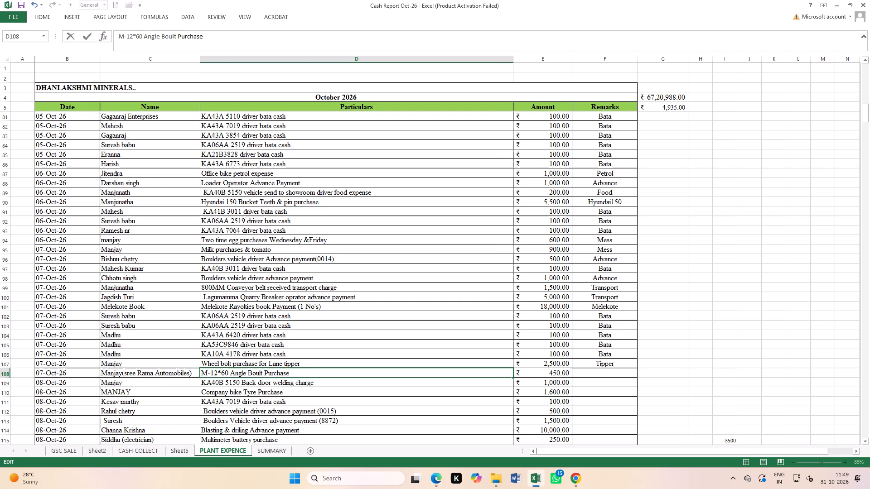
text(for plant)
key(space)
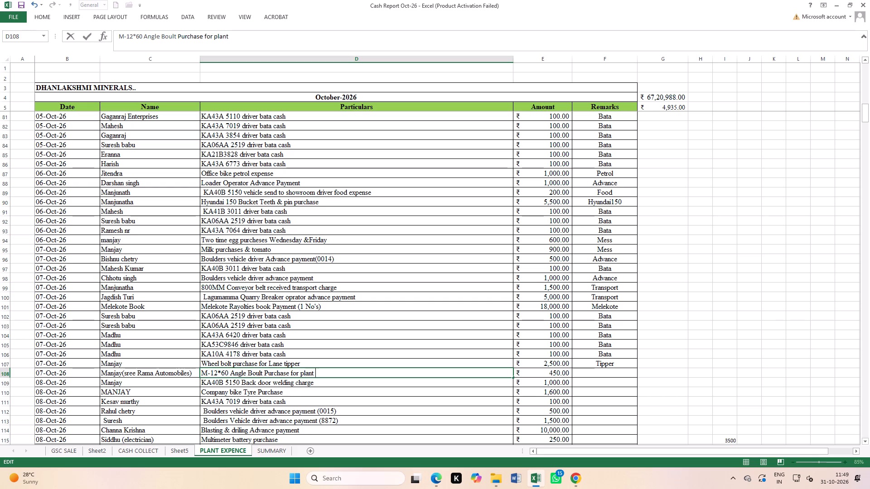
text(use)
scroll(322, 354, down, 2)
click(360, 343)
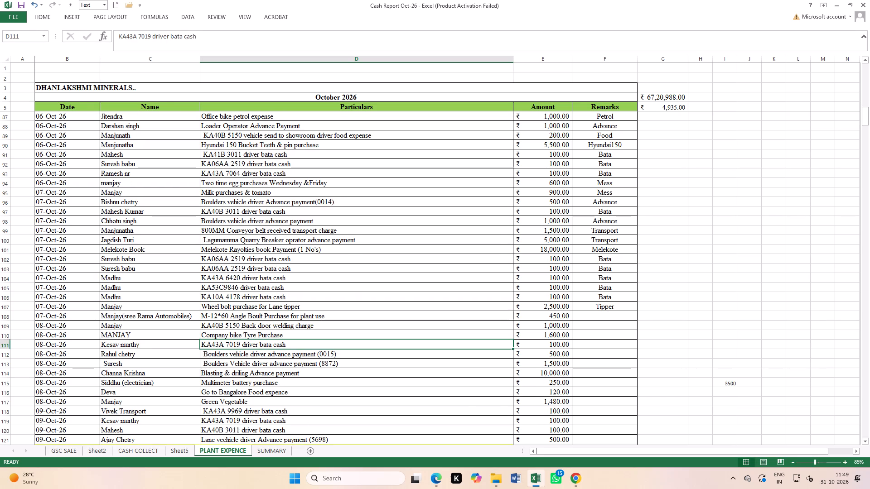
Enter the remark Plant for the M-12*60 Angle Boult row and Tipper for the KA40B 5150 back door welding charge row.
click(600, 313)
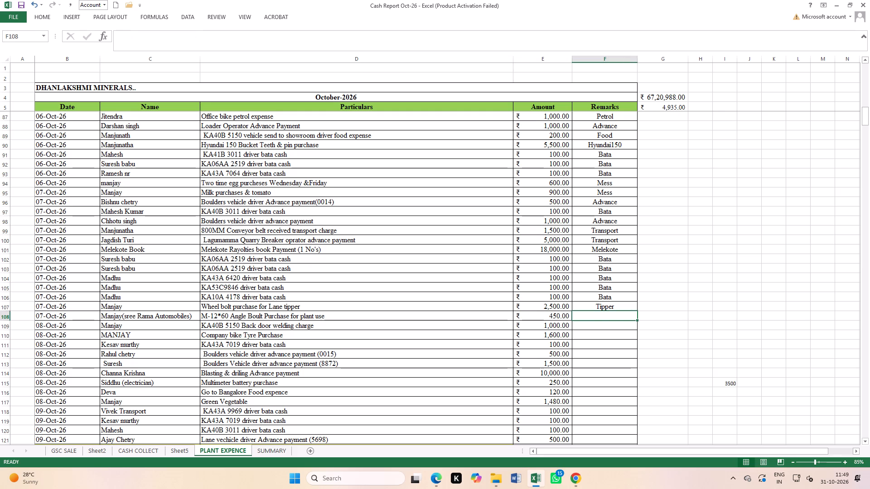
text(pl)
key(Return)
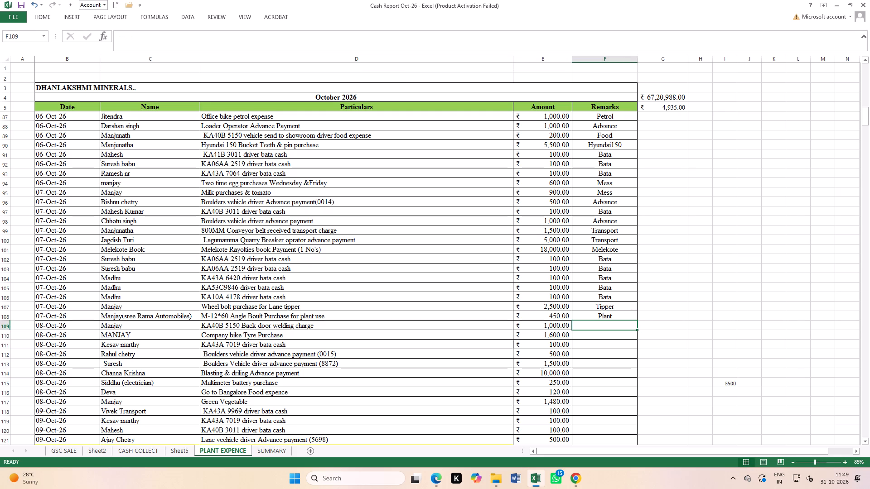
text(ti)
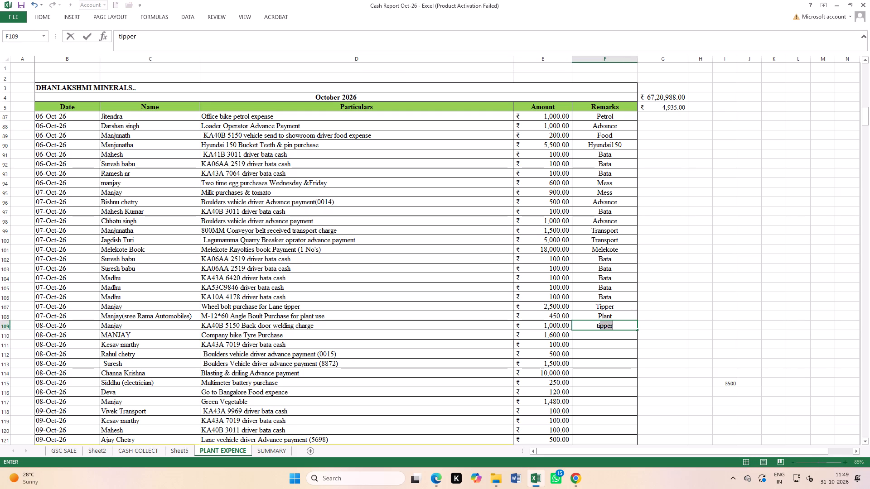
key(Return)
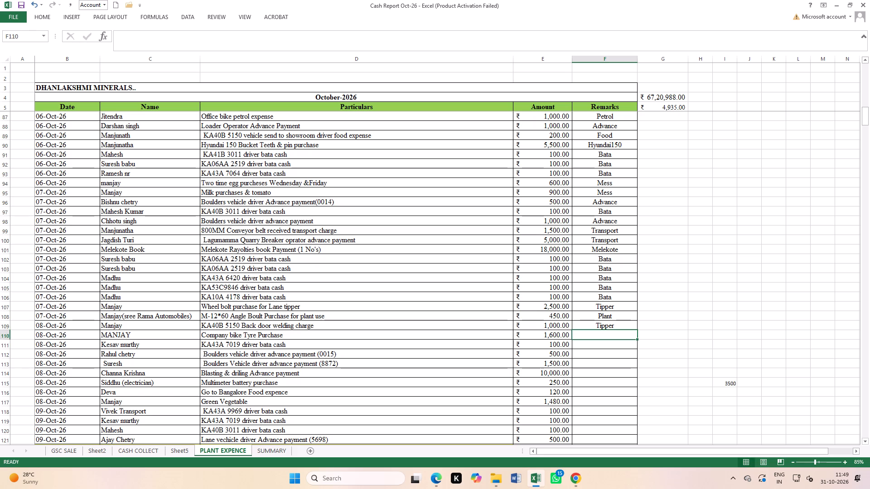
key(b)
text(ike)
key(Return)
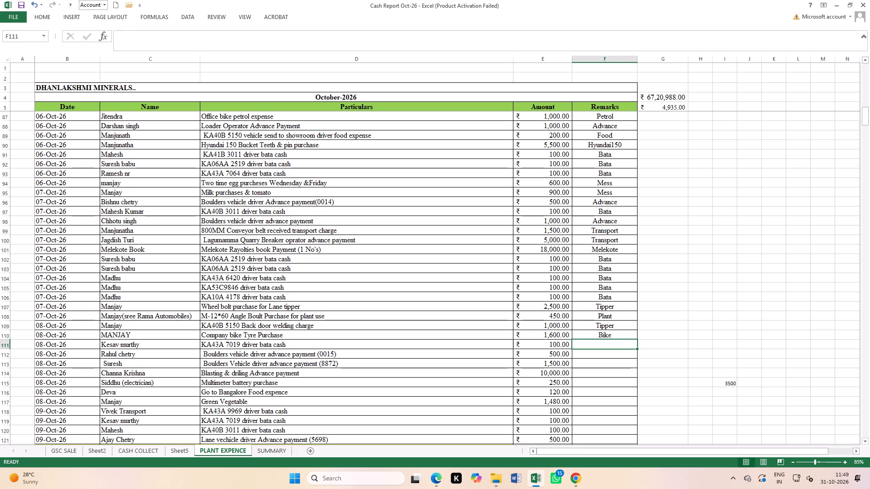
key(b)
key(a)
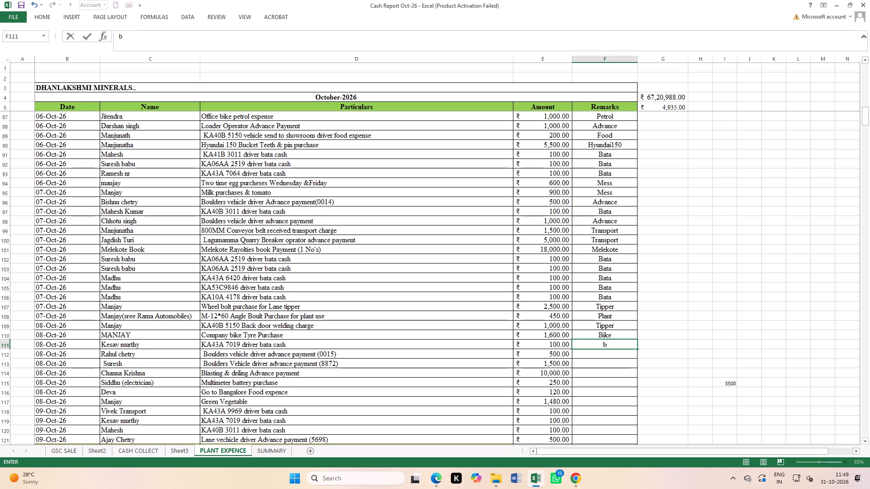
key(Return)
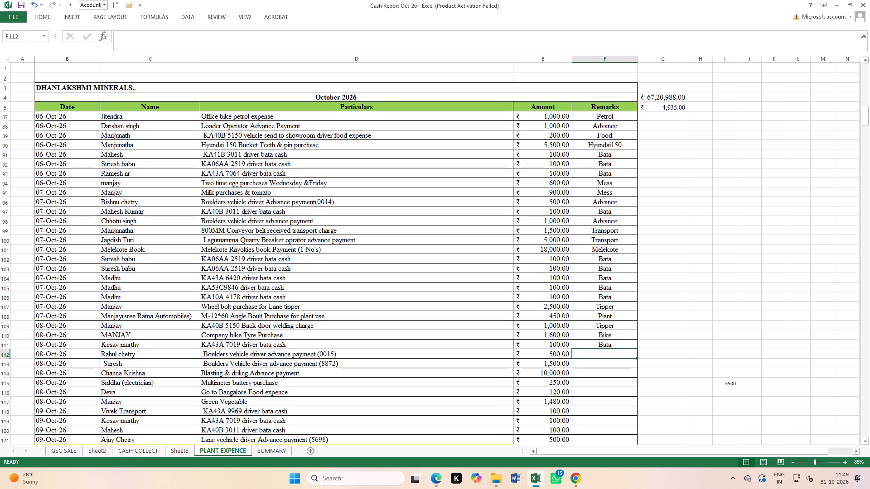
Enter the remark Advance for the two 08-Oct-26 boulders vehicle driver advances and the blasting and drilling advance payment.
key(a)
key(Return)
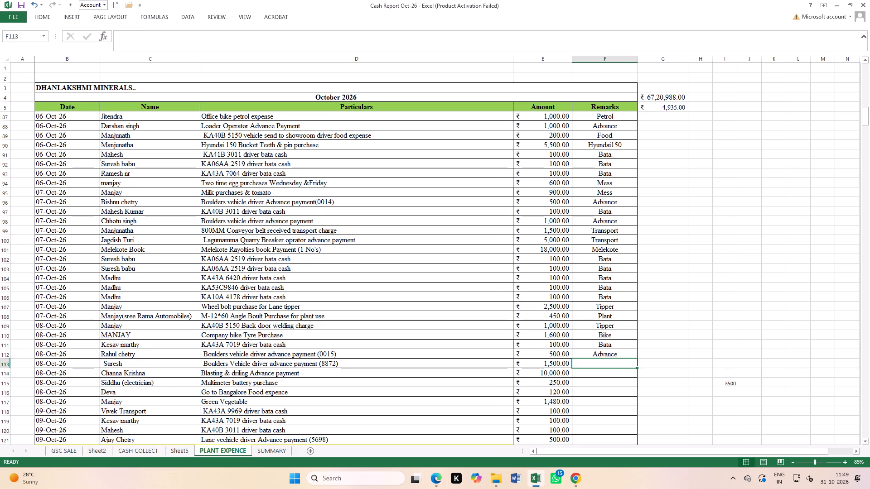
key(a)
key(Return)
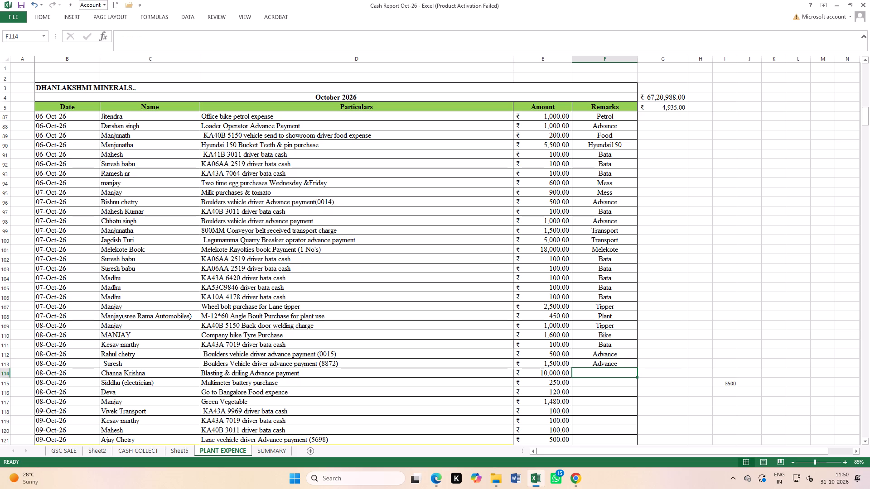
key(a)
key(Return)
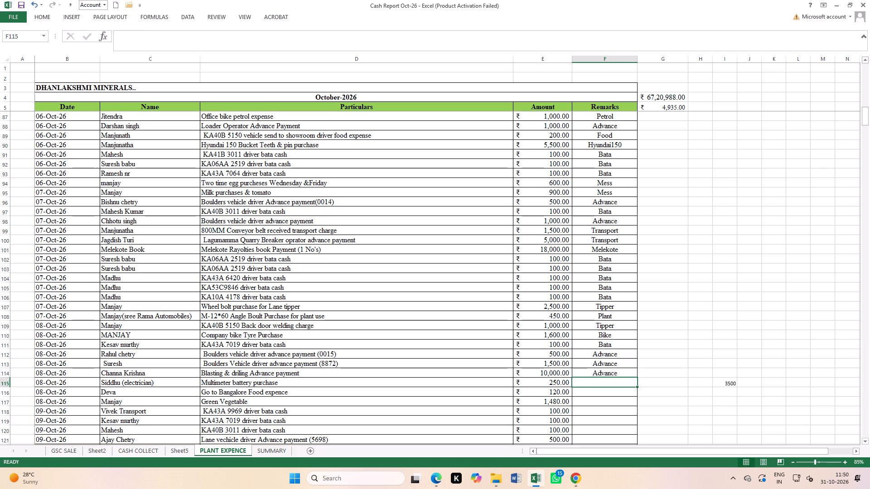
Enter the remark Plant for the 08-Oct-26 multimeter battery purchase row.
text(pl)
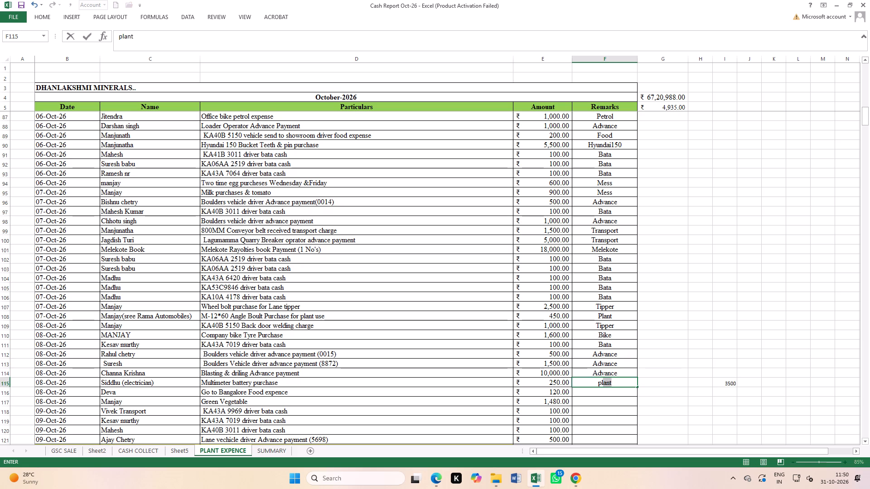
key(Return)
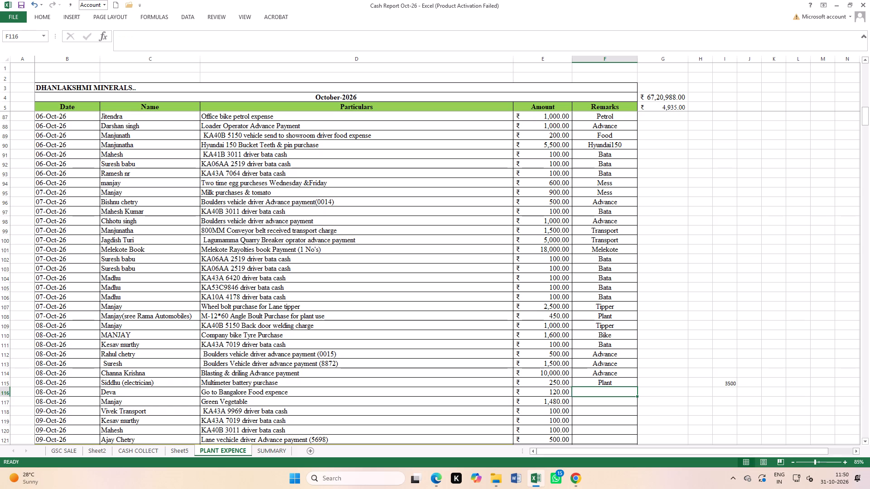
Replace the "Go to Bangalore Food expence" particulars with "Bucket of Lagumamma quarry machine sent to bengalore oprator food expense".
scroll(460, 271, down, 2)
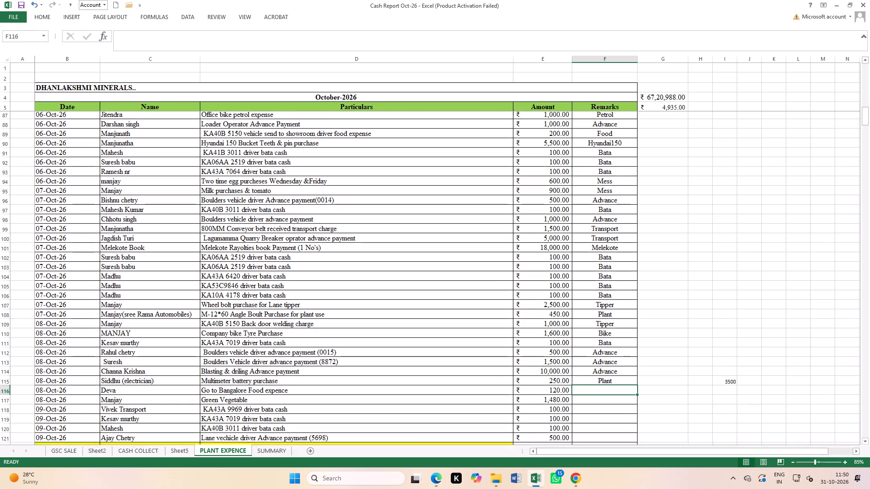
scroll(355, 295, down, 1)
scroll(240, 284, down, 1)
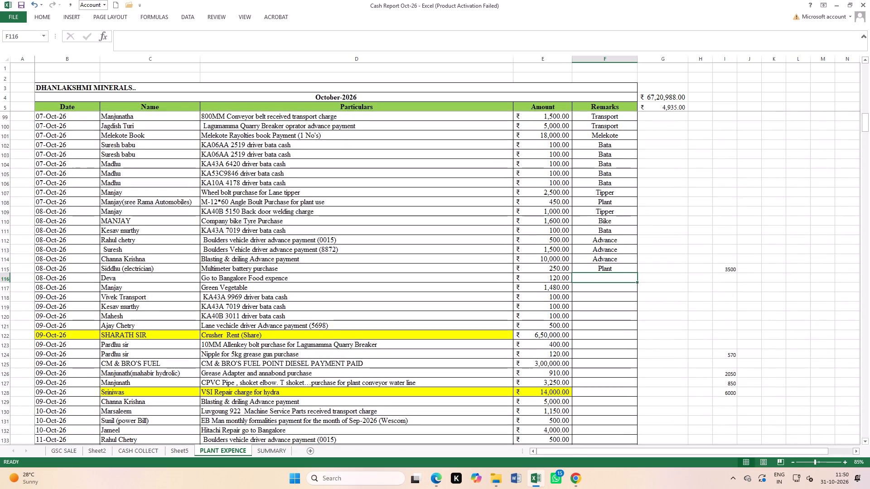
click(1, 278)
scroll(308, 305, down, 1)
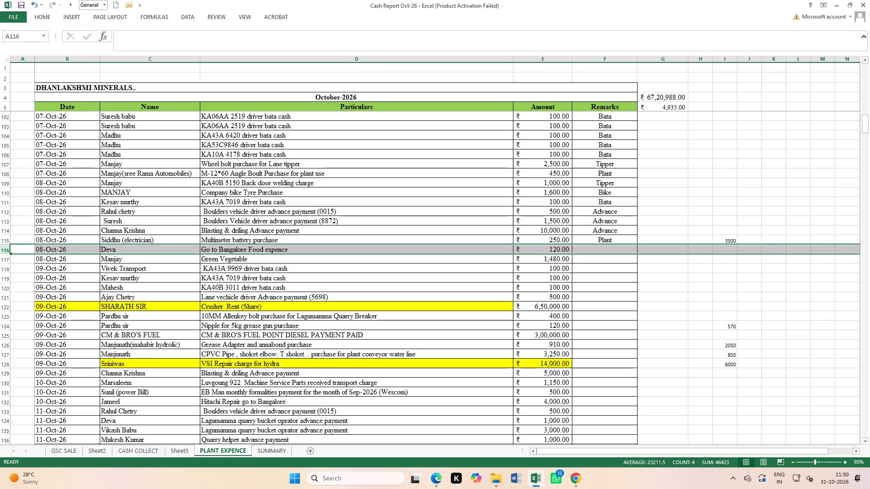
click(290, 250)
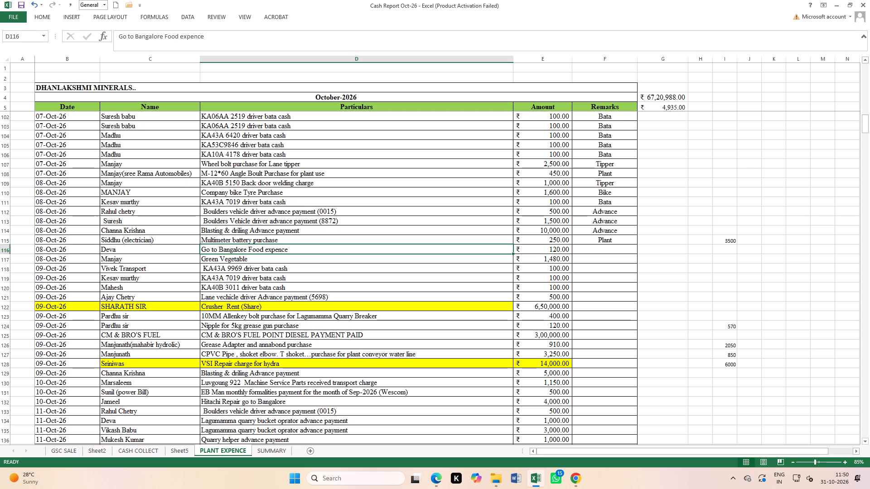
key(l)
key(a)
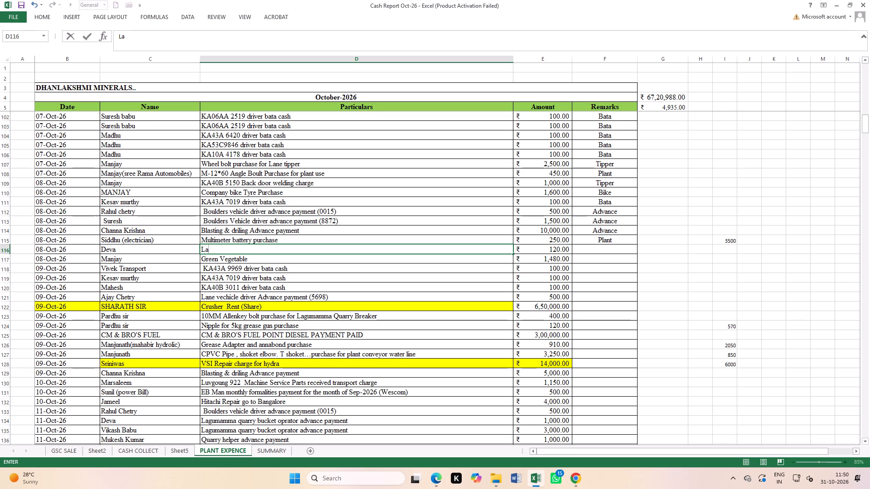
key(BackSpace)
key(BackSpace)
key(b)
text(ucket)
key(space)
text(of)
key(space)
text(agumamma)
key(space)
text(quarry)
key(space)
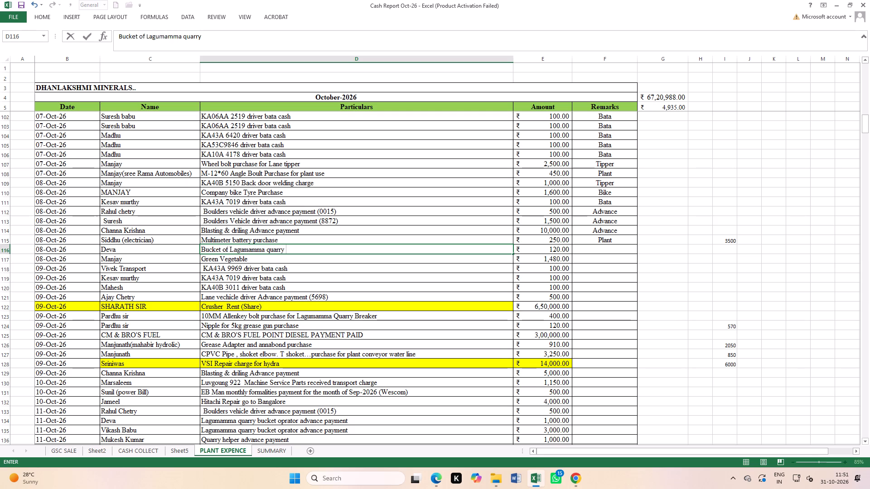
text(machine)
key(space)
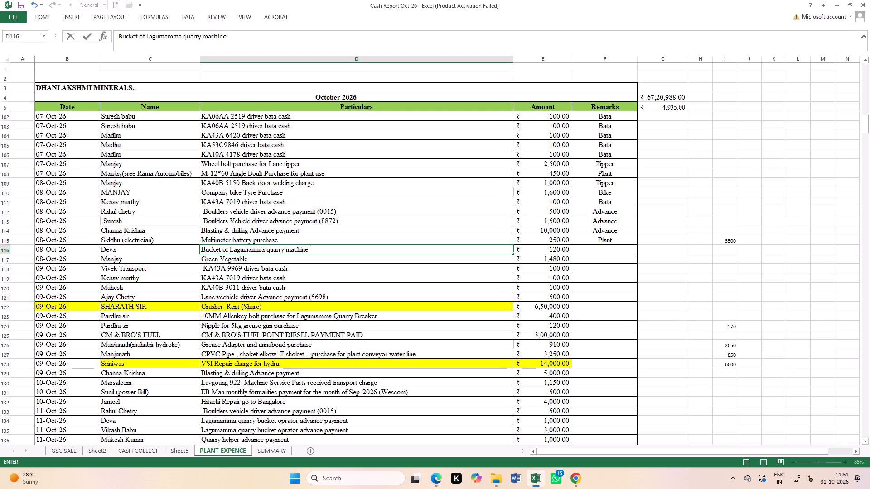
text(sent to bengalore)
key(space)
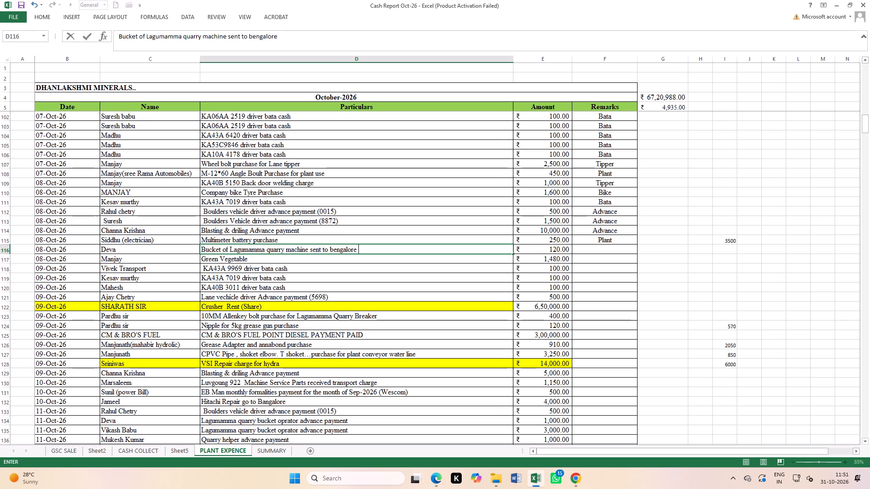
text(oprato)
key(BackSpace)
key(BackSpace)
key(BackSpace)
key(BackSpace)
text(or)
key(space)
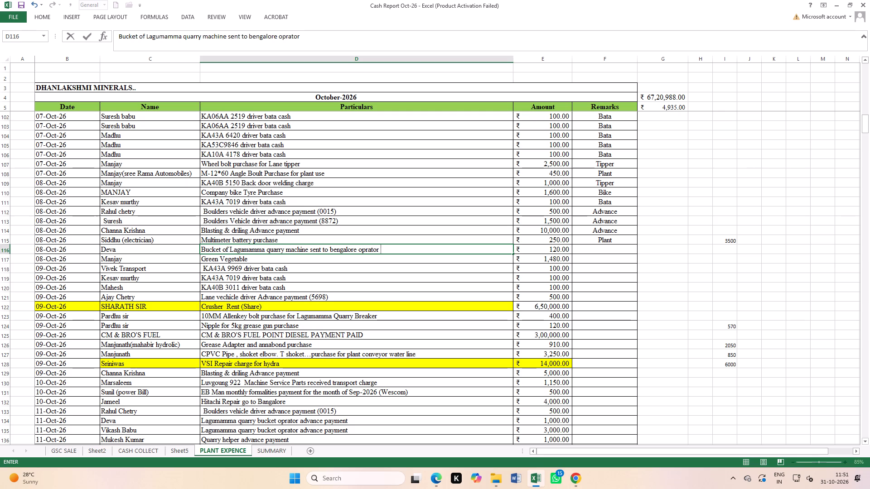
text(food expense)
key(Right)
Enter the remark Food for the 08-Oct-26 operator food expense row.
key(Right)
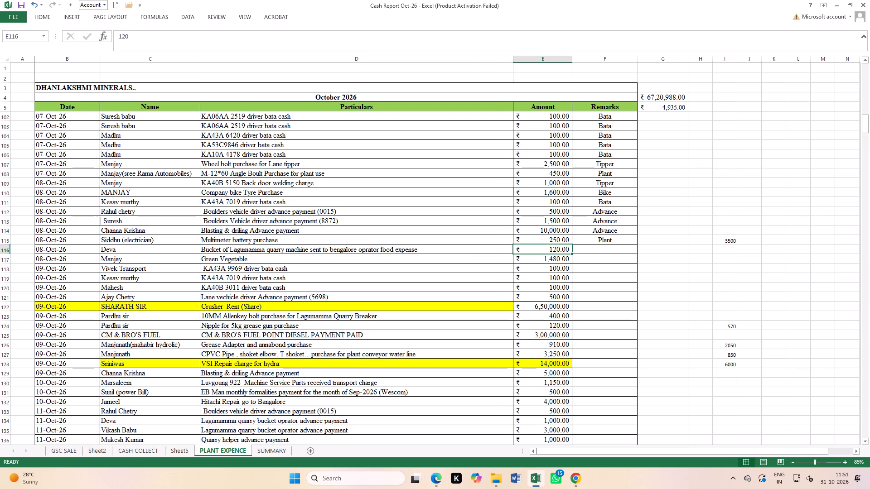
text(fo)
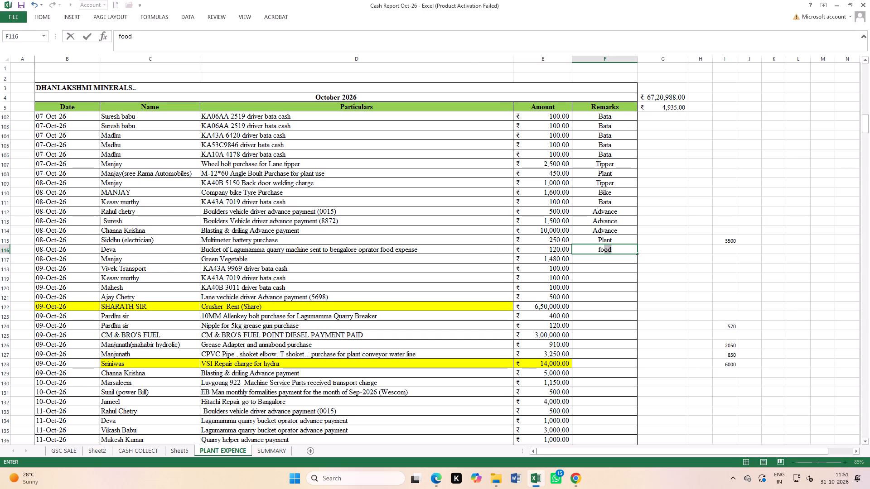
key(Down)
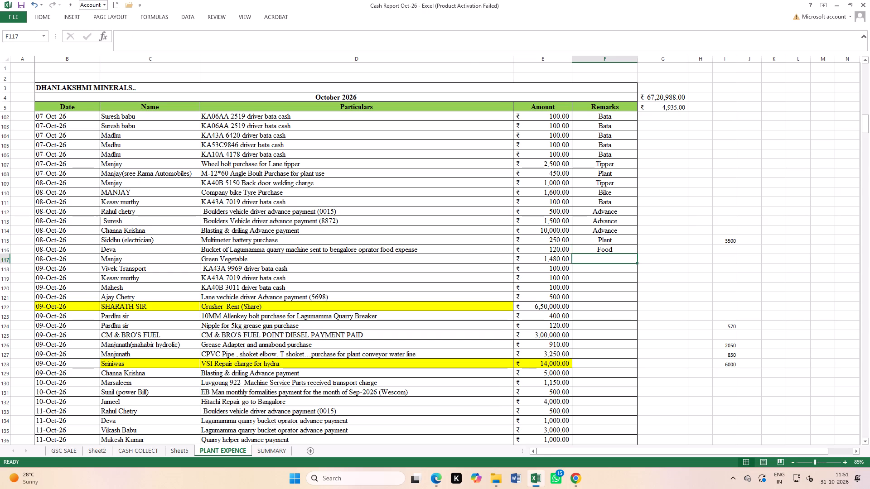
Change the 08-Oct-26 Green Vegetable particulars to "Vegetable purchase for canteen" and enter the remark Mess for that row.
click(261, 263)
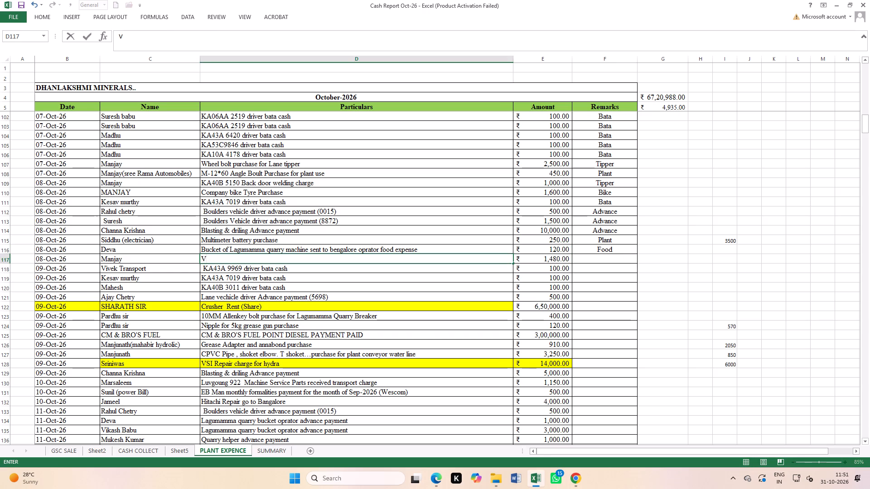
text(eg)
key(Right)
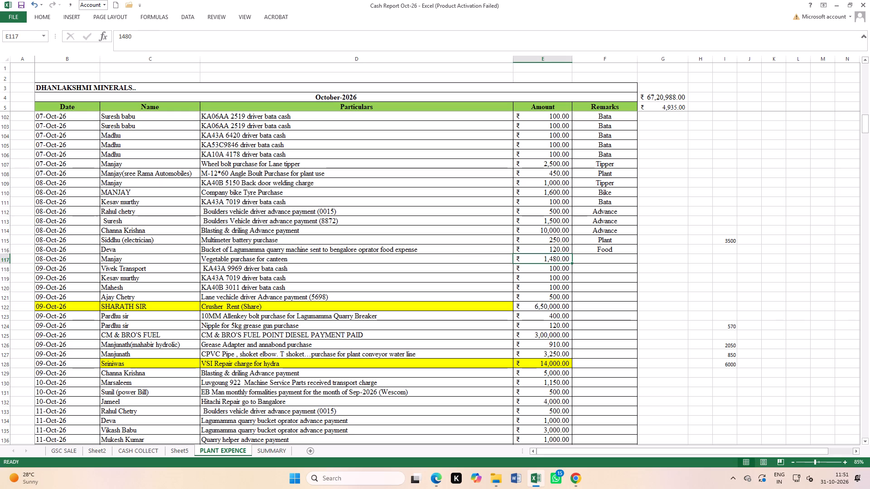
key(Right)
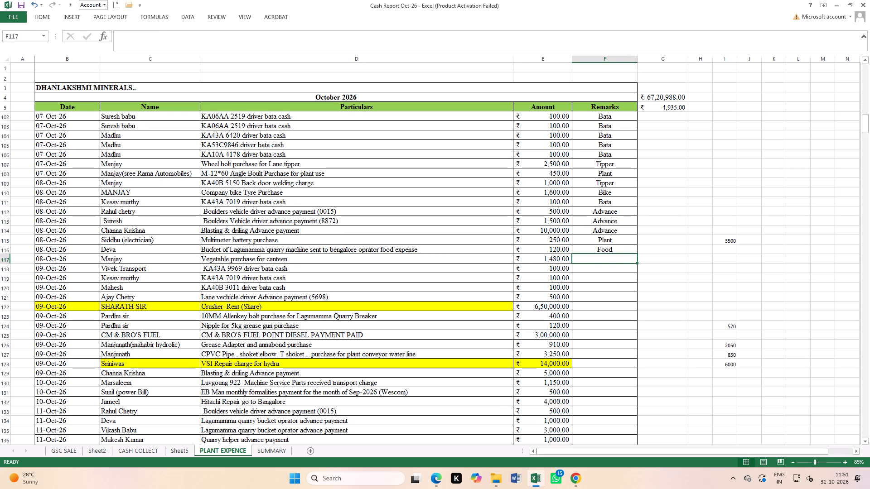
key(m)
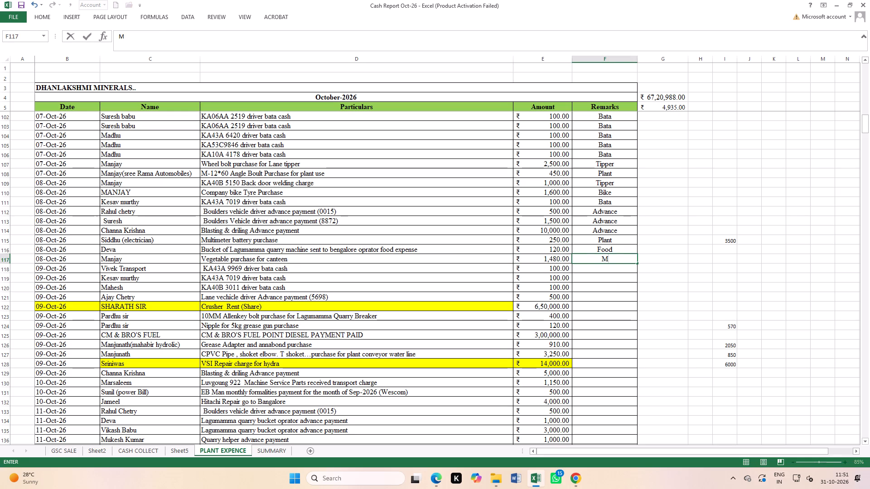
key(s)
key(Down)
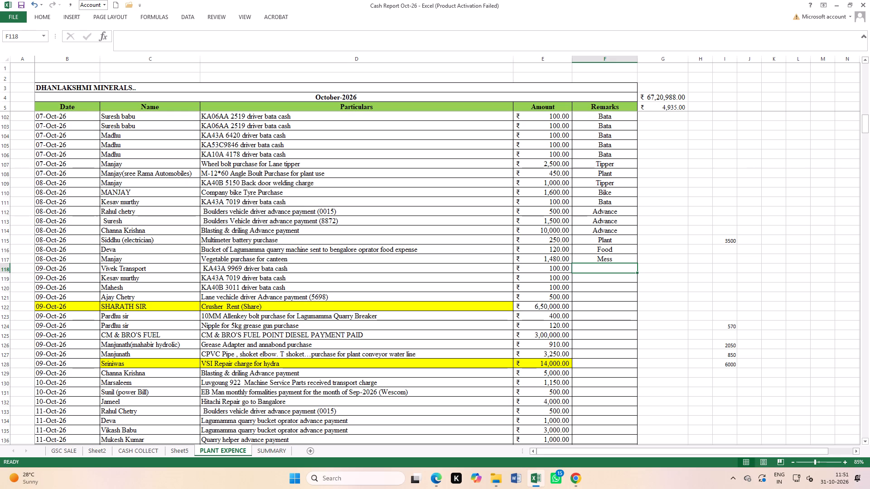
key(b)
key(a)
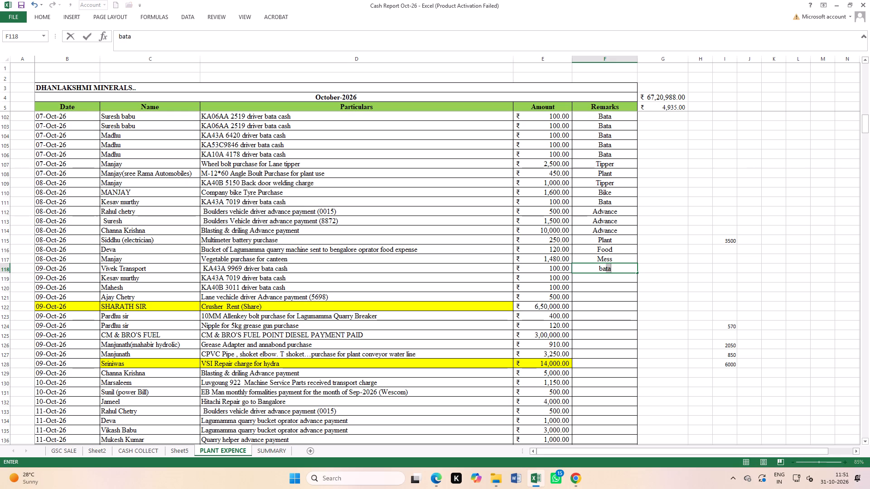
key(Down)
text(ba)
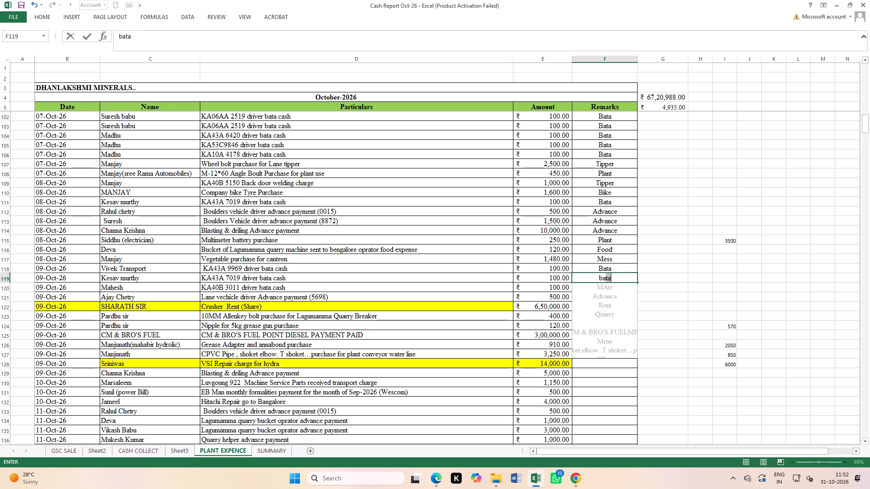
key(Down)
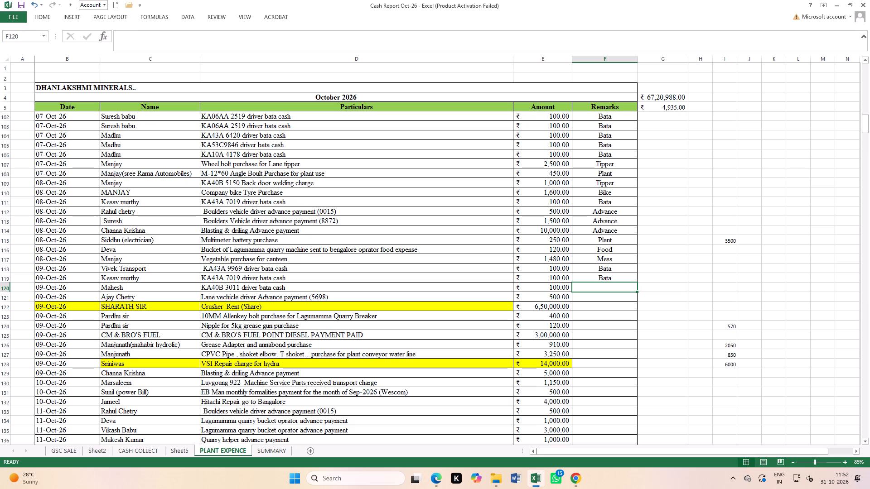
key(ctrl+d)
Enter the remark Advance for the 09-Oct-26 lane vehicle driver advance payment (5698) row.
click(604, 296)
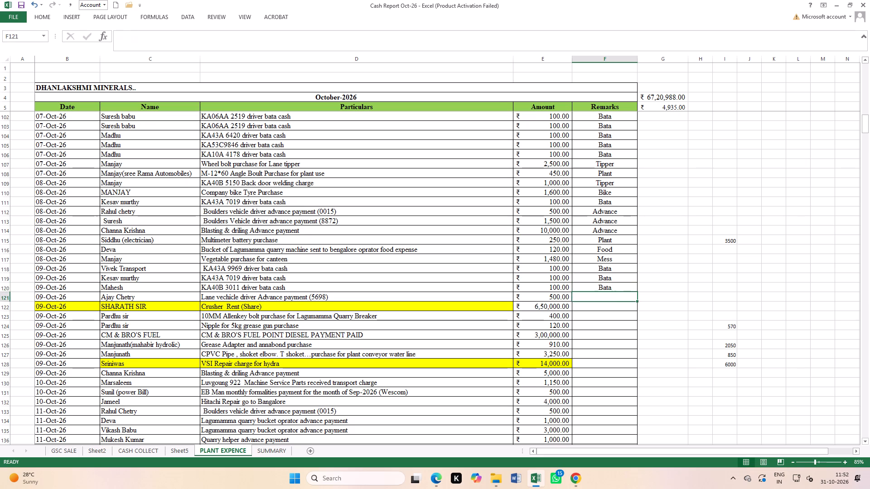
key(a)
click(596, 324)
Enter the remark Sharath sir for the 09-Oct-26 Crusher Rent (Share) row.
click(592, 305)
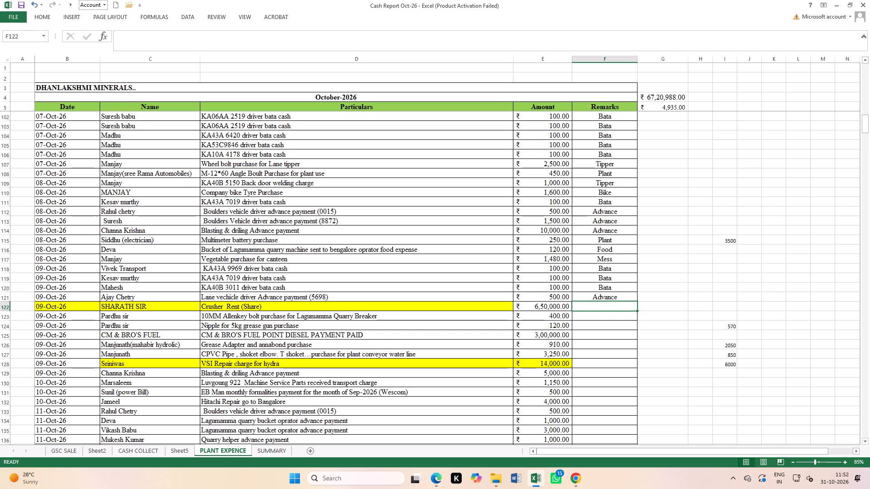
key(s)
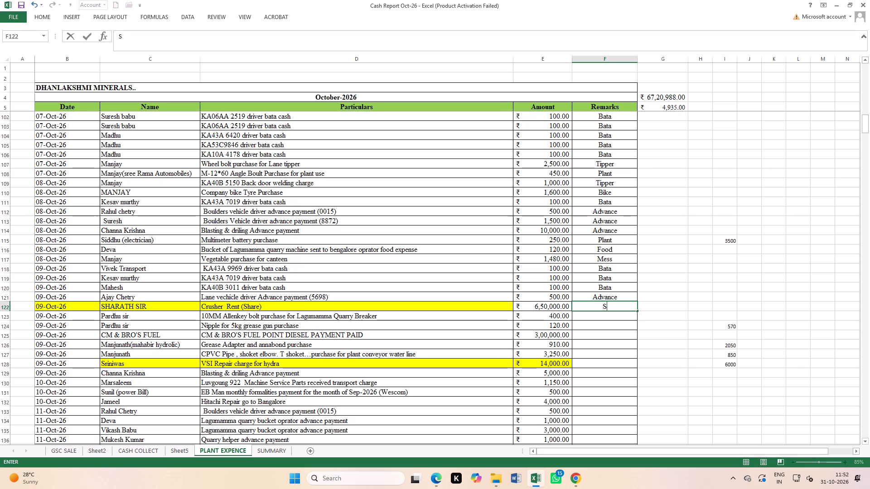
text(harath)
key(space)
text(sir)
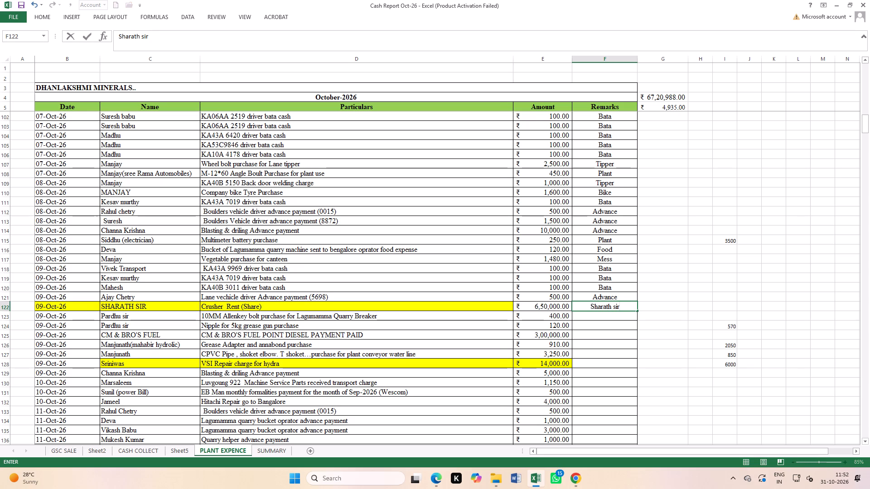
click(609, 316)
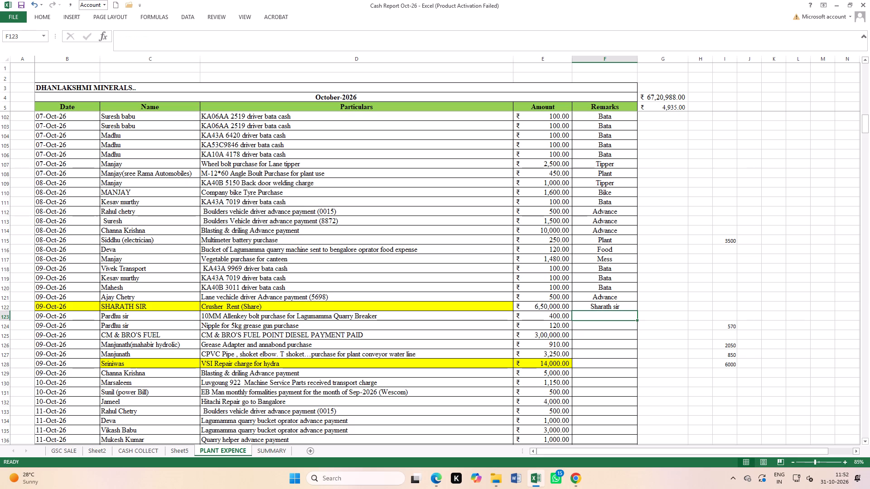
Change the 09-Oct-26 Allenkey bolt particulars to "10MM Allenkey bolt purchase for Lagumamma Quarry Breaker Machine" and enter the remark Breaker.
double_click(411, 317)
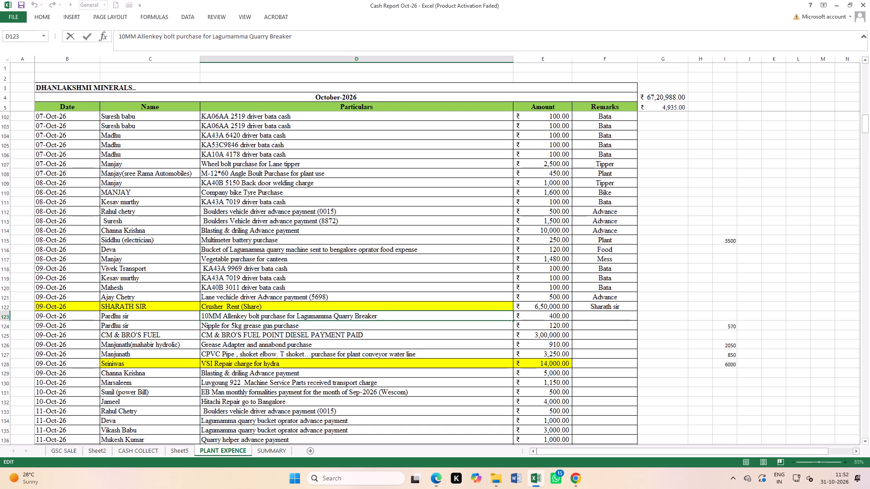
key(space)
text(achine)
key(Right)
click(598, 313)
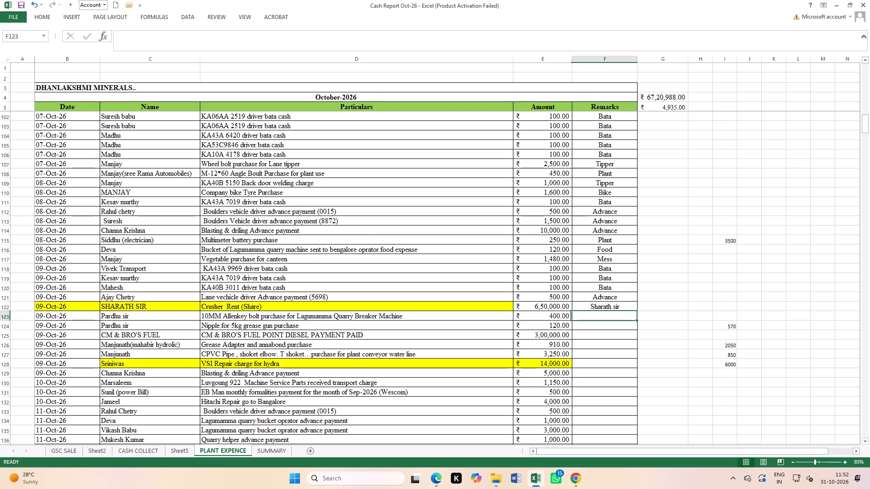
text(reaker)
key(Return)
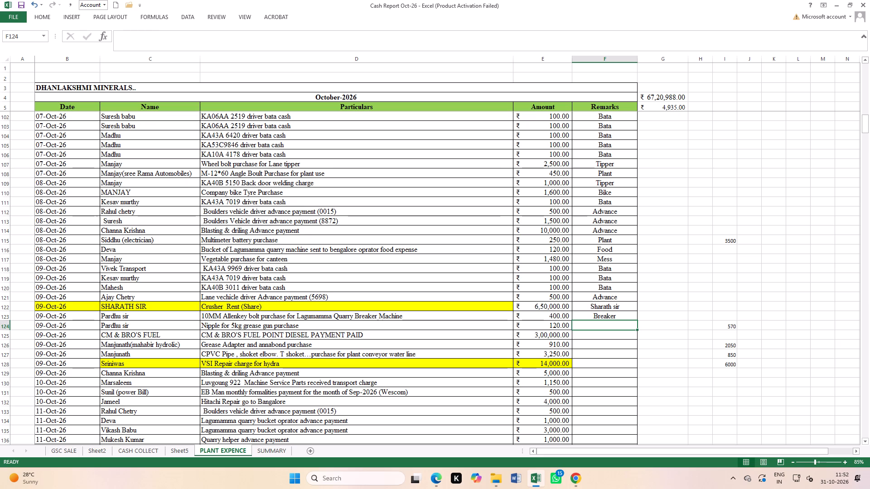
Reword the 09-Oct-26 nipple particulars as "Nipple Purchase for 5kg grease gun" and enter the remark Plant for that row.
double_click(275, 326)
drag(275, 326, 300, 325)
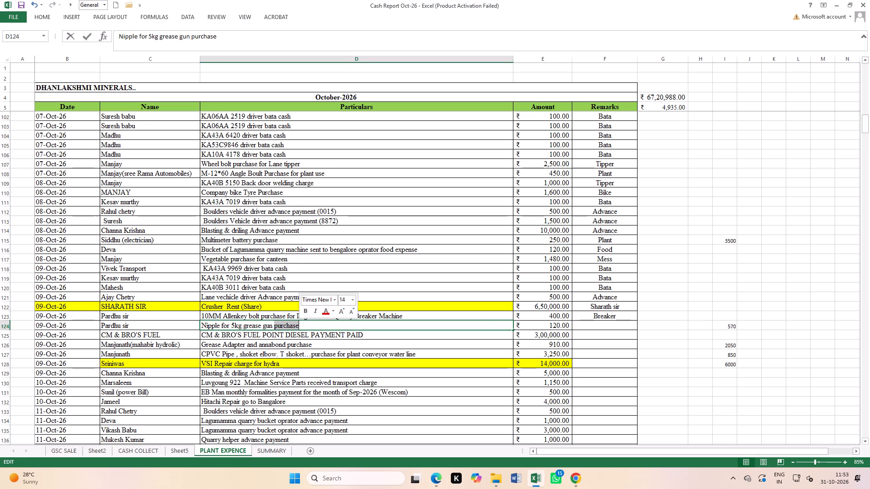
key(BackSpace)
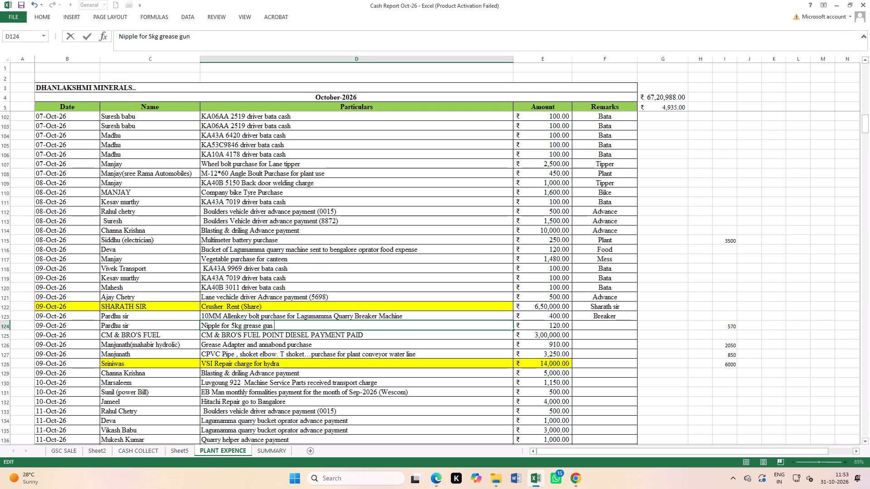
click(222, 324)
text(urchase)
key(space)
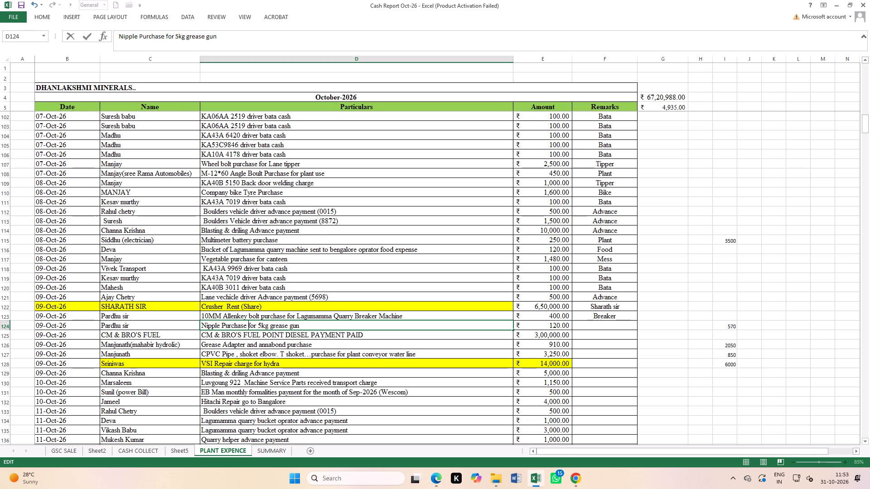
click(481, 348)
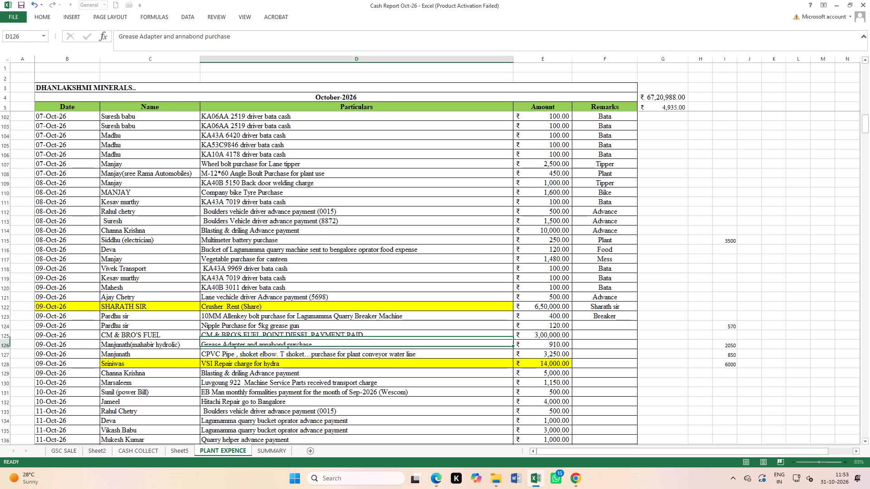
click(594, 326)
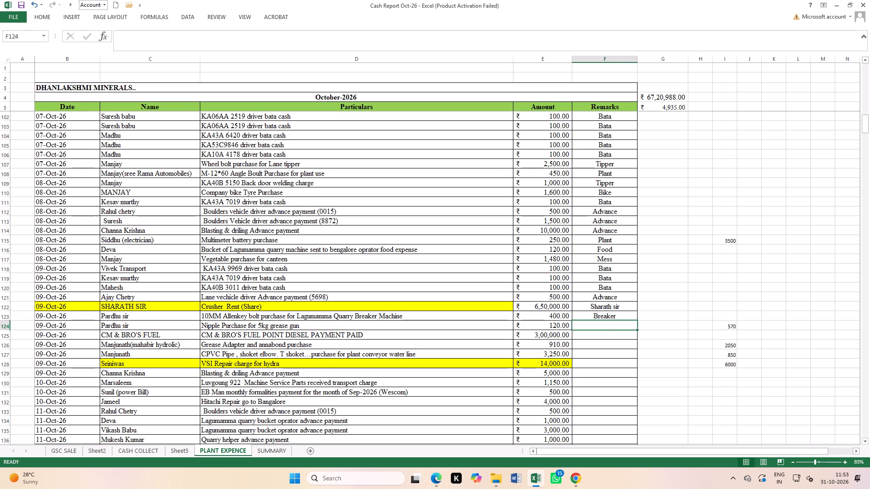
text(pl)
key(Return)
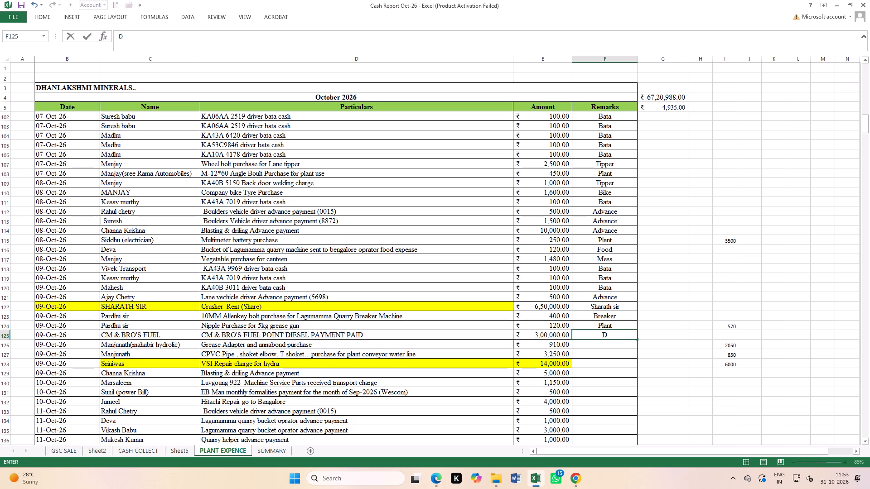
Enter the remark Diesel for the 09-Oct-26 CM & BRO'S FUEL diesel payment row.
text(ise)
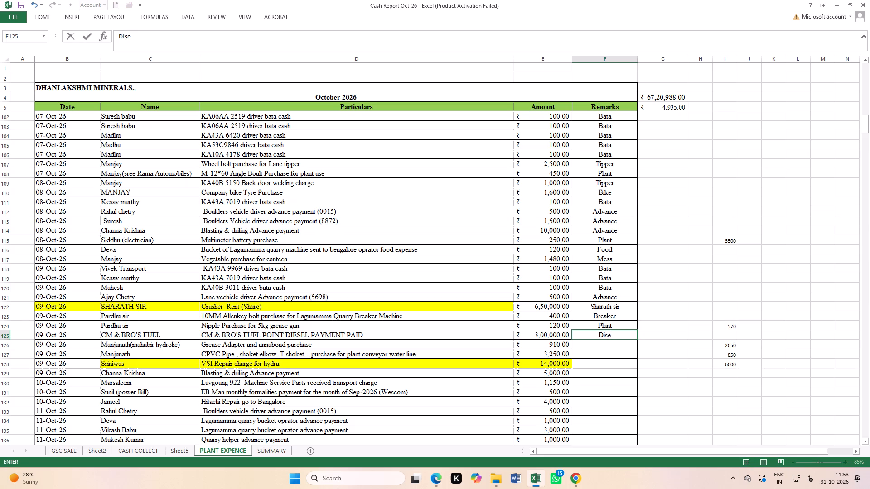
key(BackSpace)
key(BackSpace)
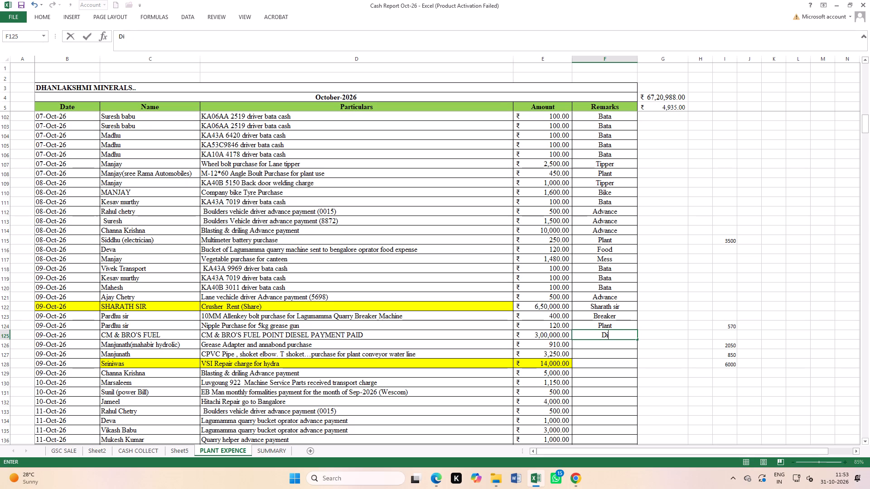
text(ese)
key(l)
key(Return)
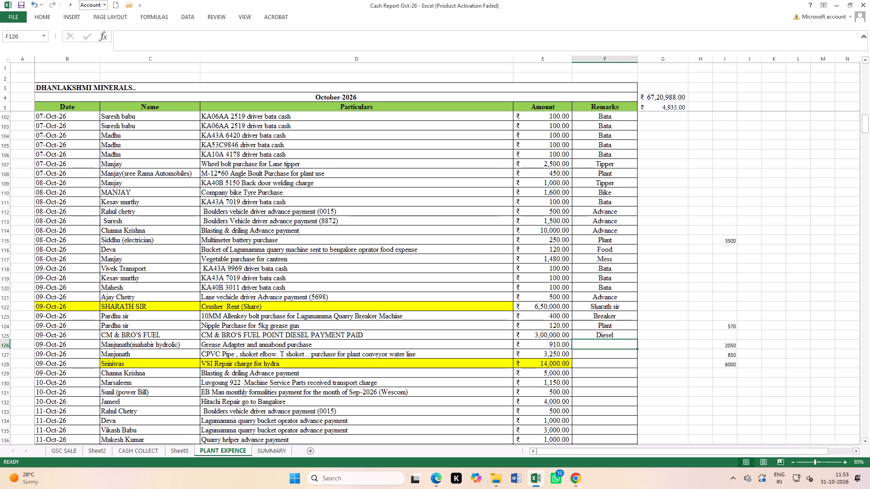
Change the 09-Oct-26 Grease Adapter particulars to "Grease gun Adapter and annabond purchase" and enter the remark Plant for that row.
double_click(220, 344)
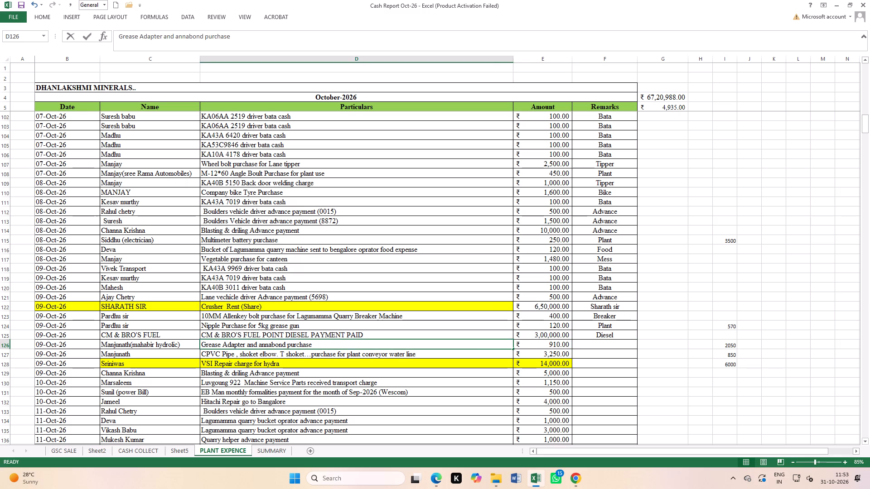
key(space)
text(gun)
click(610, 346)
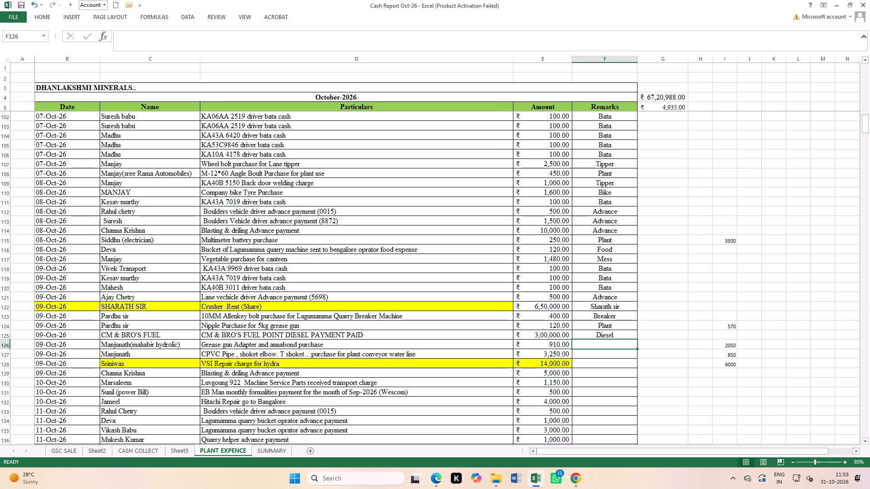
text(pl)
key(Return)
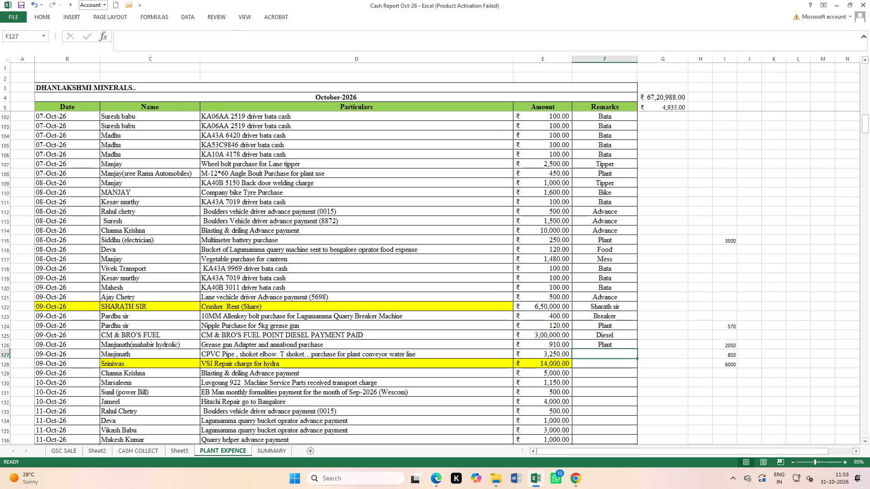
Enter the remark Plant for the 09-Oct-26 CPVC pipe purchase row for the plant conveyor water line.
text(pl)
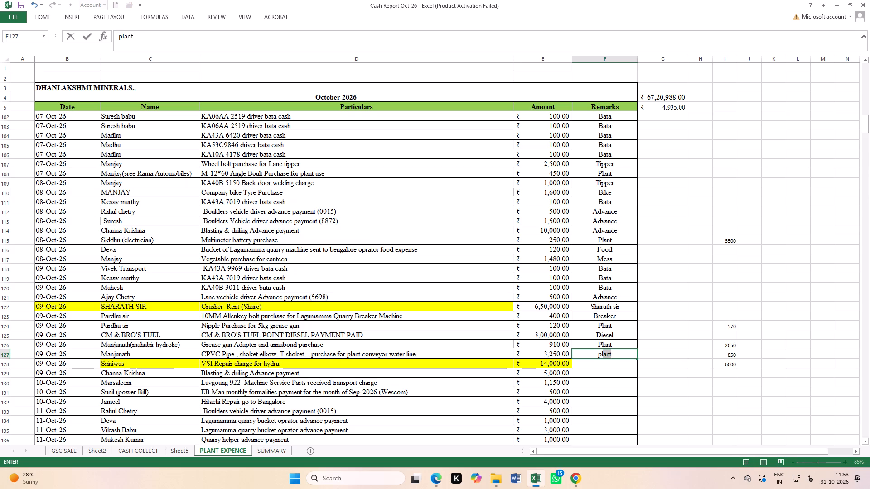
key(Return)
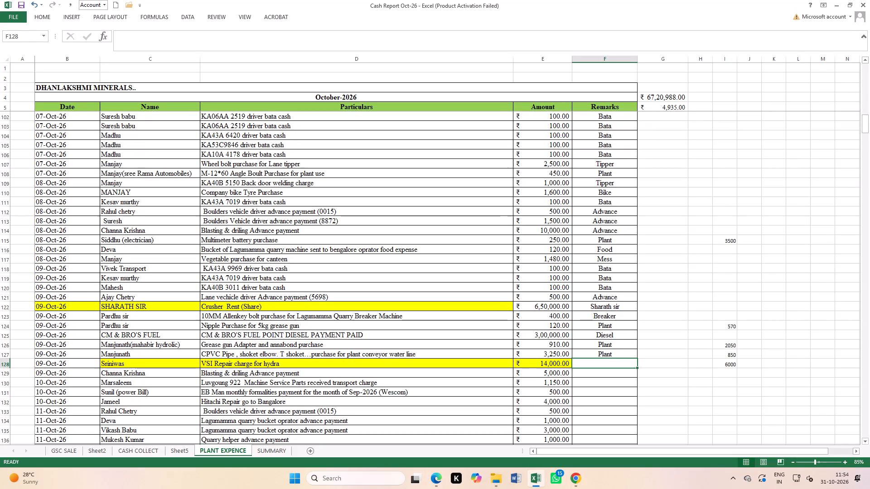
Replace the 09-Oct-26 VSI Repair charge particulars with "Hydra payment for(VSI Repairing)".
click(275, 361)
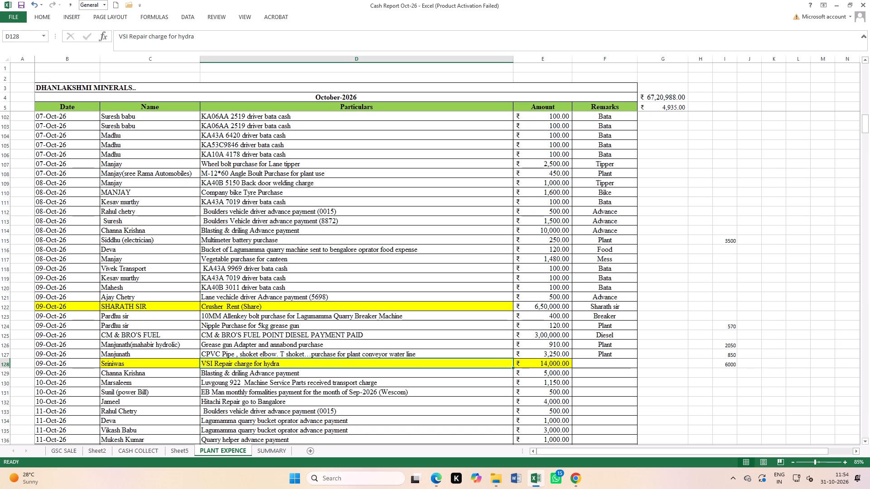
text(ydr)
key(a)
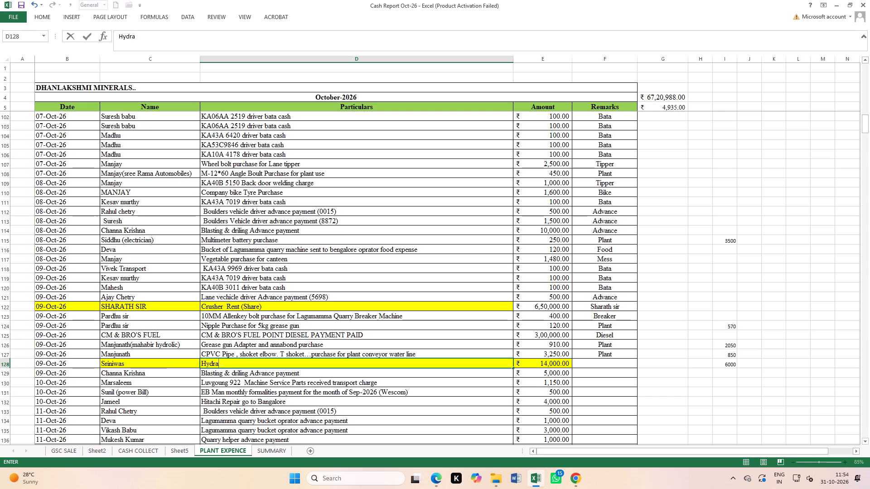
key(space)
text(pay)
text(ment)
key(space)
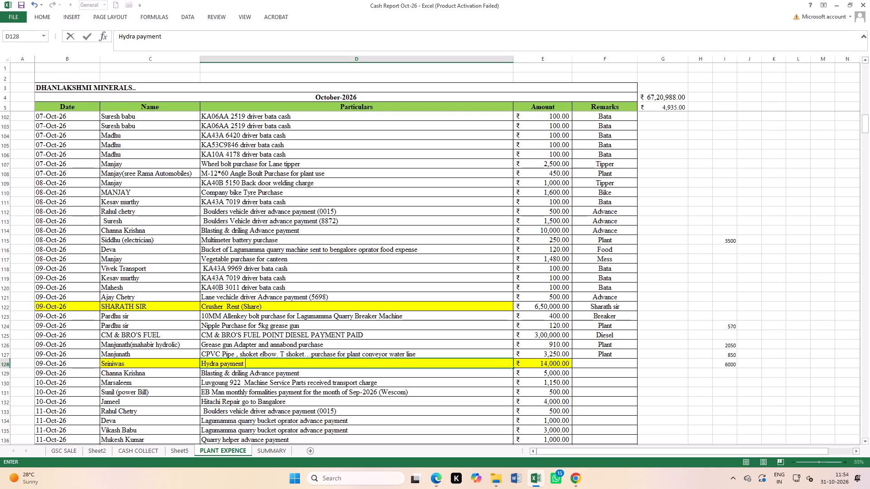
key(f)
text(or)
key(shift+parenleft)
text(VSI)
key(space)
key(r)
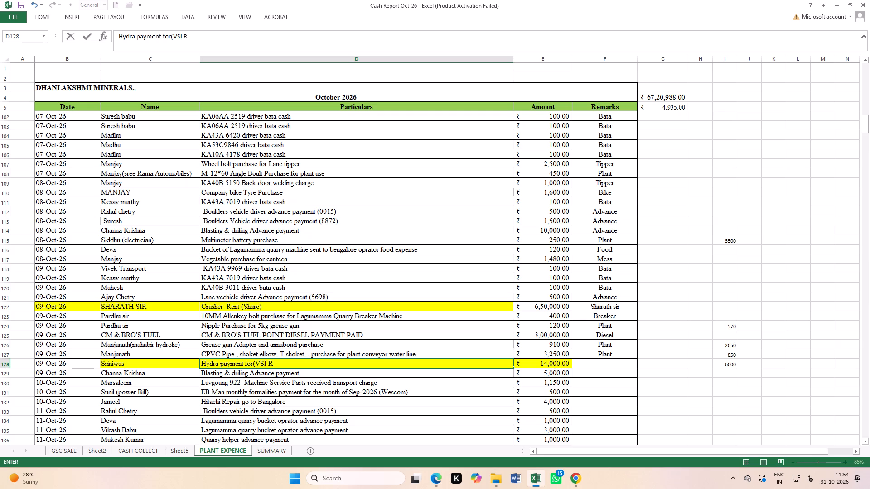
key(e)
text(pairing)
key(shift+parenright)
Enter the remark Plant for the 09-Oct-26 Hydra payment row.
key(Right)
key(Right)
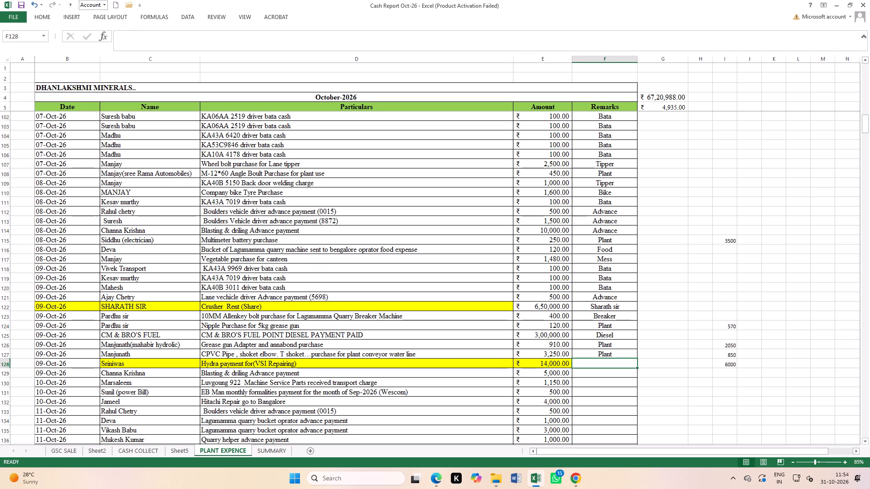
text(pl)
key(Down)
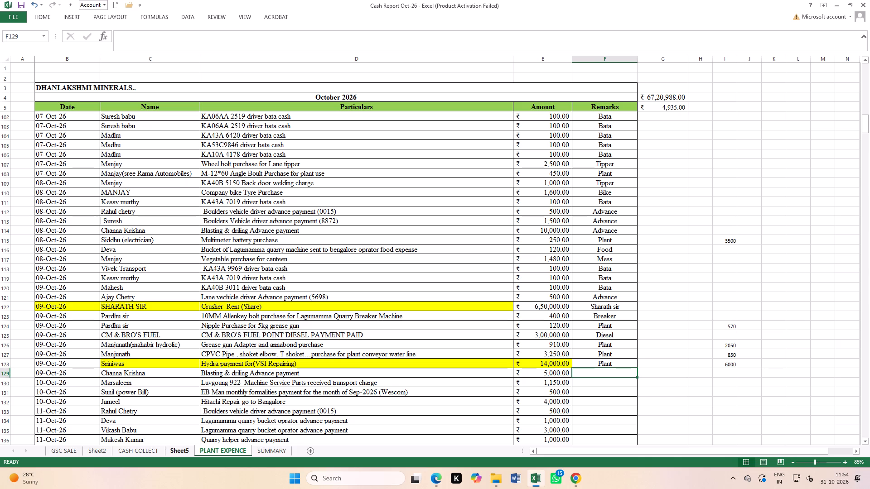
Remove the yellow fill from the date, name and particulars of the 09-Oct-26 Crusher Rent (Share) row.
drag(66, 304, 493, 302)
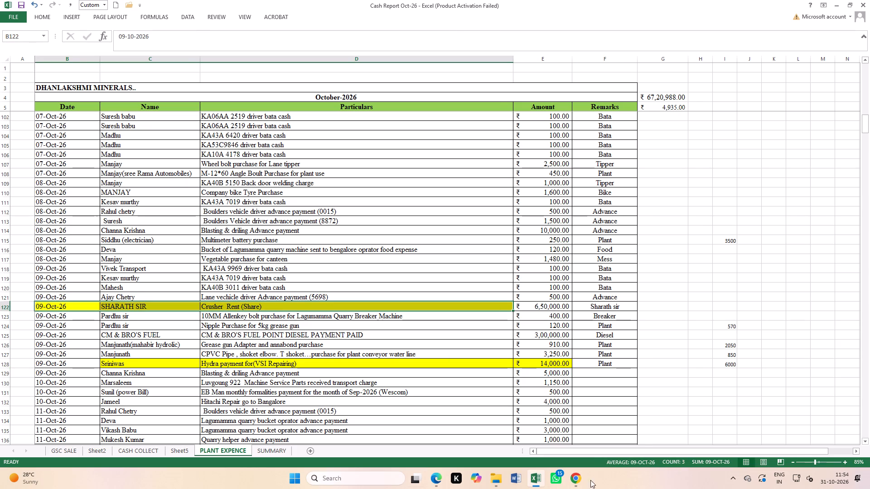
click(48, 13)
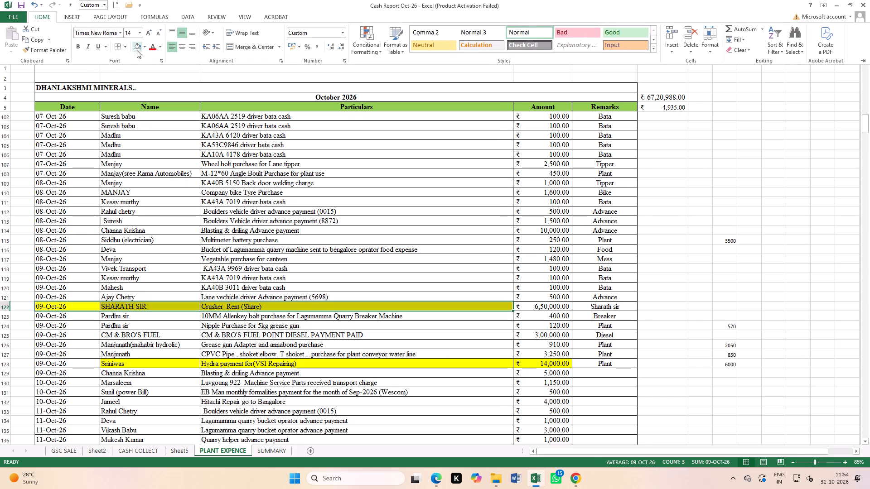
click(135, 49)
Remove the yellow fill from the name, particulars and amount of the 09-Oct-26 Hydra payment row.
scroll(311, 210, down, 2)
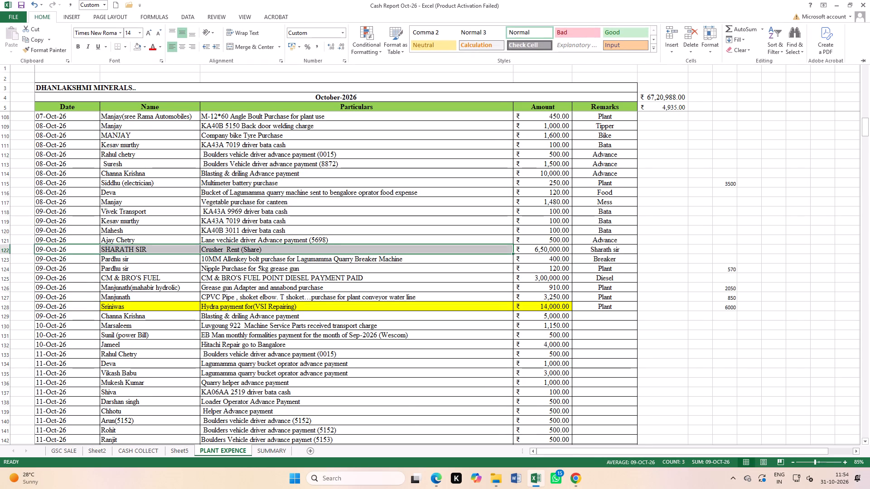
click(256, 288)
drag(146, 304, 558, 310)
click(44, 14)
click(138, 47)
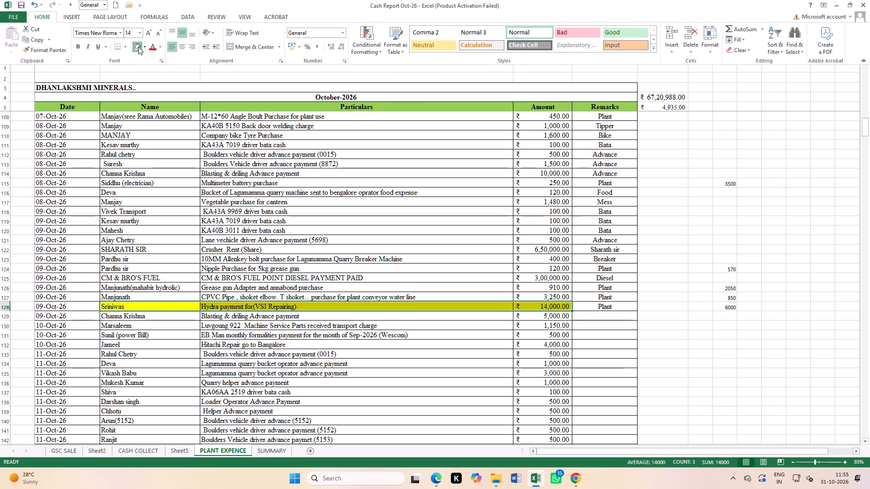
Enter the remark Advance for the 09-Oct-26 Blasting & driling Advance payment row.
scroll(261, 146, down, 4)
click(332, 225)
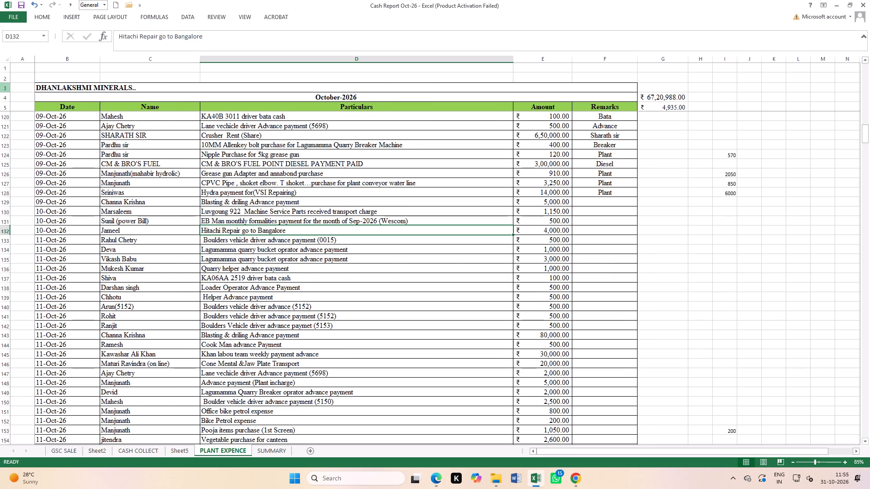
click(587, 201)
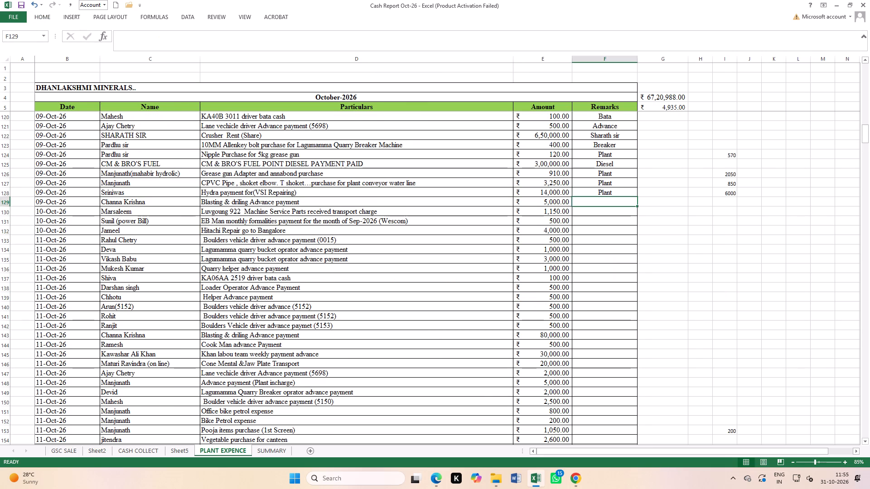
key(a)
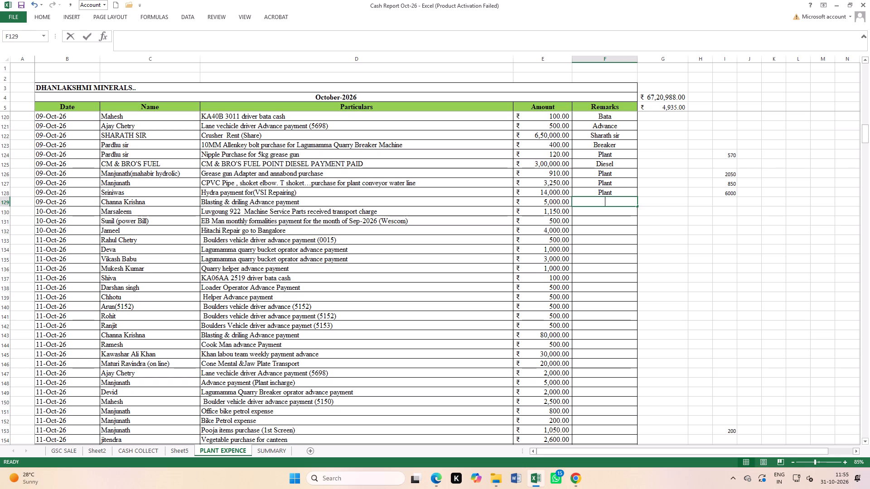
key(Return)
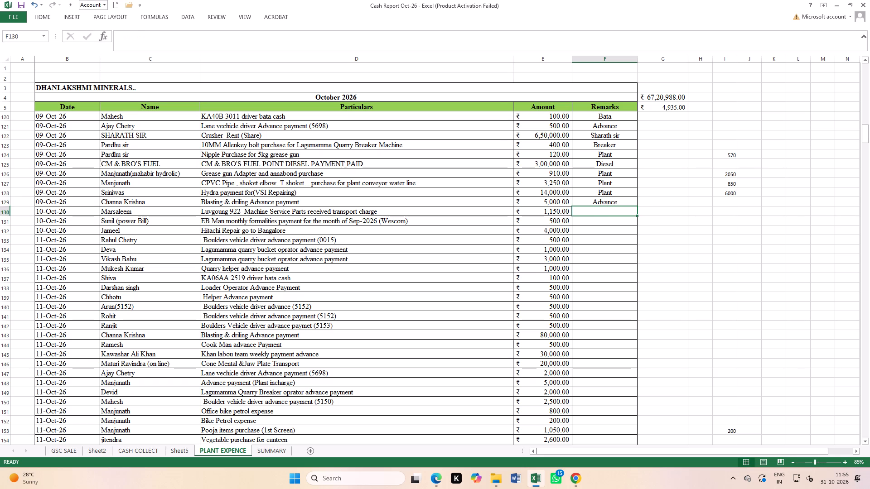
Enter the remark Transport for the 10-Oct-26 Luvgoung 922 Machine Service Parts transport charge row.
text(tr)
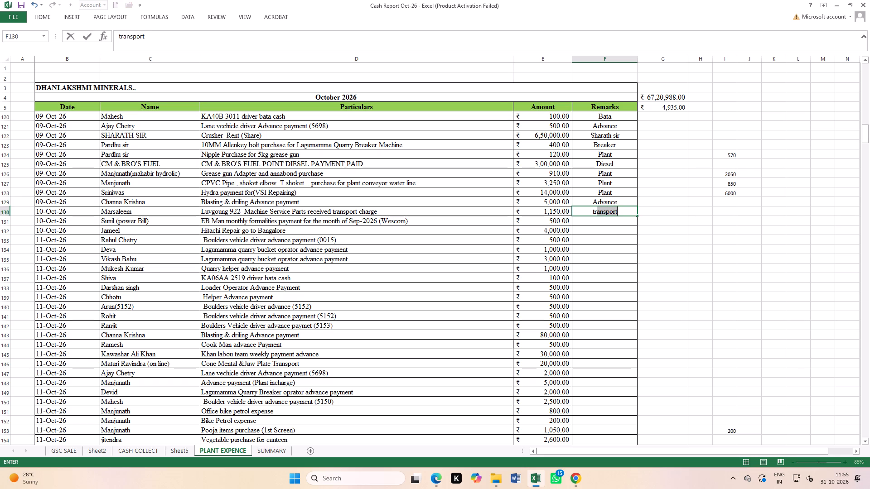
key(Return)
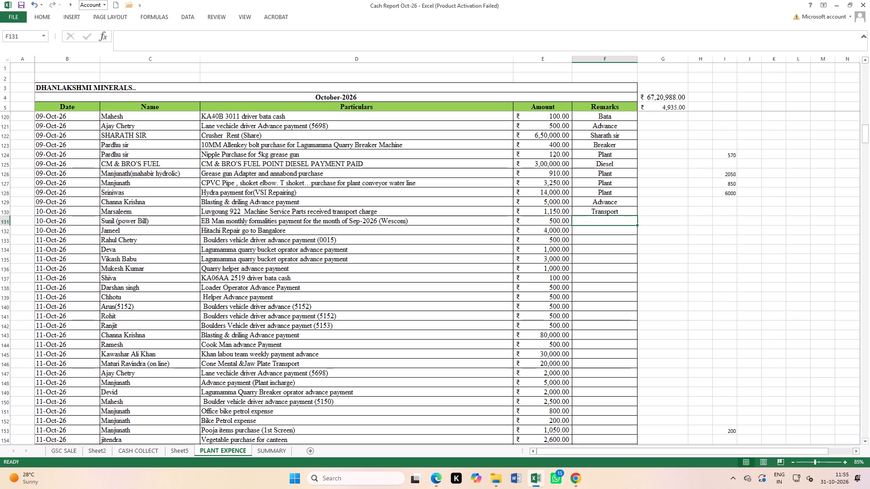
Enter the remark EB Man for the 10-Oct-26 EB Man monthly formalities payment row.
key(e)
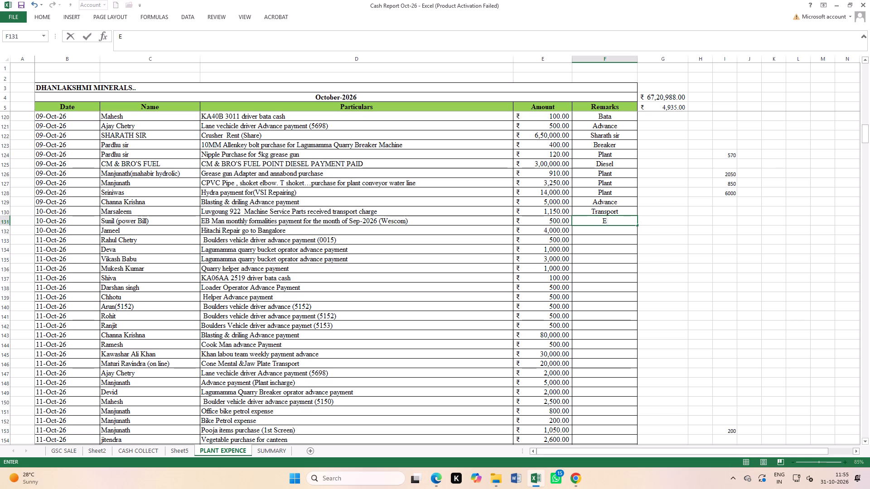
text(B)
key(space)
key(m)
text(an)
key(Return)
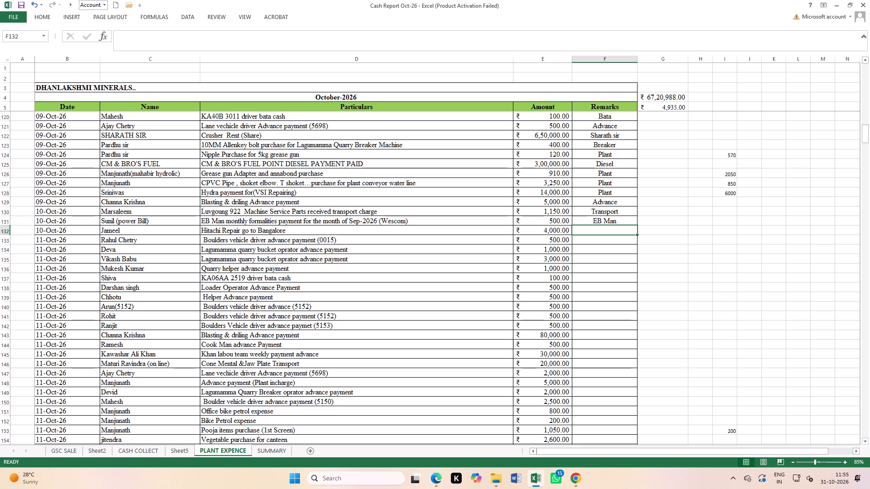
Extend the remark of the 10-Oct-26 EB Man monthly formalities row to EB Man(Wescom).
key(Up)
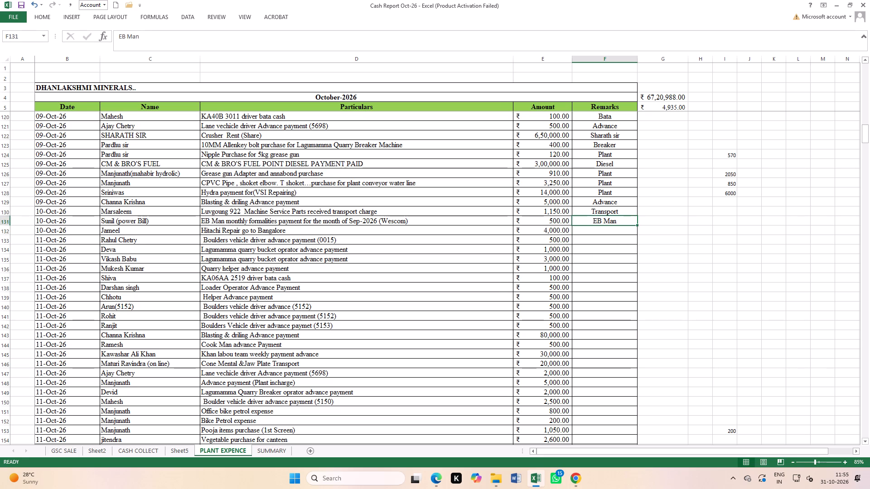
double_click(619, 222)
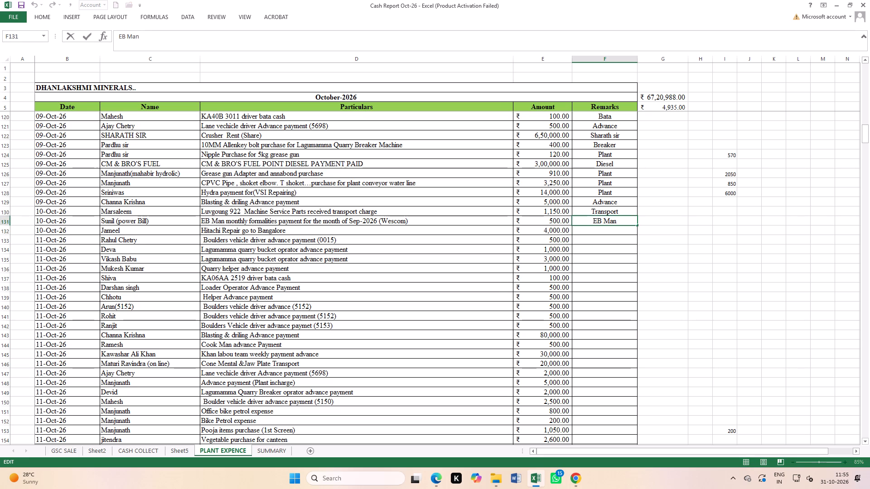
key(shift+parenleft)
key(e)
key(s)
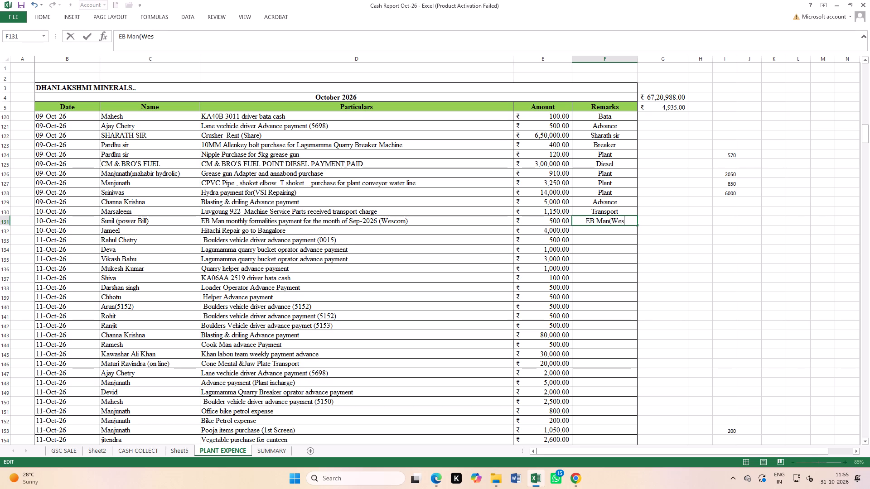
text(com)
key(shift+parenright)
key(Return)
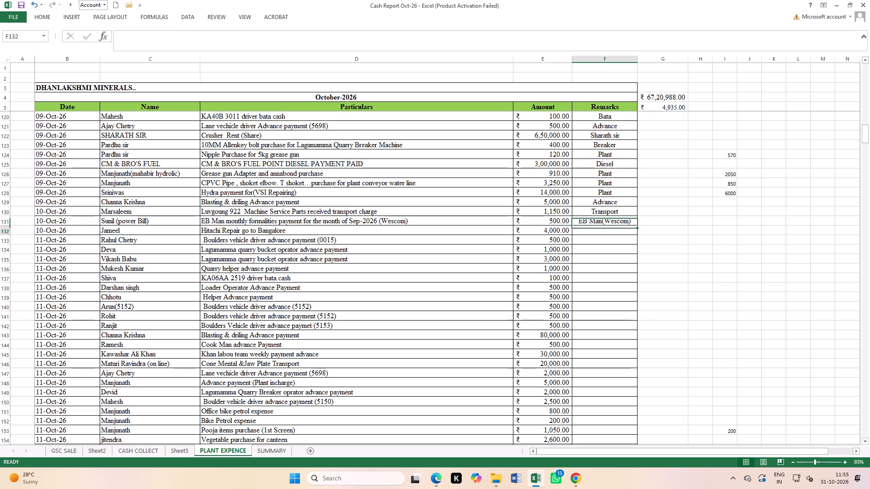
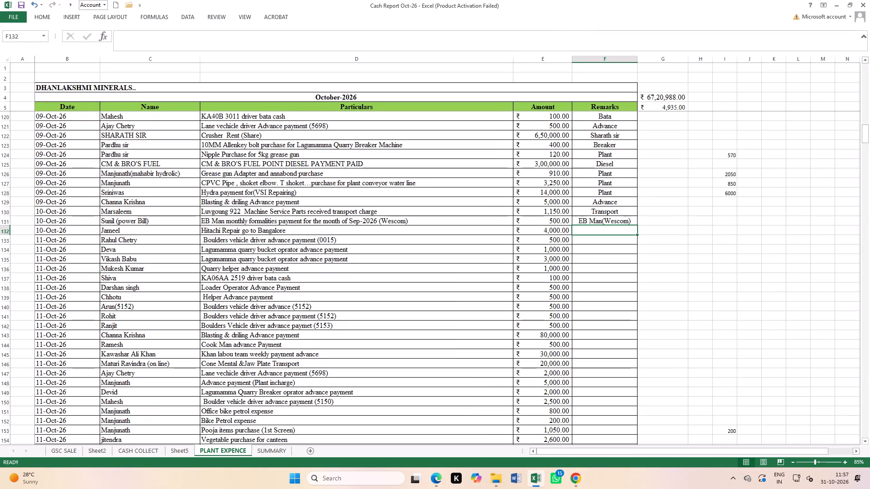
Replace the 10-Oct-26 Hitachi Repair particulars with Bucket of Lagumamma quarry machine sent to bengalore for repairing transport charge.
click(262, 230)
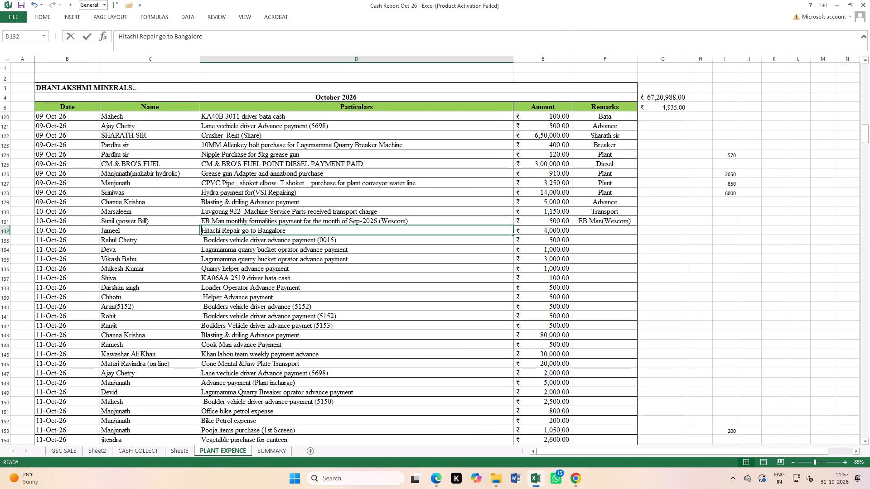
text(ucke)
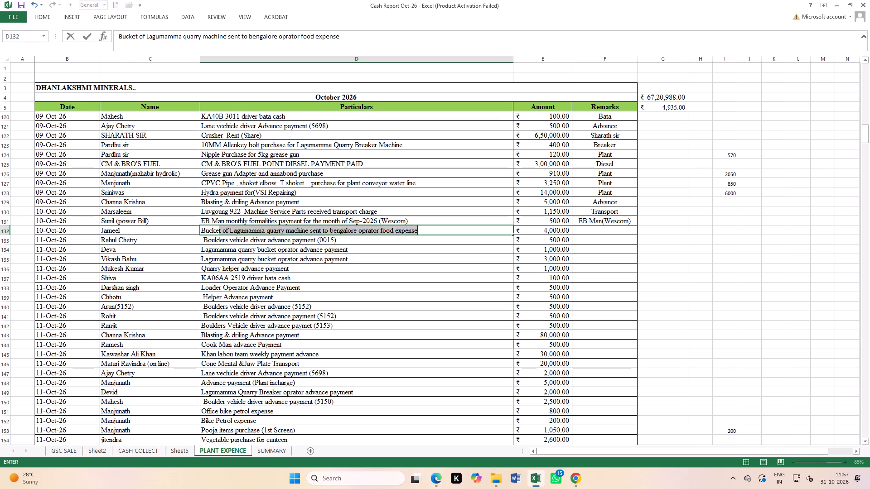
drag(357, 231, 420, 230)
key(BackSpace)
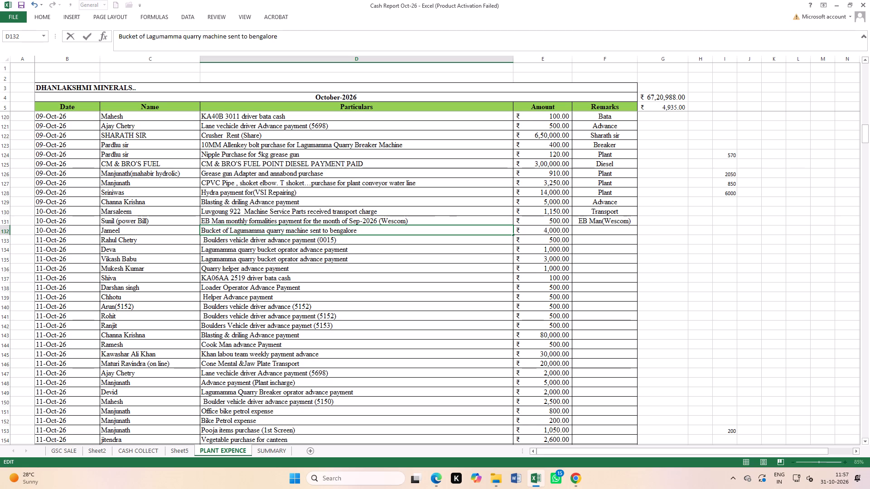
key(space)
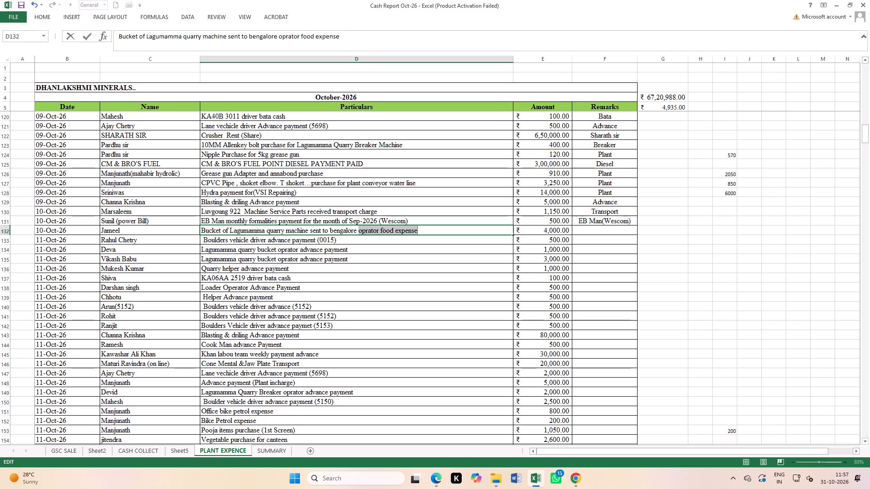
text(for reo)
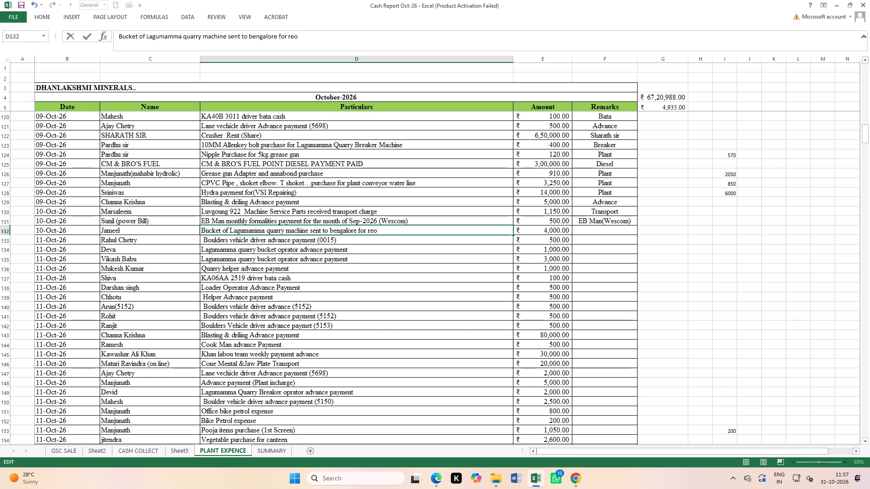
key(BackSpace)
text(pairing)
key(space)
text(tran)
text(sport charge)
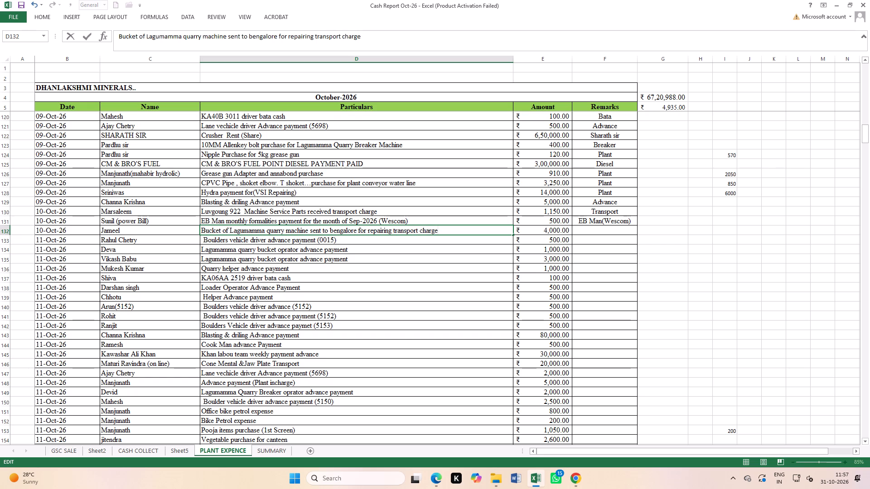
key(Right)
Enter the remark Transport for the 10-Oct-26 Lagumamma quarry machine bucket transport charge row.
click(596, 223)
click(599, 227)
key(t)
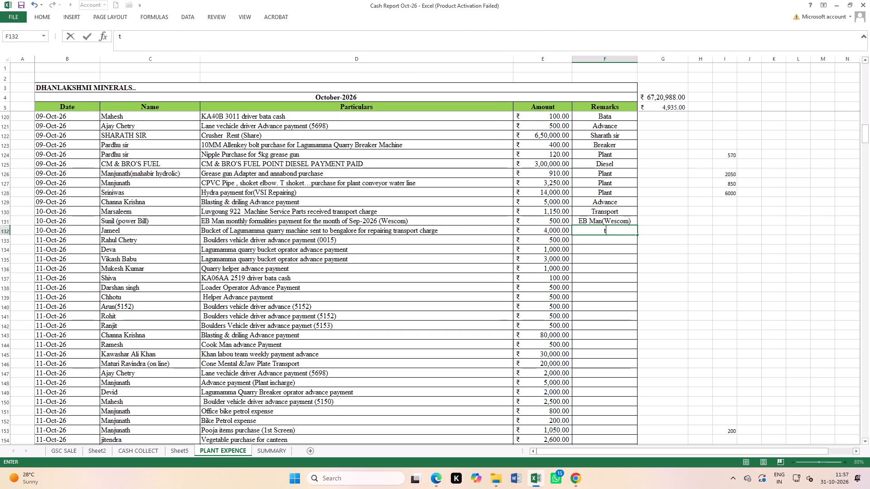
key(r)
click(590, 251)
Enter the remark Advance for the 11-Oct-26 Boulders driver (0015), two quarry bucket oprator and Quarry helper advance rows.
click(588, 235)
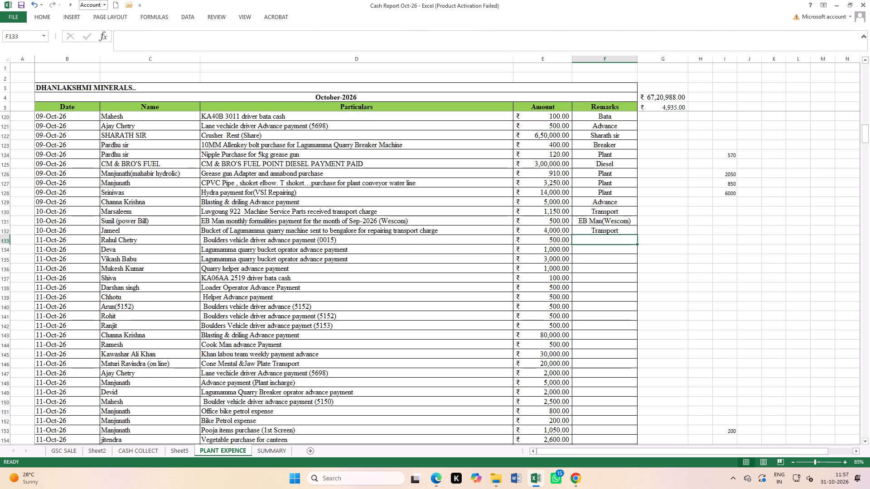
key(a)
click(590, 250)
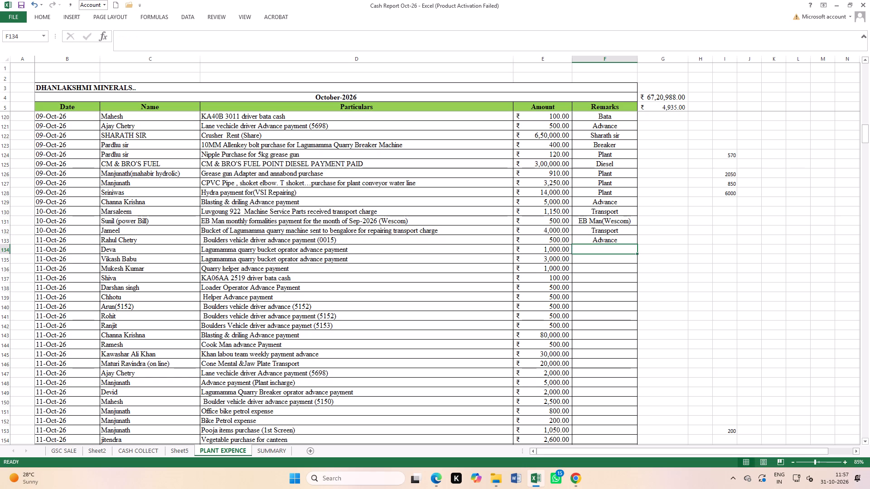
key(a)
key(Return)
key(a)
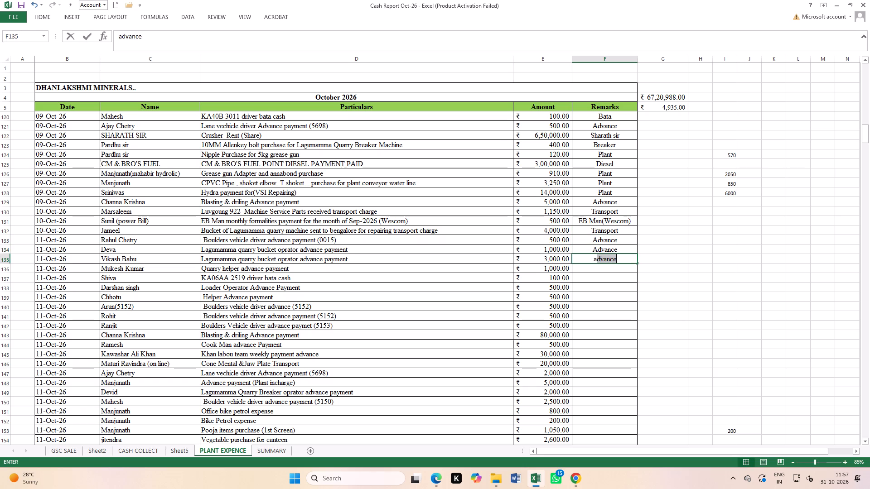
key(Return)
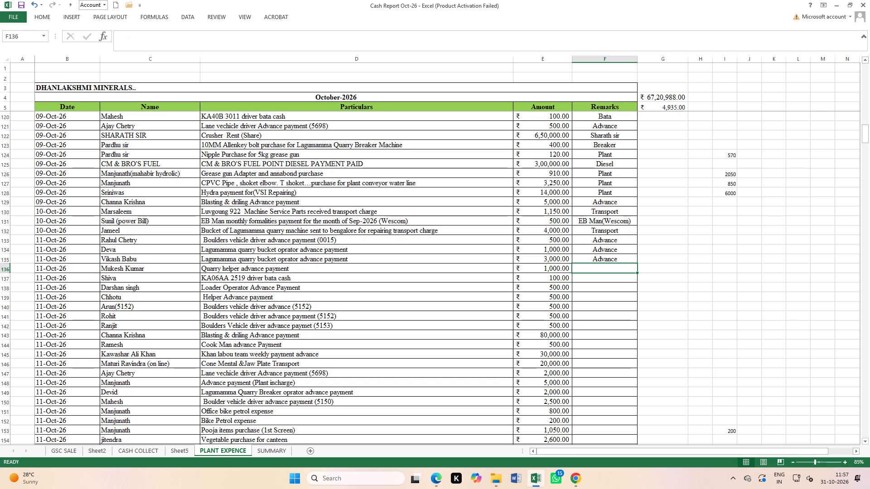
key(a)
key(Return)
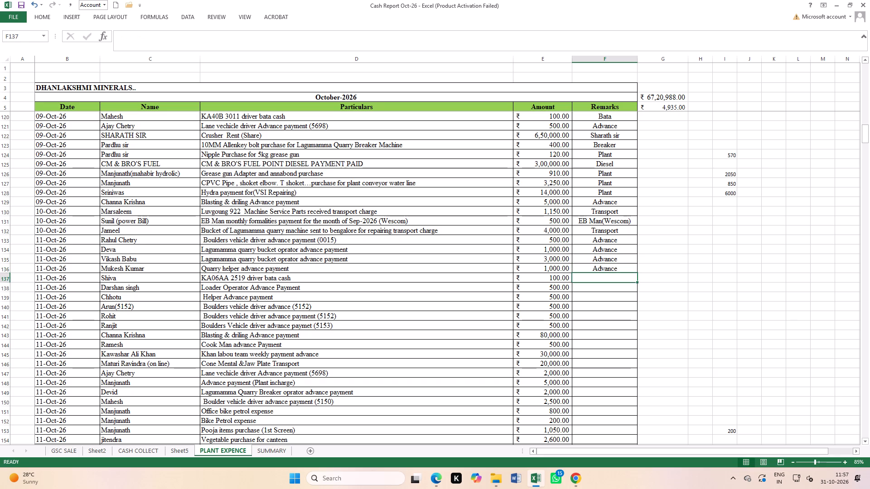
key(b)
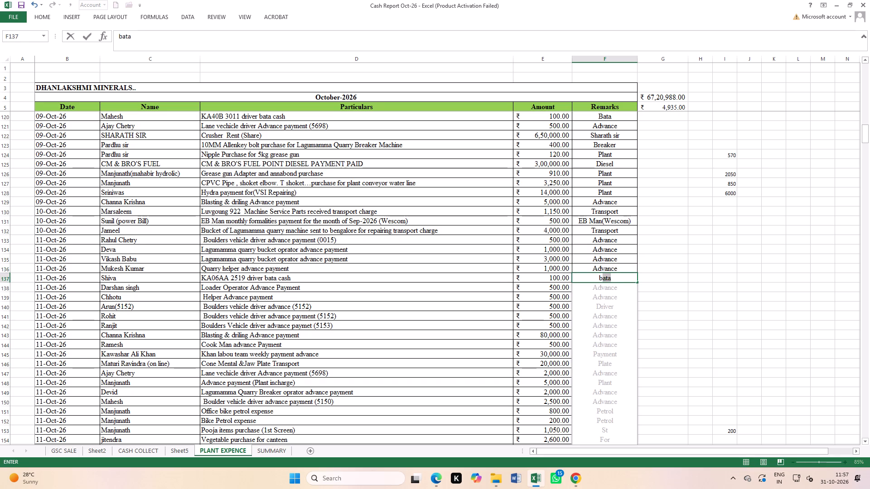
key(Return)
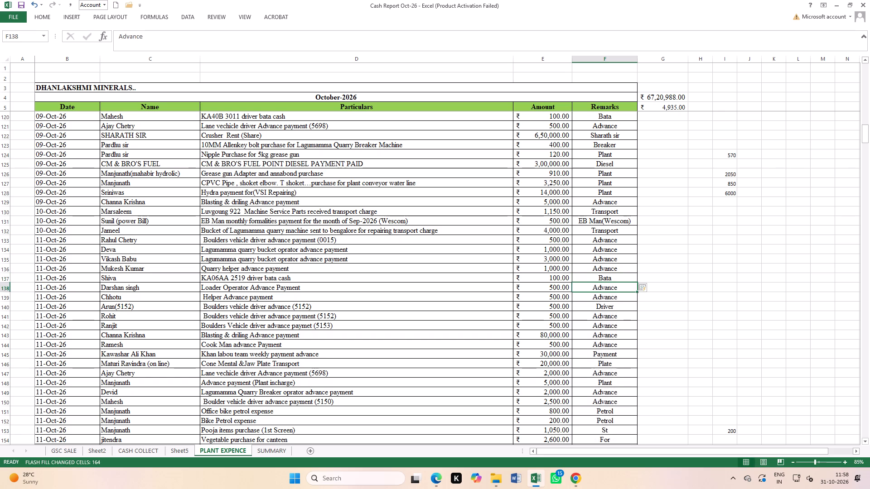
Clear the auto-filled remarks from the 11-Oct-26 Loader Operator Advance Payment row down to the last 30-Oct-26 row.
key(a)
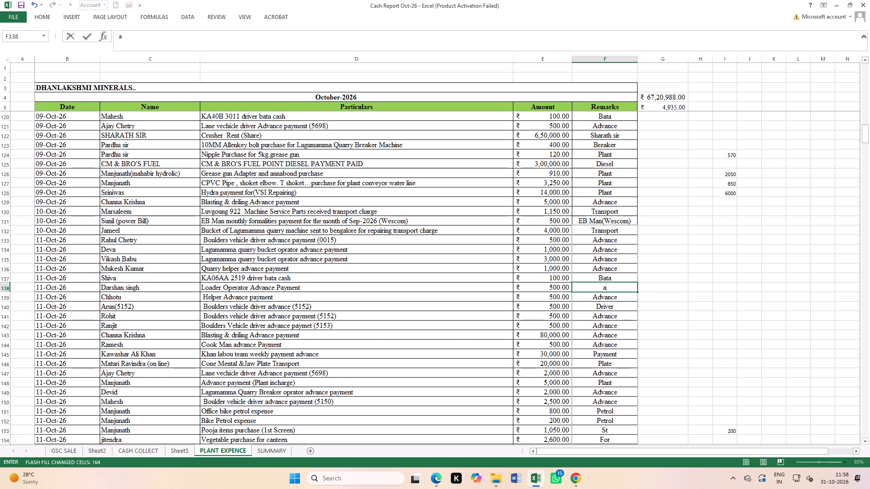
key(BackSpace)
scroll(760, 316, down, 4)
click(722, 253)
drag(614, 175, 614, 177)
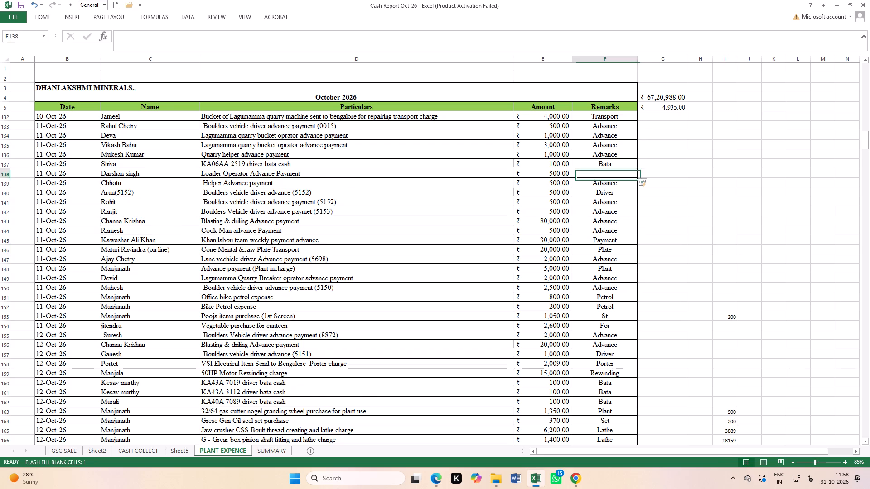
drag(614, 177, 594, 488)
key(Delete)
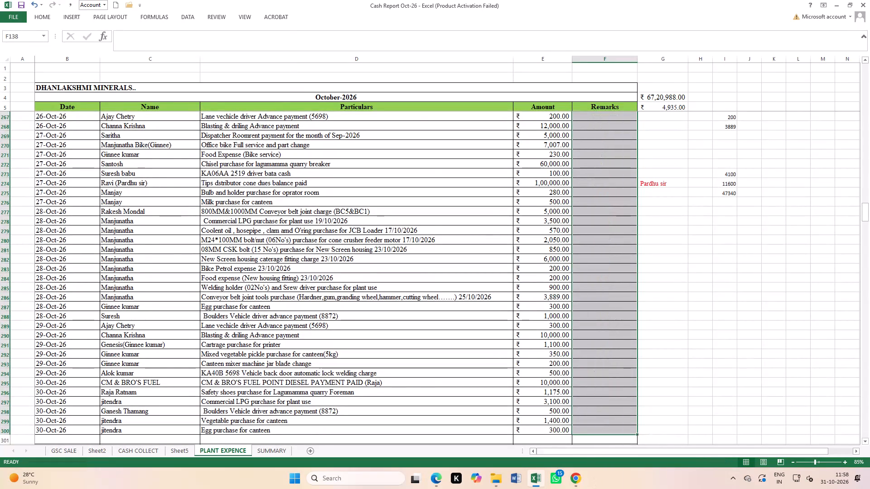
Enter the remark Advance for the 11-Oct-26 Loader Operator, Helper, two Boulders driver (5152) and Boulders driver (5153) rows.
scroll(604, 411, up, 18)
scroll(601, 394, up, 11)
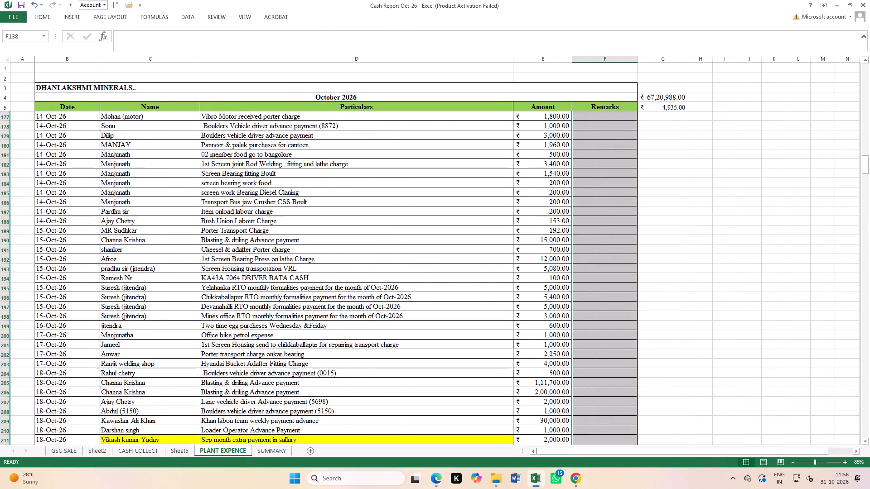
scroll(598, 359, up, 11)
scroll(553, 325, up, 5)
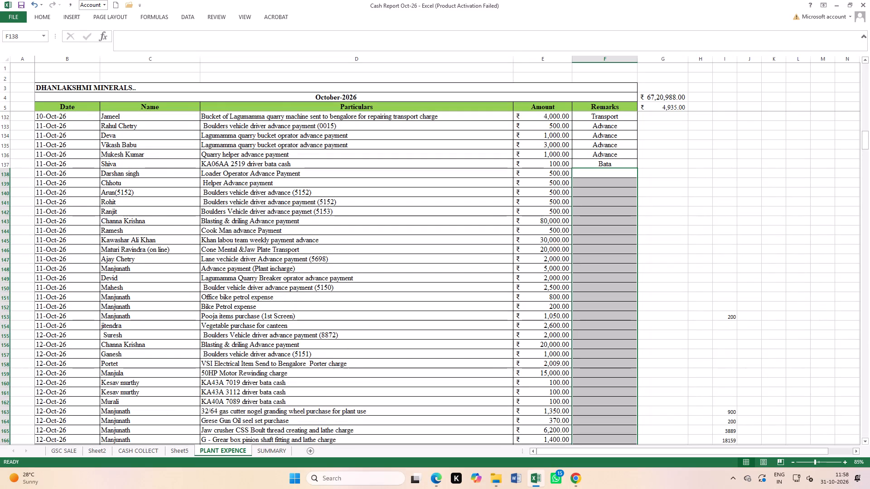
click(616, 175)
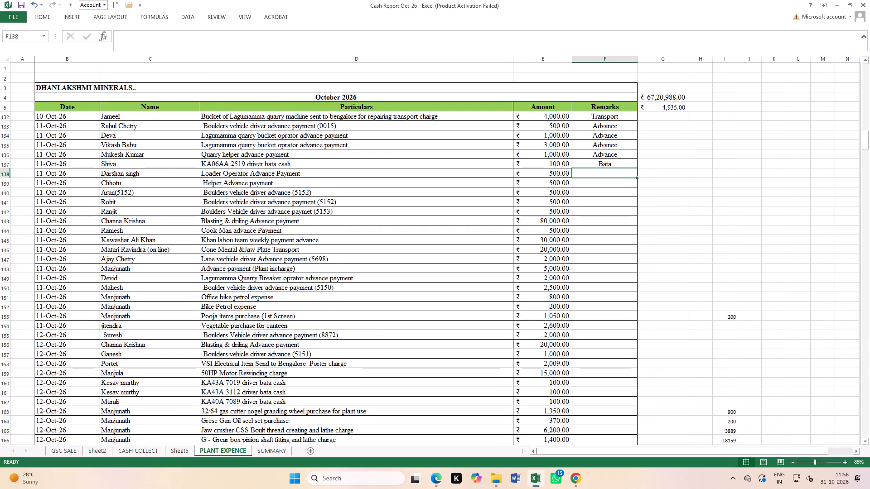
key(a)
key(Return)
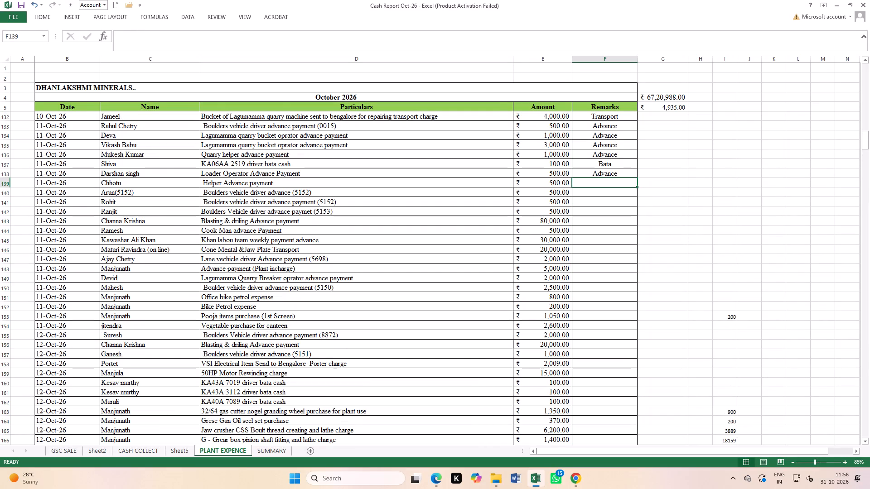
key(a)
key(Return)
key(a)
key(Return)
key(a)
key(Return)
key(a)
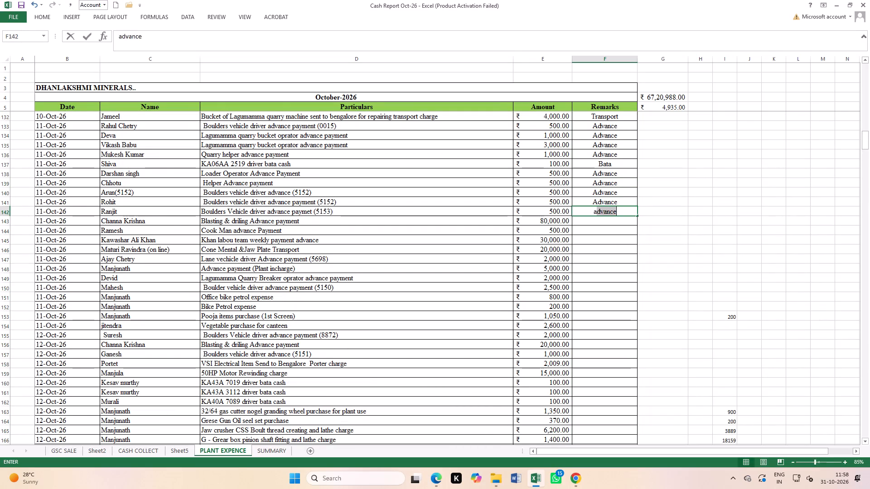
key(Return)
Enter the remark Advance for the 11-Oct-26 Blasting & driling, Cook Man and Khan labou team advance rows.
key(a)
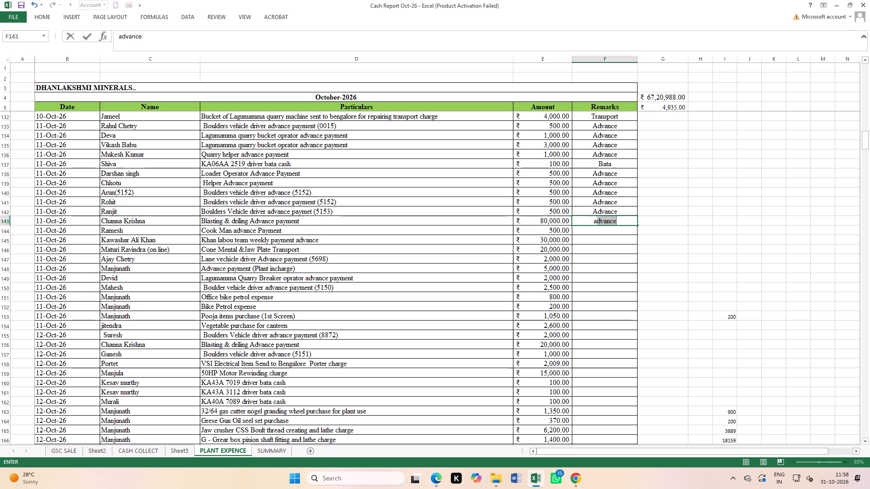
key(Return)
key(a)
key(Return)
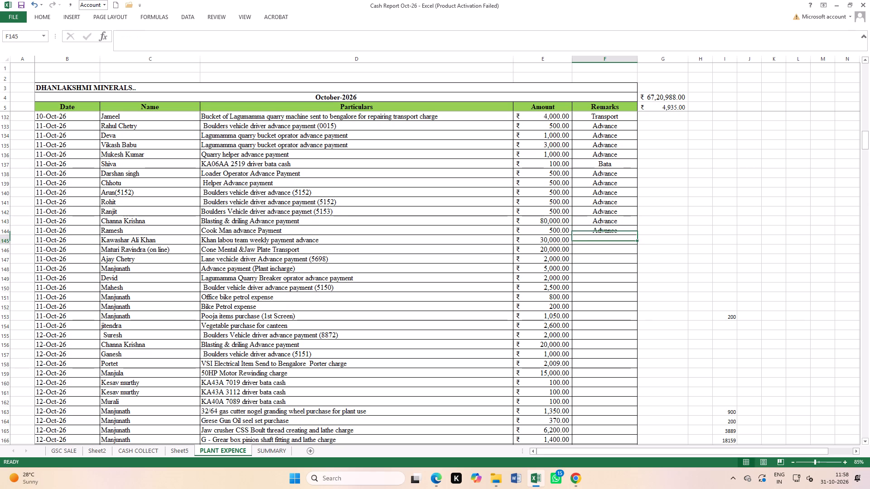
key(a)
key(Return)
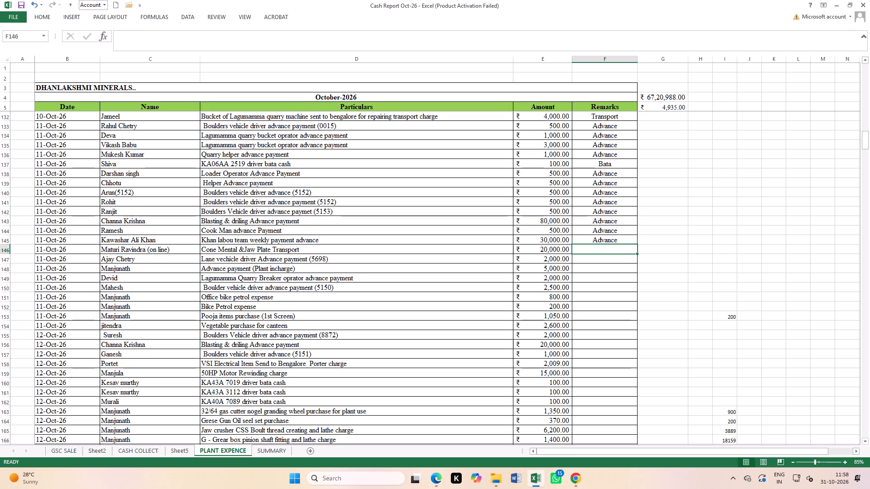
Remove the (on line) note from the name in the 11-Oct-26 Cone Mental &Jaw Plate Transport row.
click(326, 249)
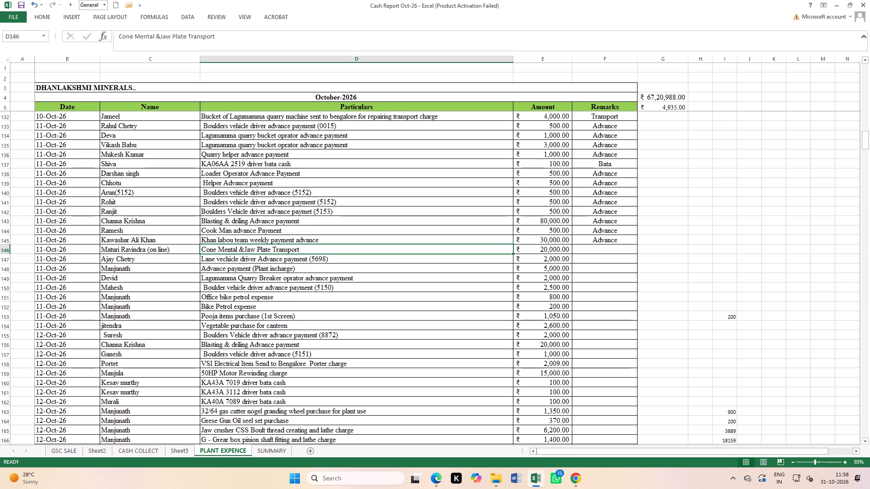
double_click(178, 248)
key(BackSpace)
key(BackSpace)
key(BackSpace)
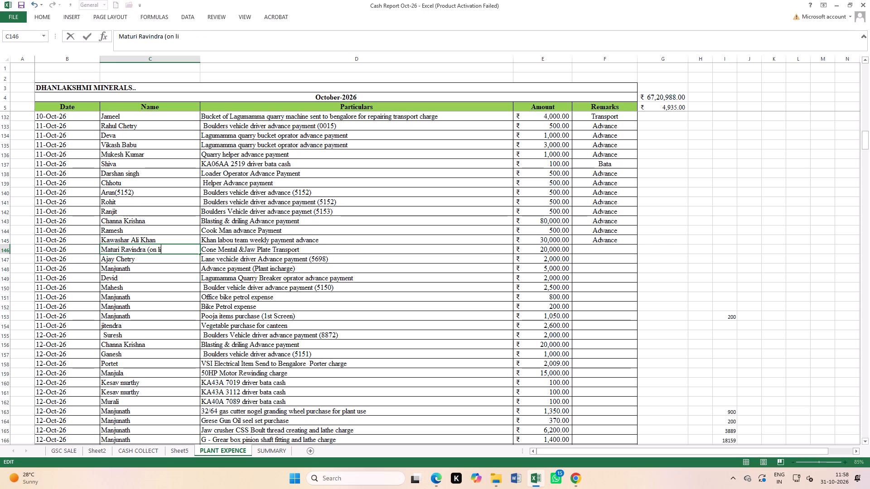
key(BackSpace)
key(BackSpace)
key(BackSpace)
key(BackSpace)
key(BackSpace)
key(BackSpace)
click(246, 252)
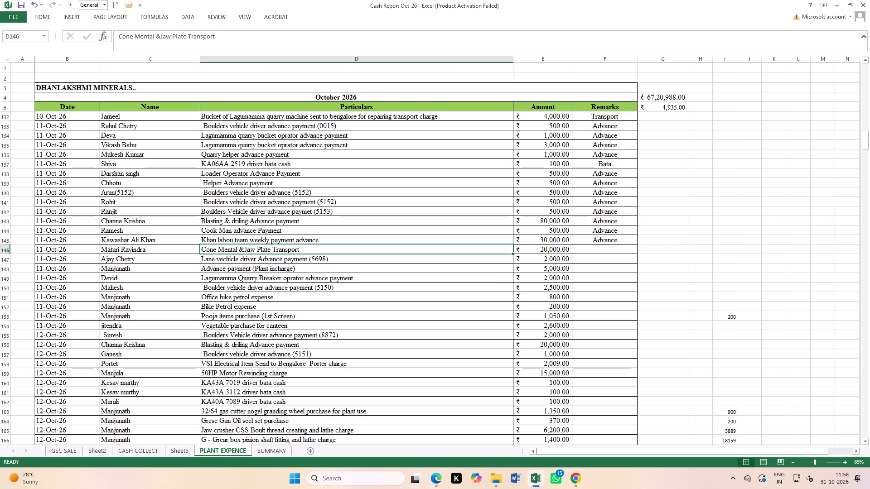
Change the 11-Oct-26 Cone Mental &Jaw Plate particulars to read Cone Mental &Jaw Plate Received Transport charge (Hydrabad to plant).
double_click(275, 249)
drag(271, 249, 297, 254)
click(297, 254)
triple_click(304, 249)
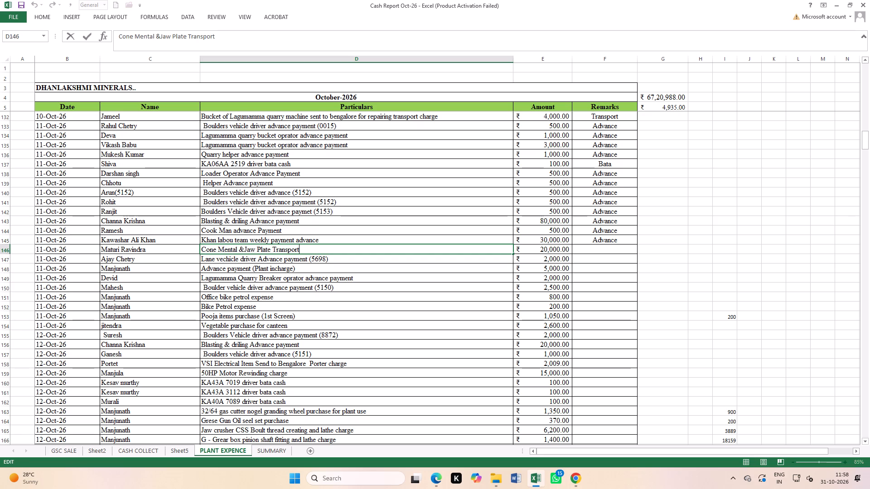
click(271, 250)
click(274, 249)
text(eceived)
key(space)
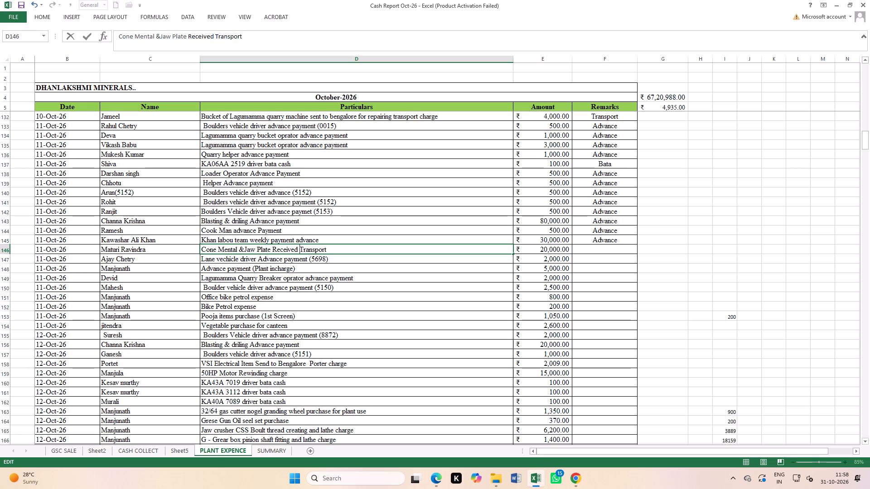
click(362, 248)
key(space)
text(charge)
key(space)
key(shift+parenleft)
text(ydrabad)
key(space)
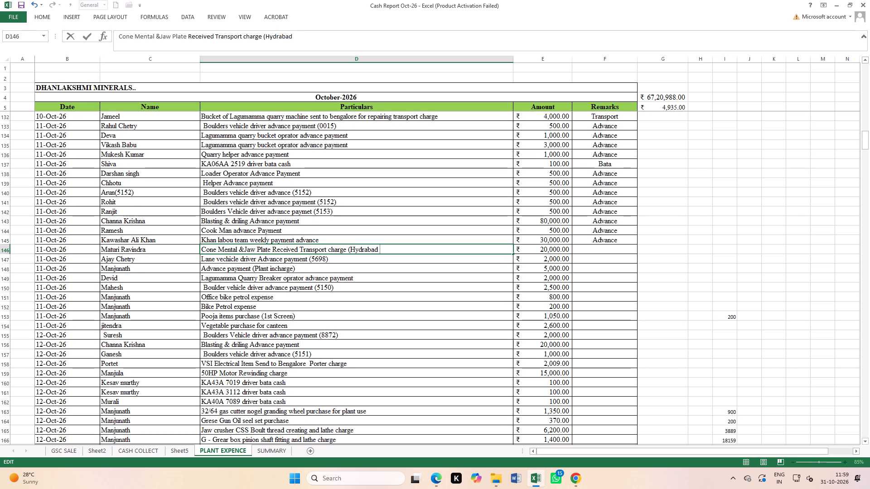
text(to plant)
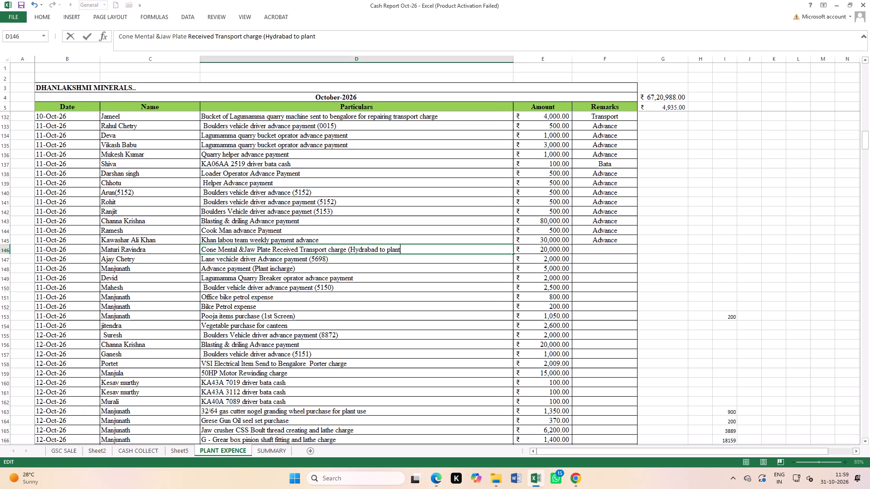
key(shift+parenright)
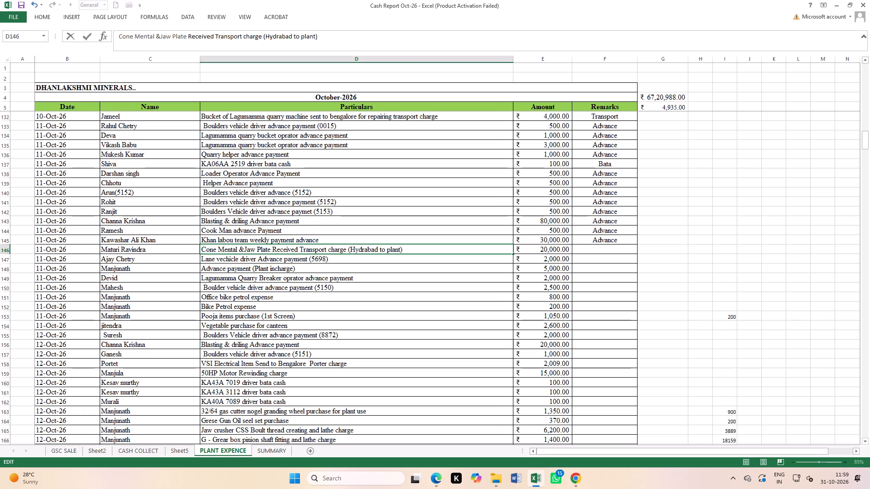
click(501, 303)
Enter the remark Transport for the 11-Oct-26 Cone Mental &Jaw Plate row.
click(583, 250)
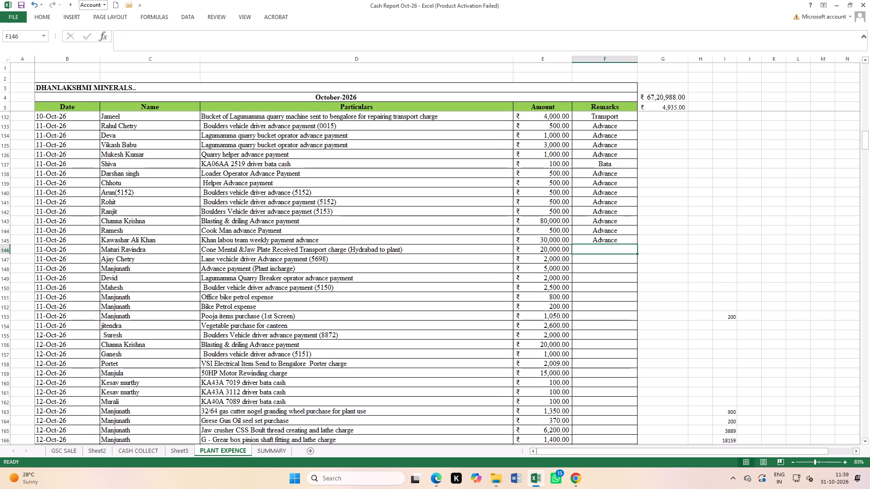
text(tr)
click(592, 261)
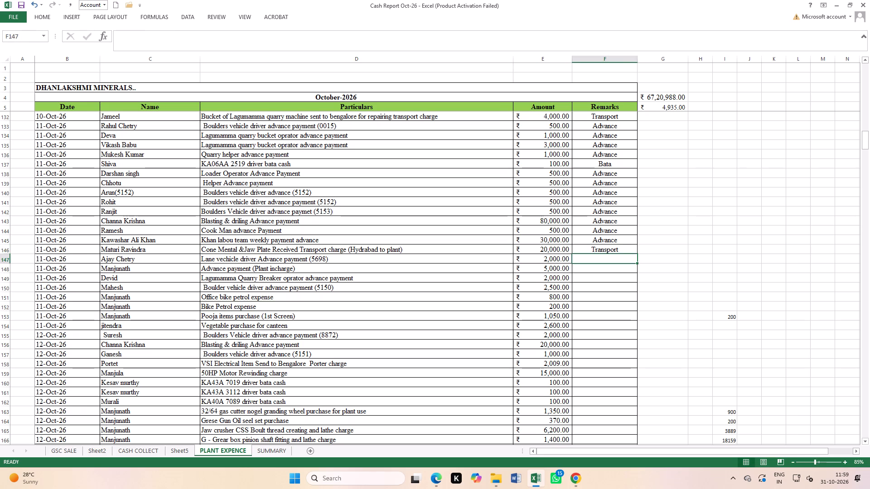
Enter the remark Advance for the 11-Oct-26 Lane vechicle driver (5698), Plant incharge, Quarry Breaker oprator and Boulder driver (5150) rows.
click(593, 260)
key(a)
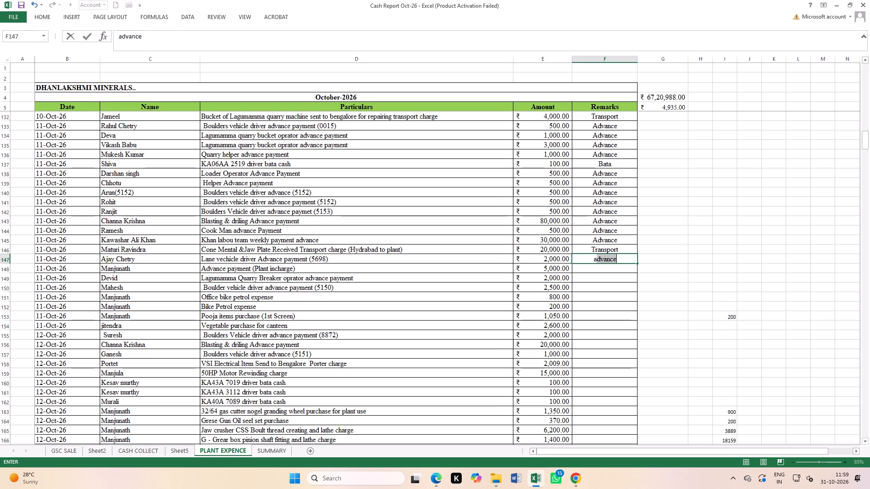
click(593, 268)
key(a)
click(594, 282)
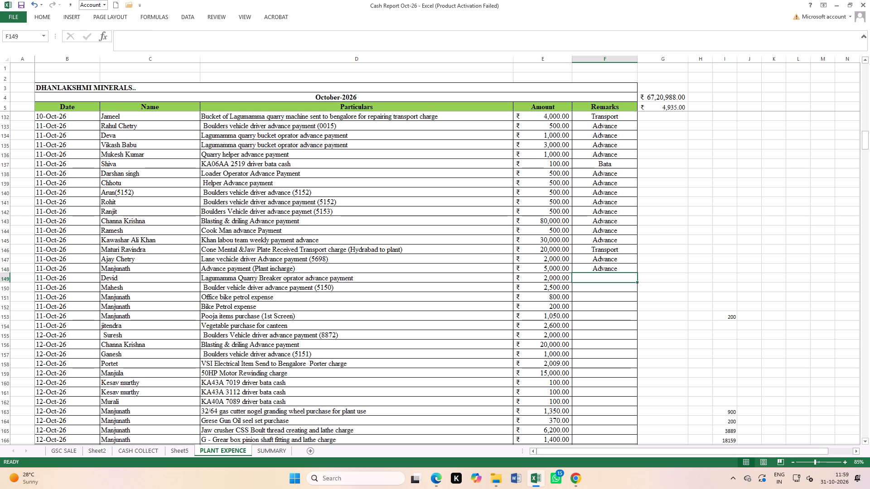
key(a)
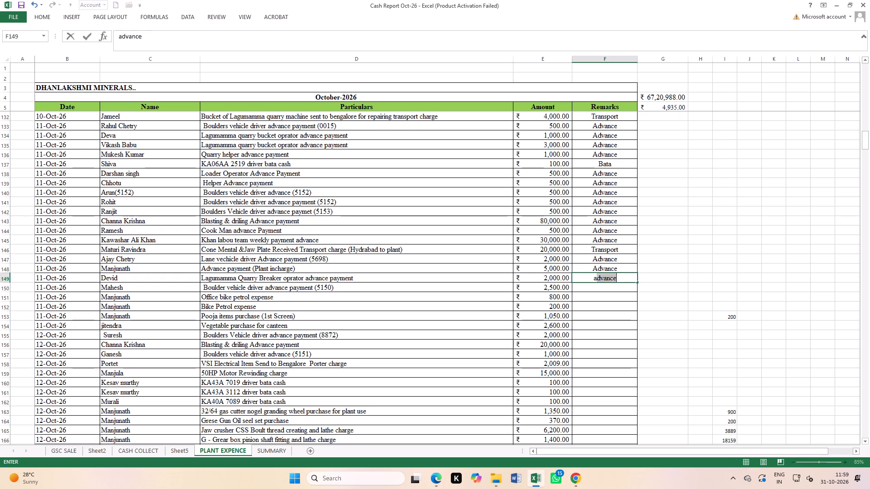
click(591, 288)
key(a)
Enter the remark Petrol for the 11-Oct-26 Office bike petrol expense and Bike Petrol expense rows.
click(592, 297)
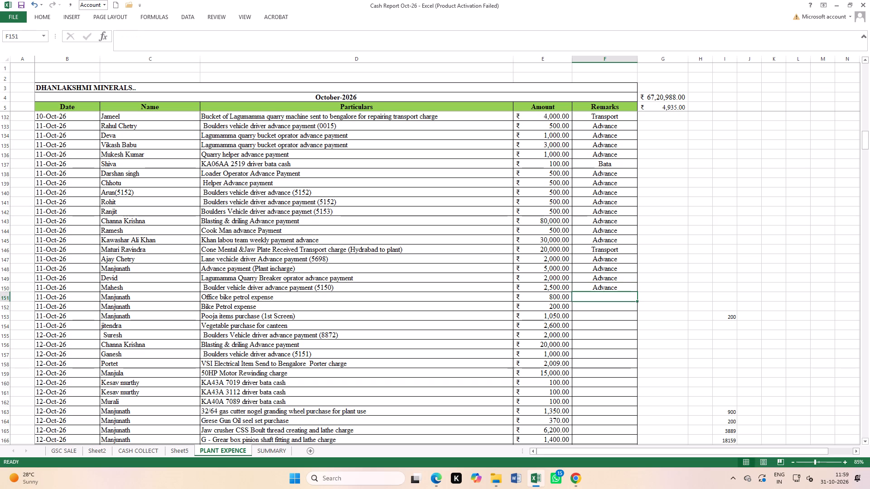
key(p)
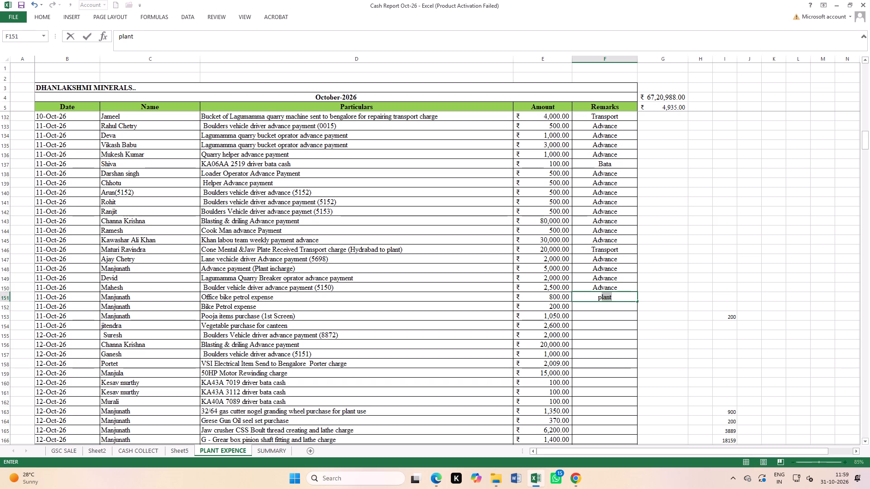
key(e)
key(Return)
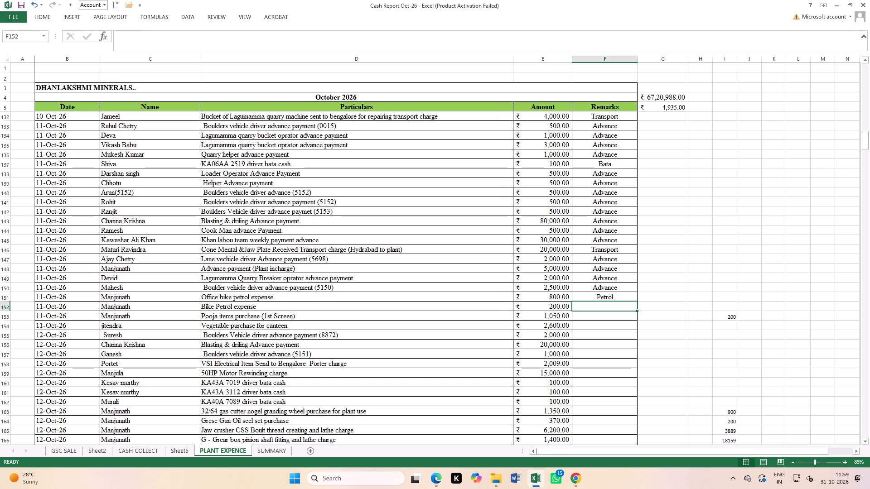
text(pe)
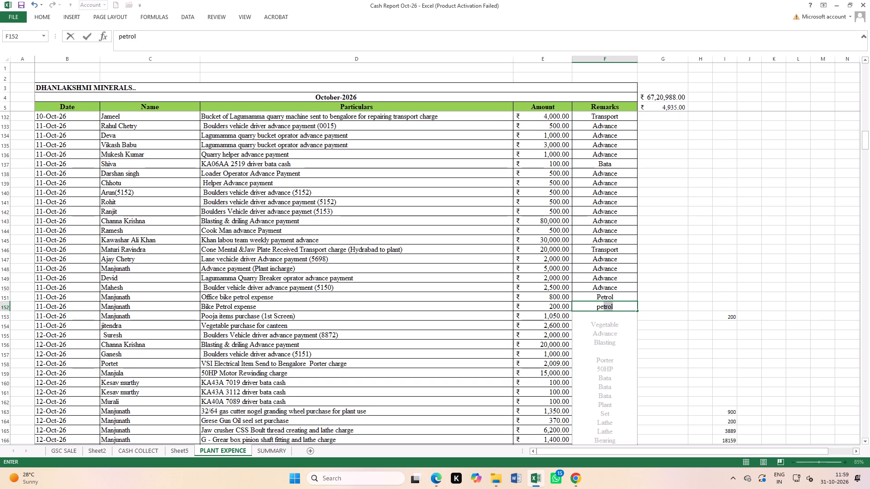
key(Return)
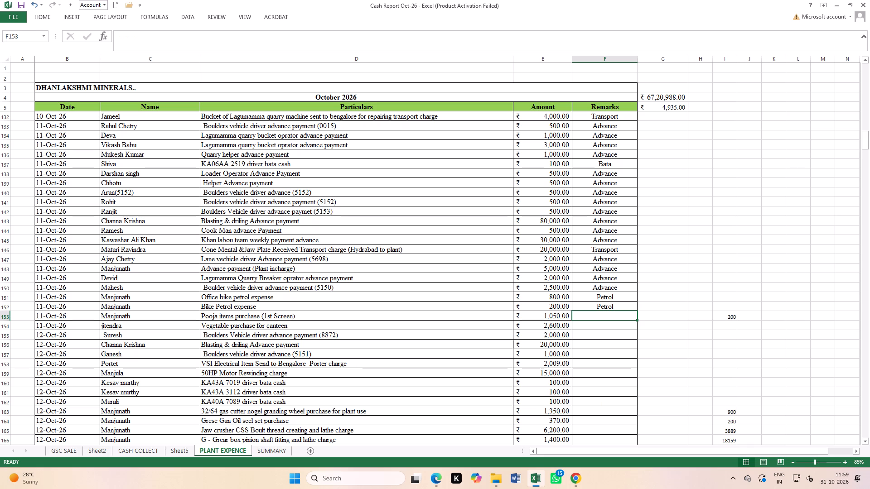
Append new fitting to the particulars of the 11-Oct-26 Pooja items purchase (1st Screen) row.
scroll(411, 318, down, 1)
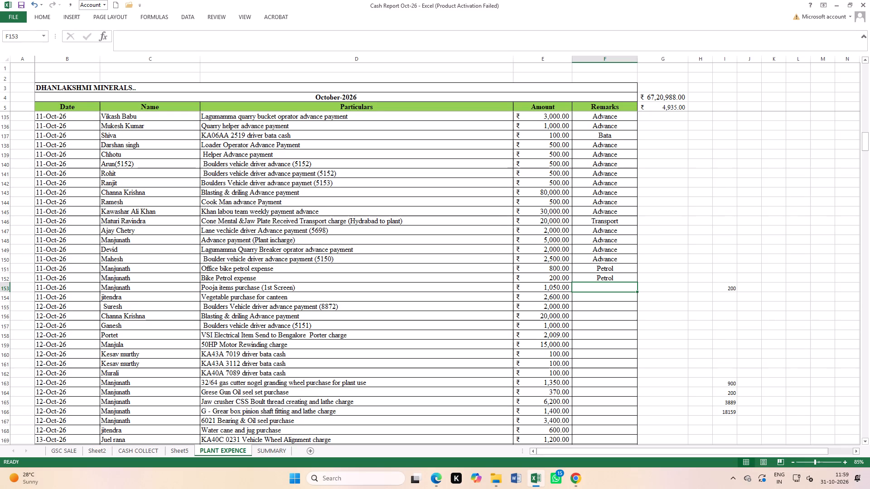
double_click(310, 288)
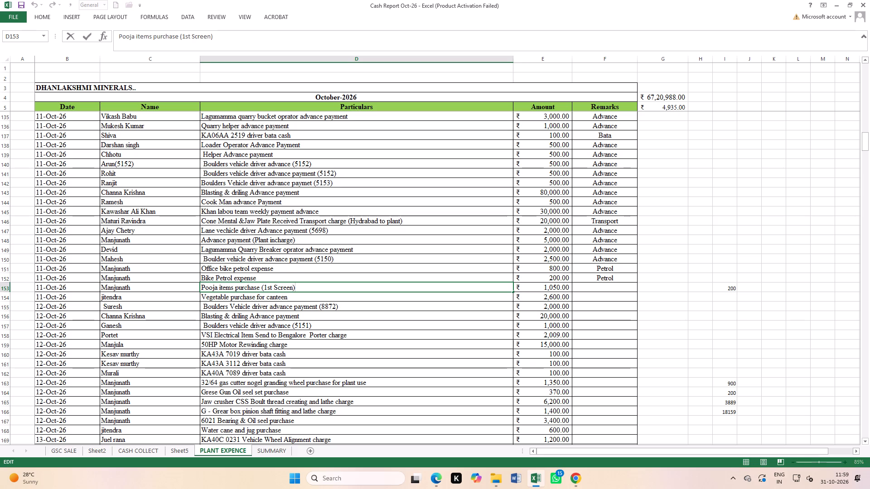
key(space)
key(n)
key(BackSpace)
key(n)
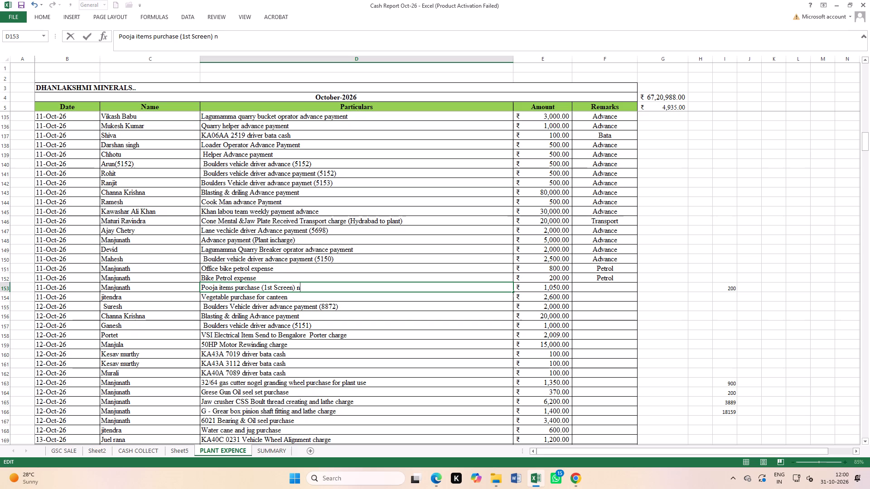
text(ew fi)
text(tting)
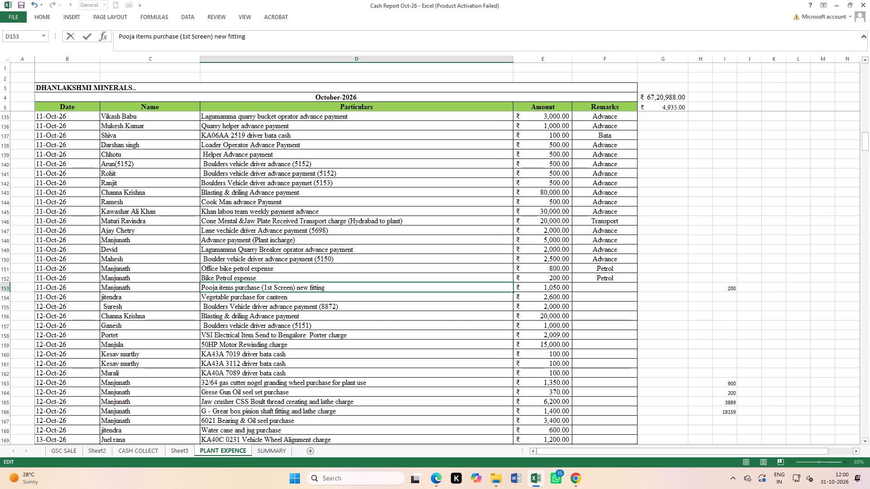
click(376, 316)
click(296, 288)
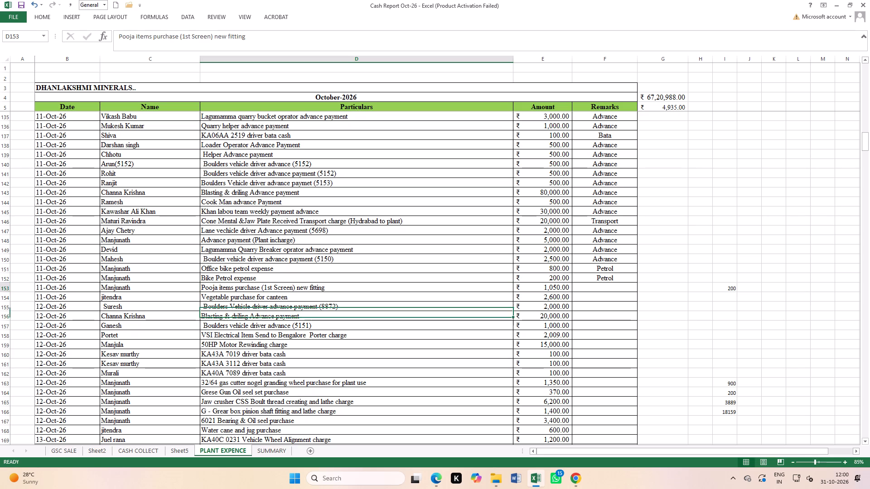
drag(296, 288, 324, 286)
key(Delete)
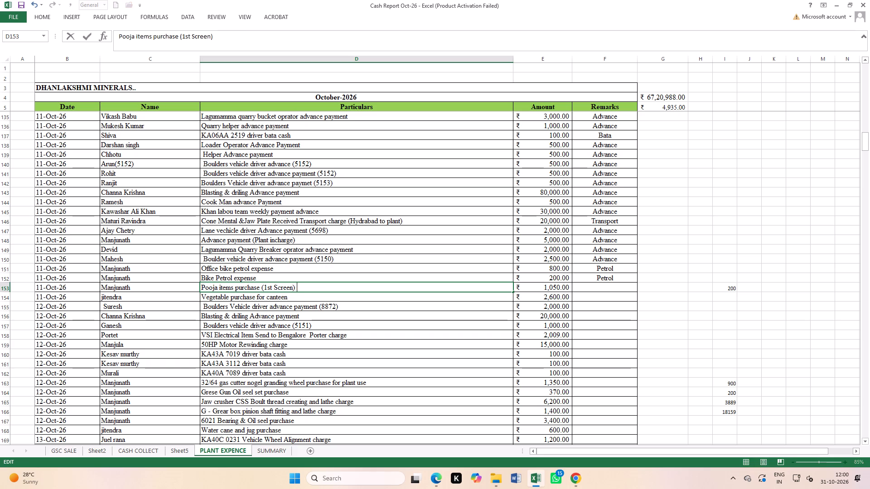
click(331, 314)
double_click(309, 288)
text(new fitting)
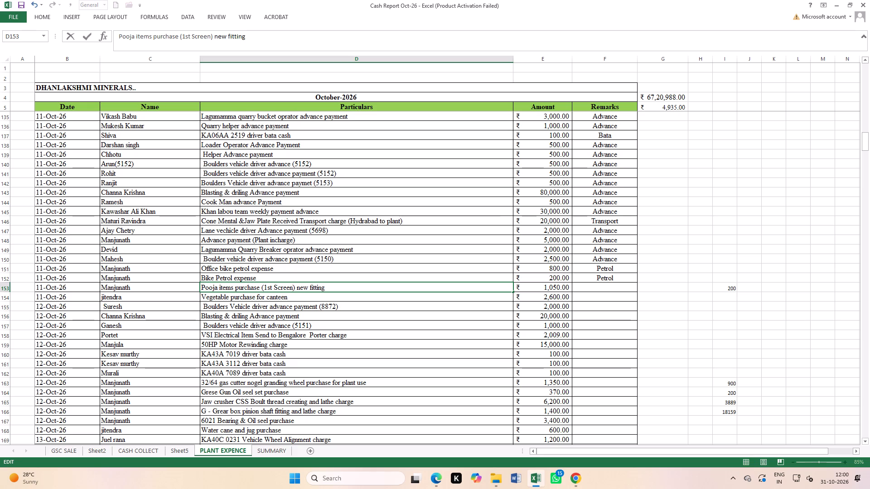
click(388, 325)
Enter the remark Pooja for the 11-Oct-26 Pooja items purchase row.
click(585, 288)
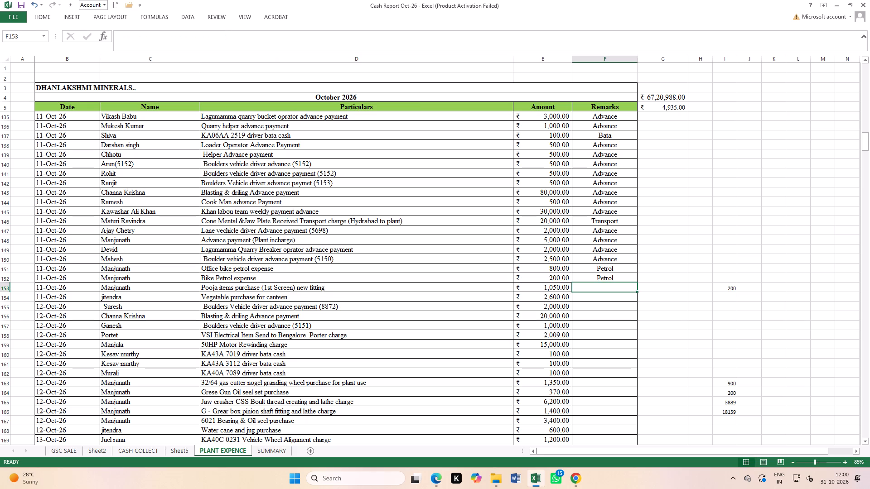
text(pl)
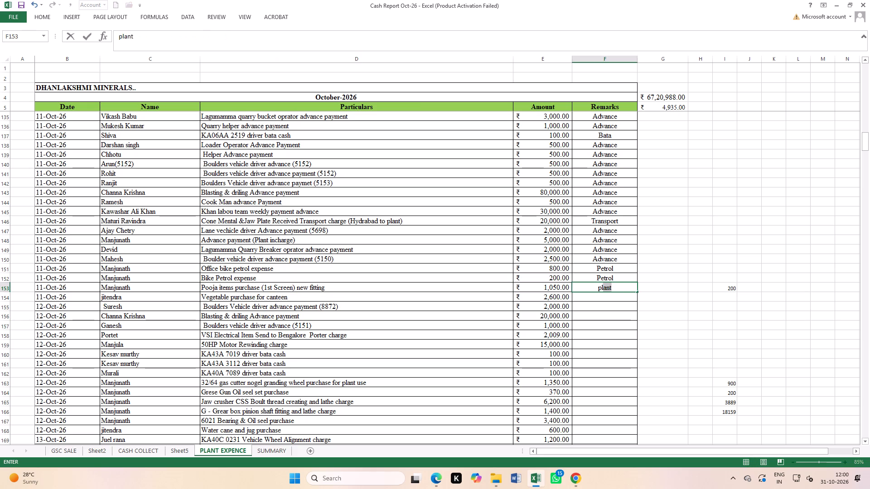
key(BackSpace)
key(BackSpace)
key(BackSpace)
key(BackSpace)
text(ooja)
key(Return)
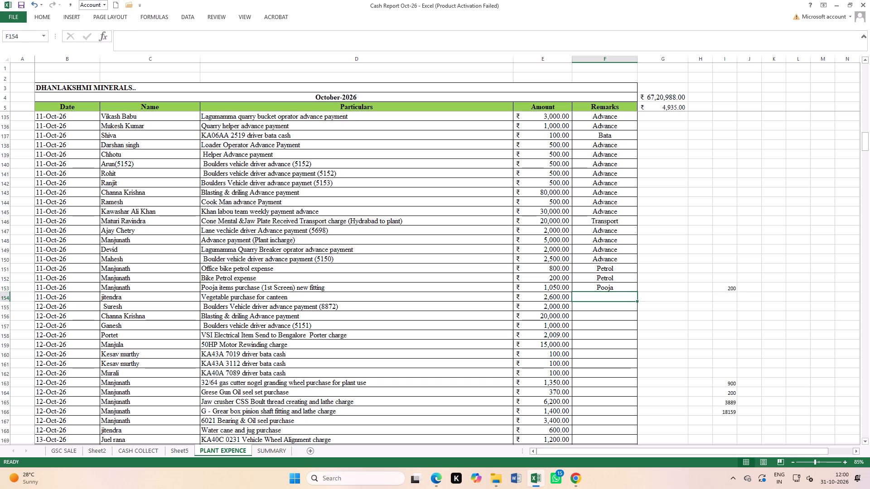
Enter the remark Mess for the 11-Oct-26 Vegetable purchase for canteen row.
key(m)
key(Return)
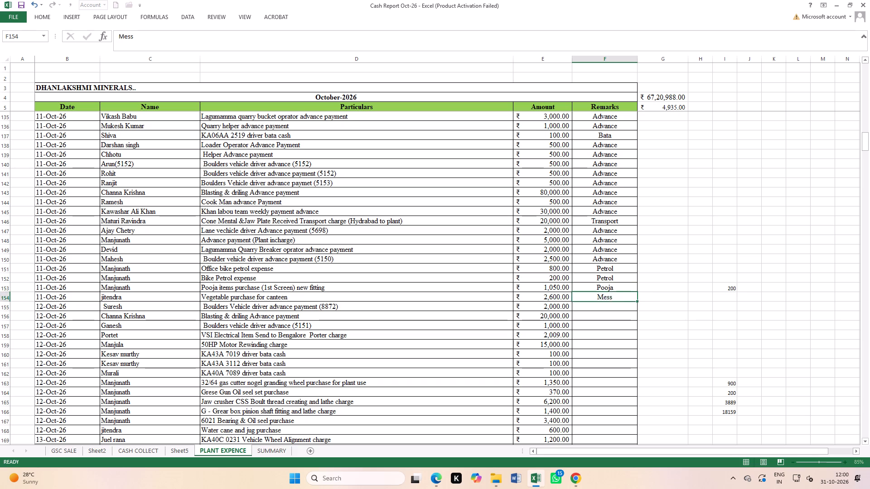
Enter the remark Advance for the 12-Oct-26 Boulders vehicle driver (8872), Blasting & driling, and Boulders vehicle driver (5151) advance rows.
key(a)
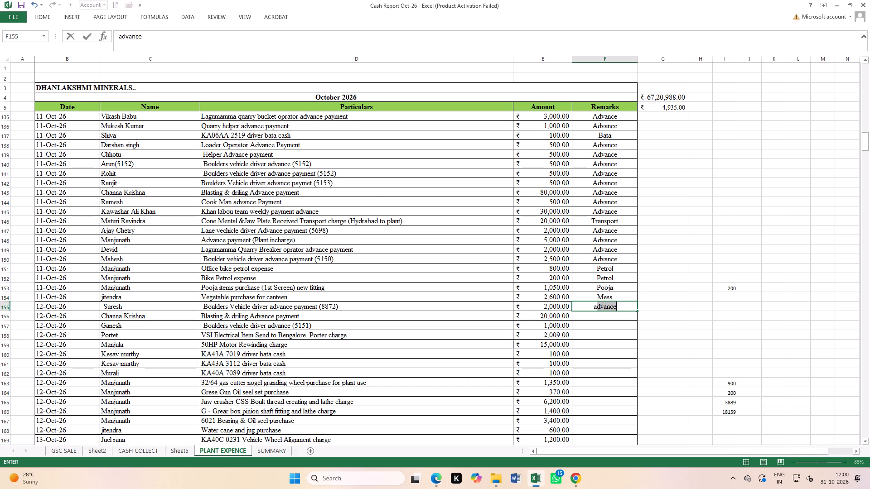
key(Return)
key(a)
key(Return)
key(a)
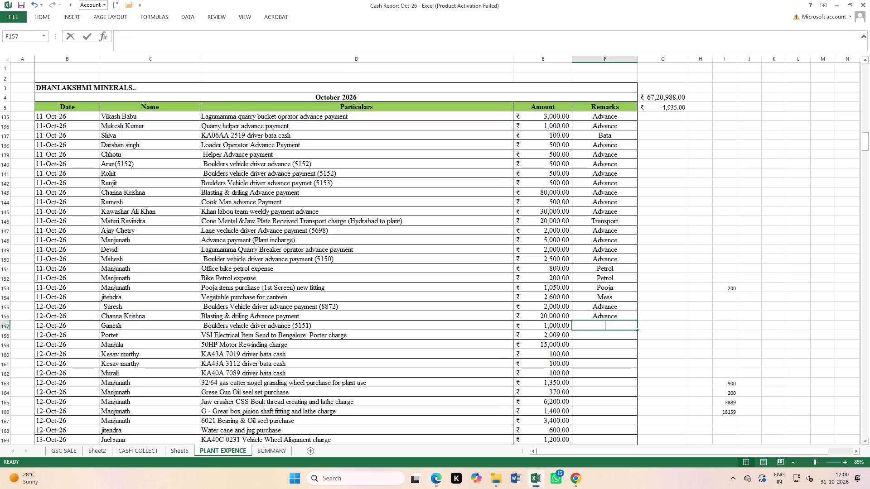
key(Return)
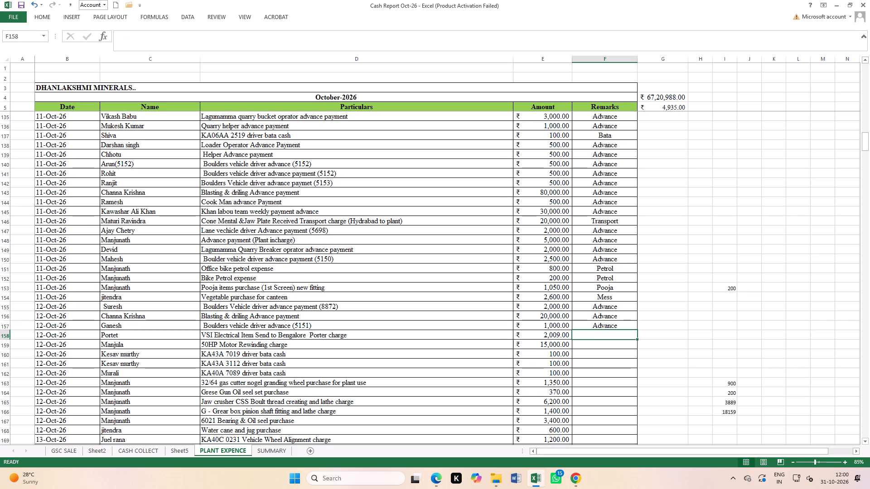
Enter the remark Transport for the 12-Oct-26 VSI Electrical Item Porter charge and 50HP Motor Rewinding charge rows.
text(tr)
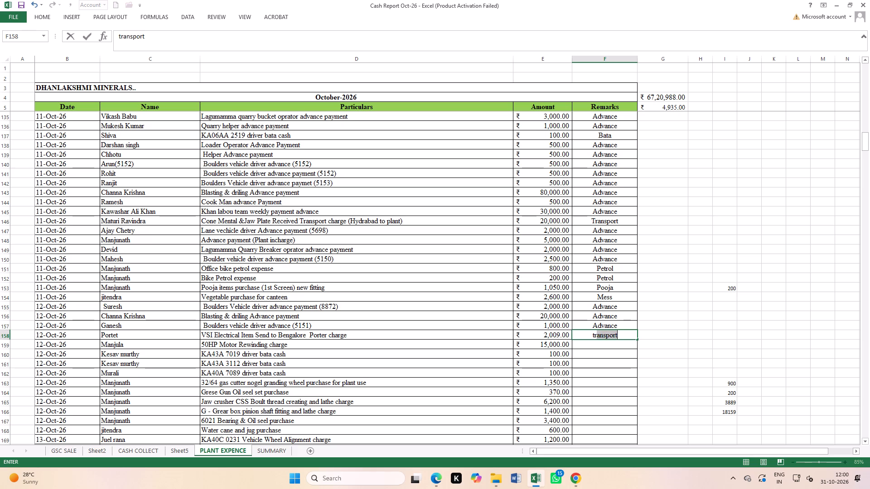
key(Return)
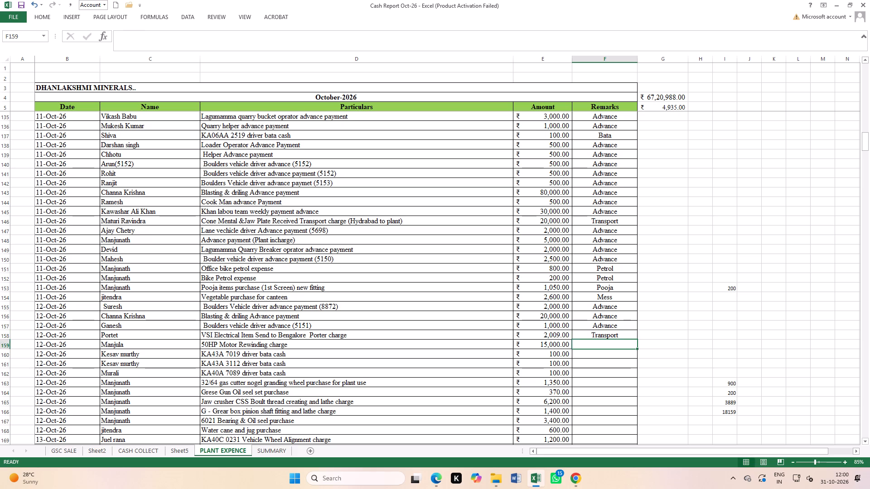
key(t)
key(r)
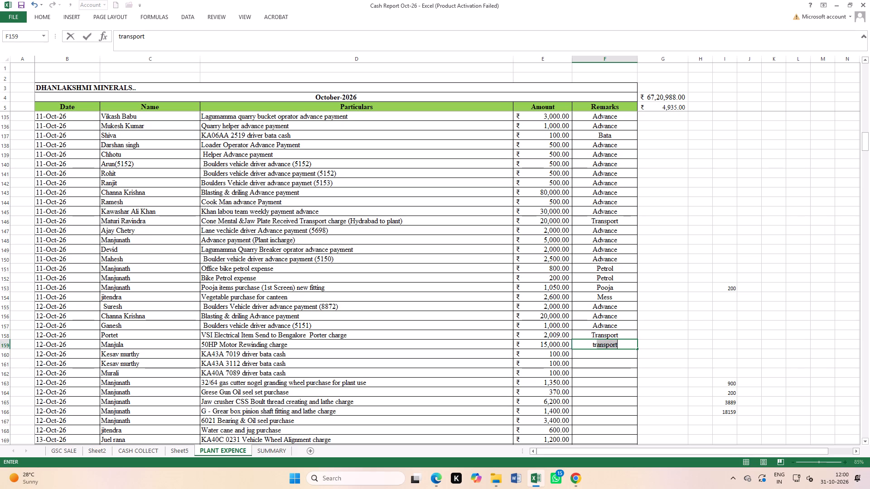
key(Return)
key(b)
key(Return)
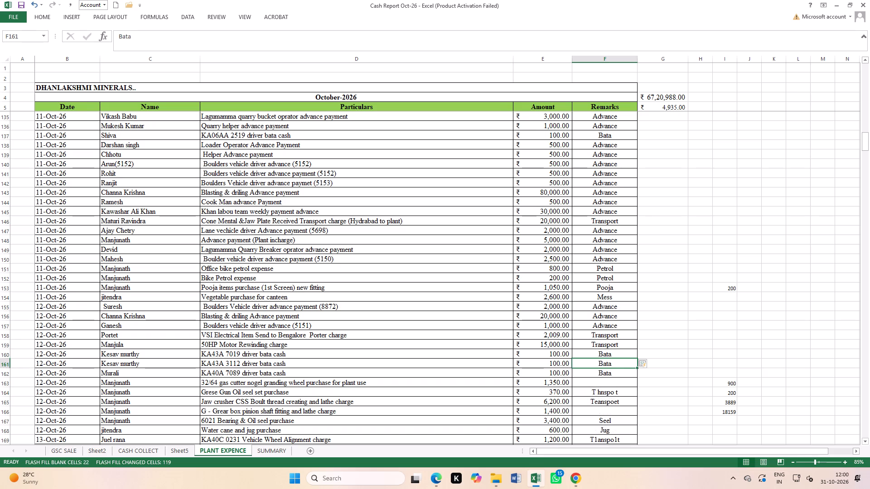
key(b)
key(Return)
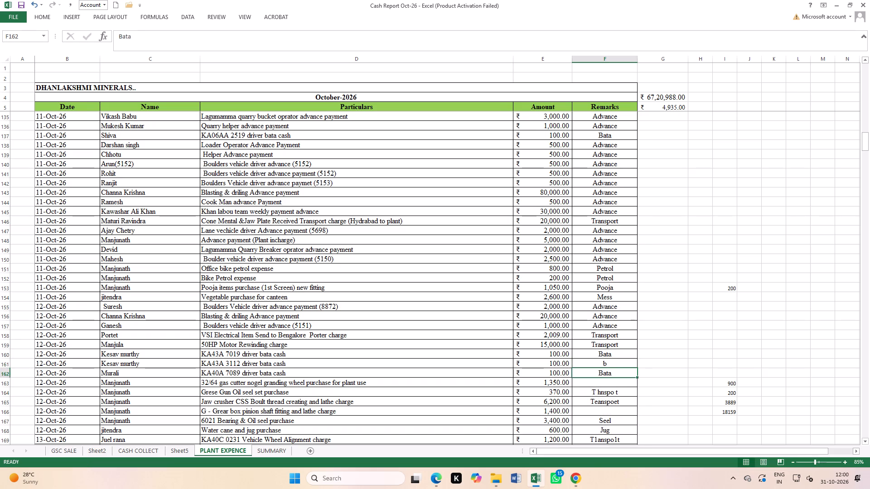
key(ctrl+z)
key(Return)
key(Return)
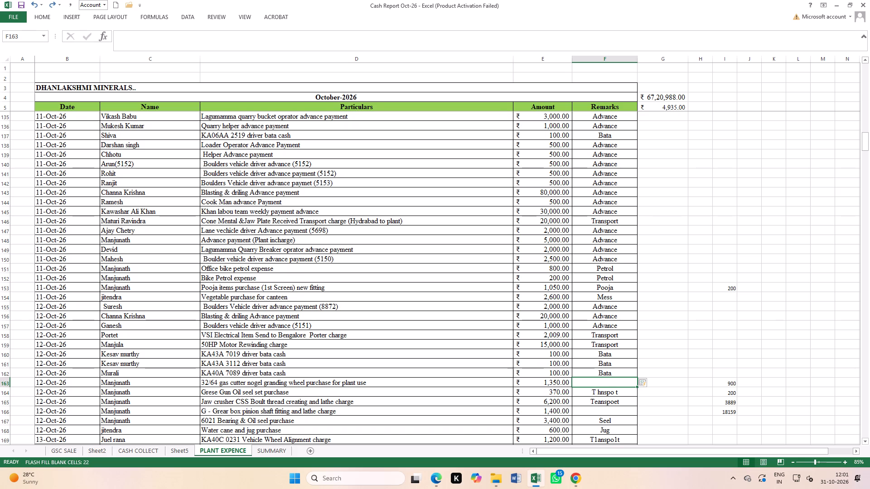
Enter the remark Plant for the 12-Oct-26 32/64 gas cutter nogel granding wheel purchase row.
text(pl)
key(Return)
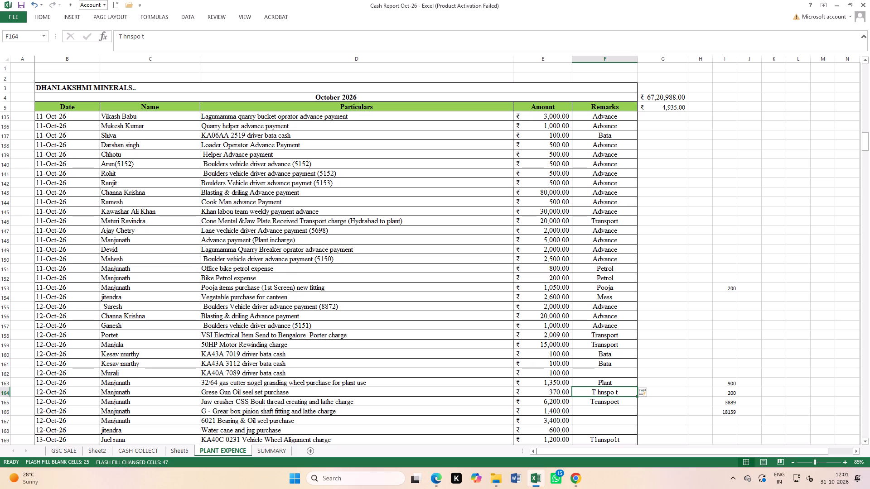
Correct Grese to Grease in the particulars of the 12-Oct-26 Gun Oil seel set purchase row.
double_click(212, 393)
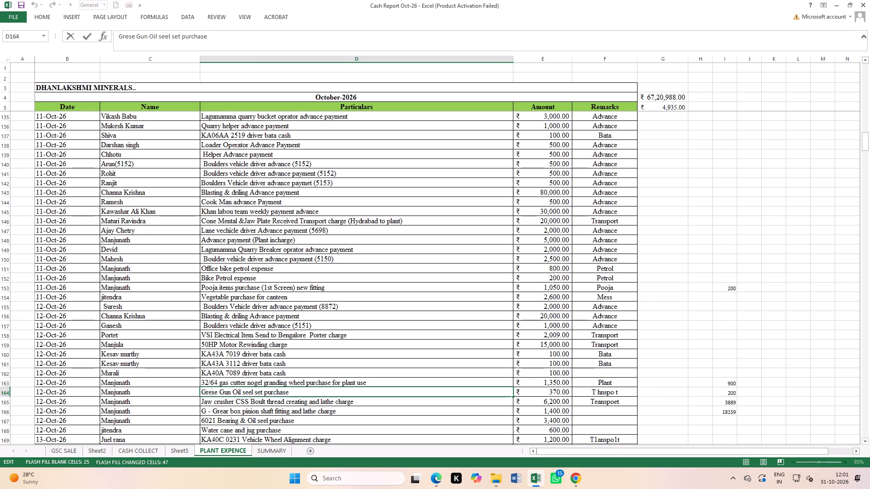
click(208, 395)
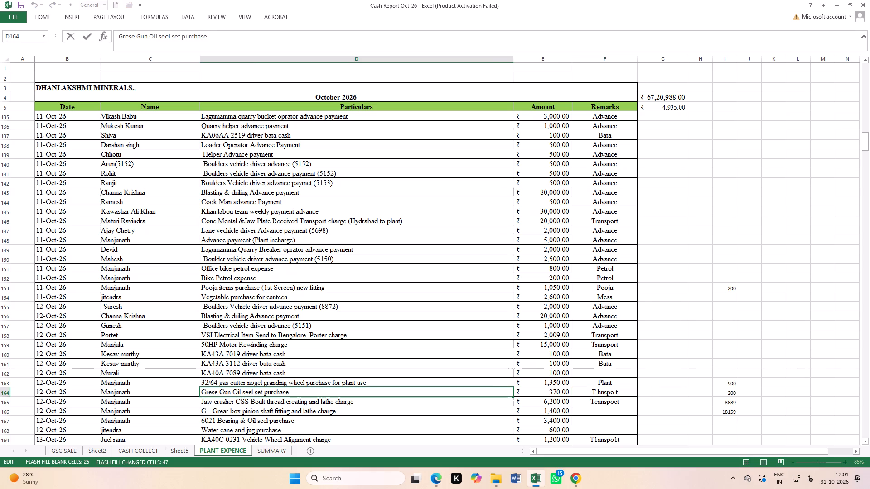
click(211, 394)
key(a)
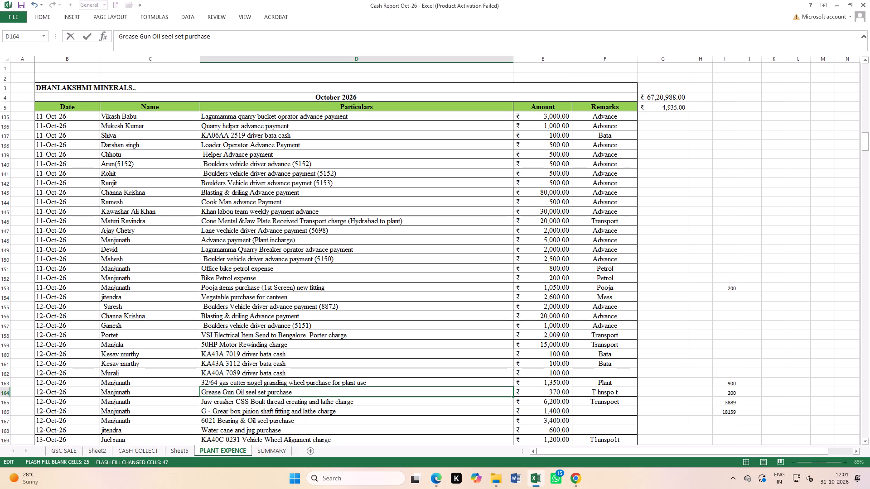
Enter the remark Plant for the 12-Oct-26 Grease Gun, Jaw crusher CSS Boult, G - Grear box pinion shaft, and 6021 Bearing rows.
click(601, 391)
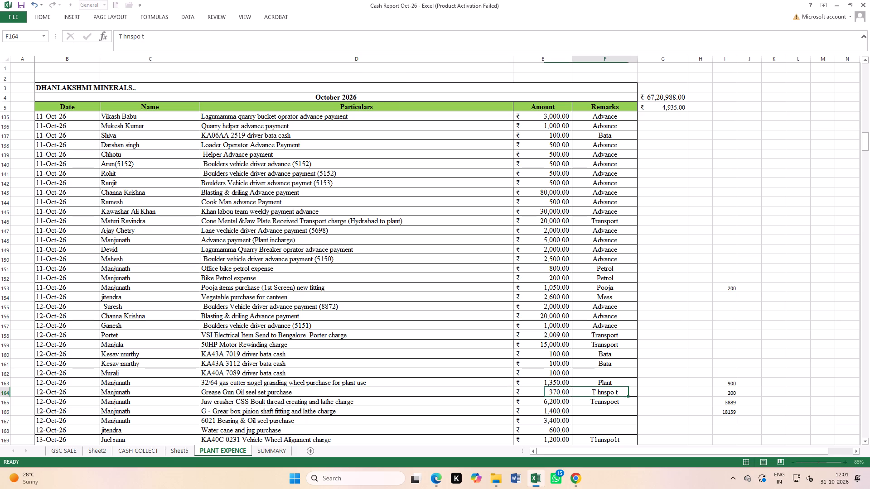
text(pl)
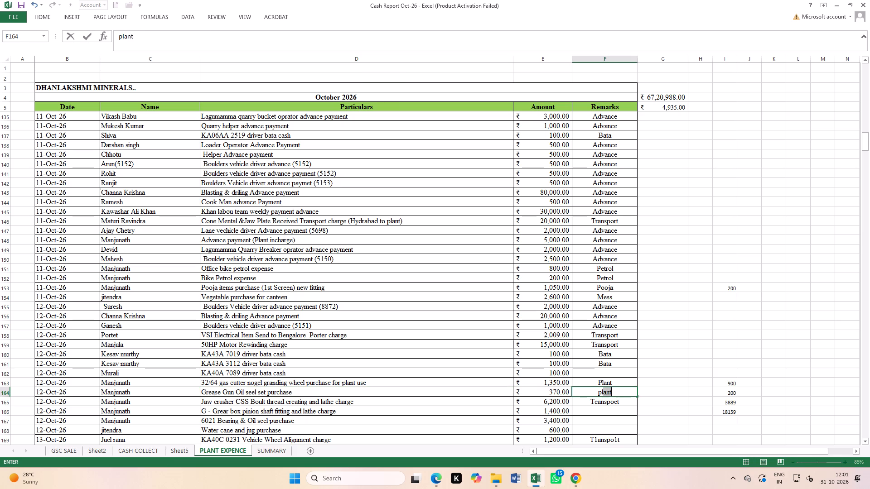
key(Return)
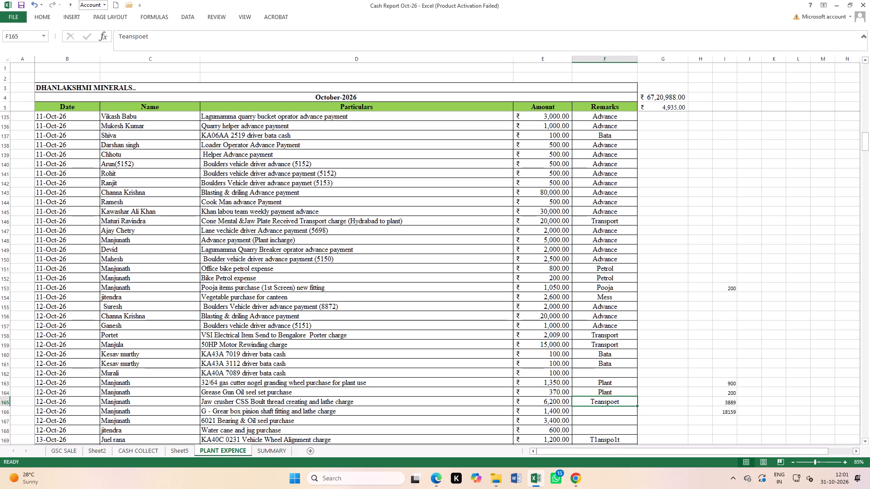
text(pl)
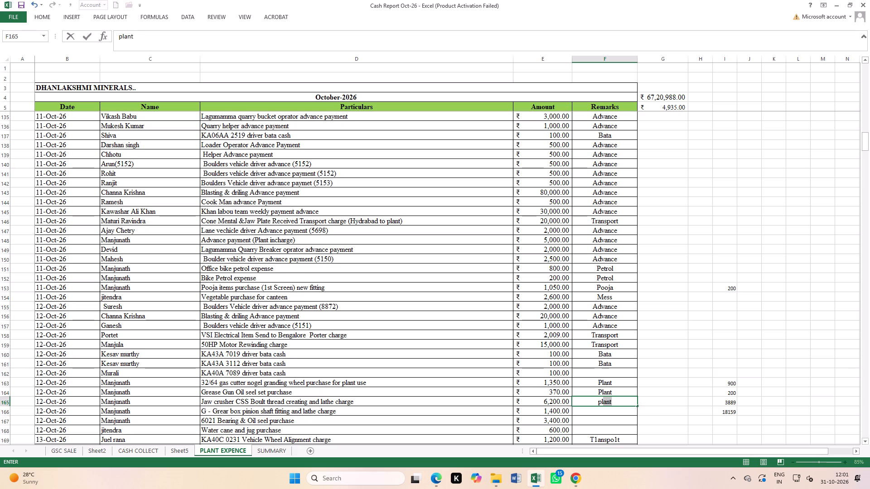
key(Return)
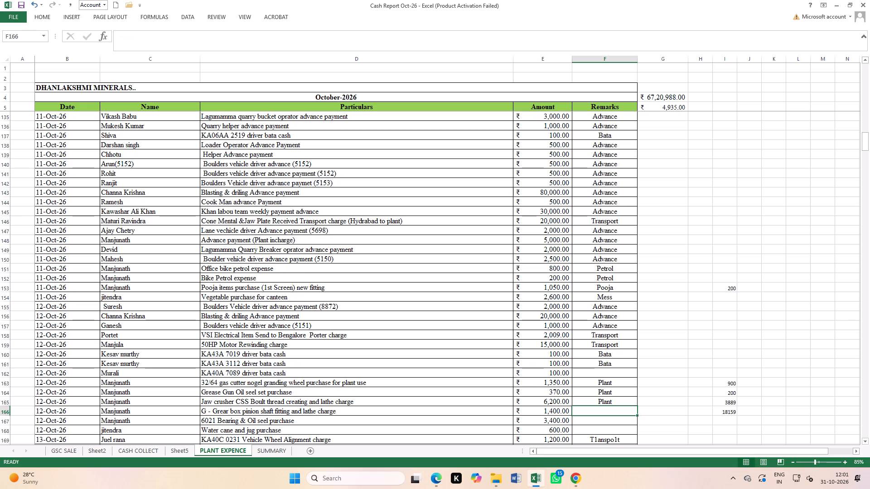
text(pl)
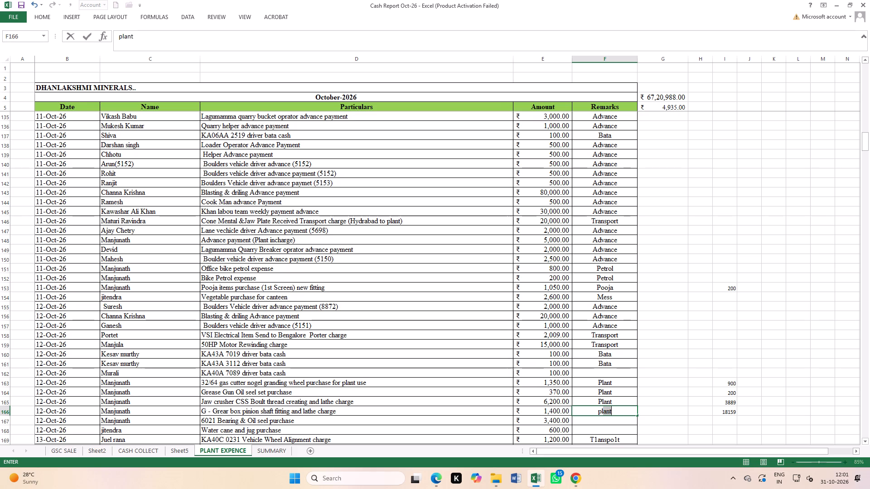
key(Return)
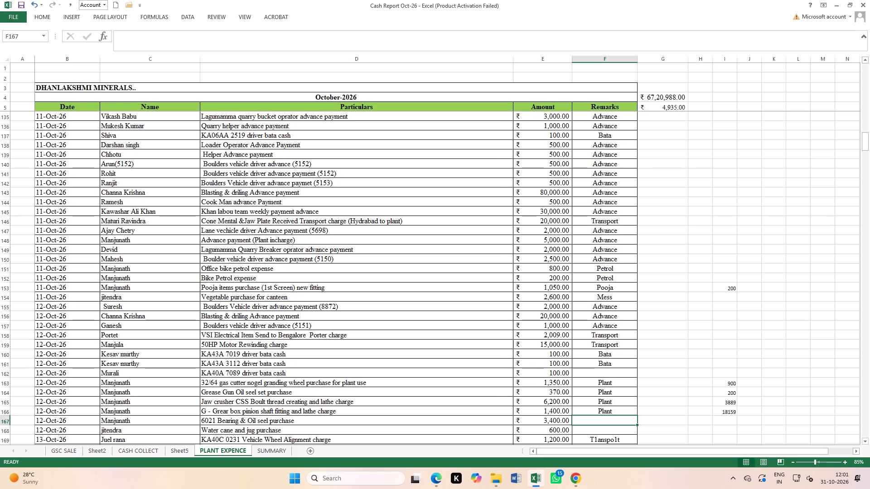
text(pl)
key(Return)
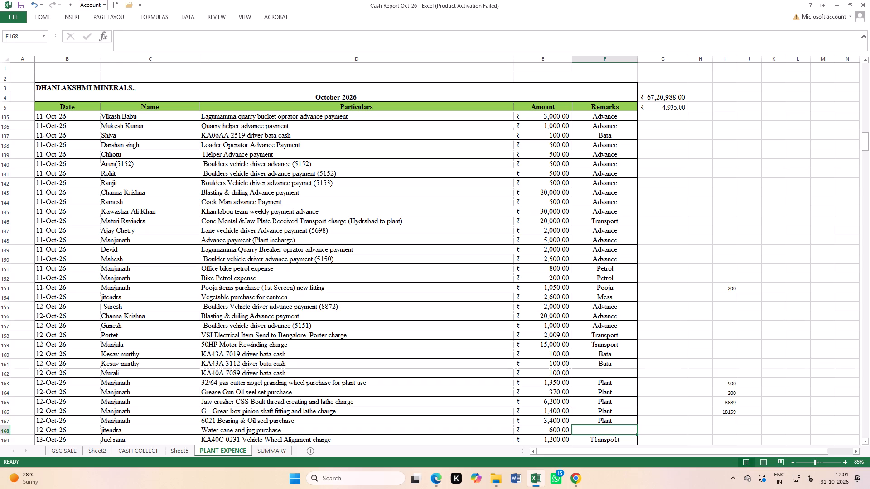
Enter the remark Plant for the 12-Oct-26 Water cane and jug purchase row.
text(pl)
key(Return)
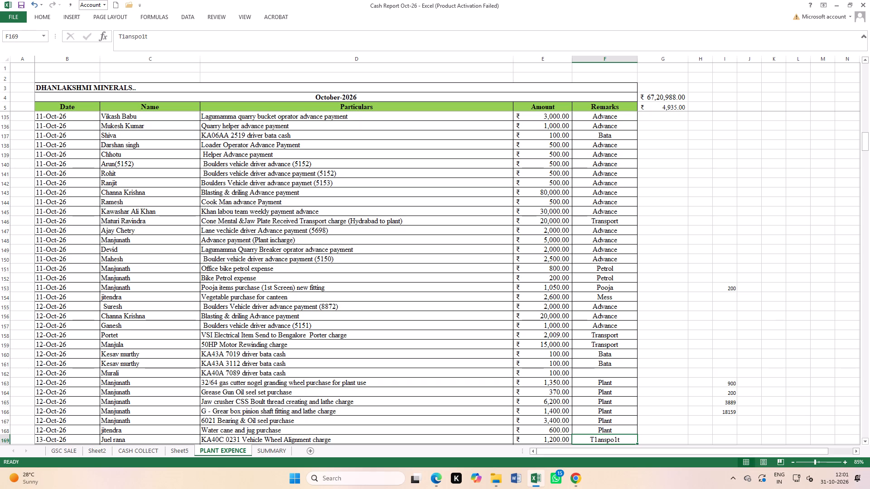
Set the remark of the 12-Oct-26 Water cane and jug purchase row to Mess.
scroll(646, 372, down, 3)
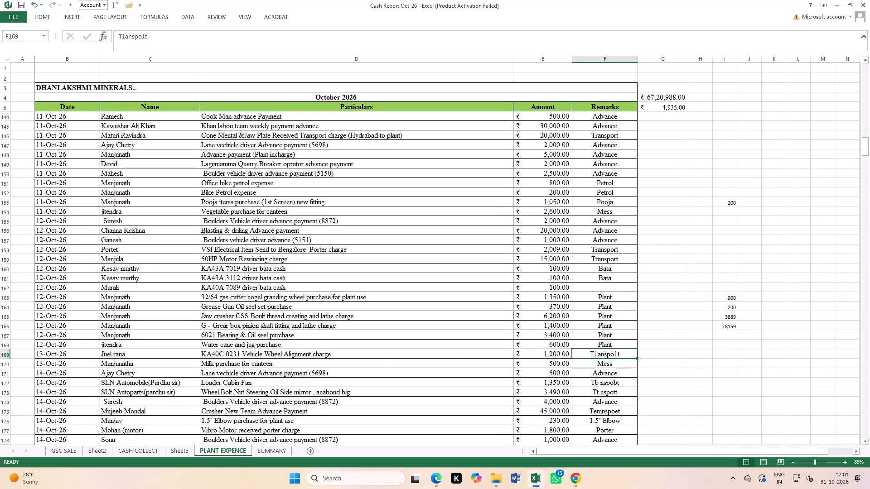
click(618, 346)
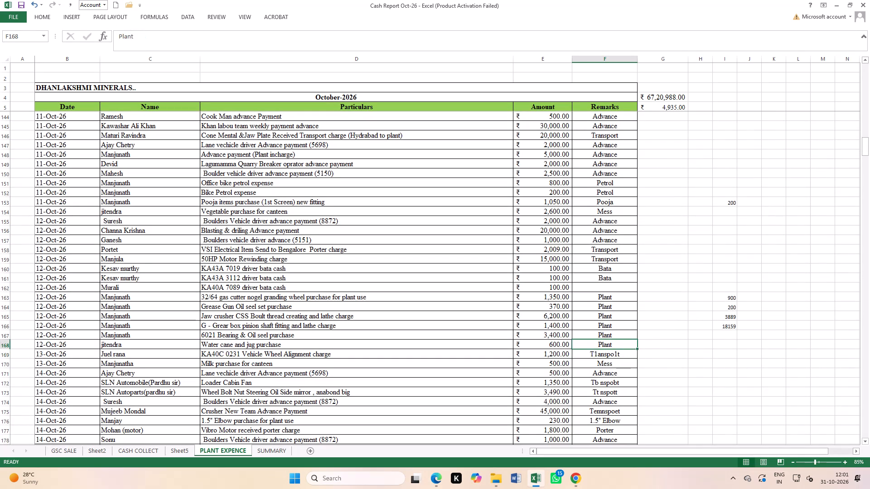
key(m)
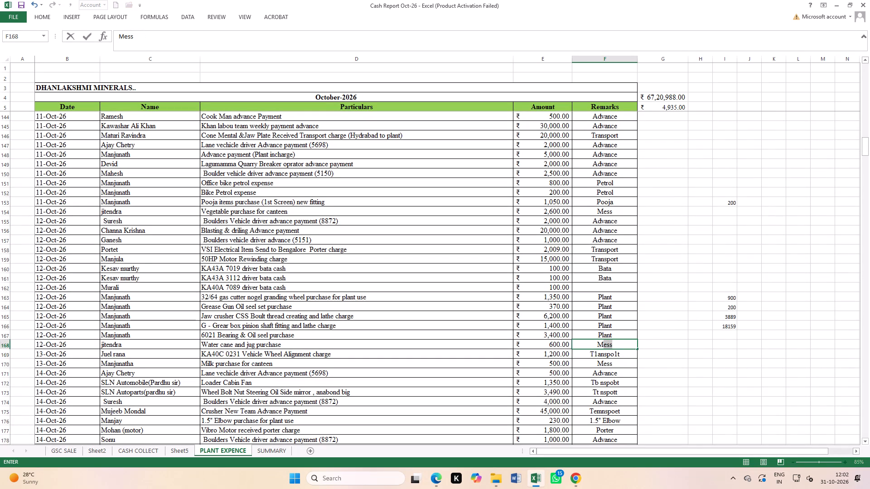
key(Return)
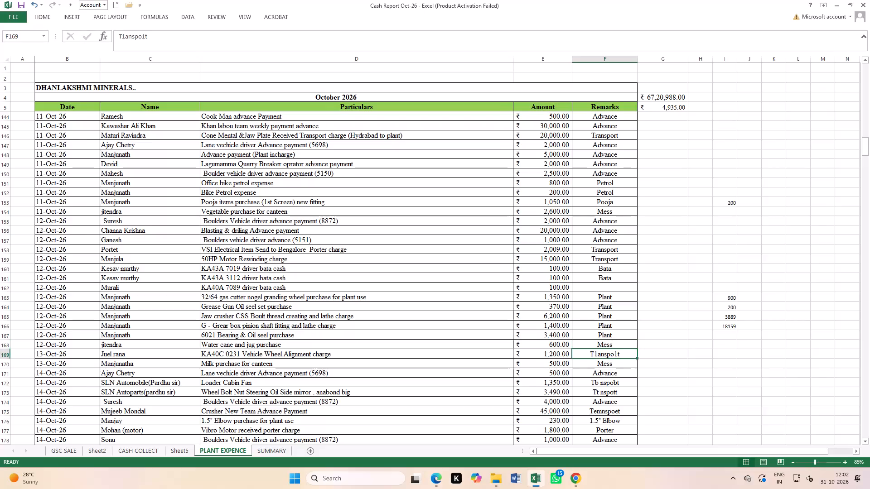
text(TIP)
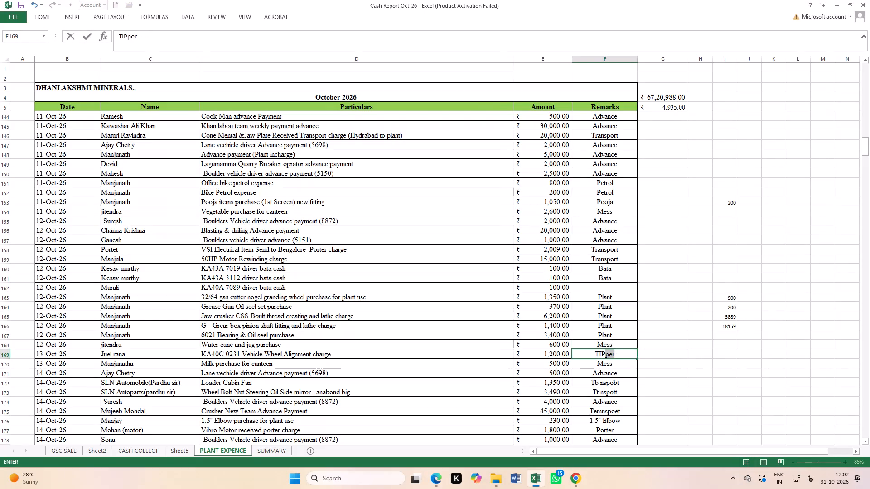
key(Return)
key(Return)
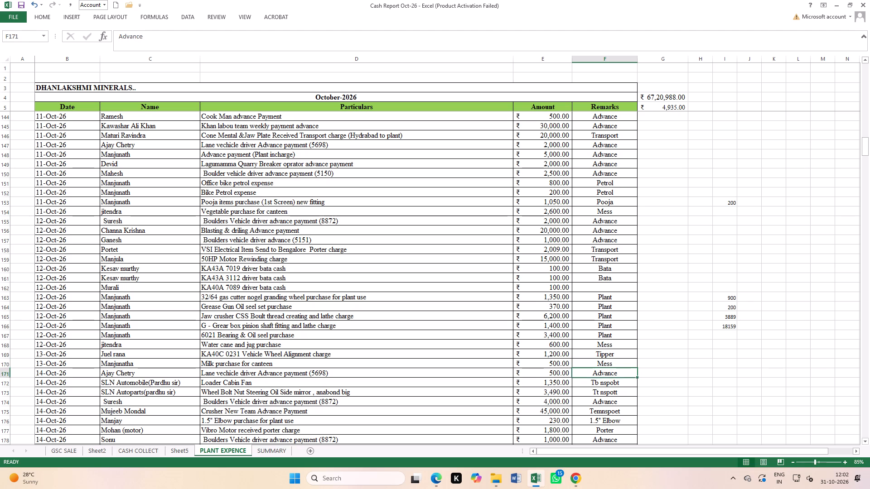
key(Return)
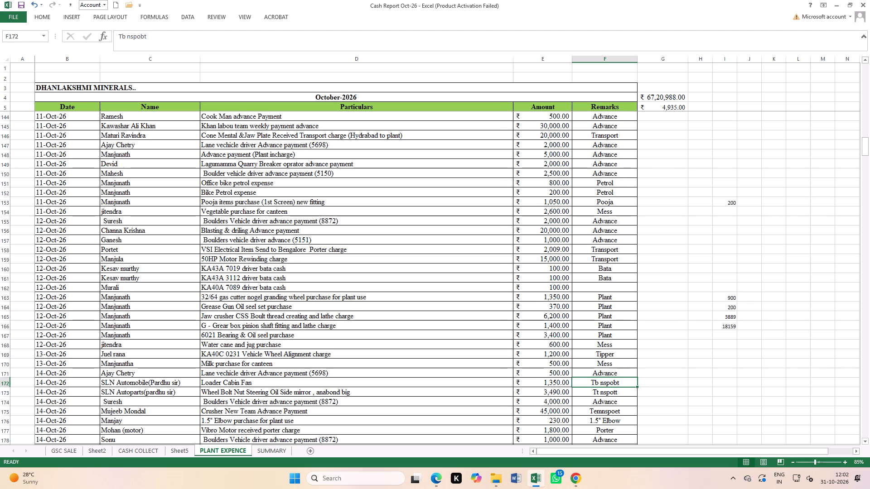
Change the particulars of the 14-Oct-26 Loader Cabin Fan row to Cabin Fan for JCB Loader.
double_click(223, 382)
key(BackSpace)
key(BackSpace)
key(BackSpace)
key(BackSpace)
key(BackSpace)
key(BackSpace)
key(BackSpace)
key(BackSpace)
key(BackSpace)
key(BackSpace)
key(BackSpace)
key(BackSpace)
key(BackSpace)
key(BackSpace)
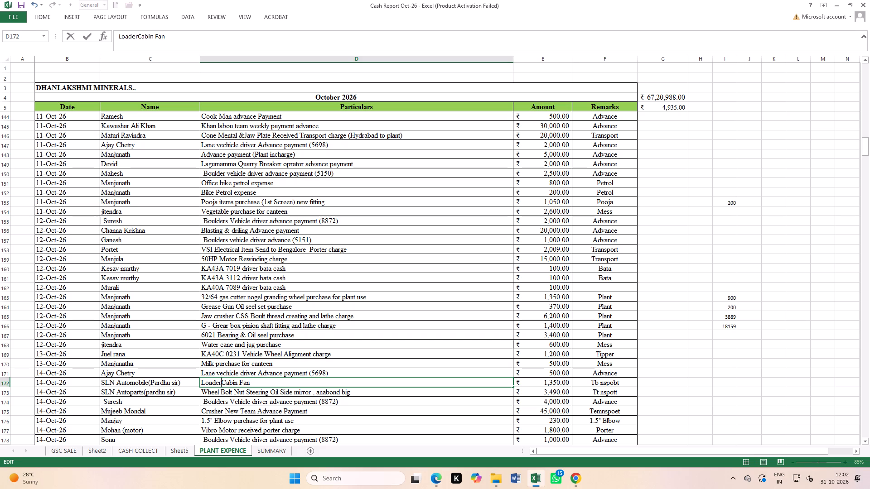
key(Right)
key(Right)
key(Right)
key(Right)
key(Right)
key(Right)
key(Right)
key(Right)
key(Right)
key(Right)
key(Right)
key(Right)
key(Right)
key(Right)
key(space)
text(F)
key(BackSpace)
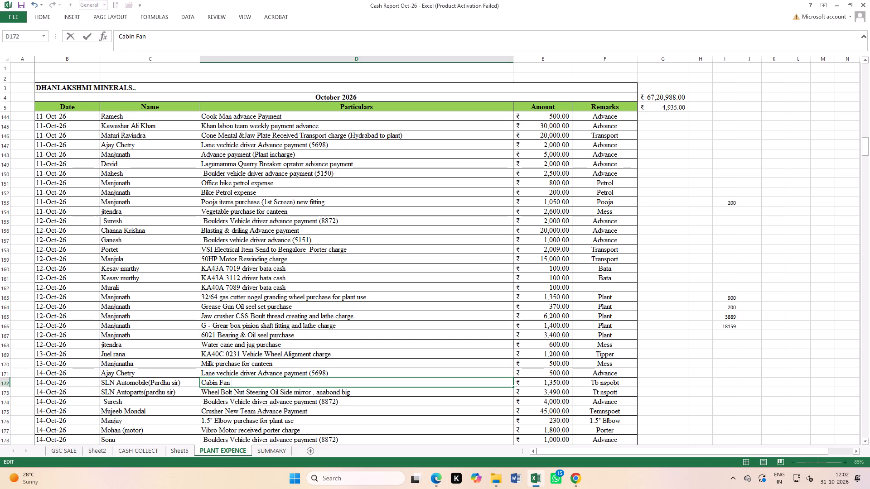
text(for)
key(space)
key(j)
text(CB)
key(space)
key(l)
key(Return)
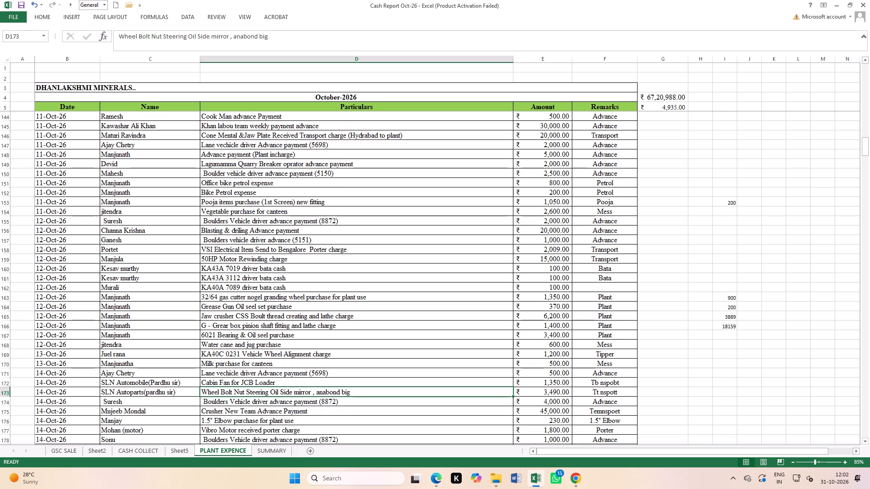
Append purchase (Spare) to the particulars of the 14-Oct-26 Wheel Bolt Nut Steering Oil Side mirror row.
double_click(380, 392)
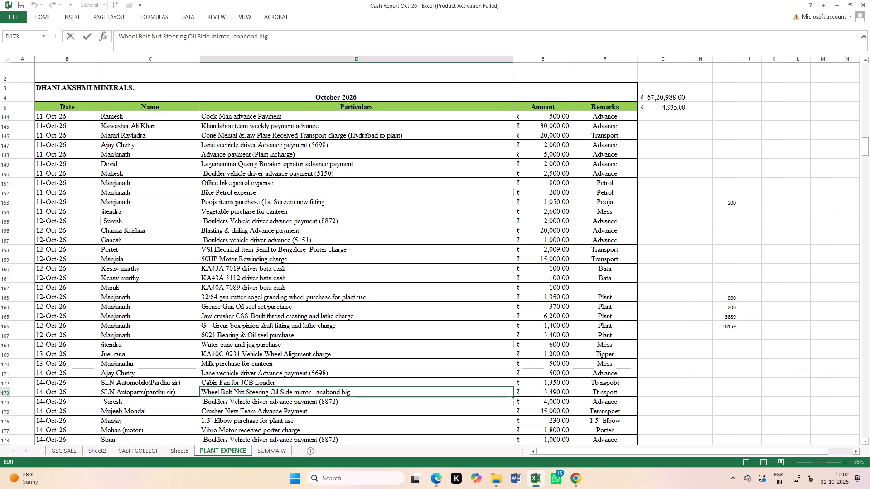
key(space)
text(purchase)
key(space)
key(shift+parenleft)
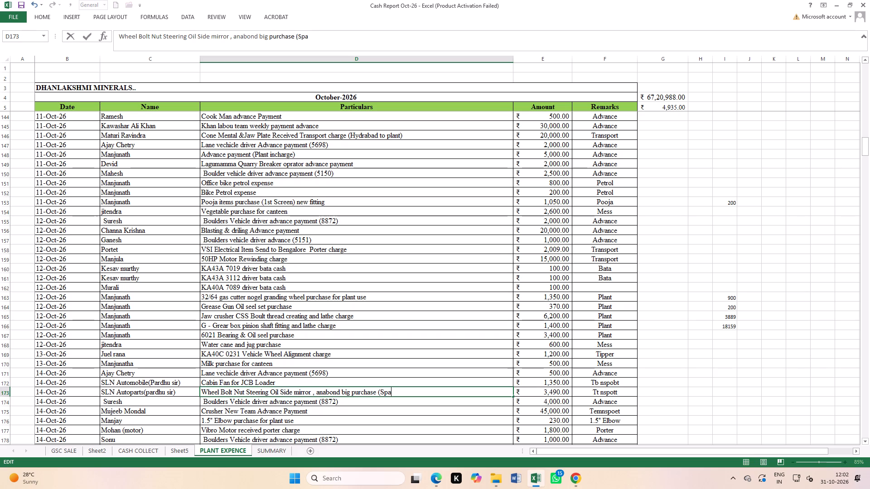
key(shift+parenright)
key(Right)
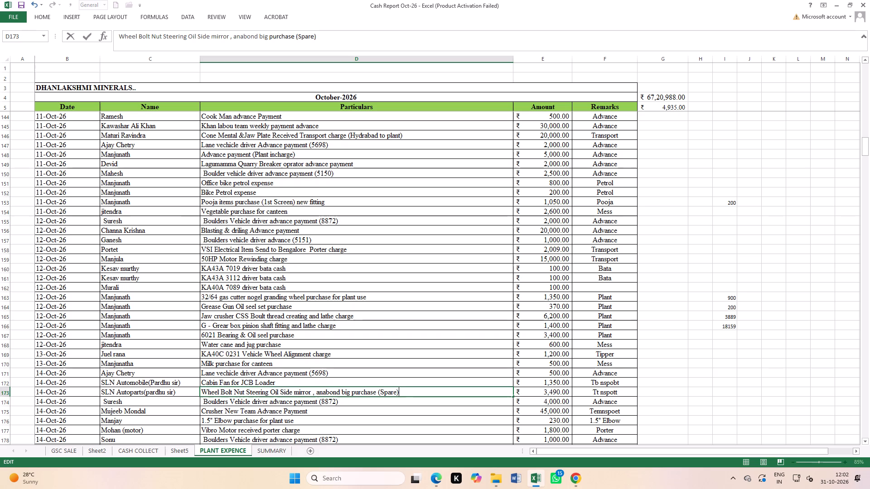
Replace the remark of the 14-Oct-26 Cabin Fan for JCB Loader row with JCB Loader.
click(610, 382)
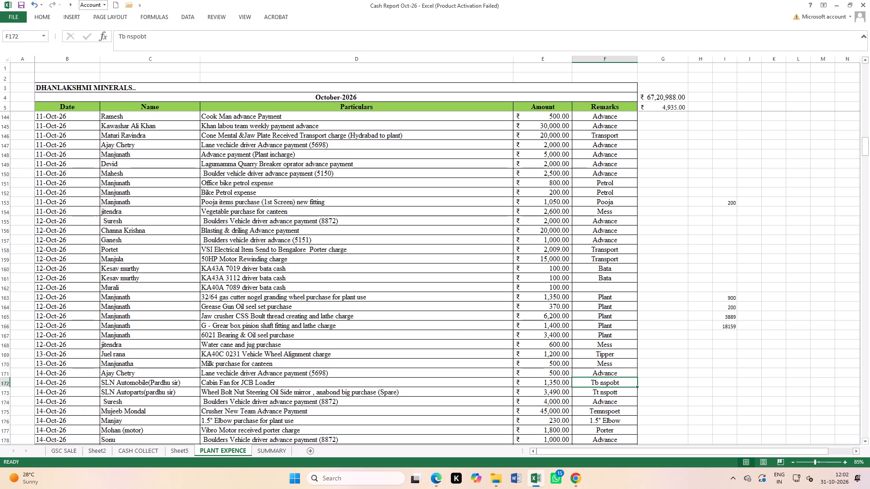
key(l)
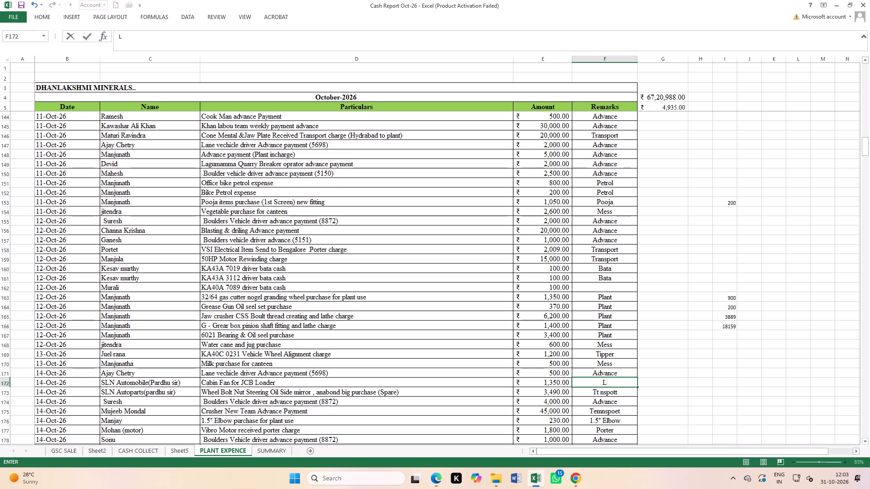
key(BackSpace)
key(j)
key(BackSpace)
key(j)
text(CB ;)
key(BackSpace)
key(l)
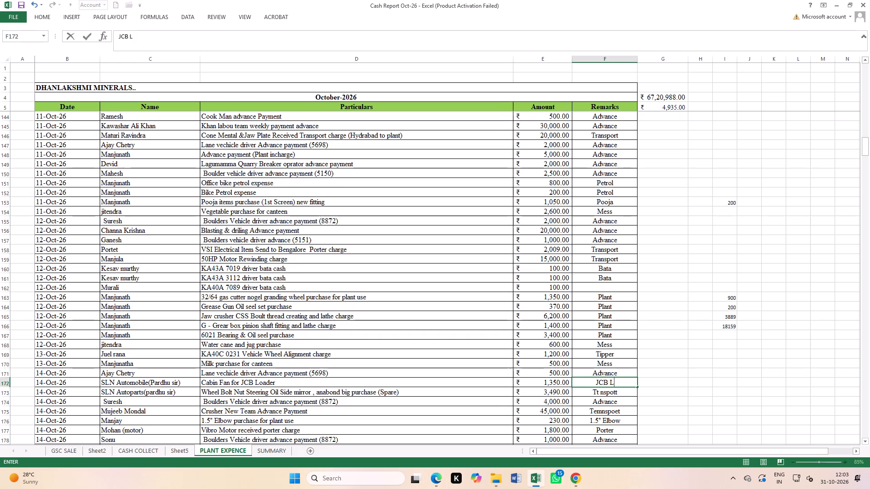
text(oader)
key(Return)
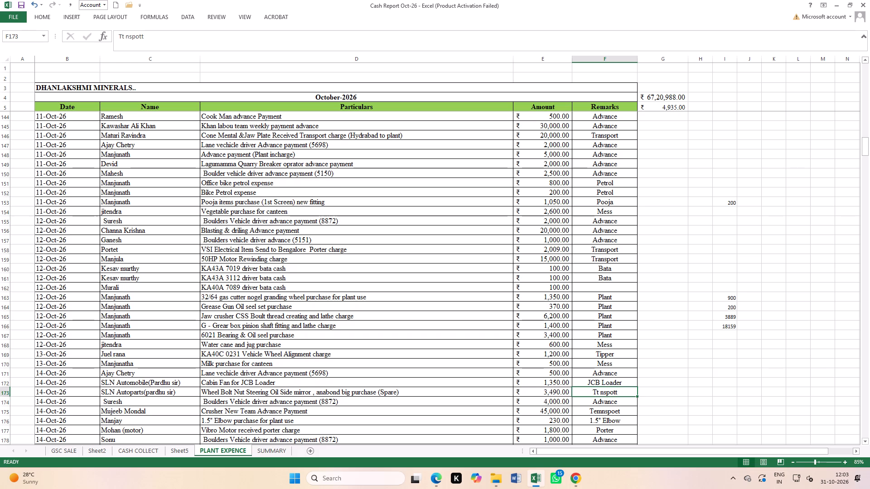
Replace the remark of the 14-Oct-26 Wheel Bolt Nut Steering Oil Side mirror row with Tipper.
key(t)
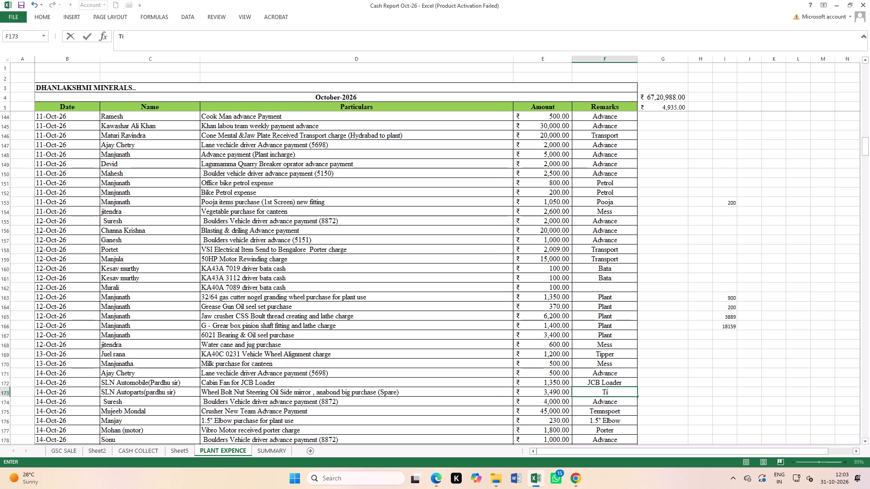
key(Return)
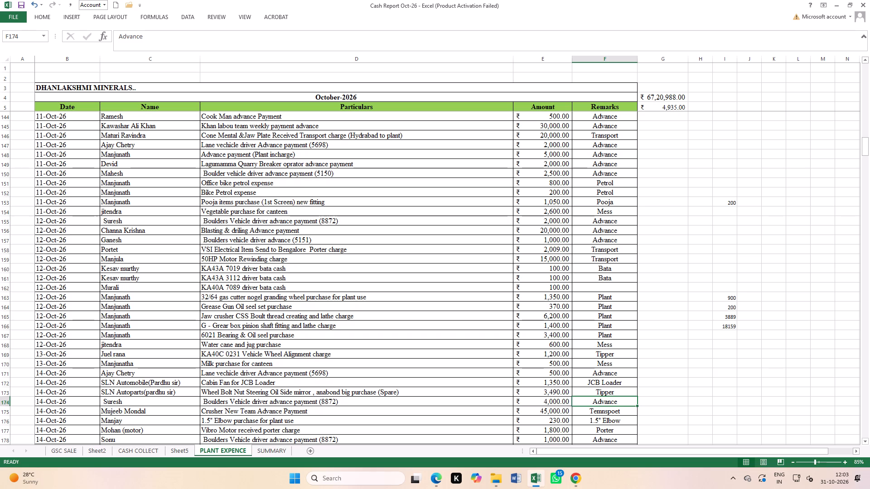
Clear all remarks from the 14-Oct-26 Crusher New Team Advance Payment row down to the last 30-Oct-26 Egg purchase row.
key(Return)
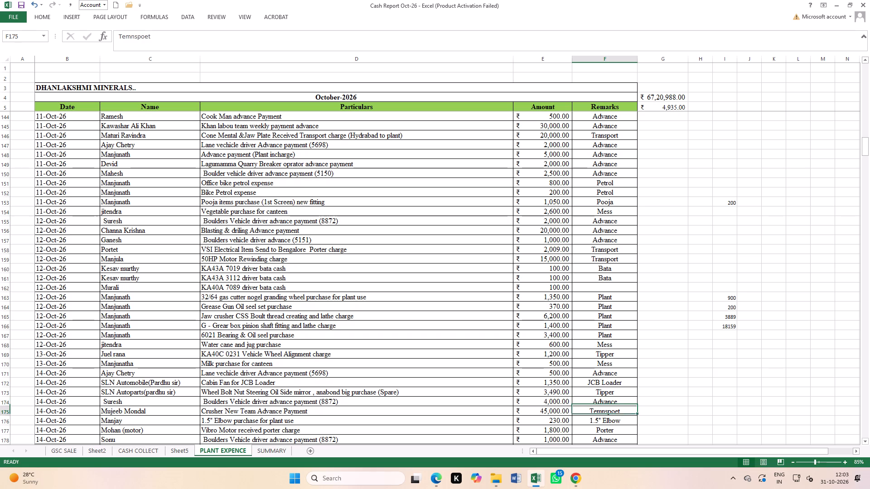
scroll(471, 355, down, 2)
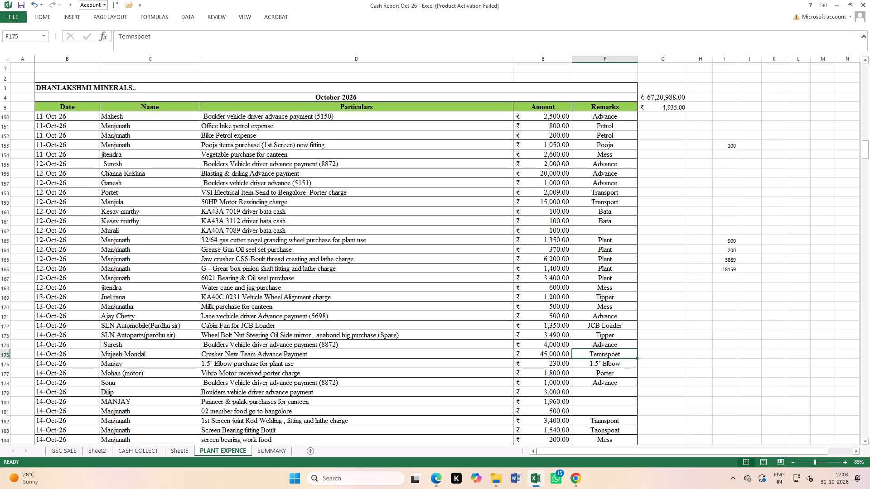
click(619, 375)
drag(614, 355, 607, 488)
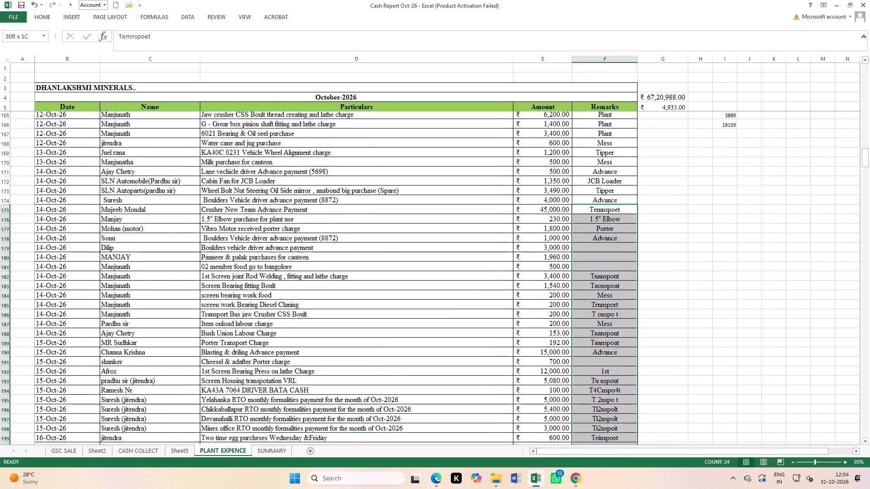
drag(607, 488, 608, 433)
key(Delete)
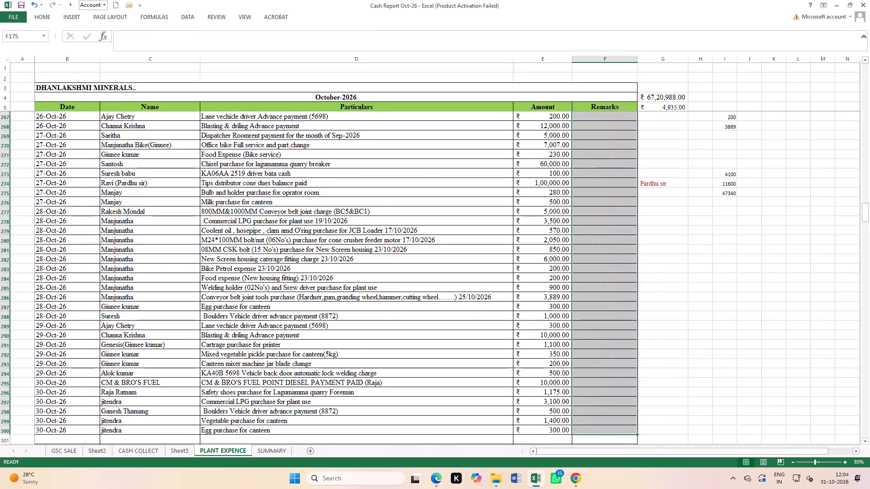
Replace the name in the 14-Oct-26 Crusher New Team Advance Payment row with Javed's full name.
scroll(608, 432, up, 20)
scroll(608, 432, up, 6)
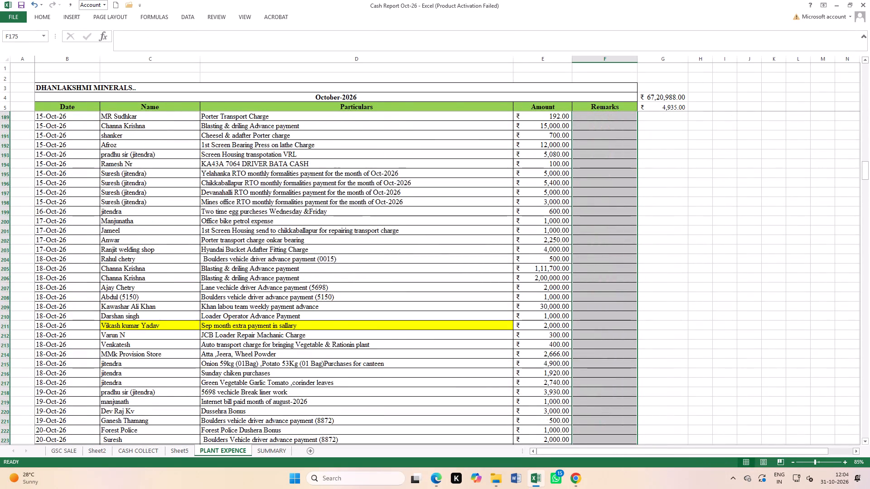
scroll(586, 417, up, 8)
click(585, 211)
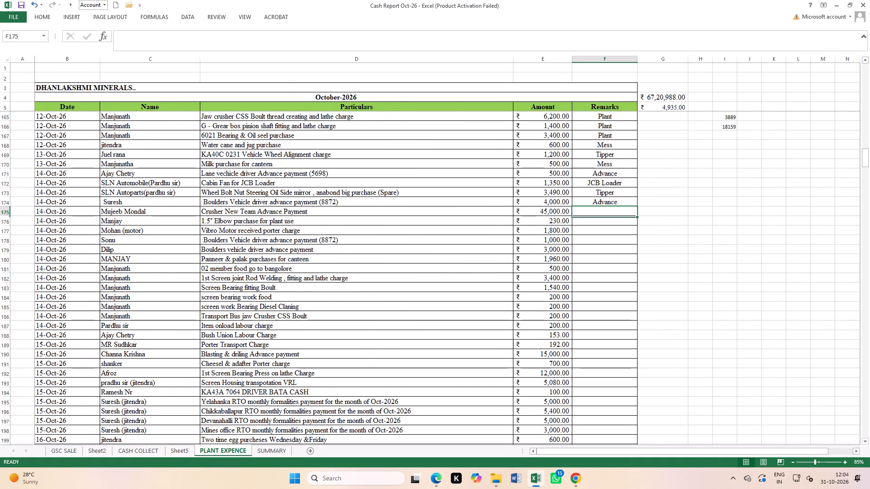
click(133, 212)
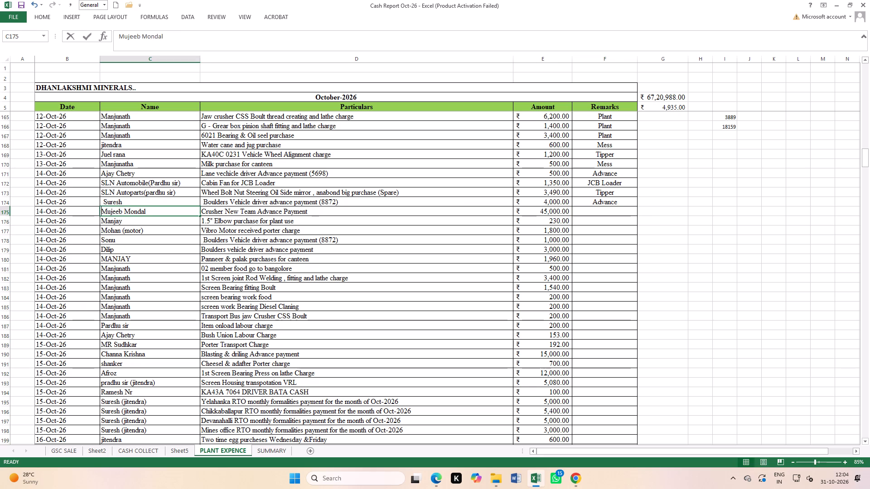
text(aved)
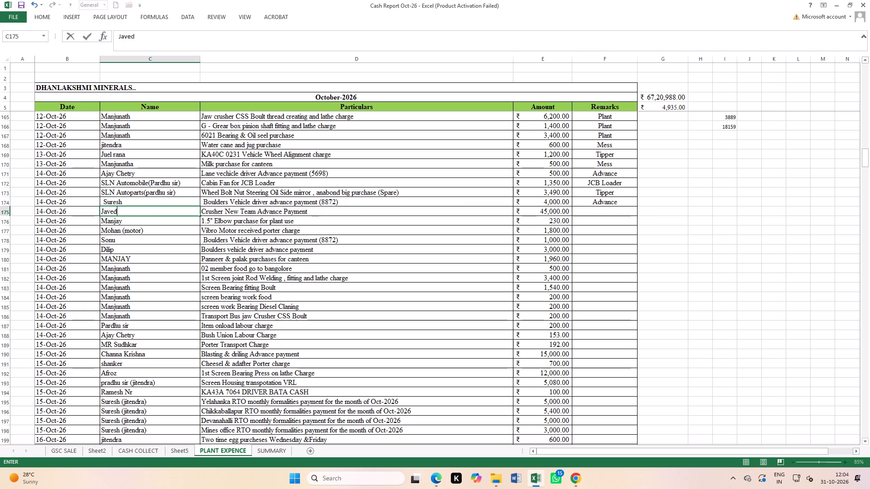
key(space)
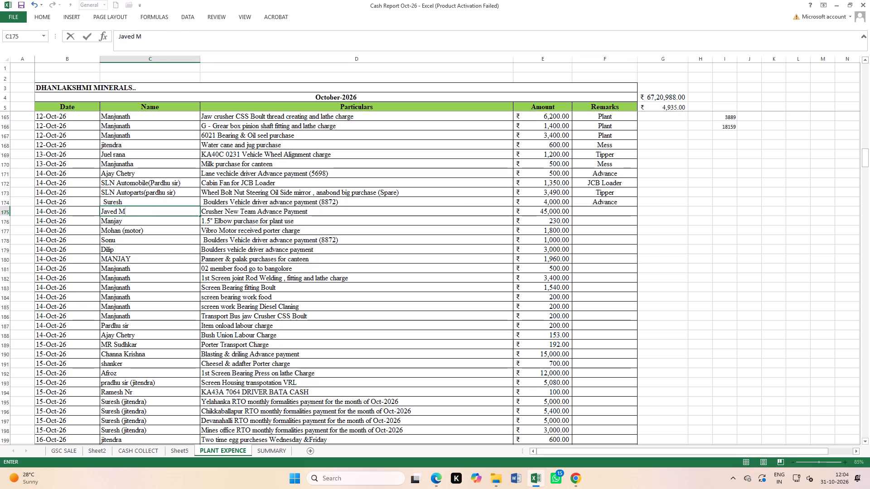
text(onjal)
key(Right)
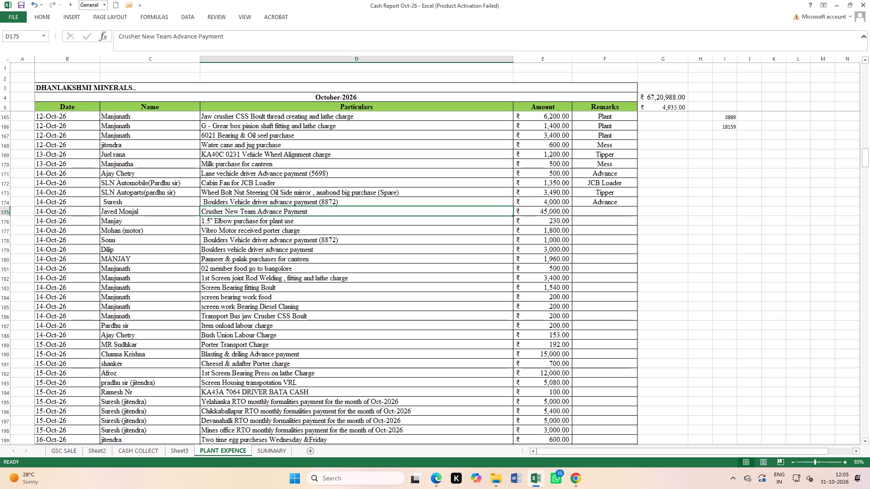
Change the particulars of the 14-Oct-26 Crusher New Team Advance Payment row to Crusher labour Team Advance Payment.
double_click(240, 212)
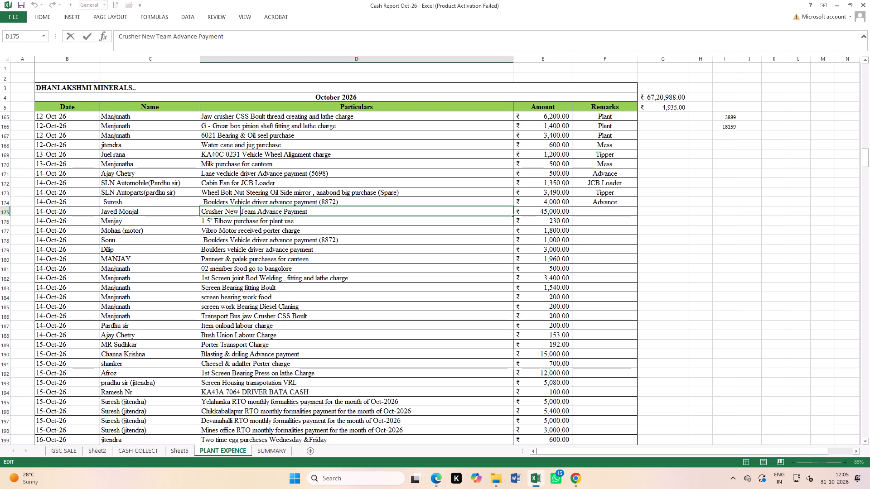
key(BackSpace)
key(BackSpace)
key(BackSpace)
key(BackSpace)
key(BackSpace)
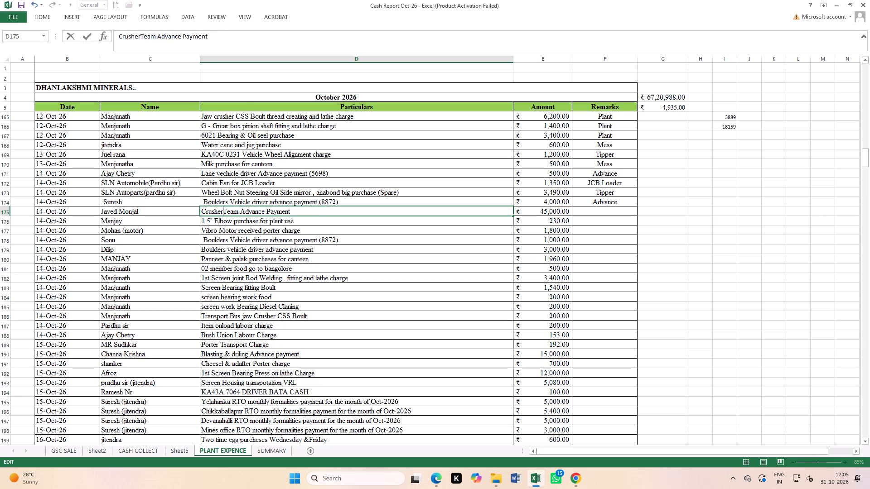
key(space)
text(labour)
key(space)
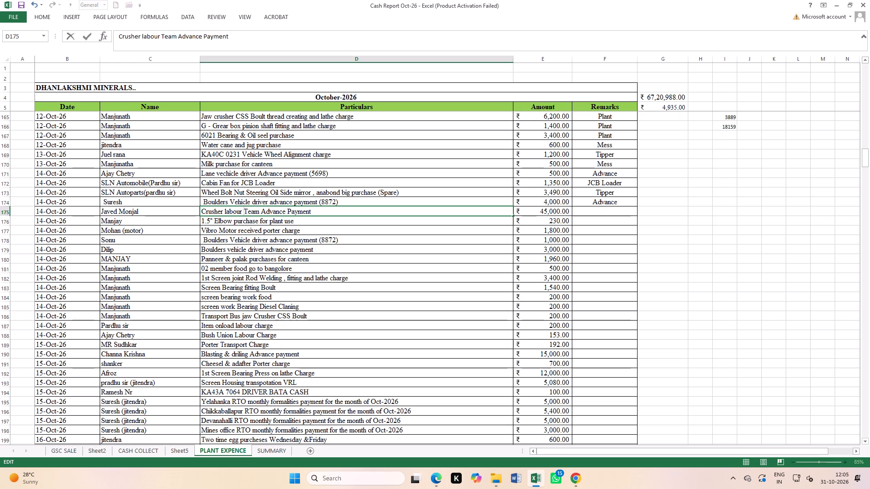
click(352, 246)
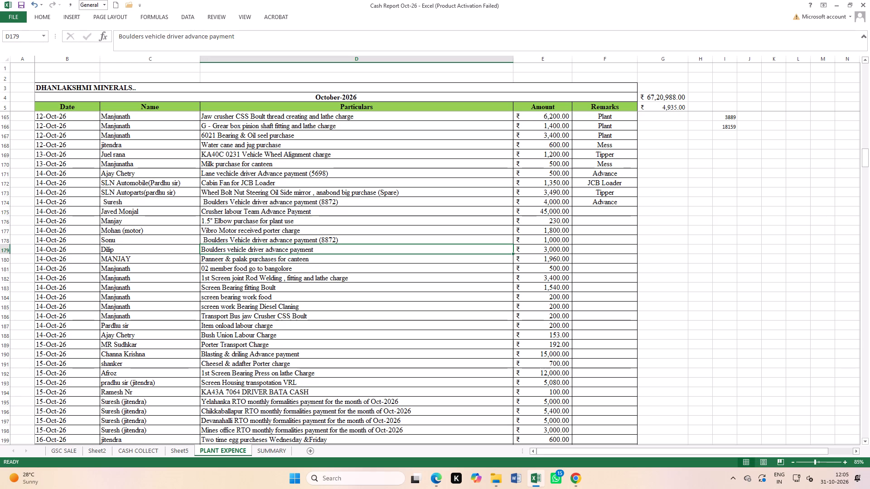
Enter the remarks Advance for the 14-Oct-26 Crusher labour Team Advance Payment row and Plant for the 1.5" Elbow purchase row.
click(584, 212)
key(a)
click(431, 262)
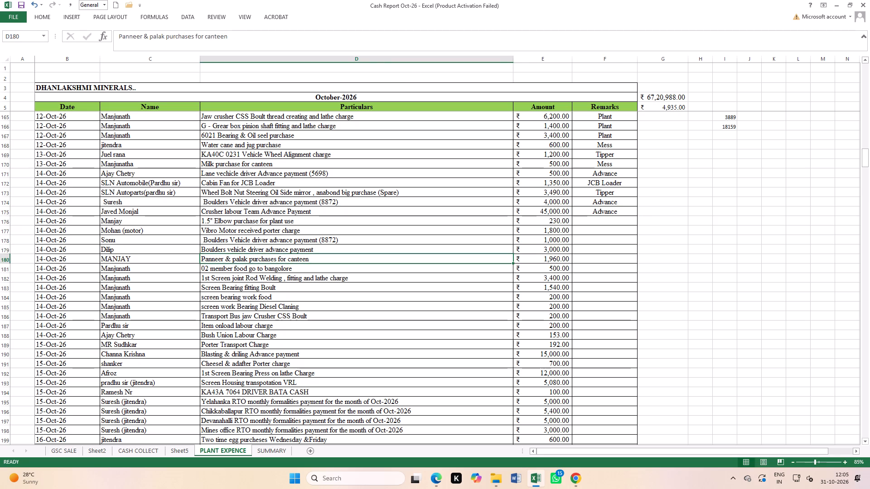
click(594, 222)
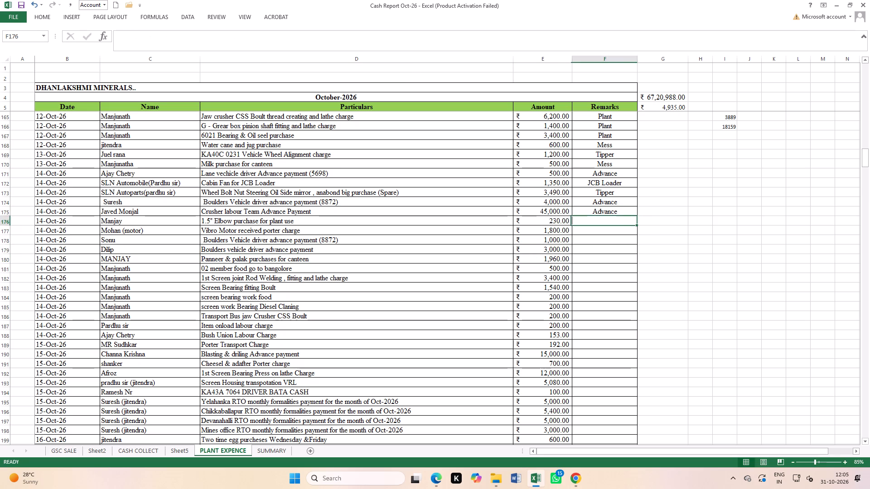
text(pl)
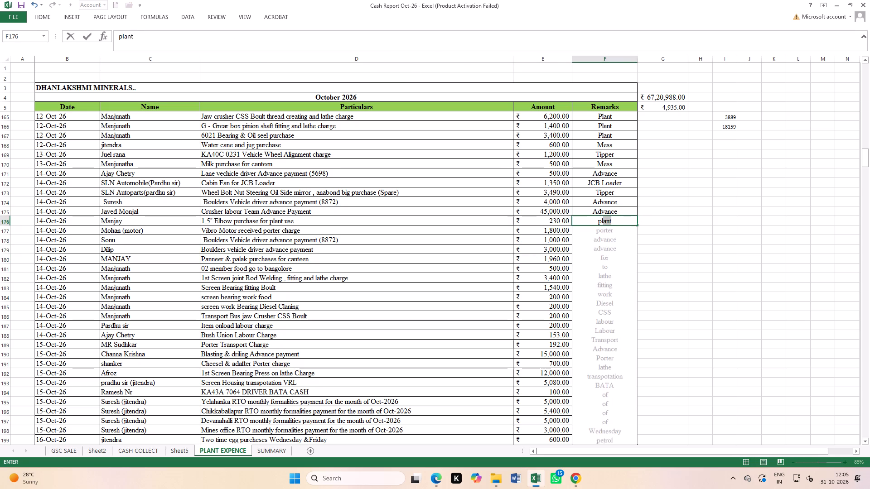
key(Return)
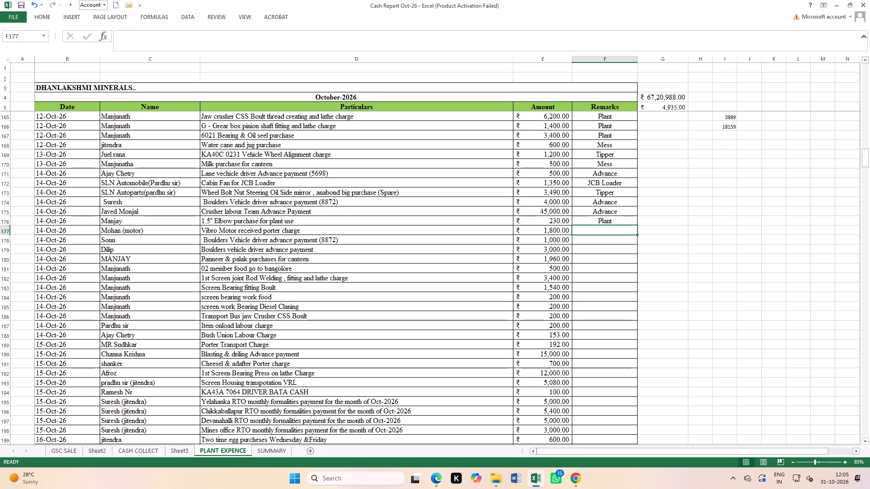
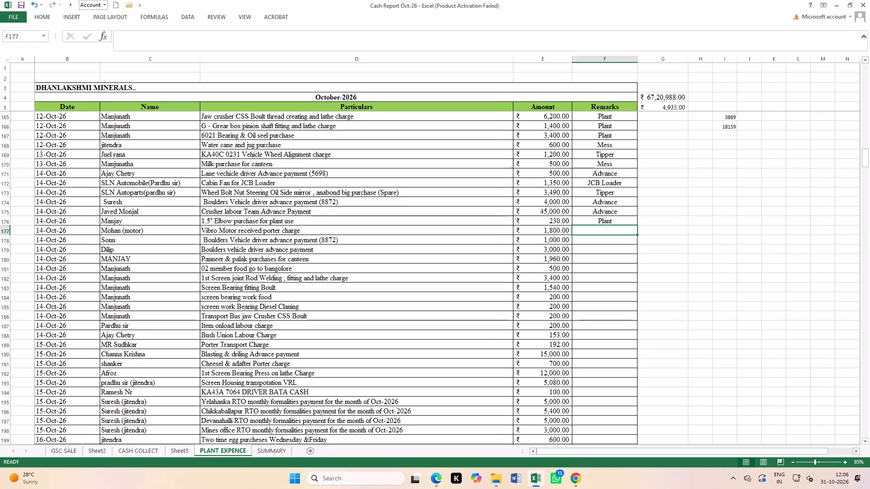
Shorten the name in the 14-Oct-26 Vibro Motor received porter charge row to Mohan.
double_click(163, 227)
key(BackSpace)
key(BackSpace)
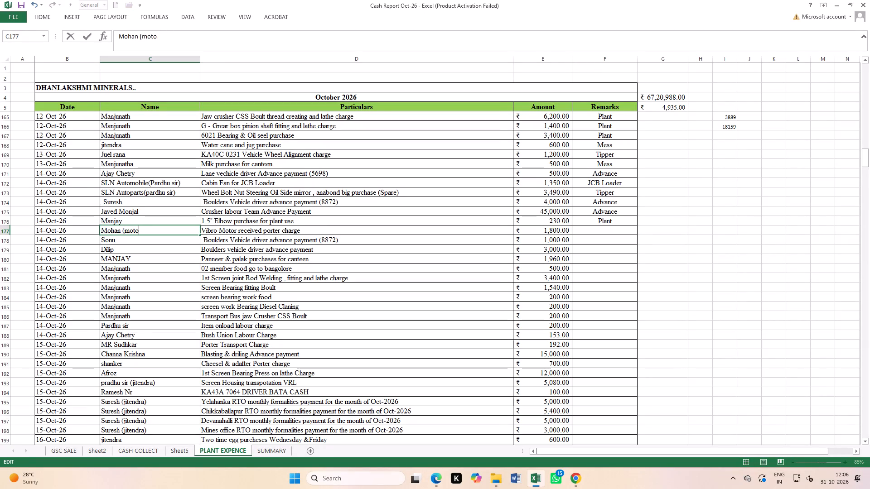
key(BackSpace)
key(BackSpace)
key(BackSpace)
key(BackSpace)
key(BackSpace)
click(255, 261)
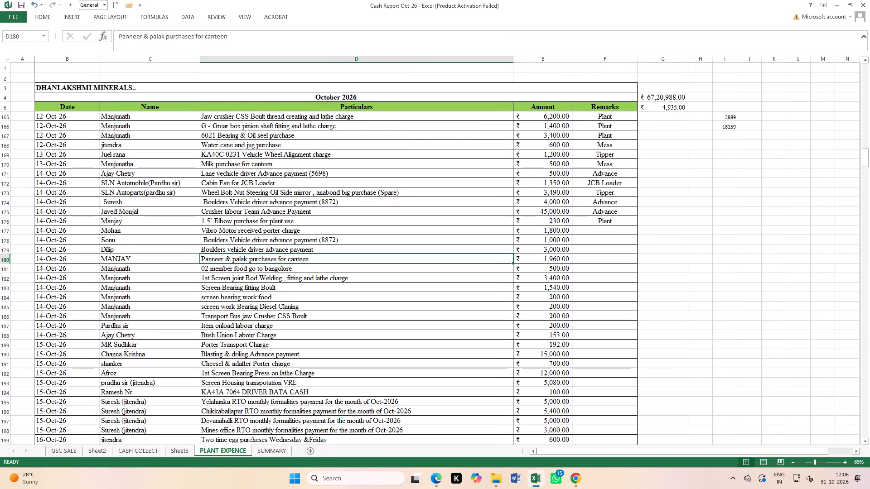
Add (Bengalore to plant) to the end of the particulars in the 14-Oct-26 Vibro Motor received porter charge row.
double_click(306, 230)
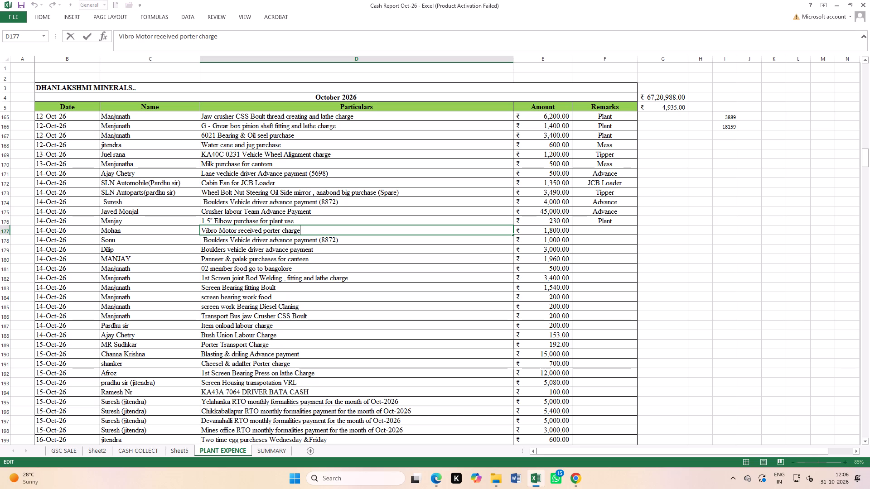
key(space)
key(shift+parenleft)
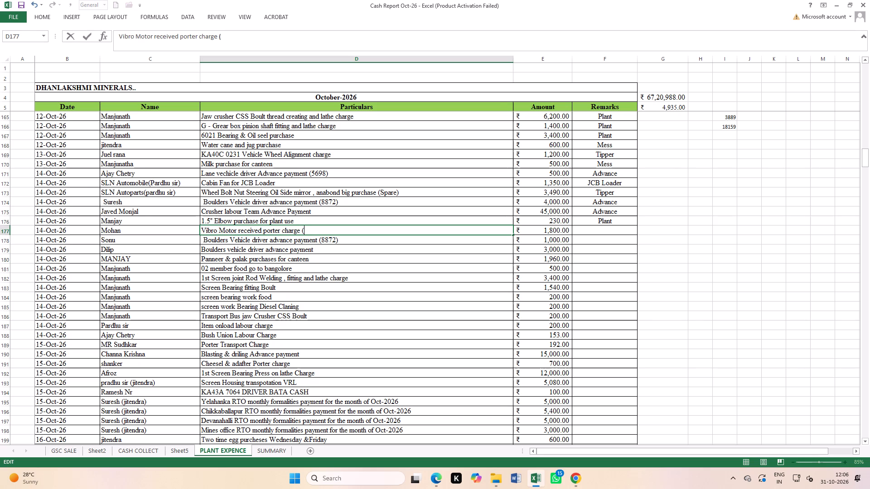
text(engaluruto)
key(BackSpace)
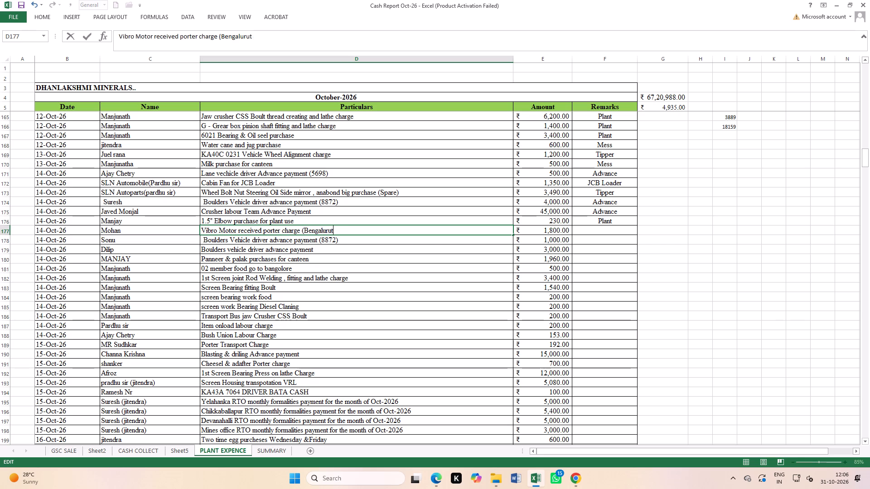
key(BackSpace)
key(BackSpace)
key(BackSpace)
key(BackSpace)
text(ore to plant)
key(shift+parenright)
key(Right)
Enter the remarks Transport for the Vibro Motor porter charge row and Advance for the two boulders vehicle driver advance rows below it.
scroll(306, 230, up, 1)
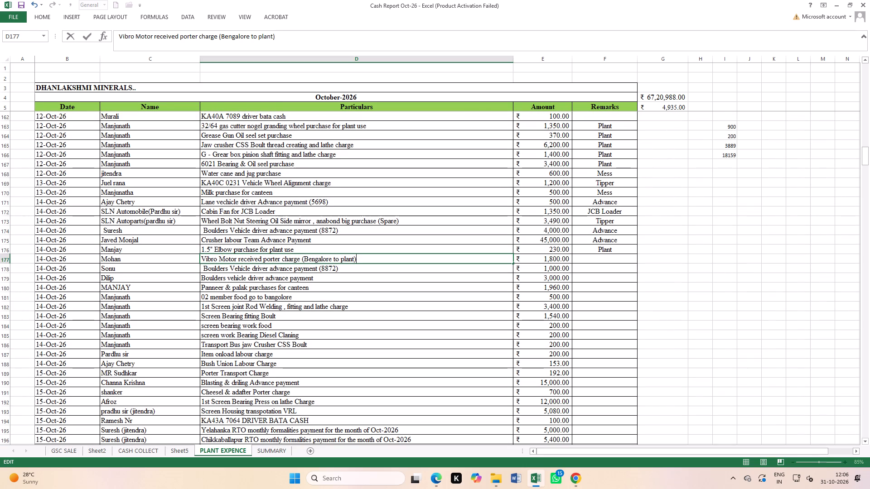
click(603, 259)
text(tr)
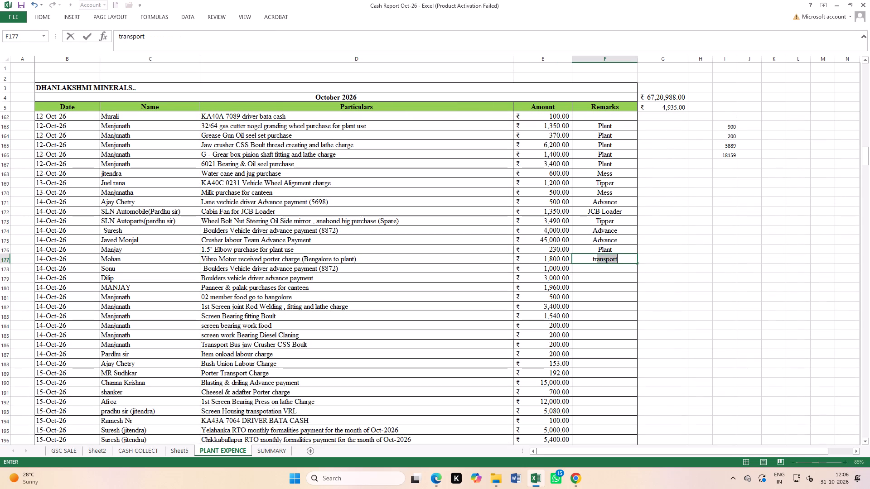
key(Return)
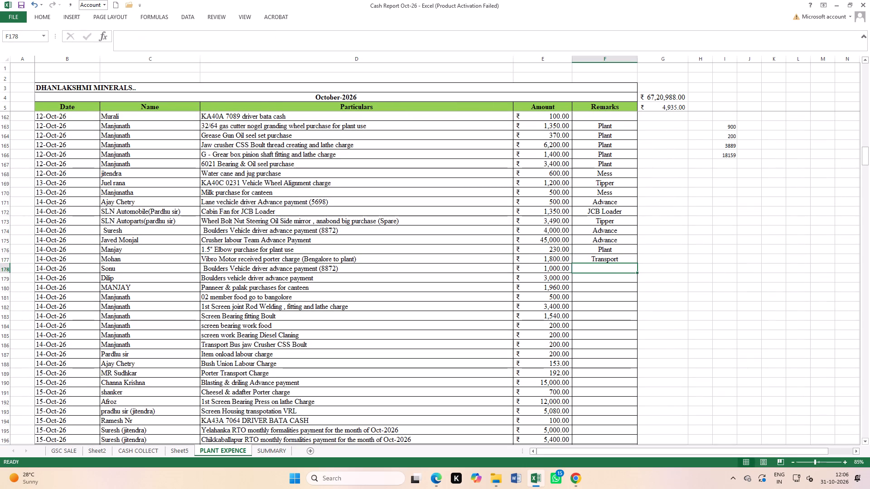
key(a)
key(Return)
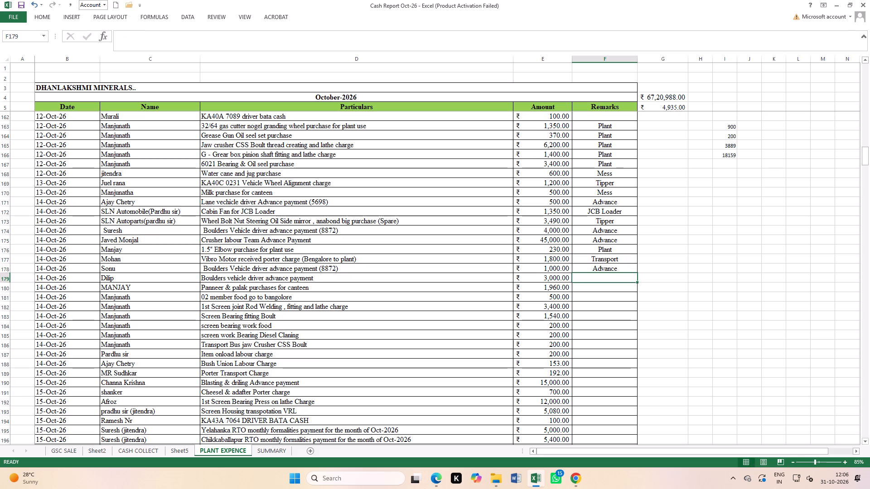
key(a)
key(Return)
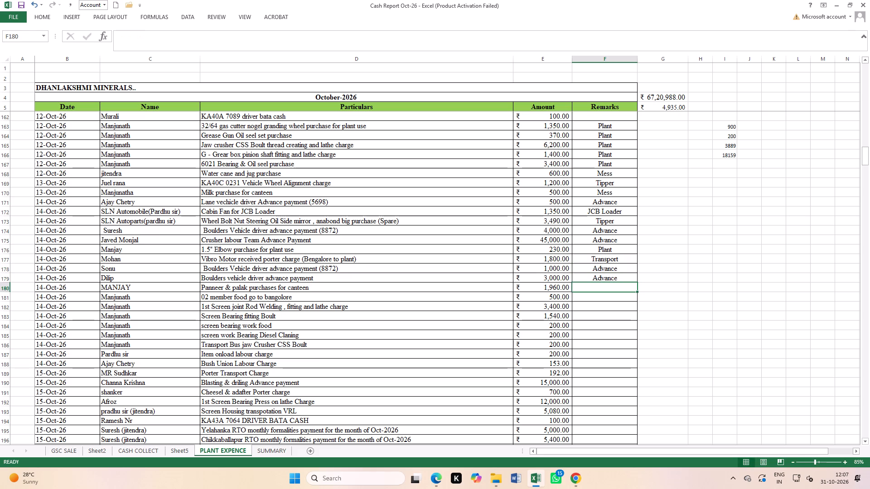
Enter the remark Mess for the 14-Oct-26 Panneer & palak purchases for canteen row.
click(334, 290)
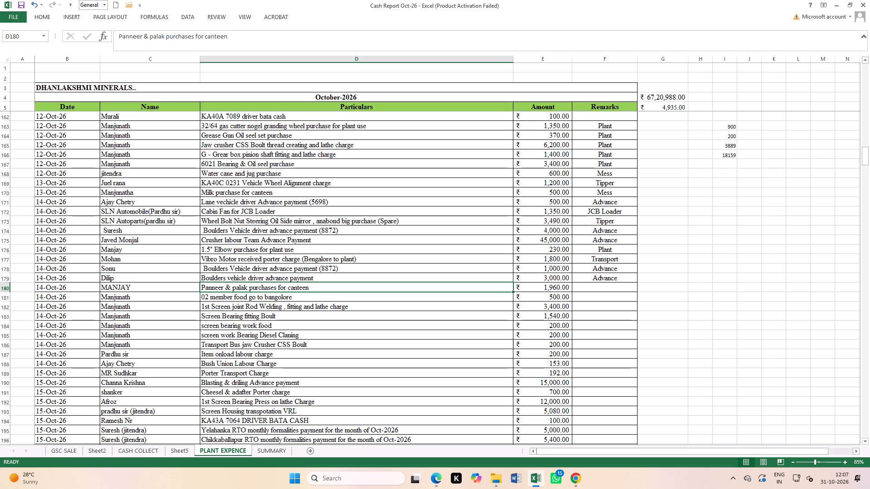
click(596, 284)
key(a)
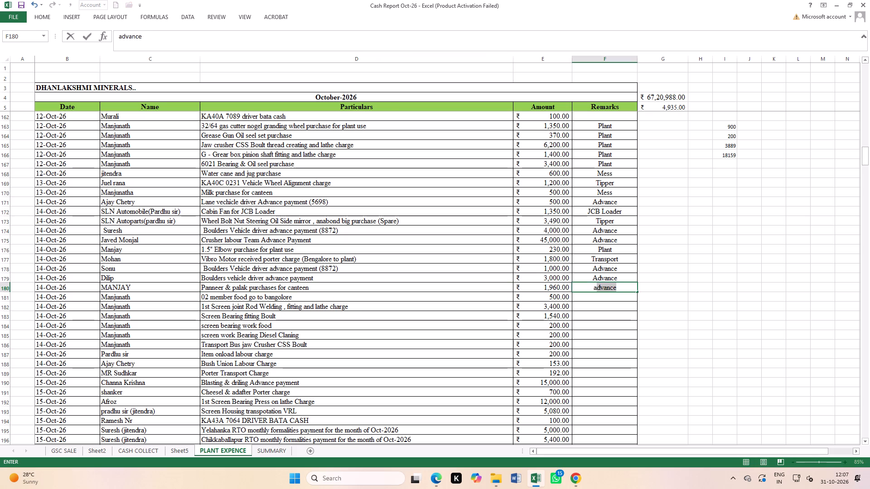
key(BackSpace)
key(BackSpace)
key(BackSpace)
key(BackSpace)
key(BackSpace)
key(BackSpace)
key(e)
key(s)
click(595, 299)
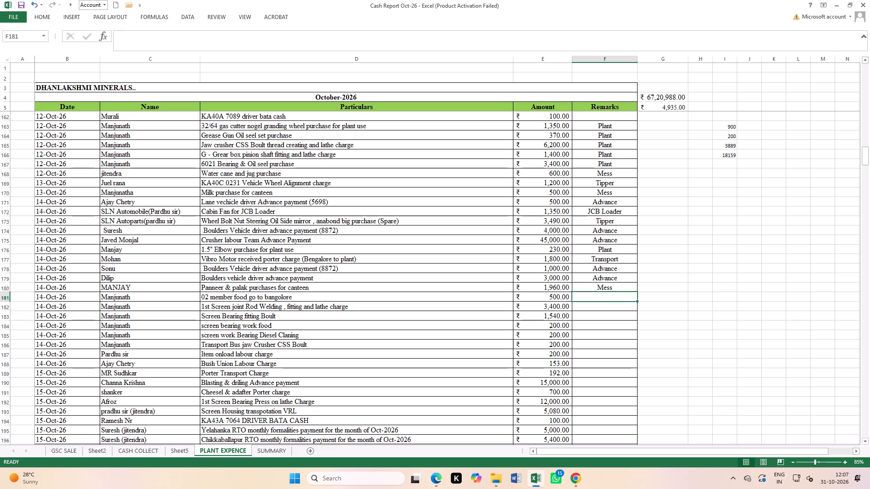
Rewrite the name in the 14-Oct-26 Panneer & palak purchases row as Manjay.
click(122, 284)
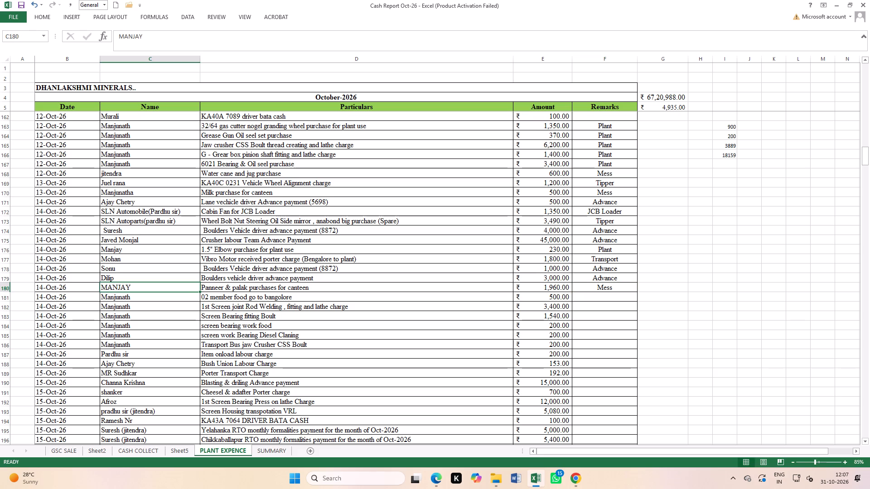
key(m)
text(anjay)
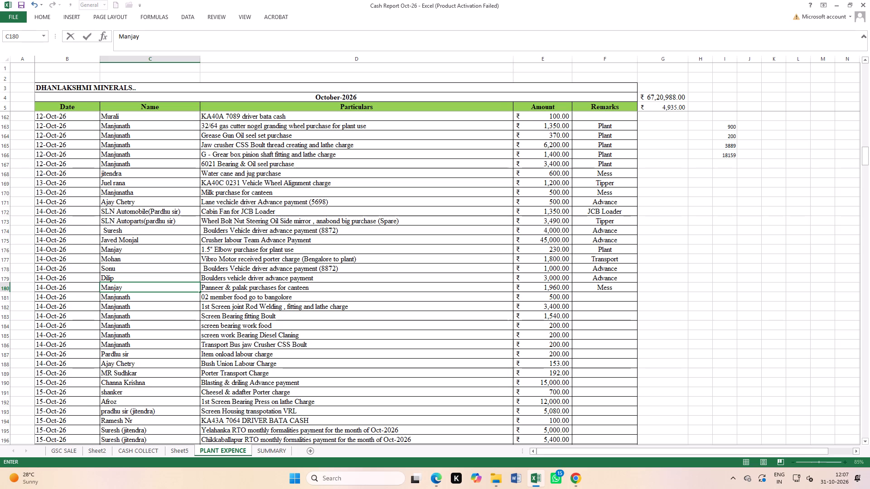
click(305, 320)
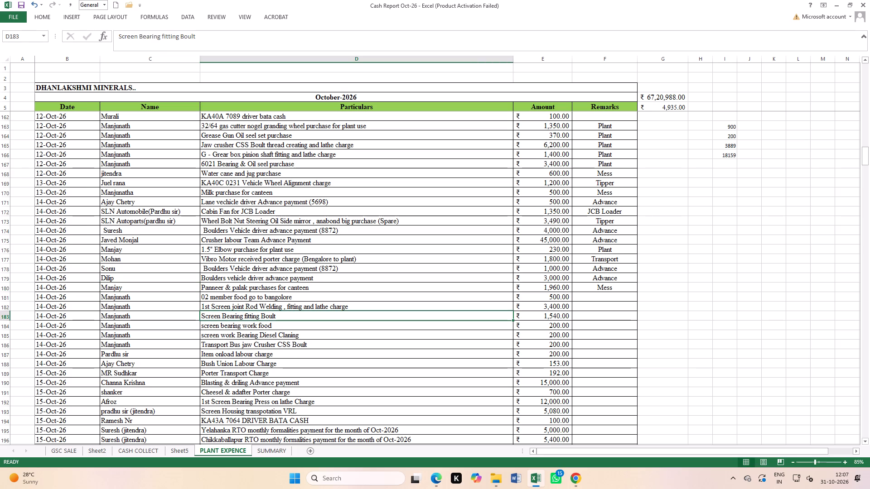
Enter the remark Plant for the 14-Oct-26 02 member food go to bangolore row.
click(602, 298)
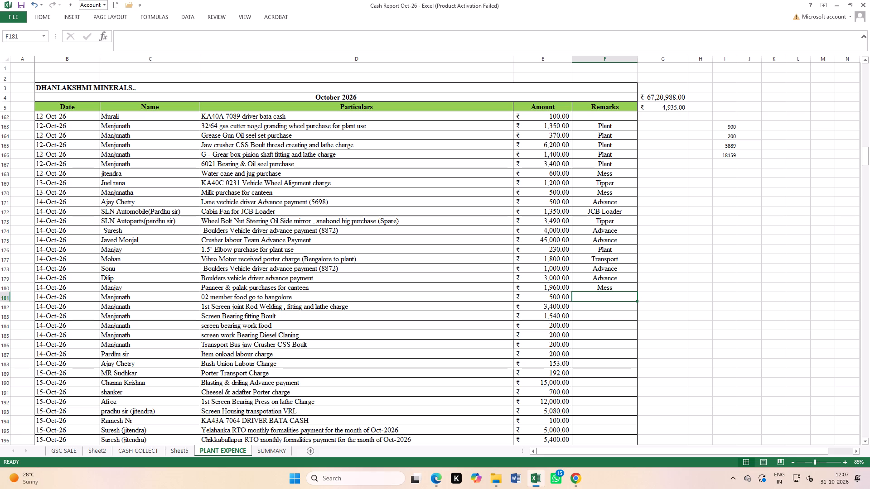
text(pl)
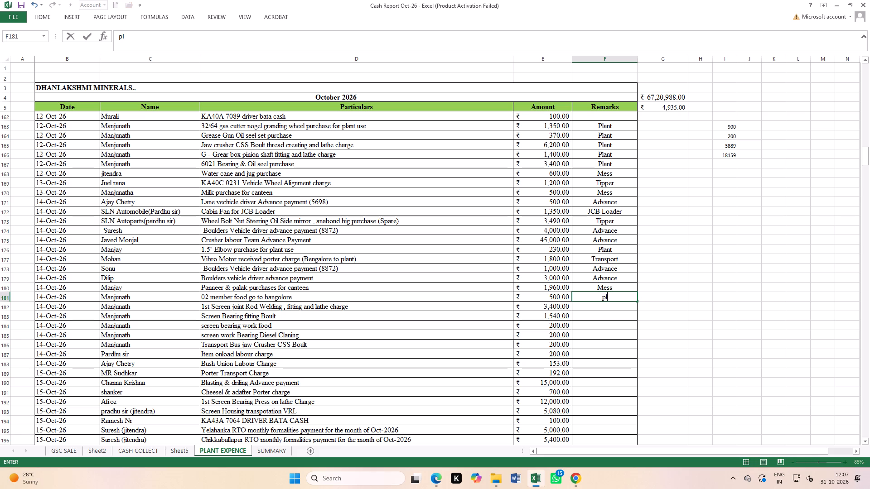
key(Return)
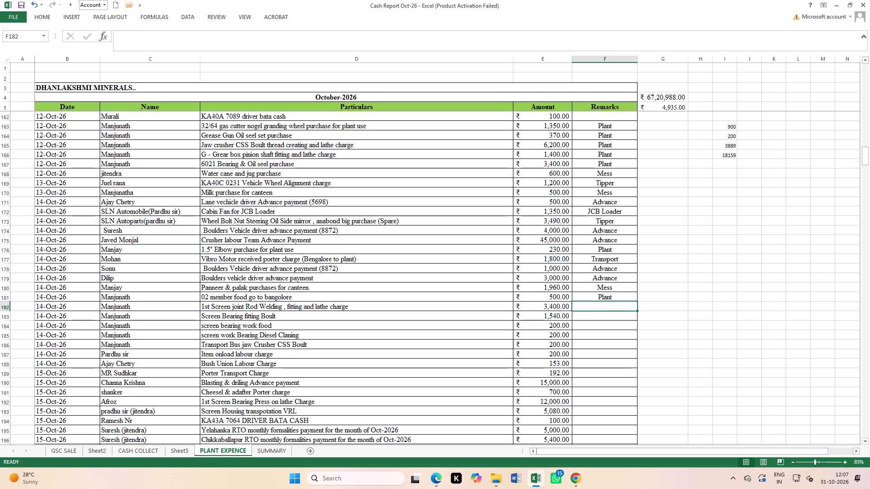
Fill the 02 member food go to bangolore row with yellow from its name cell through its remarks cell.
click(1, 296)
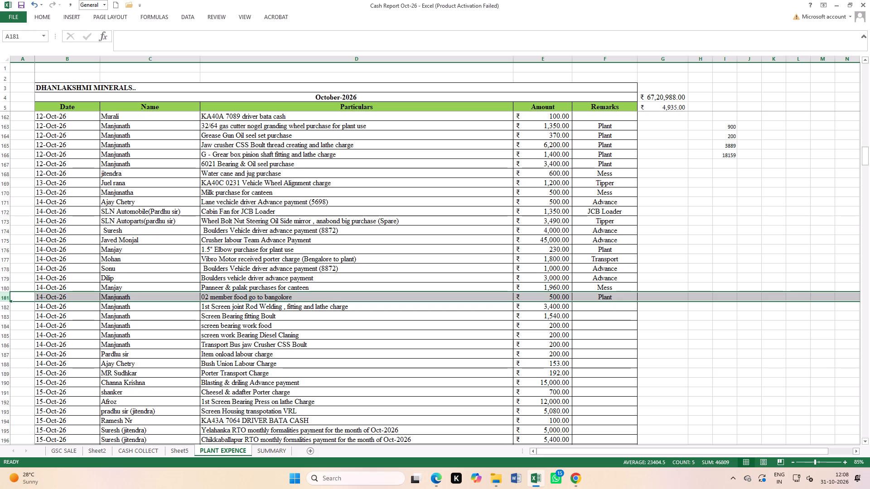
drag(230, 336, 226, 336)
drag(128, 297, 169, 296)
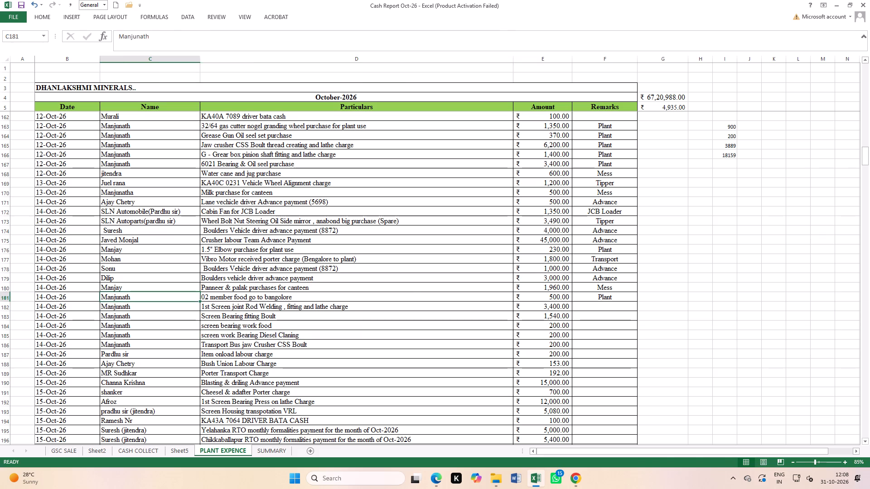
drag(169, 296, 609, 295)
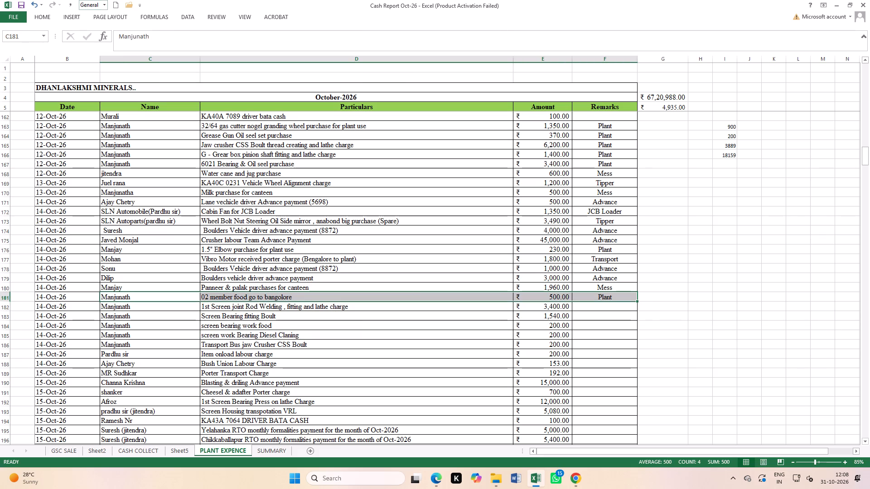
click(47, 14)
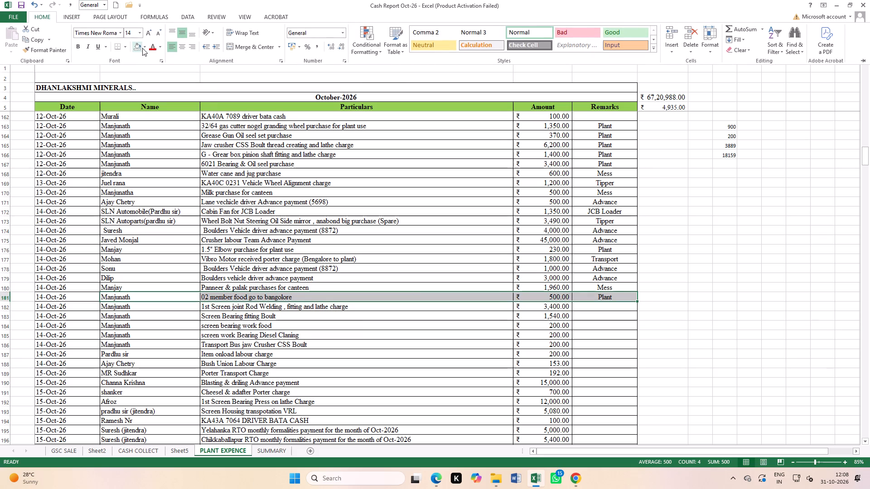
click(145, 45)
click(160, 118)
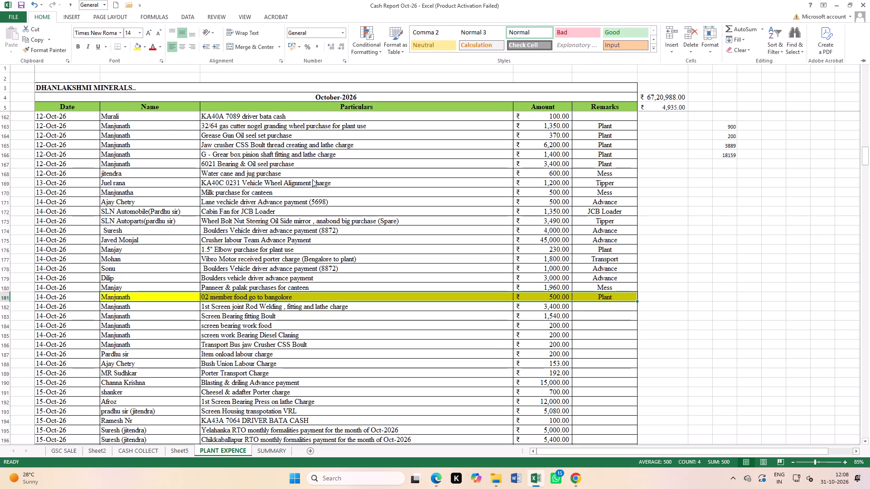
click(620, 331)
Set the remark to Food for the 02 member food row and Plant for the 1st Screen joint Rod Welding row.
click(606, 299)
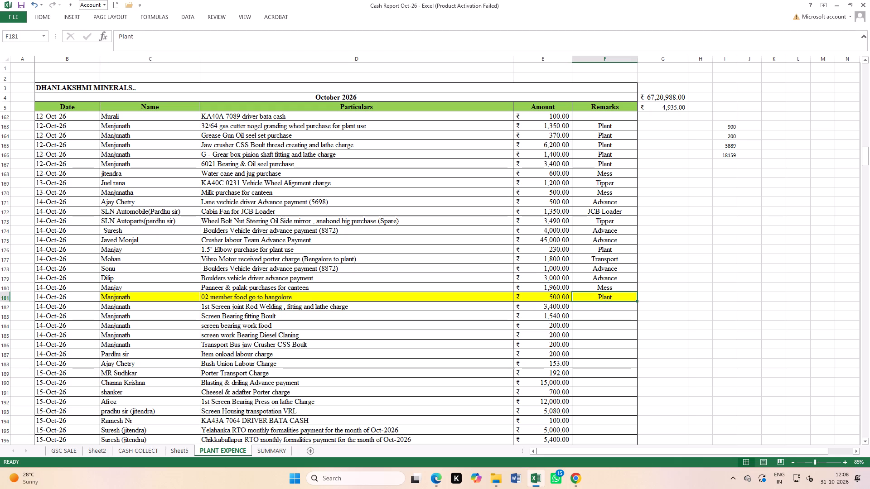
key(f)
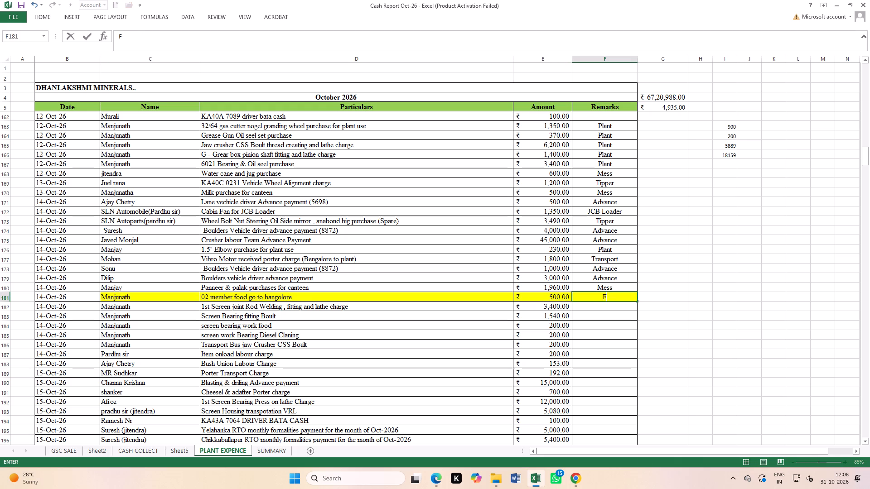
text(oo)
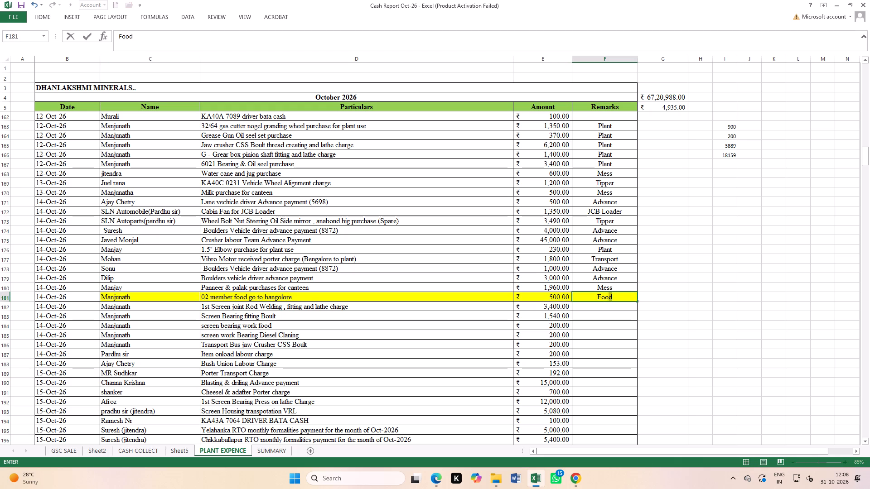
click(596, 306)
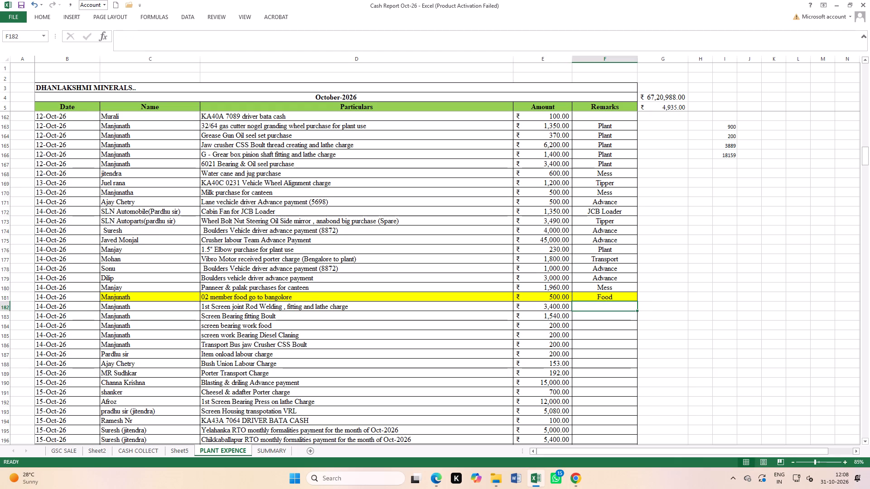
text(pl)
key(Return)
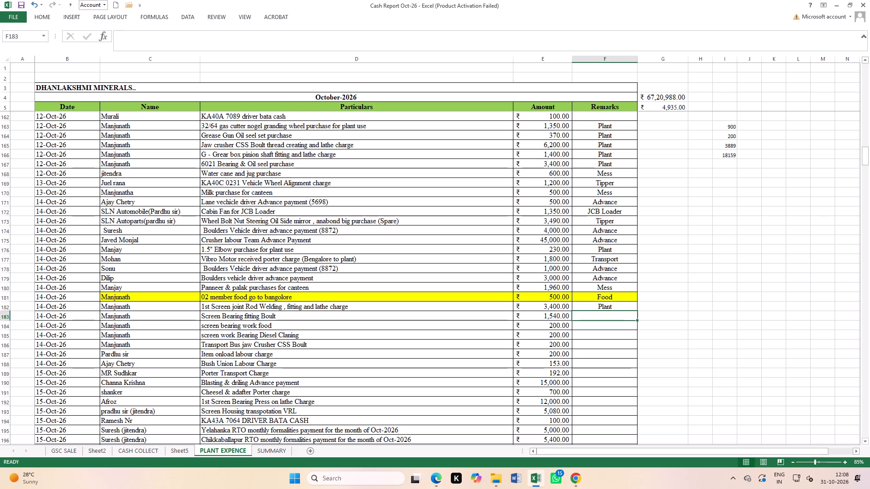
Reword the Screen Bearing fitting Boult particulars as Screen Bearing Boult fitting and lathe charge.
double_click(260, 318)
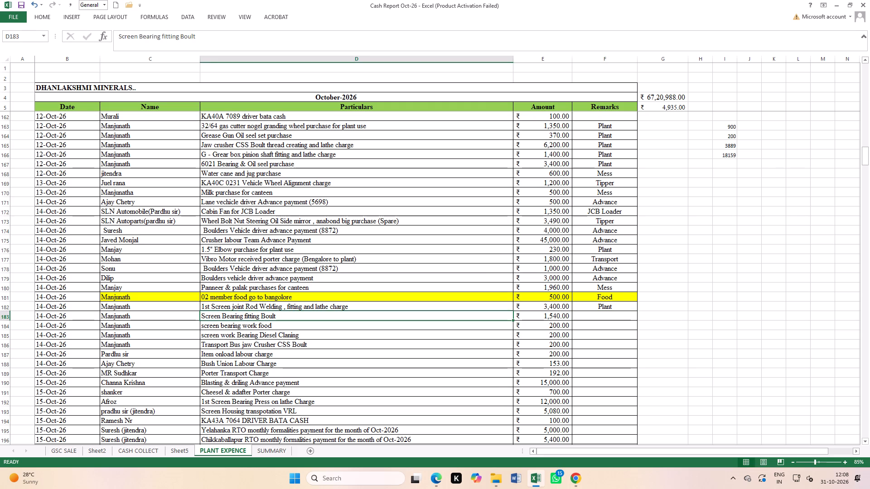
drag(260, 318, 245, 316)
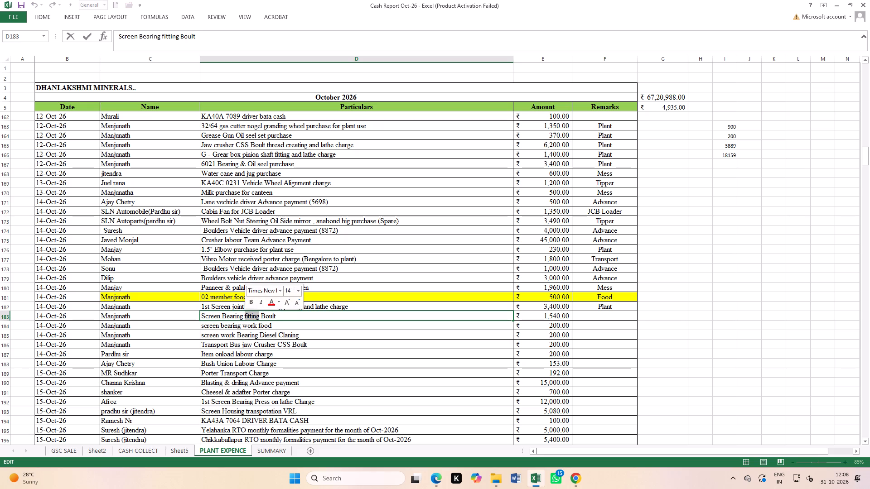
key(BackSpace)
click(287, 318)
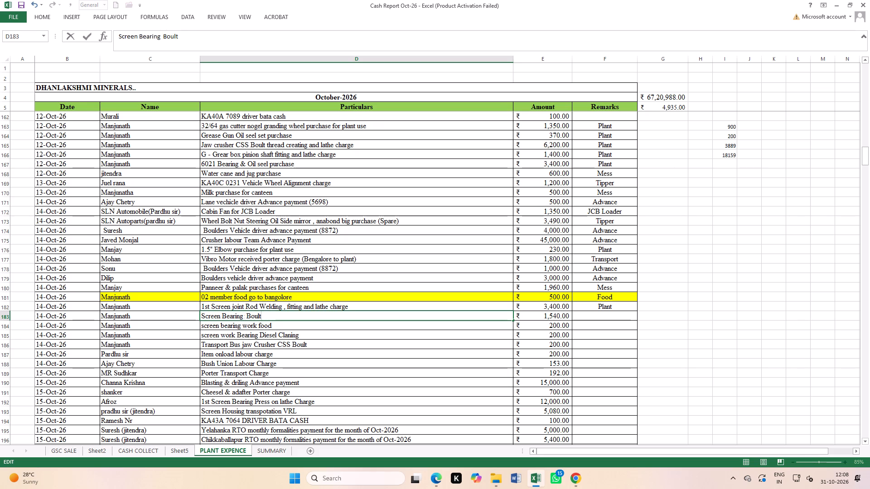
key(space)
text(fitting)
key(space)
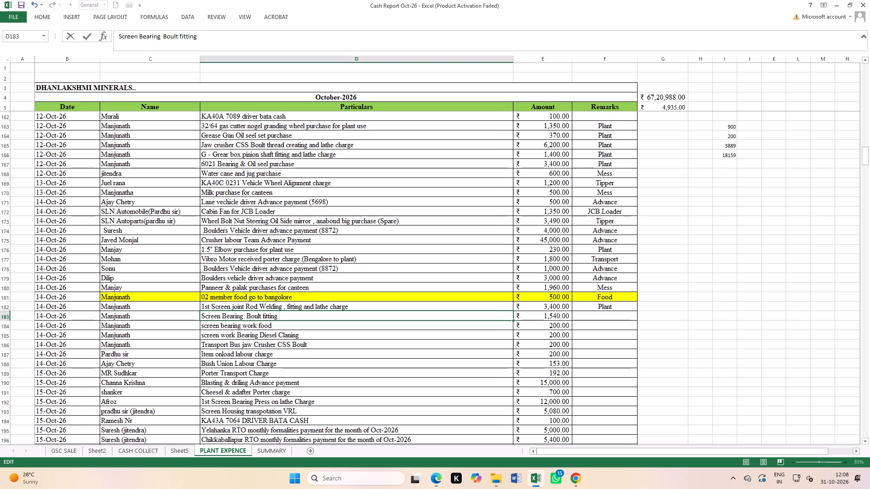
text(and)
key(space)
text(lathe)
key(space)
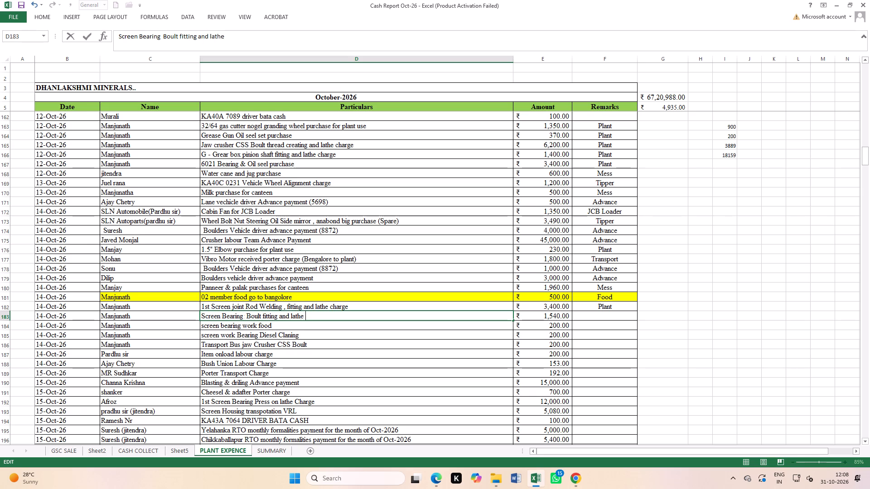
text(charge)
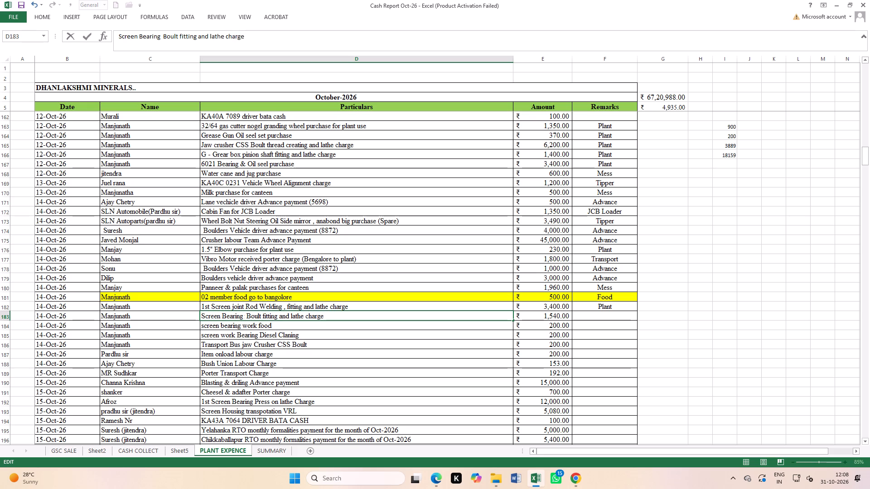
Fill the Plant remark down from the row above into the Screen Bearing Boult fitting and lathe charge row.
click(587, 317)
key(ctrl+d)
Select the particulars cell of the 14-Oct-26 screen bearing work food row.
click(582, 324)
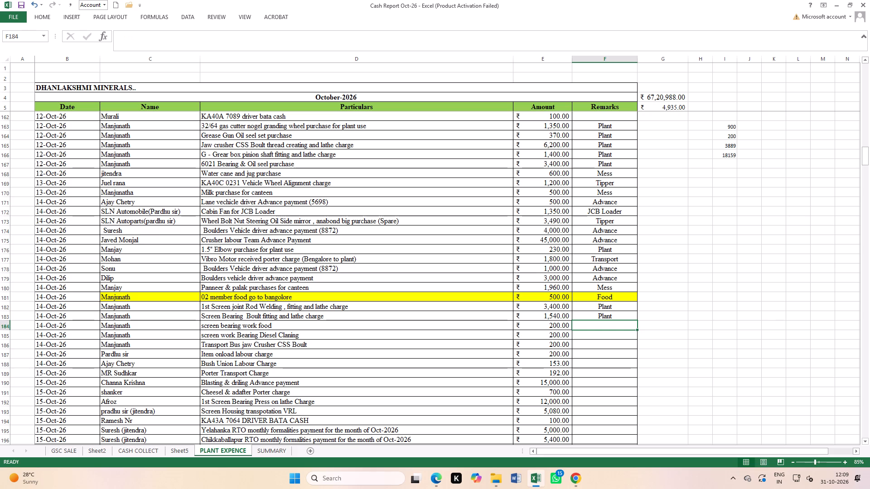
click(266, 326)
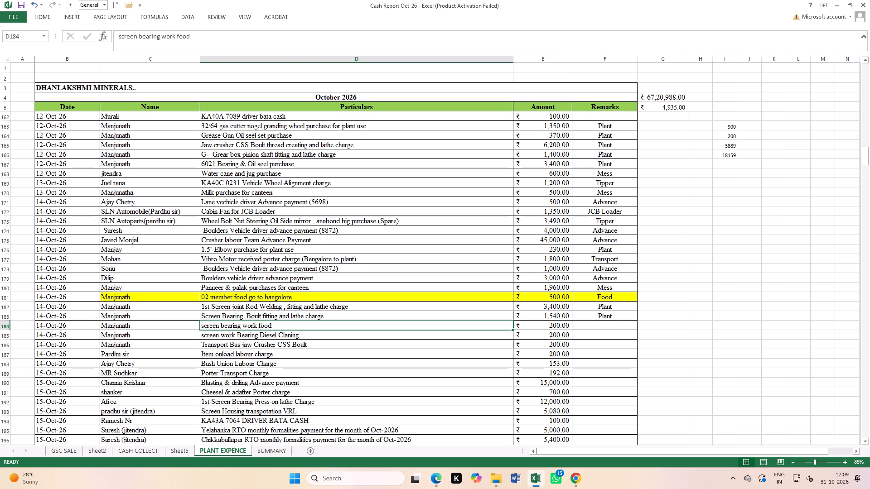
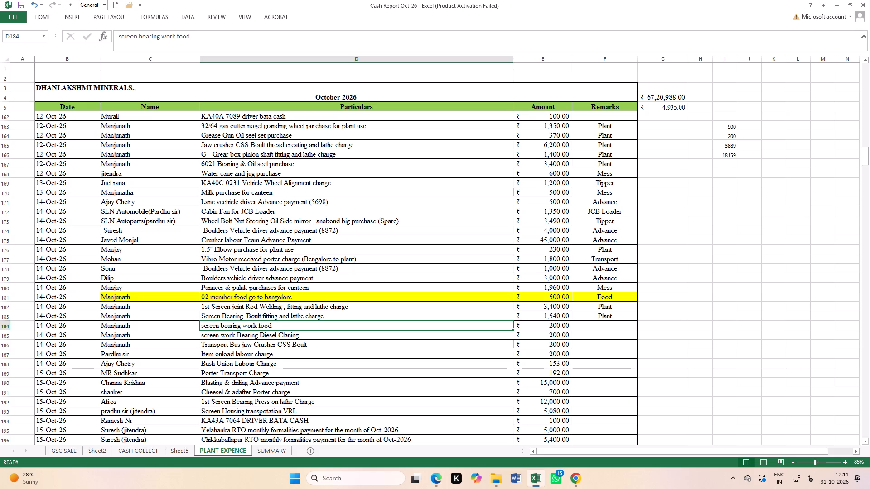
Replace the particulars of the screen bearing work food row with Food expense (Bengalore Bearing repiaring time).
click(243, 326)
text(ood)
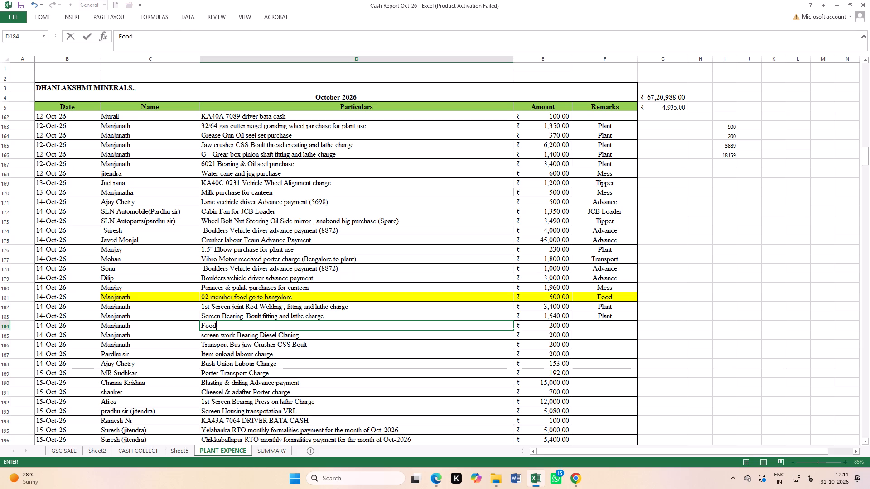
key(space)
text(ex)
text(pense)
key(space)
key(shift+parenleft)
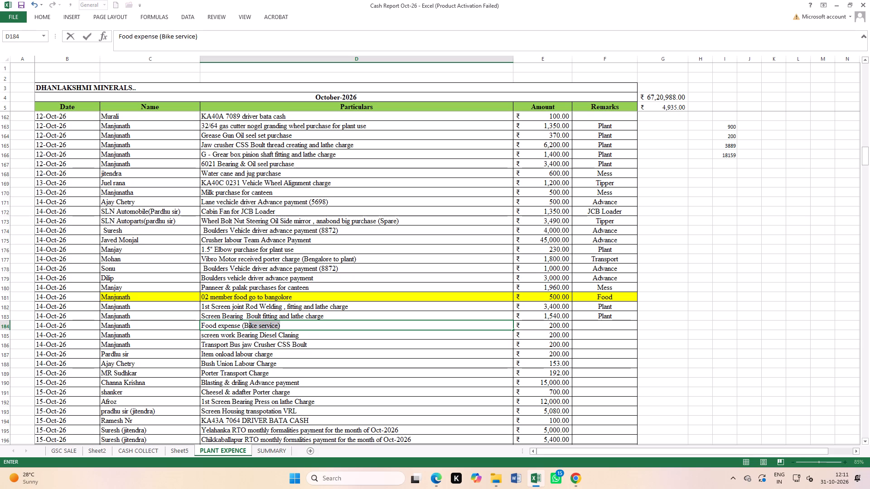
text(en)
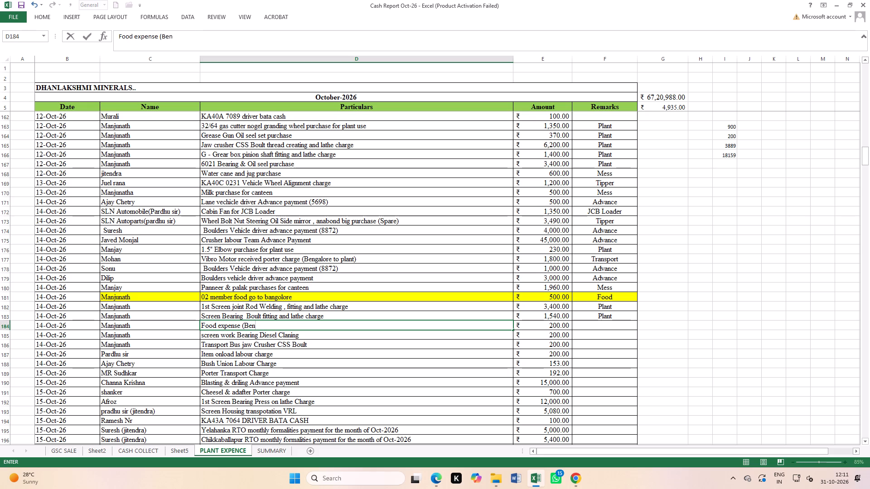
text(ga)
text(lore)
key(space)
text(ea)
text(ring)
key(space)
text(repiaring)
key(space)
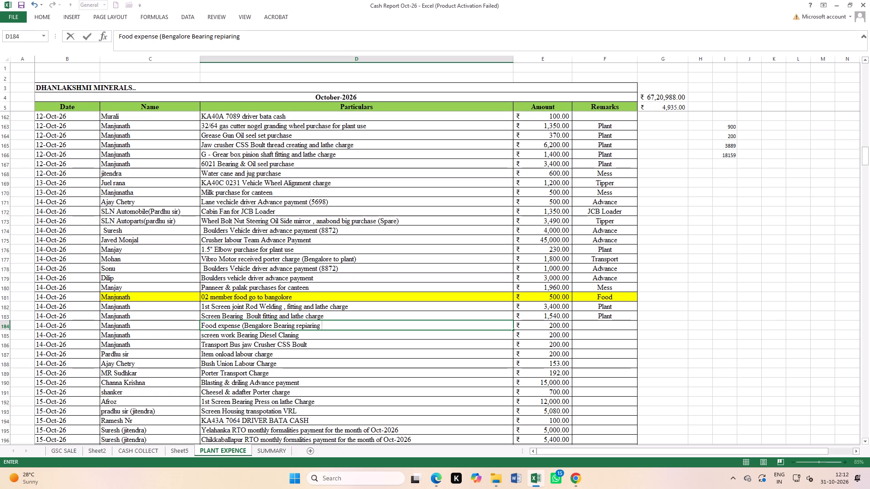
text(time)
key(shift+parenright)
key(Right)
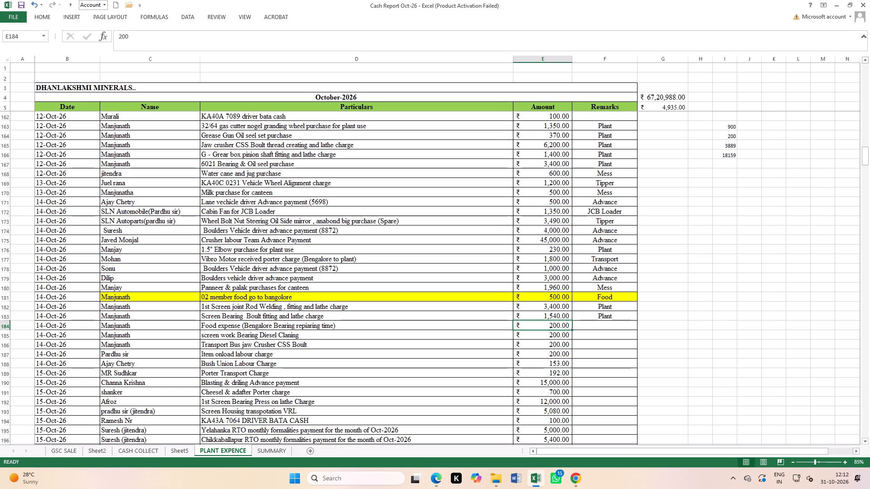
Copy the Food expense (Bengalore Bearing repiaring time) particulars over the 02 member food go to bangolore particulars.
scroll(261, 320, down, 1)
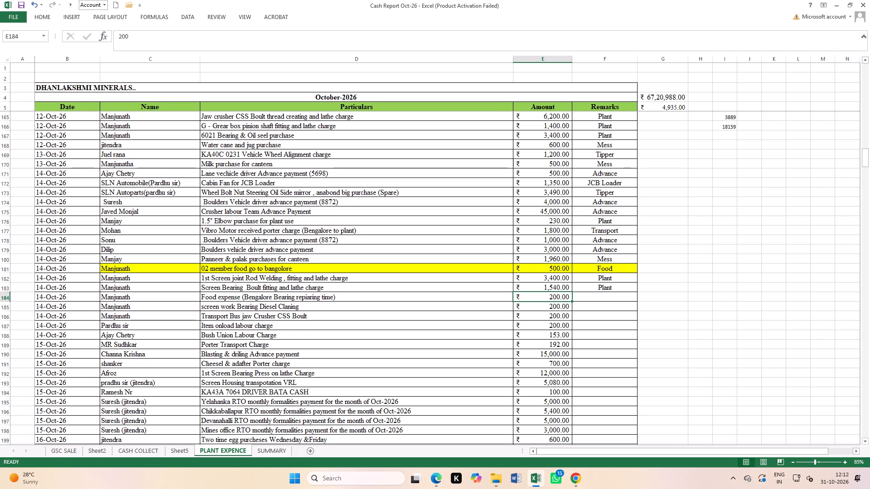
click(246, 302)
click(247, 298)
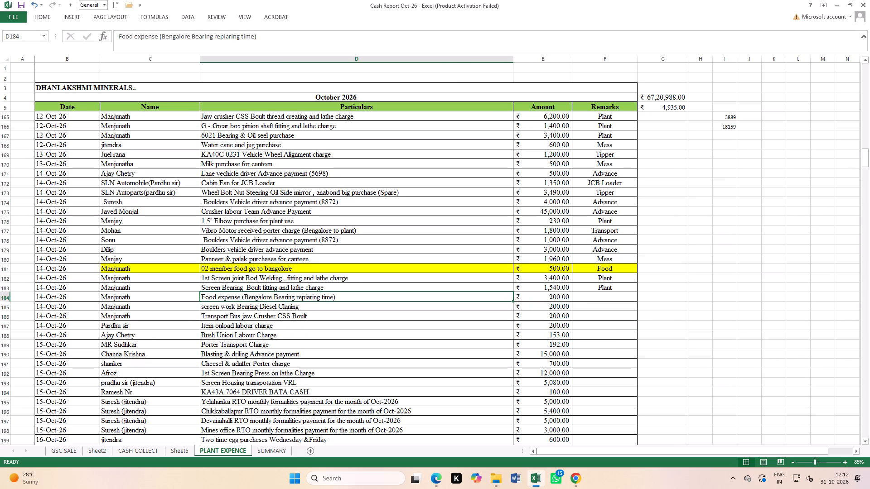
key(ctrl+c)
click(245, 269)
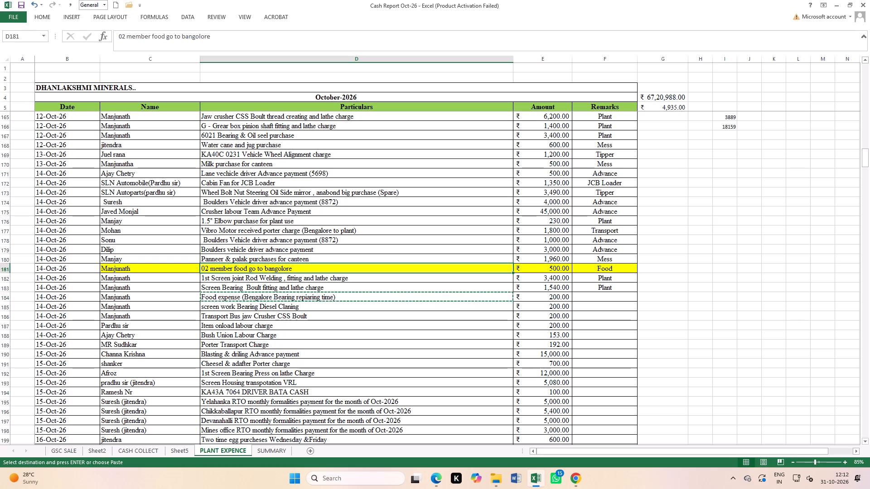
key(ctrl+v)
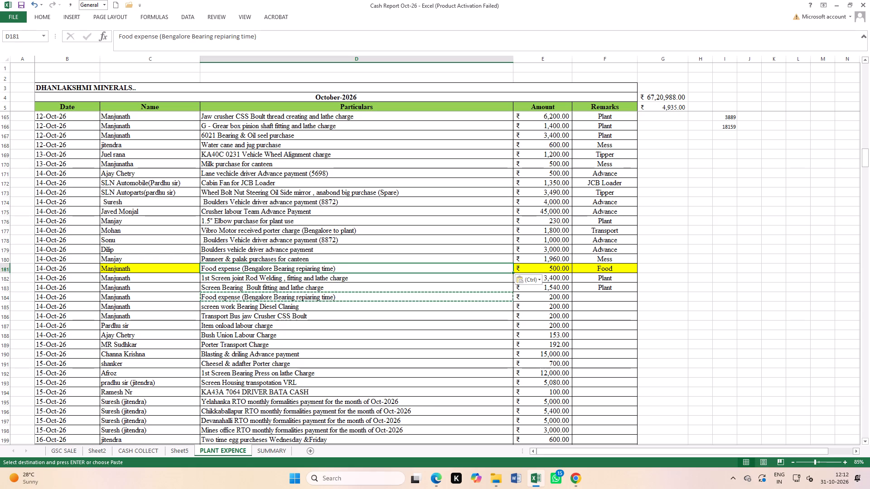
Remove the yellow fill from the amount and remark cells of the 14-Oct-26 row marked Food.
drag(549, 272, 602, 269)
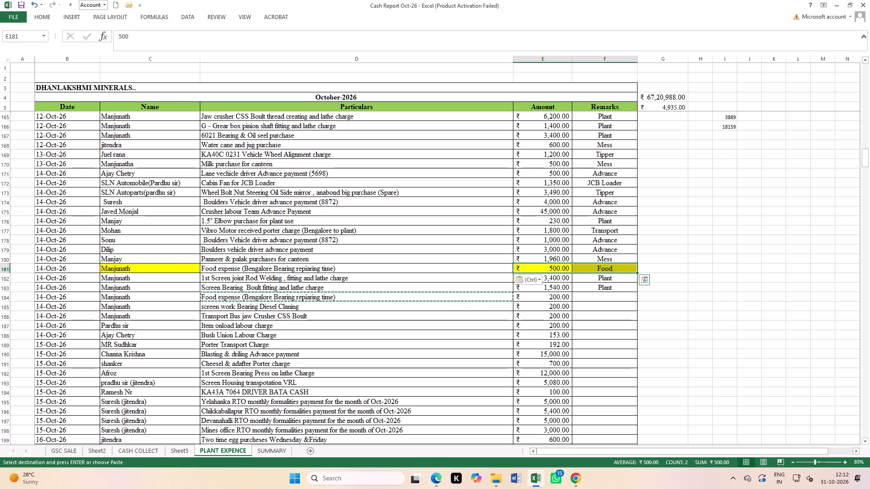
drag(39, 11, 41, 18)
click(46, 18)
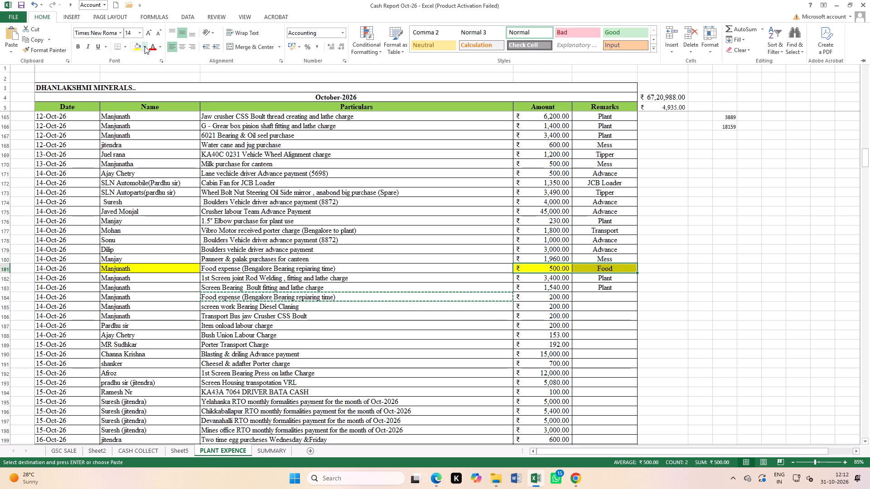
click(145, 46)
click(149, 125)
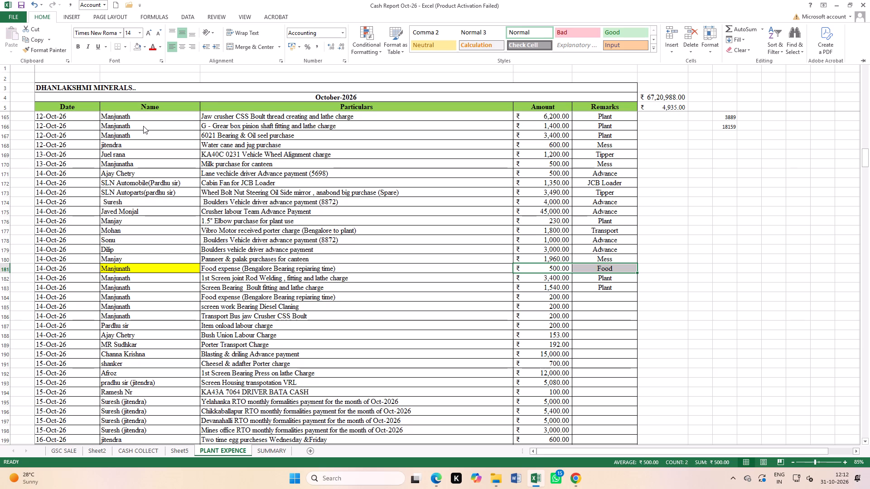
Delete the entire duplicate food expense row beneath the Screen Bearing Boult fitting and lathe charge row.
click(247, 308)
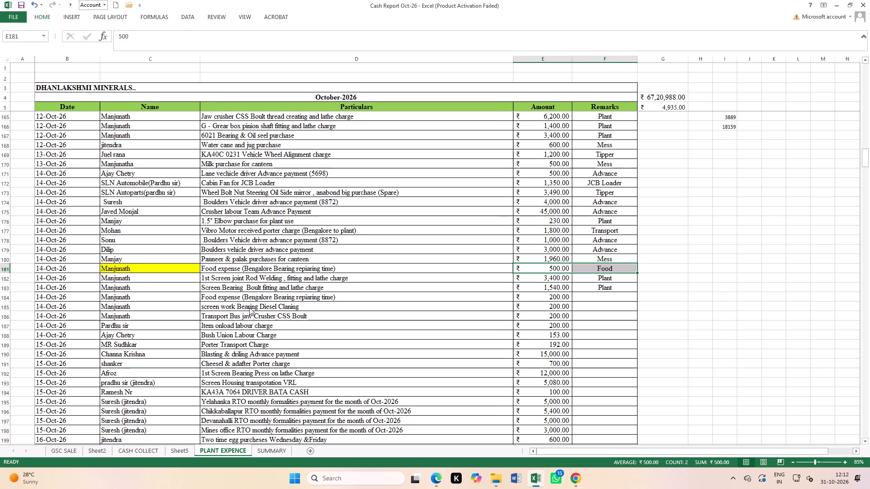
click(252, 307)
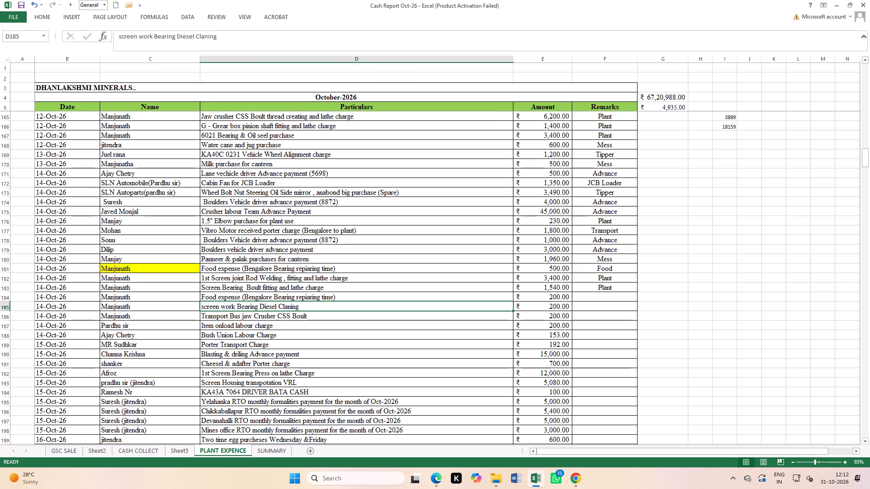
click(0, 297)
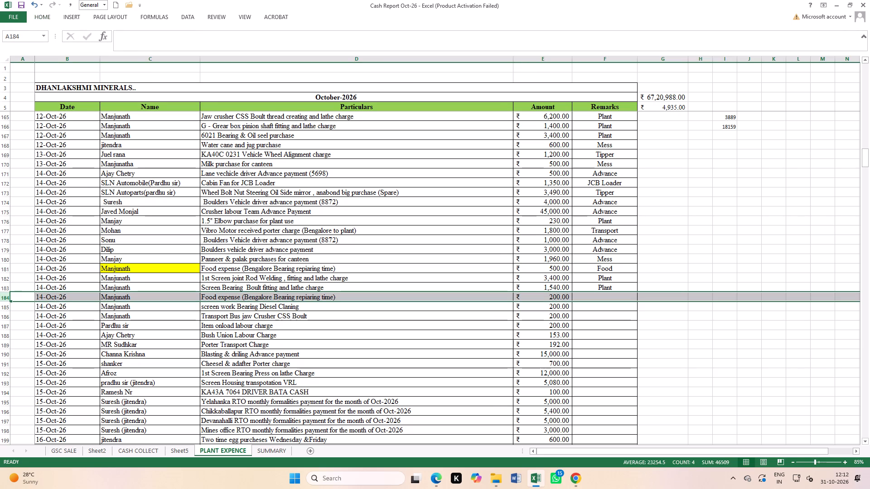
right_click(213, 296)
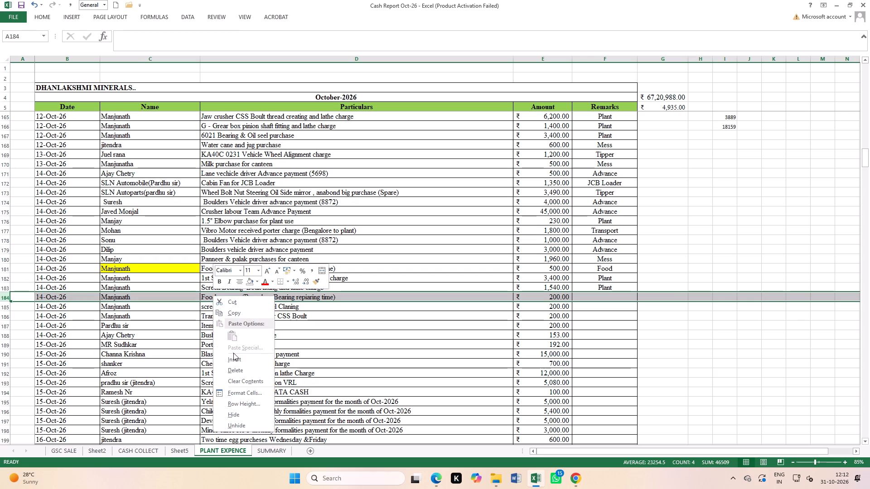
click(238, 367)
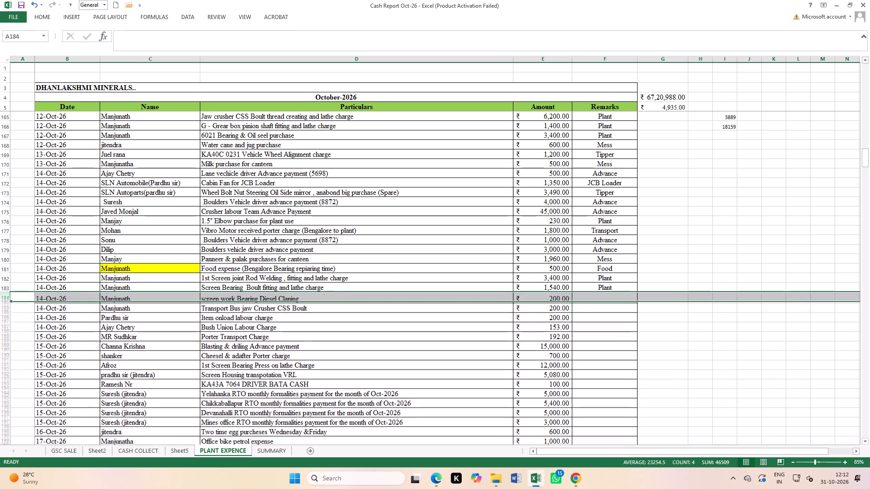
Set the amount of the remaining Bengalore Bearing food expense row to 700.
click(546, 268)
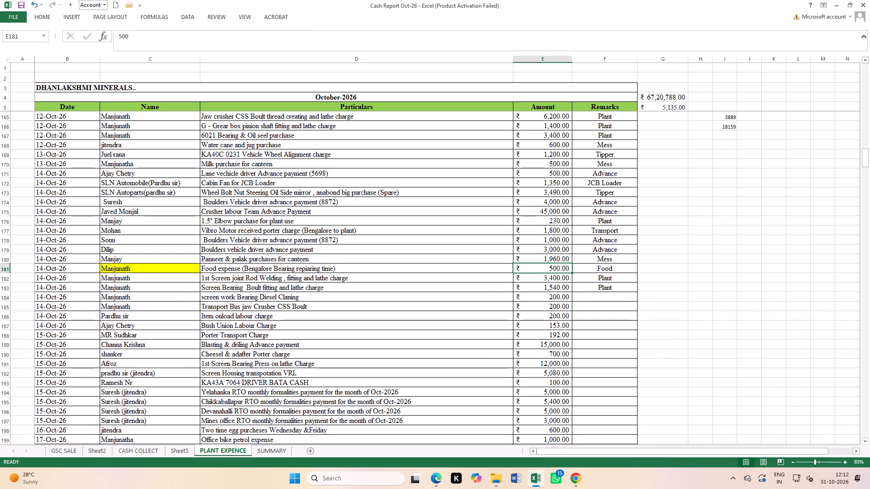
text(700)
key(Return)
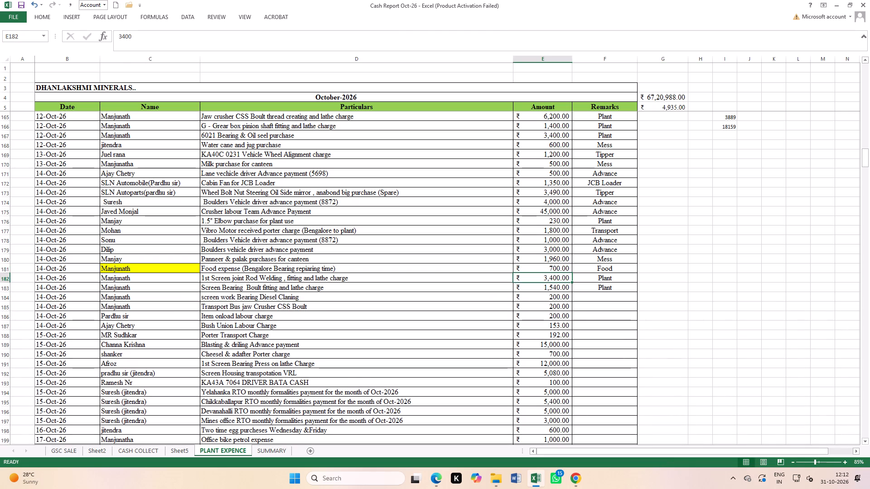
Append 2 Pesone 2days to the particulars of the Bengalore Bearing food expense row.
double_click(367, 266)
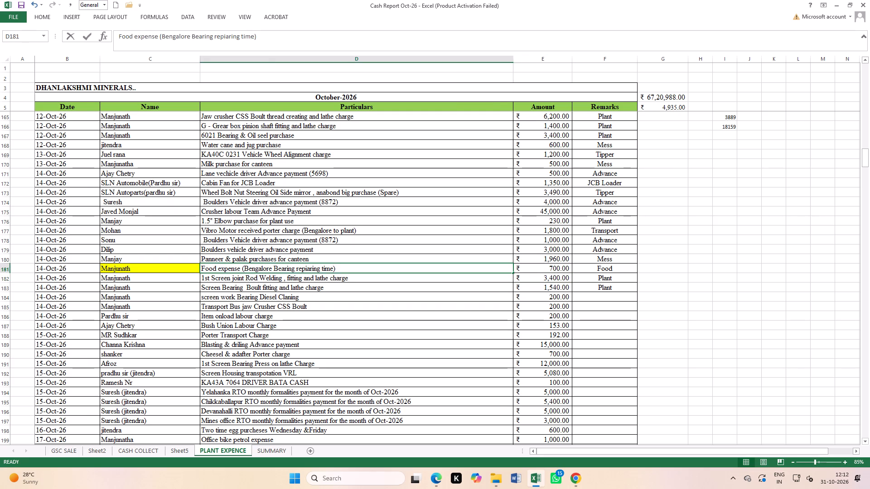
key(space)
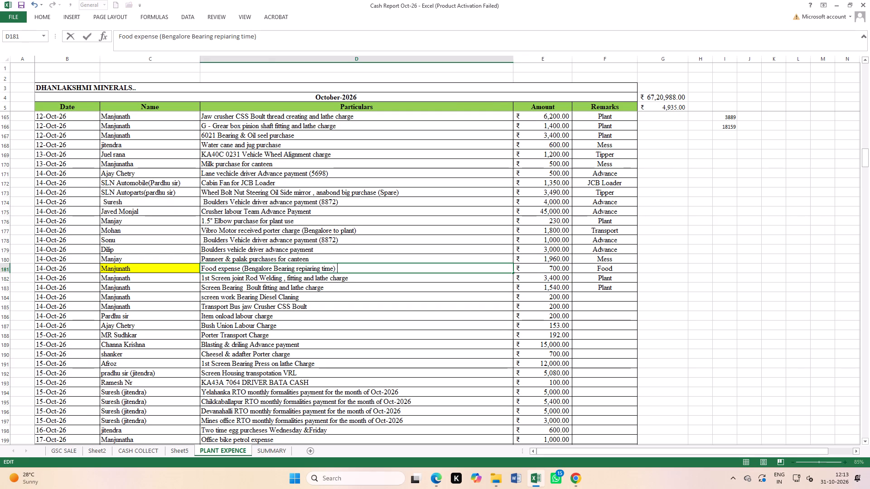
key(2)
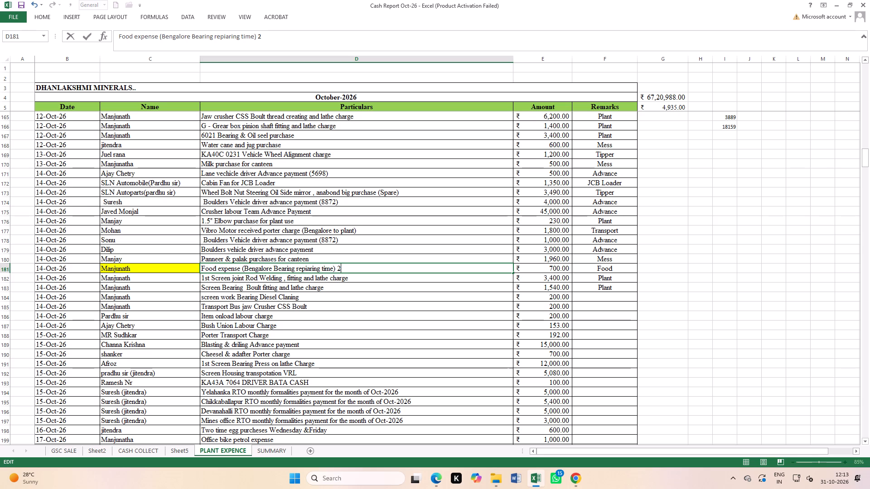
key(space)
key(p)
key(BackSpace)
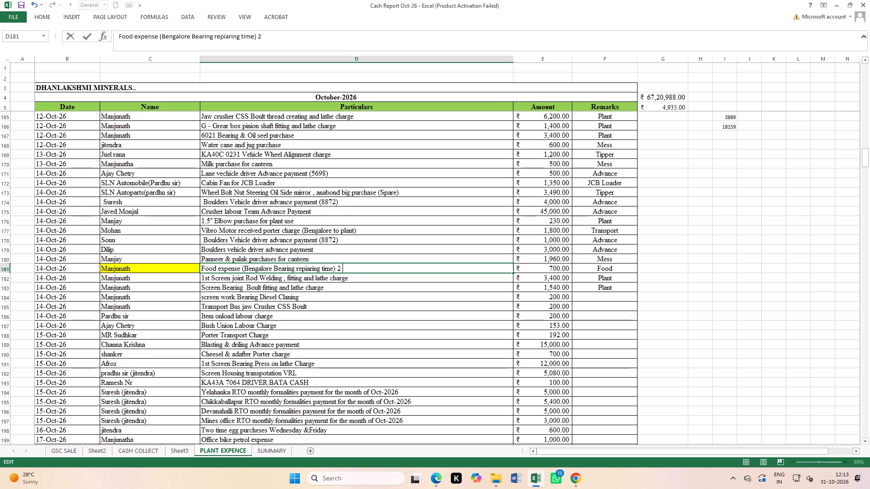
key(e)
text(son)
text(e)
key(space)
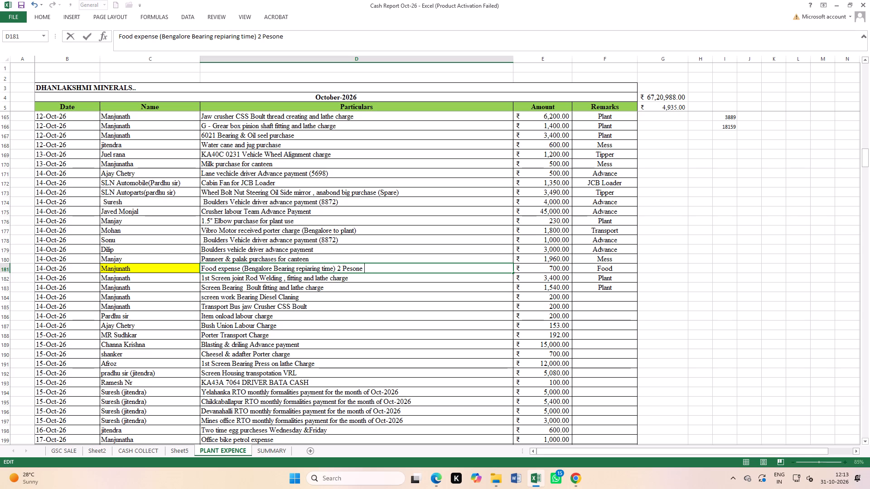
key(2)
text(days)
click(404, 321)
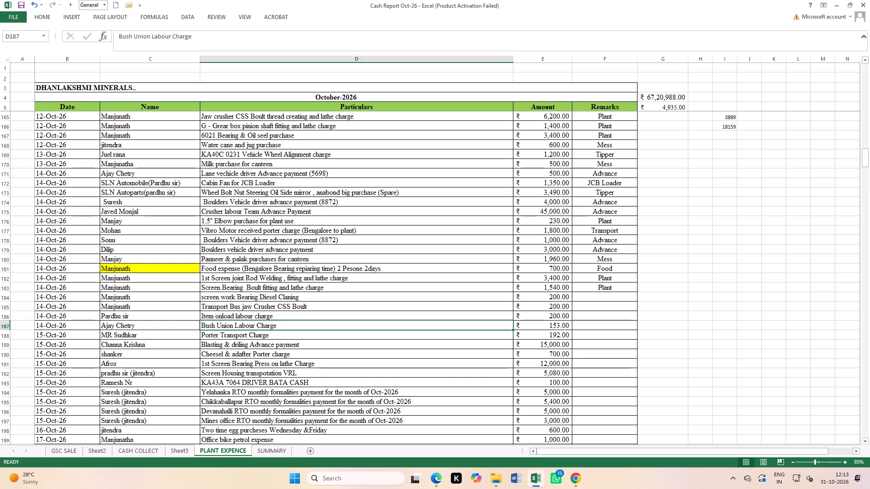
Save the workbook.
click(21, 4)
Replace the particulars of the screen work Bearing Diesel Claning row with Diesel purchase for Bearing cleaning work.
click(272, 289)
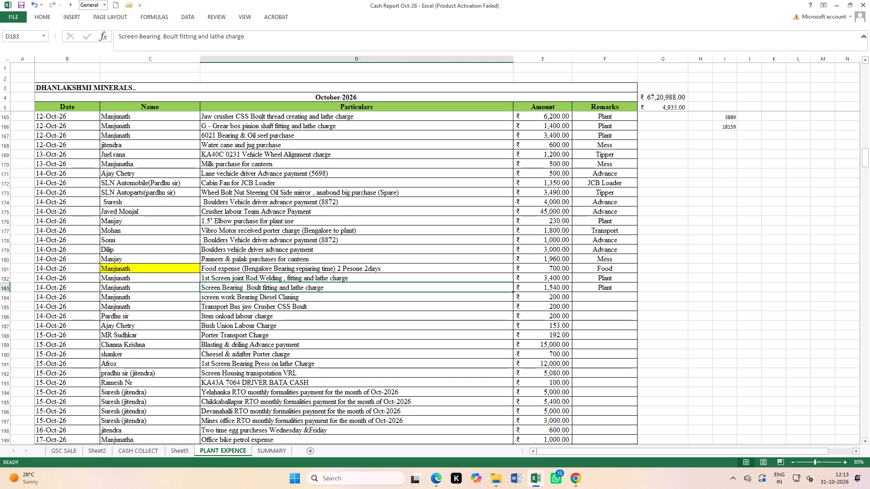
click(255, 278)
click(246, 287)
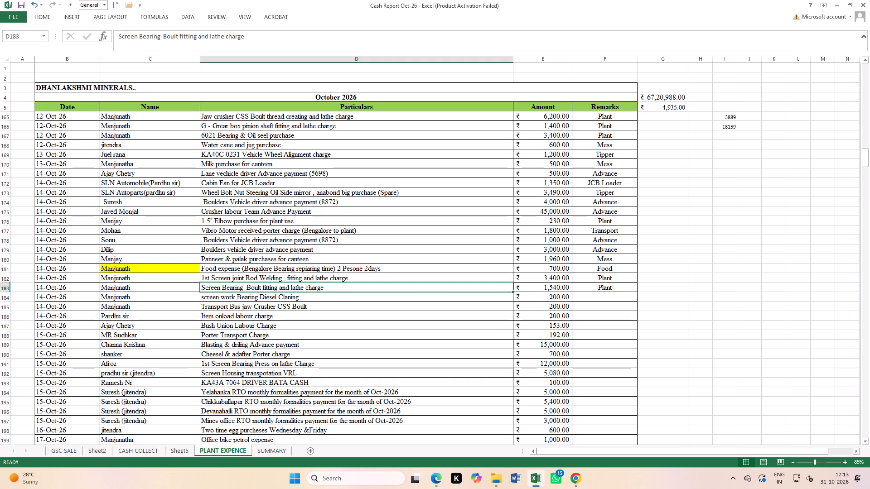
click(231, 300)
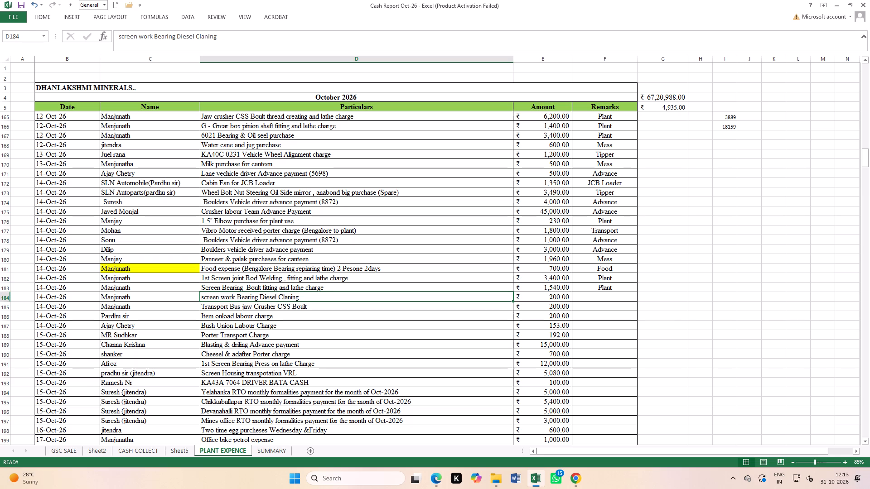
click(2, 298)
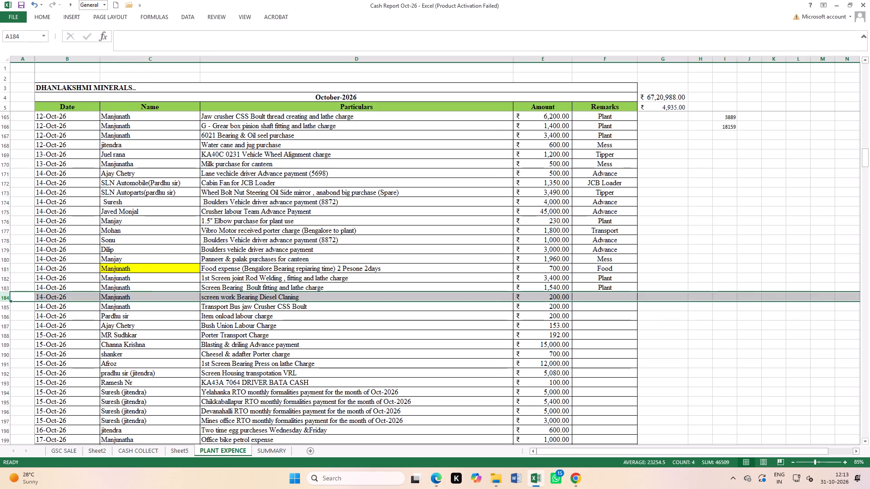
click(221, 297)
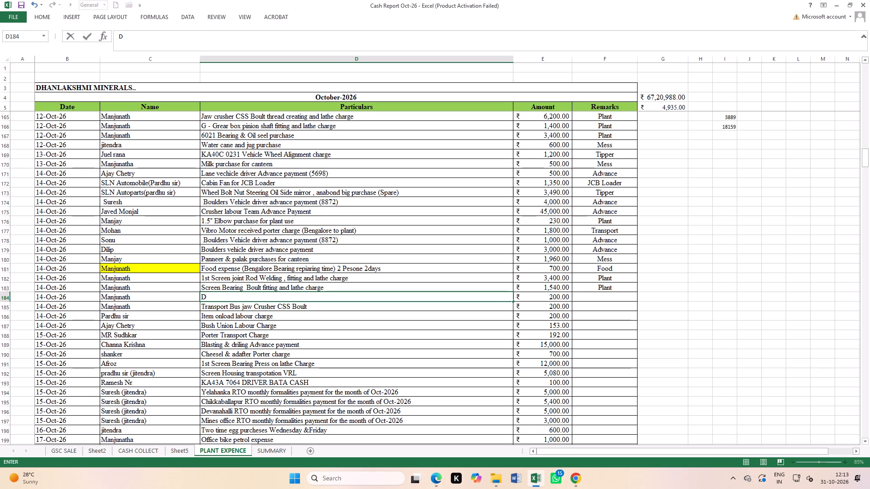
text(ies)
text(el purchase for)
key(space)
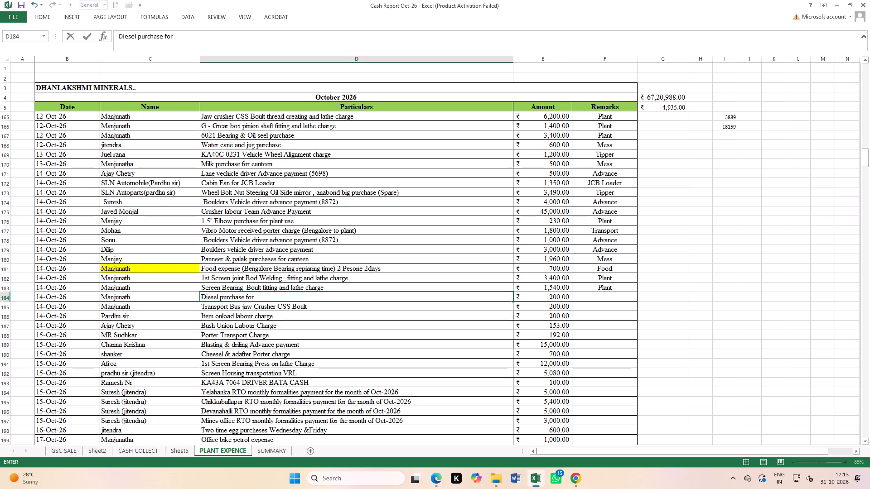
text(earing cleaning work)
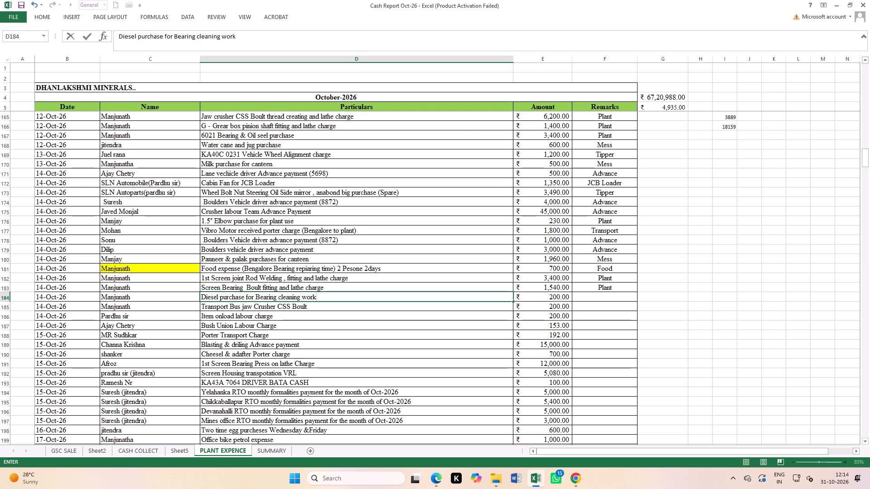
Enter Plant as the remark for the Bearing cleaning diesel purchase row.
key(Right)
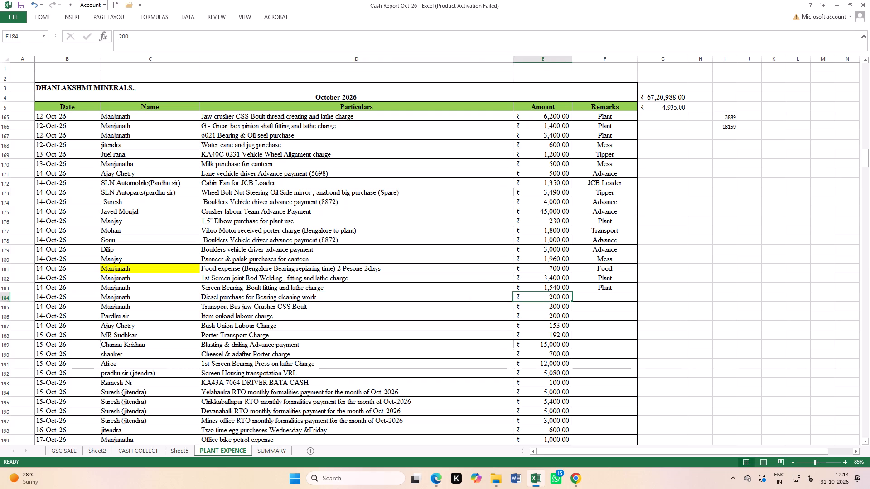
key(Right)
text(pl)
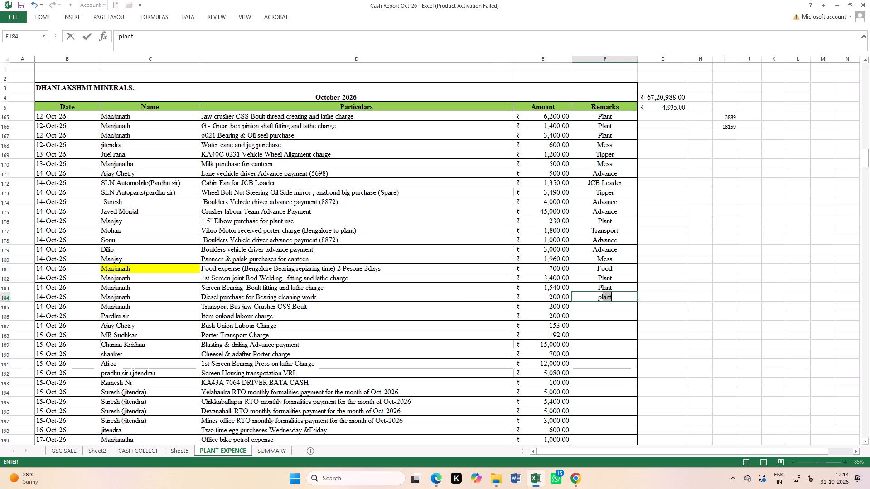
key(Return)
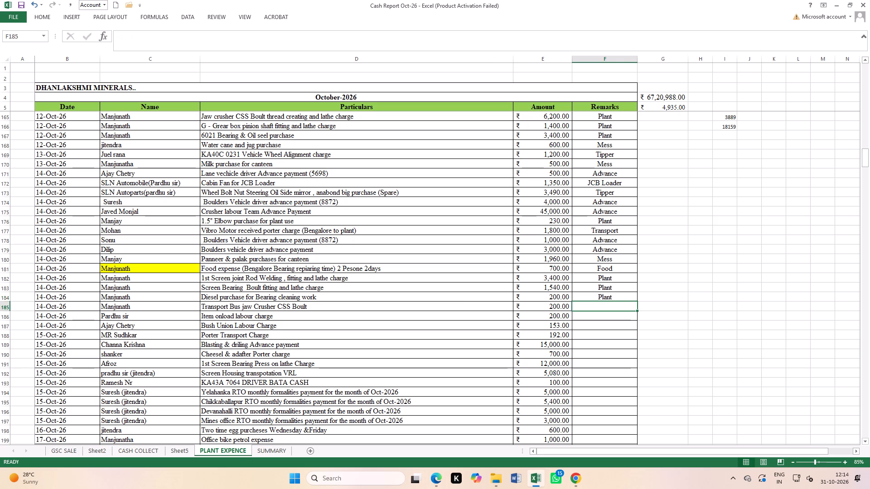
Remove the leading Transport Bus wording from the CSS Boult row's particulars and capitalise Jaw, leaving Jaw Crusher CSS Boult.
double_click(244, 307)
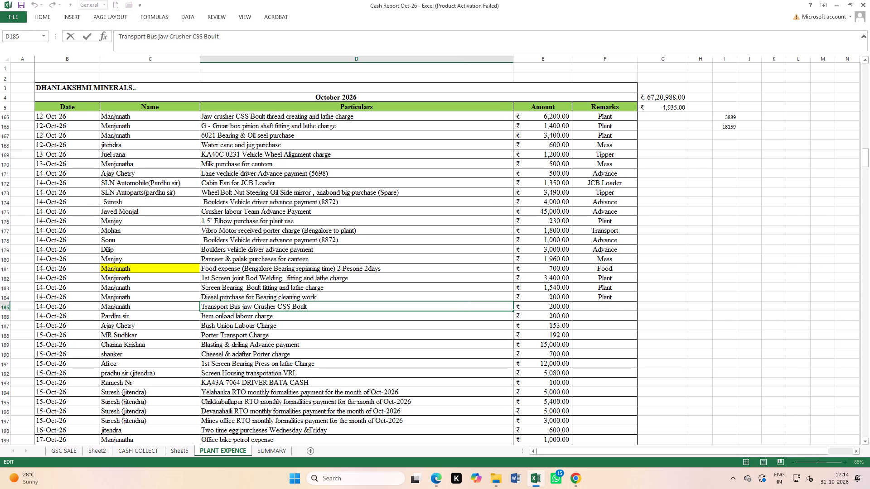
key(BackSpace)
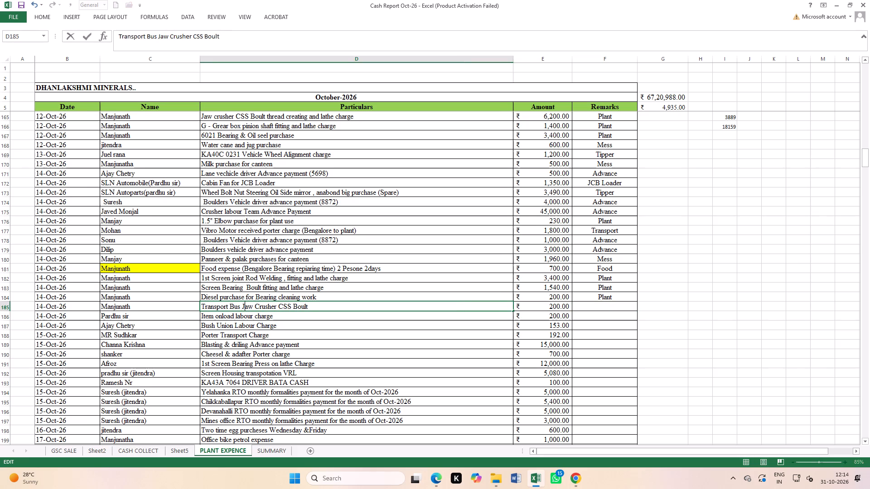
key(Left)
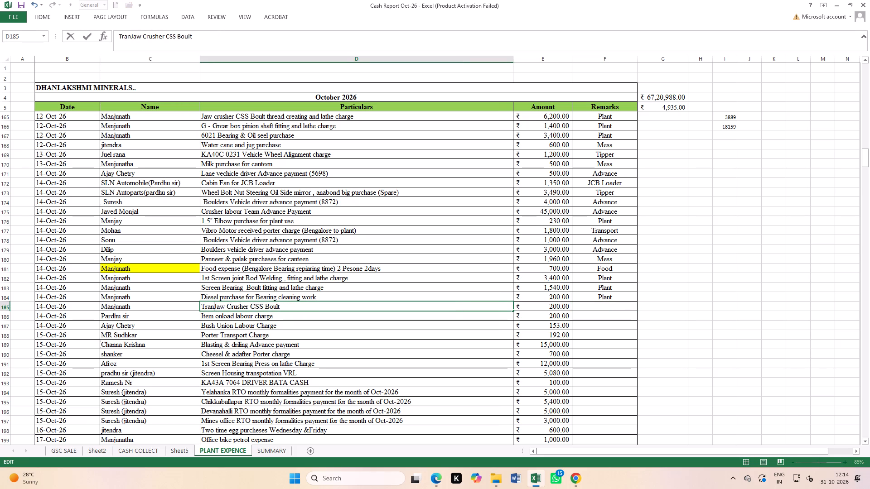
key(Right)
key(Right)
key(Right)
key(Right)
key(Right)
key(Right)
key(Right)
key(Right)
key(Right)
key(Right)
key(Right)
key(Right)
key(Right)
key(Right)
key(Right)
key(Right)
key(Right)
key(Right)
key(Right)
key(Right)
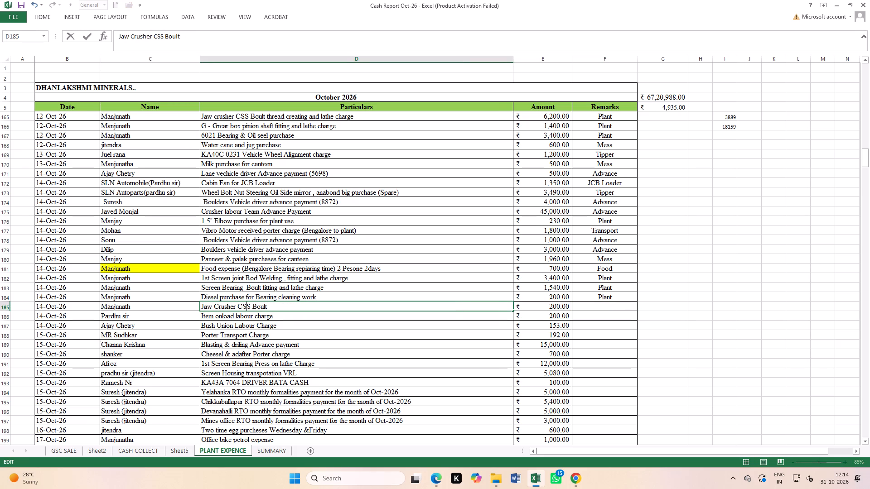
Append received Bus transport charge (Bengalore to Chikkaballapur) to the Jaw Crusher CSS Boult particulars.
key(space)
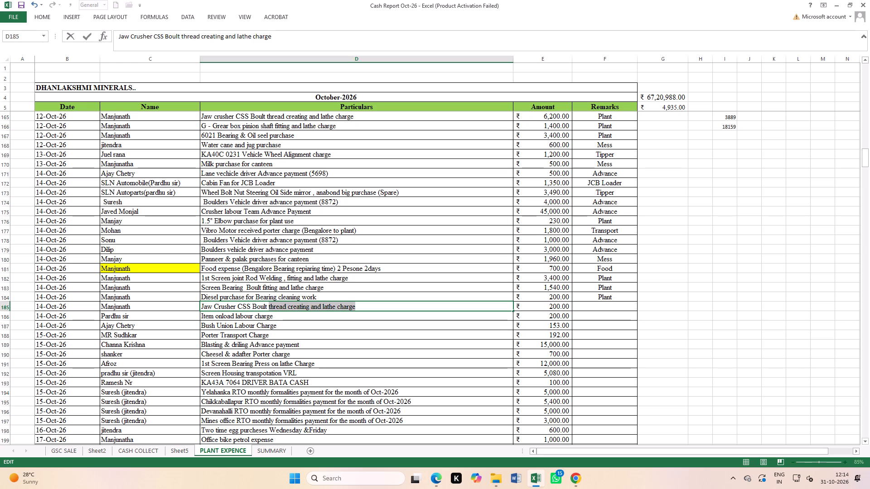
text(received)
key(space)
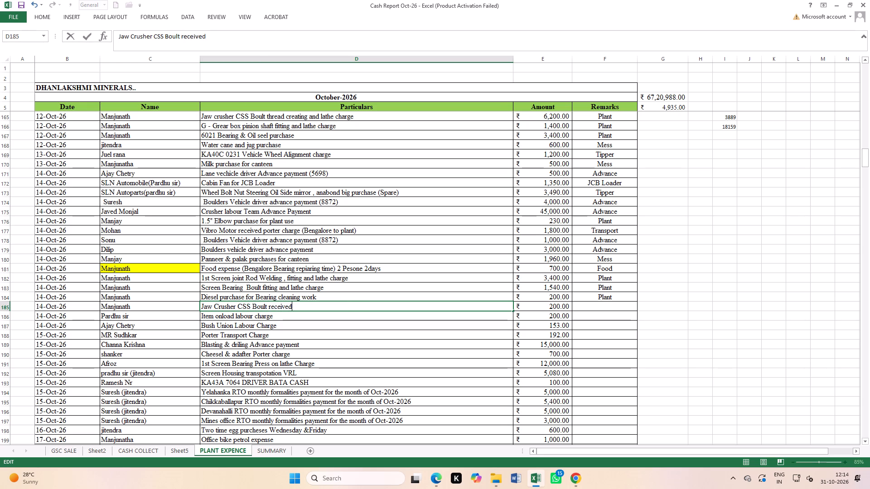
key(b)
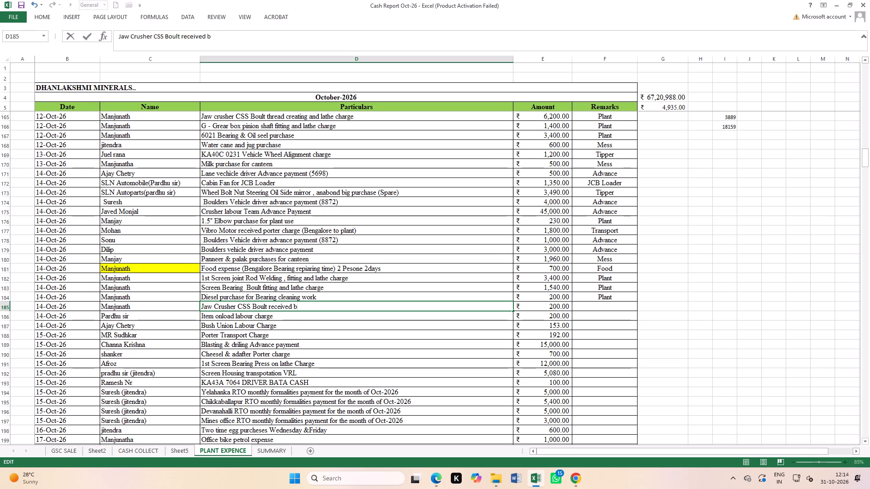
key(BackSpace)
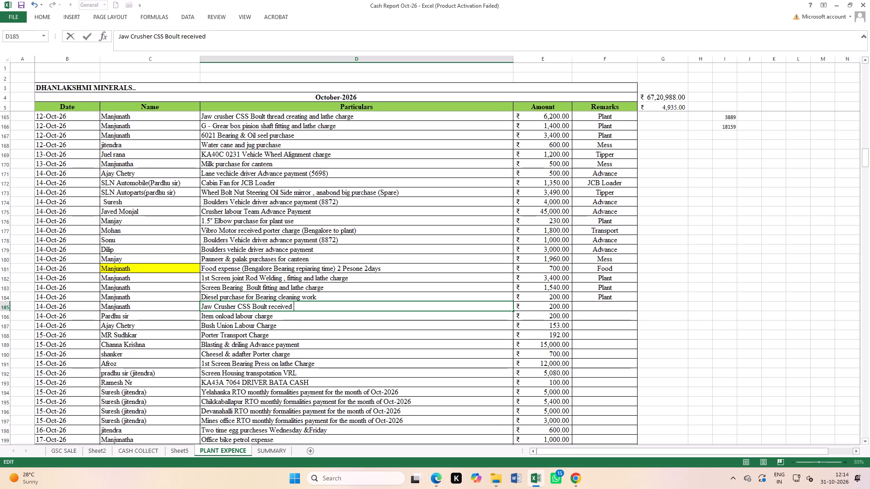
key(b)
text(us)
key(space)
text(tr)
text(ansport charge)
key(space)
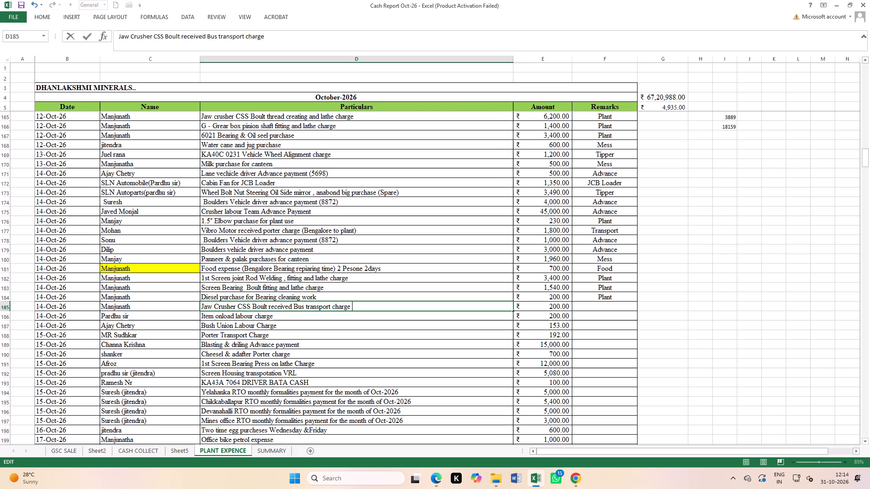
key(shift+parenleft)
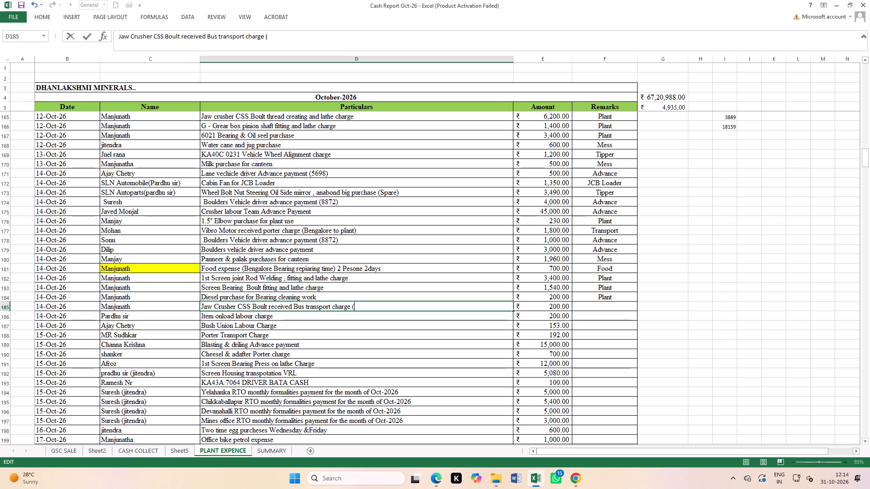
text(engalore to)
key(space)
text(hikkaballapur)
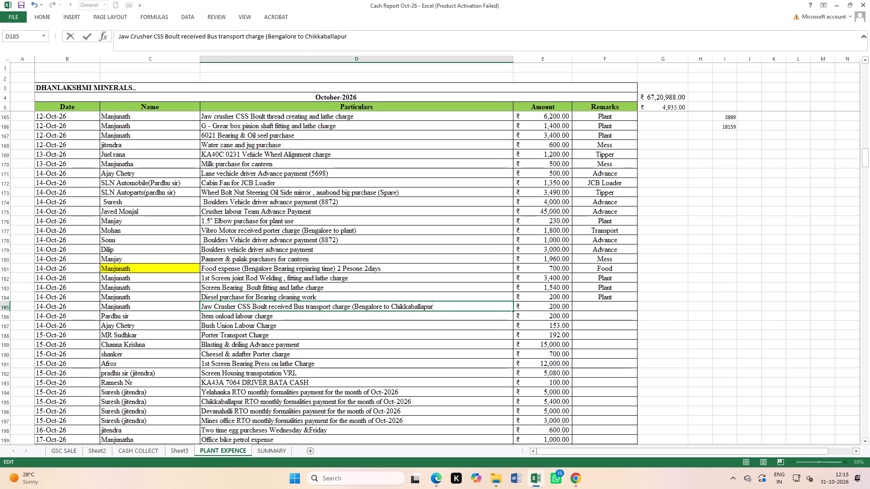
key(shift+parenright)
key(Right)
Enter Transport as the remark for the Jaw Crusher CSS Boult bus transport row.
click(575, 307)
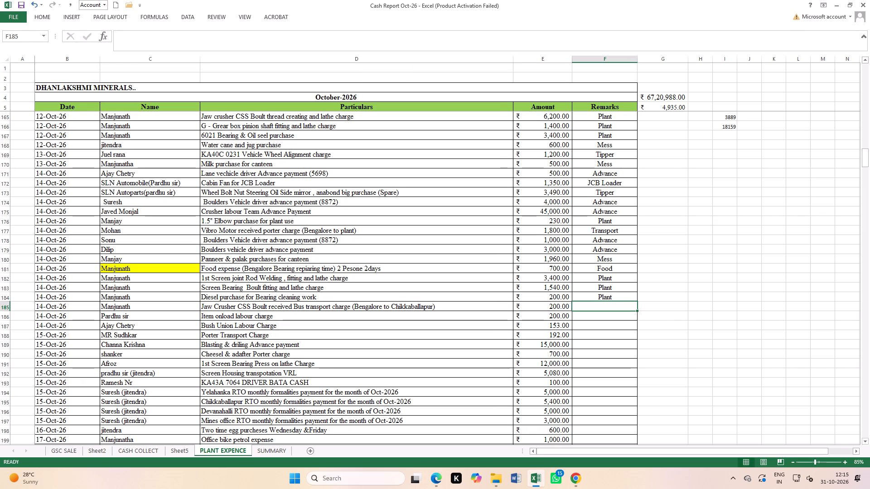
key(t)
key(r)
click(575, 321)
Fill the Item onload labour charge row with yellow from its name cell through its remarks cell.
click(575, 316)
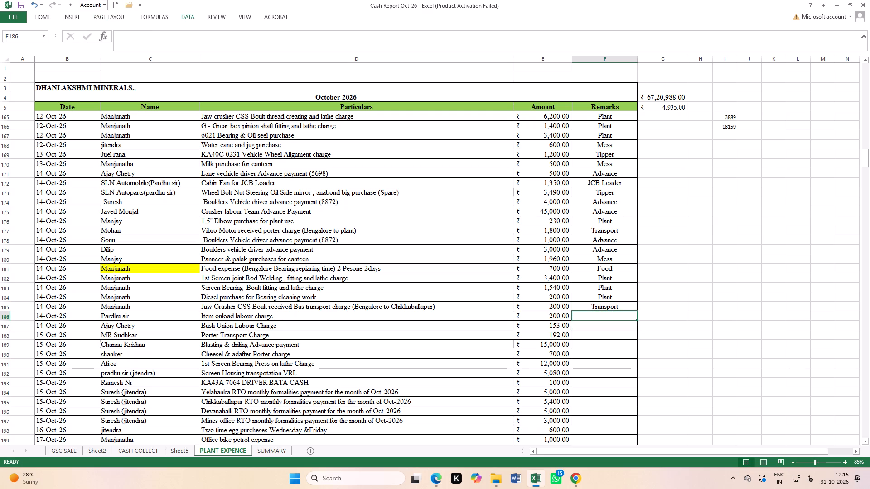
drag(115, 315, 603, 316)
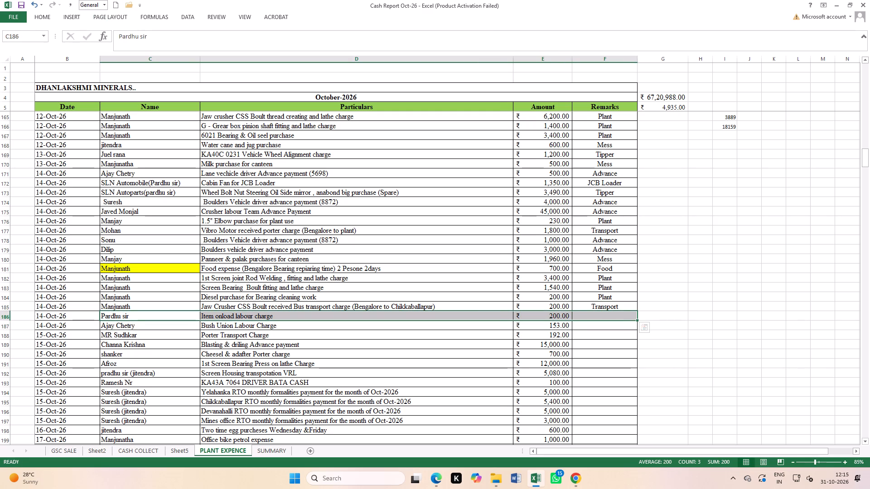
click(42, 18)
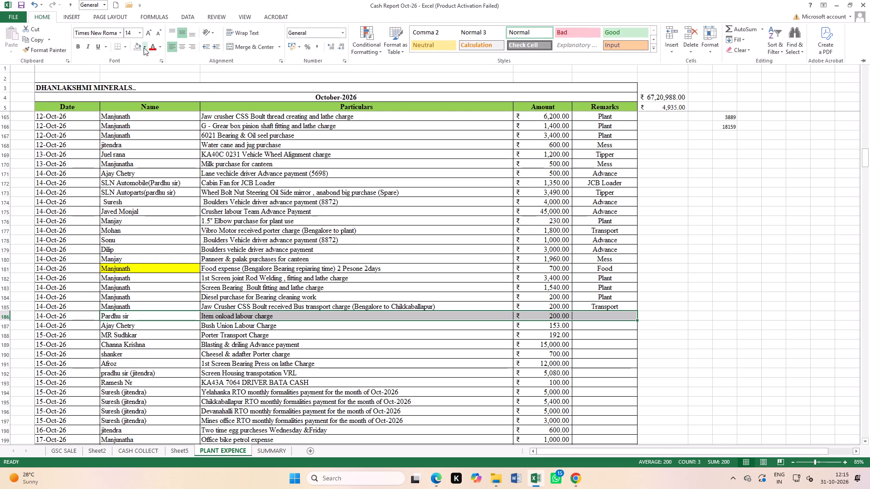
click(144, 47)
click(160, 115)
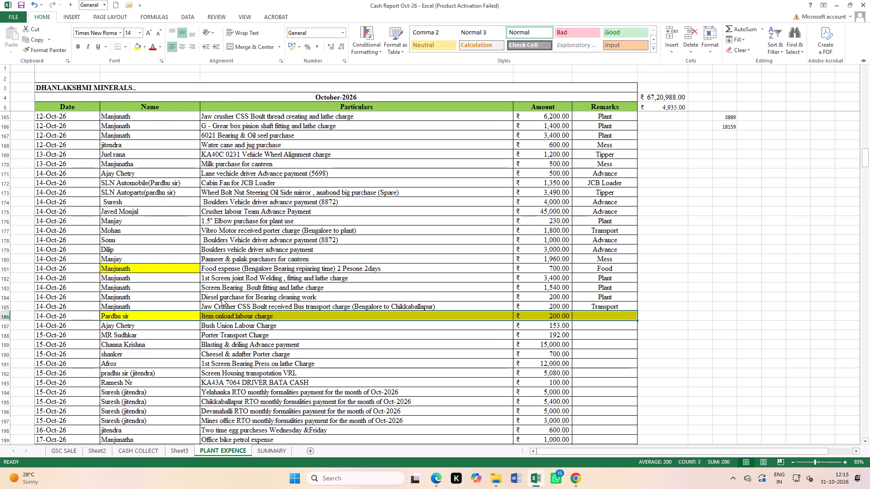
Clear the yellow fill from the Bengalore Bearing food expense row.
click(251, 257)
click(287, 273)
drag(183, 270, 548, 257)
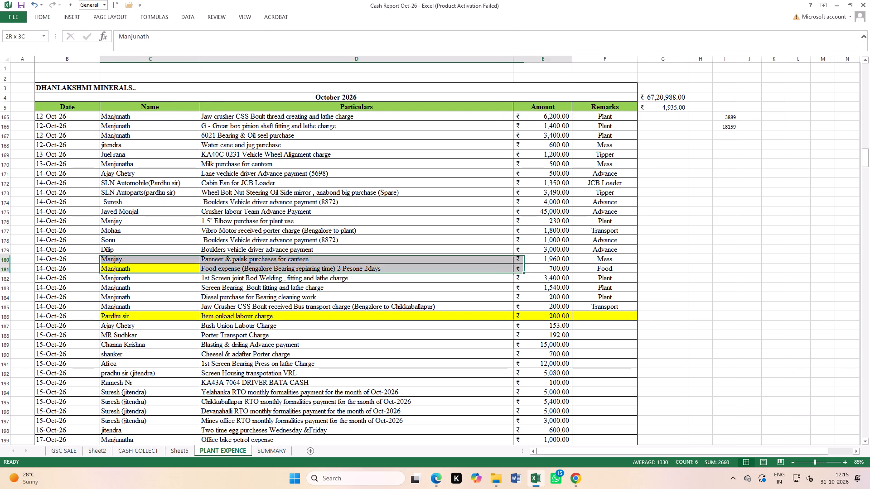
drag(548, 257, 599, 269)
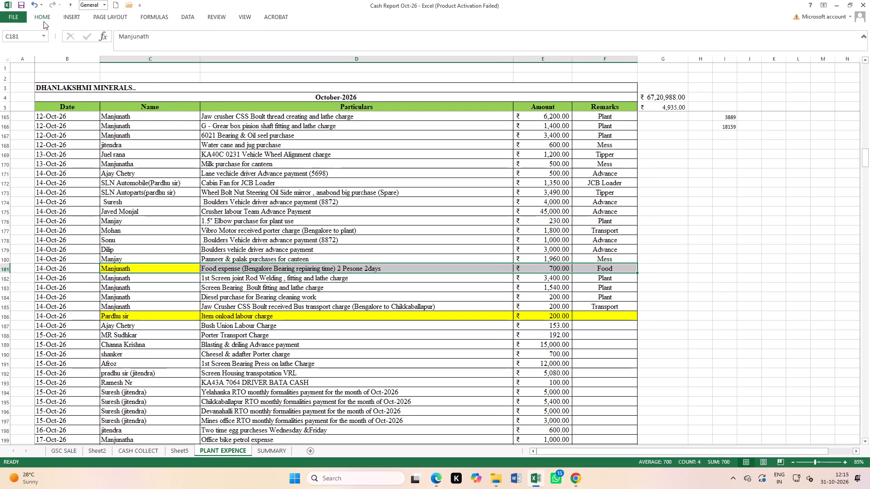
click(42, 17)
click(143, 47)
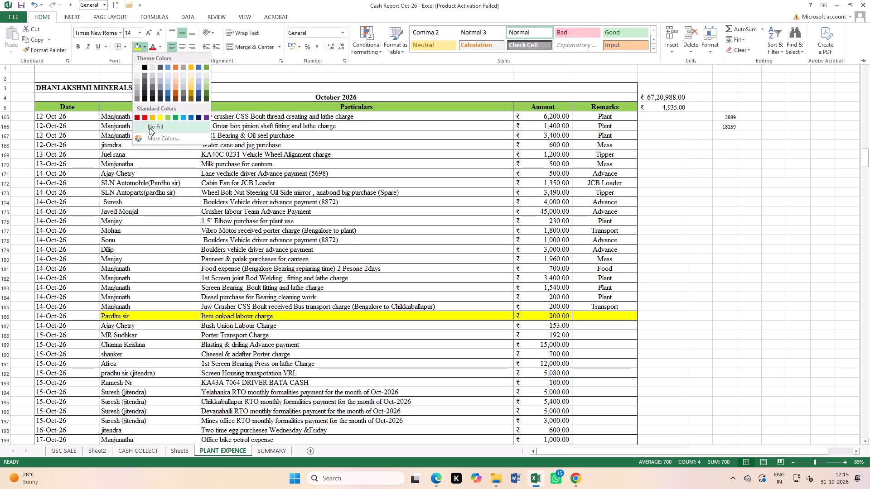
click(149, 125)
scroll(186, 291, down, 2)
click(154, 292)
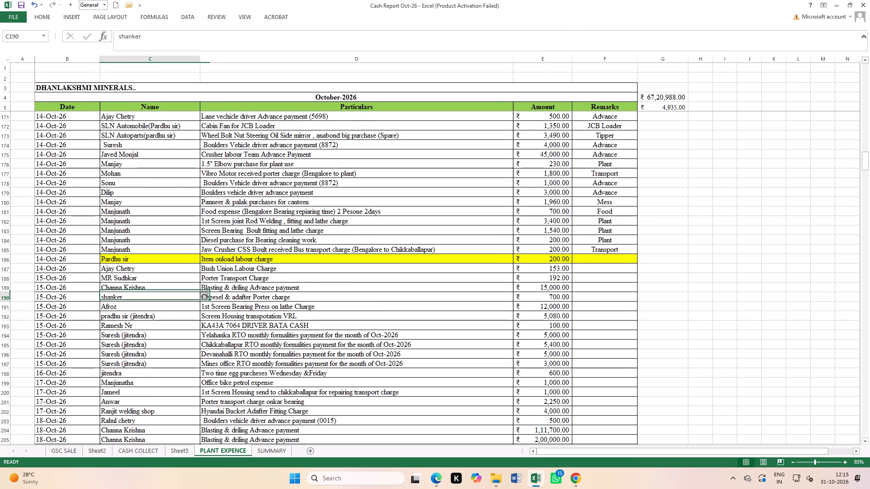
click(237, 268)
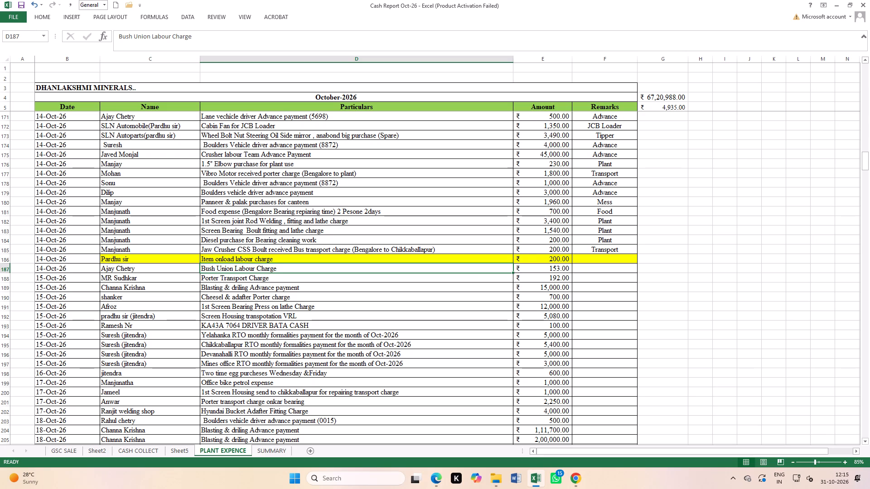
text(a40b)
key(space)
key(BackSpace)
key(BackSpace)
key(BackSpace)
key(BackSpace)
key(BackSpace)
key(BackSpace)
key(BackSpace)
key(BackSpace)
key(BackSpace)
key(BackSpace)
key(BackSpace)
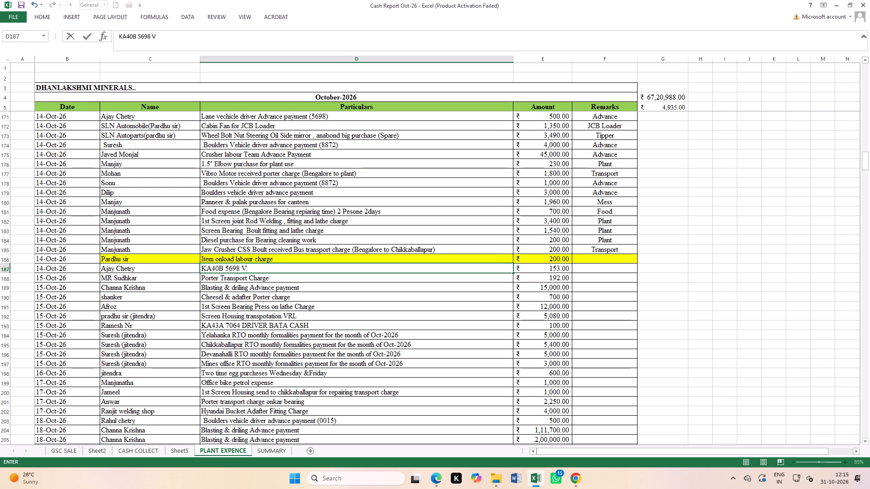
text(ehicle)
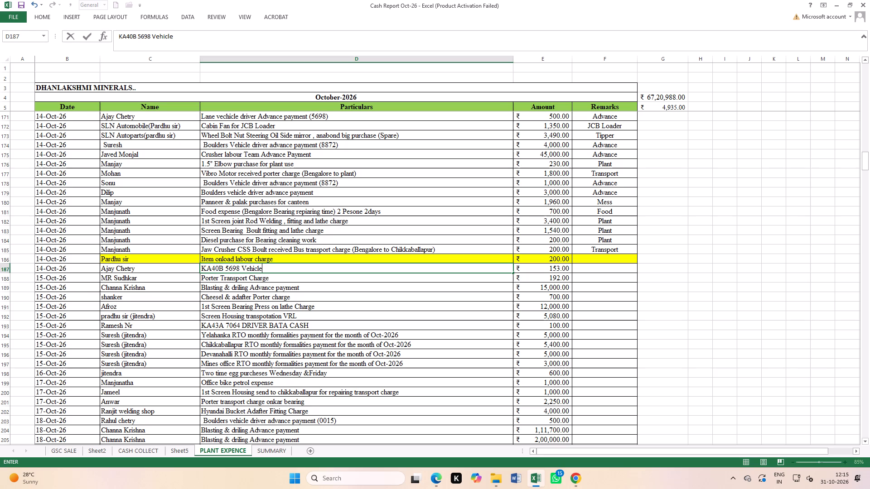
key(space)
text(ush fiit)
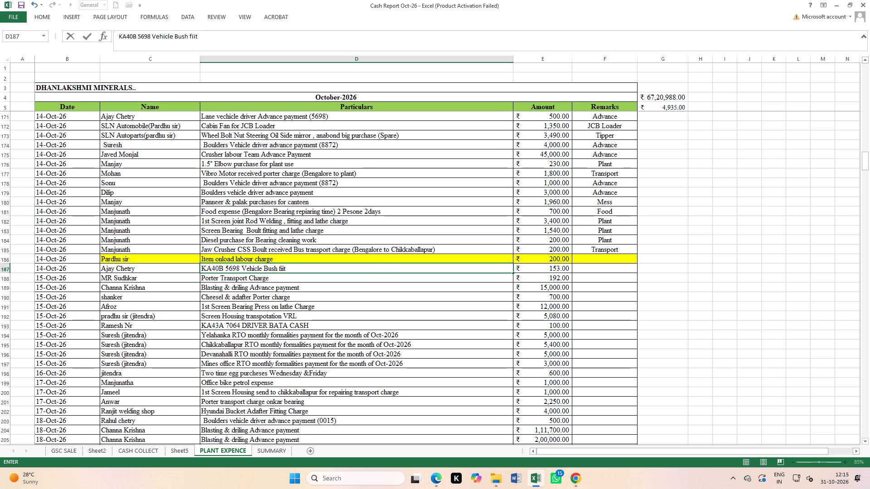
key(BackSpace)
key(BackSpace)
text(tting)
key(space)
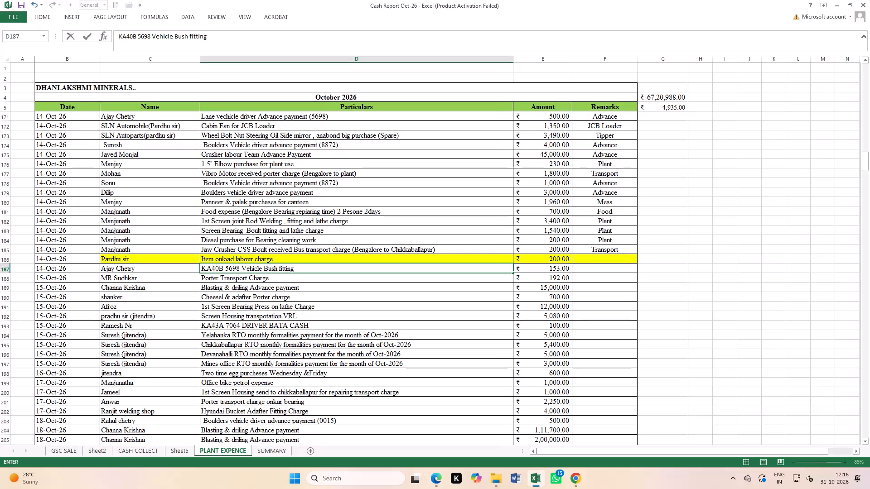
text(lab)
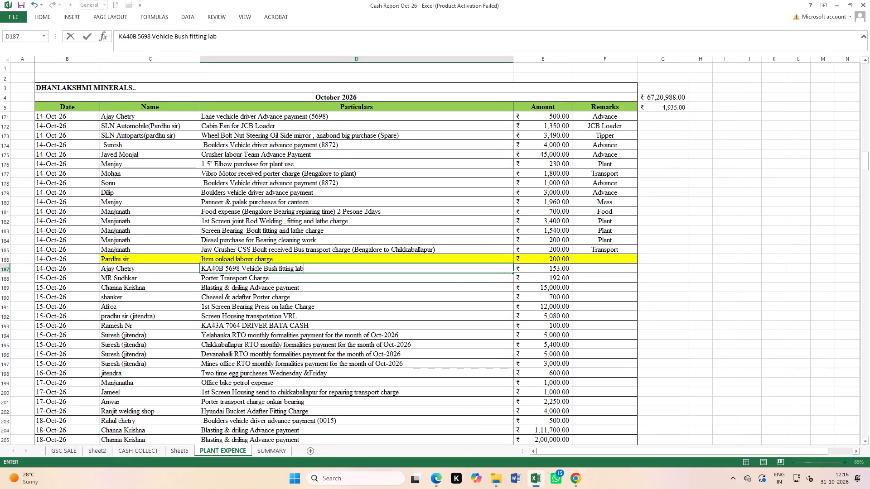
text(our charge)
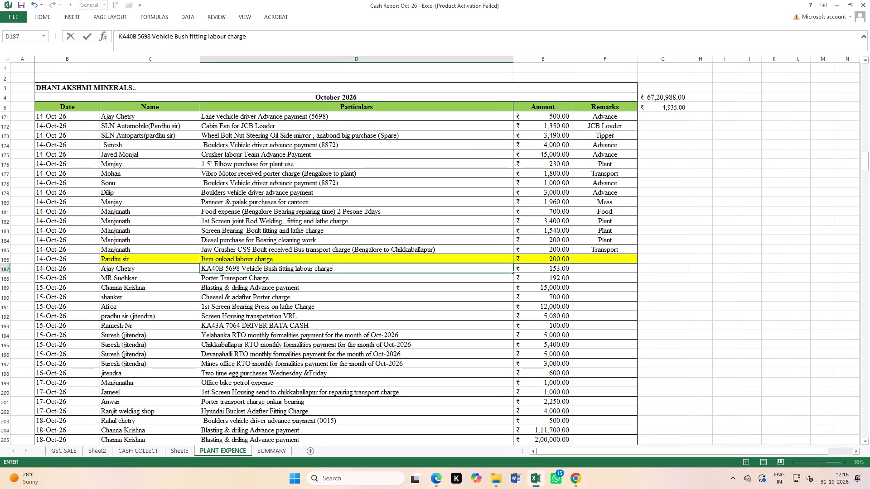
key(Right)
key(Right)
text(tip)
key(Return)
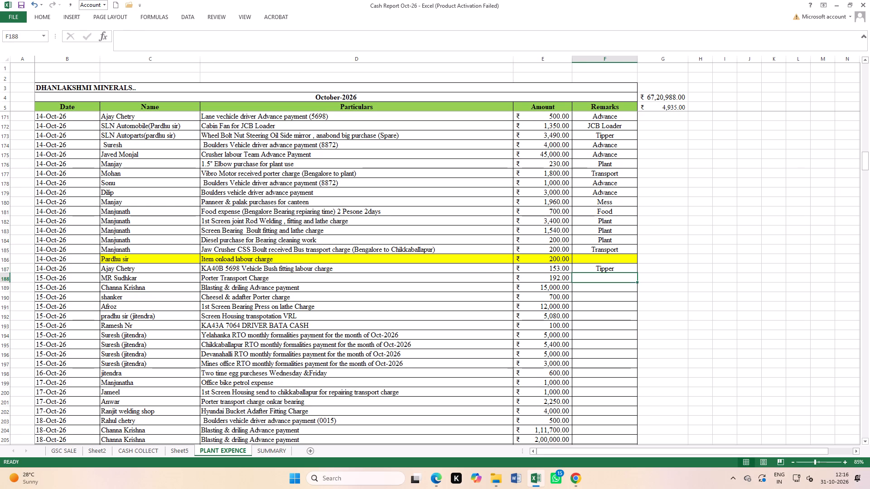
Fill the 15-Oct Porter Transport Charge row with yellow from its name cell through its remarks cell.
click(138, 278)
click(237, 278)
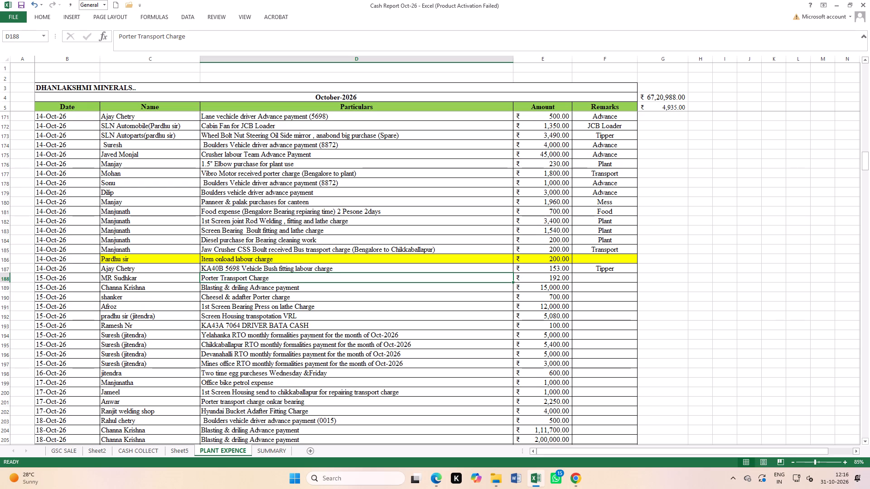
click(2, 280)
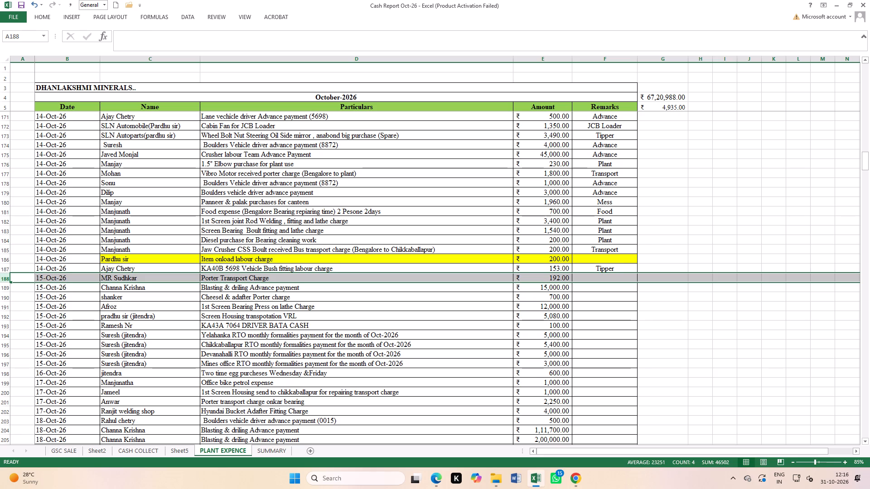
drag(147, 277, 565, 283)
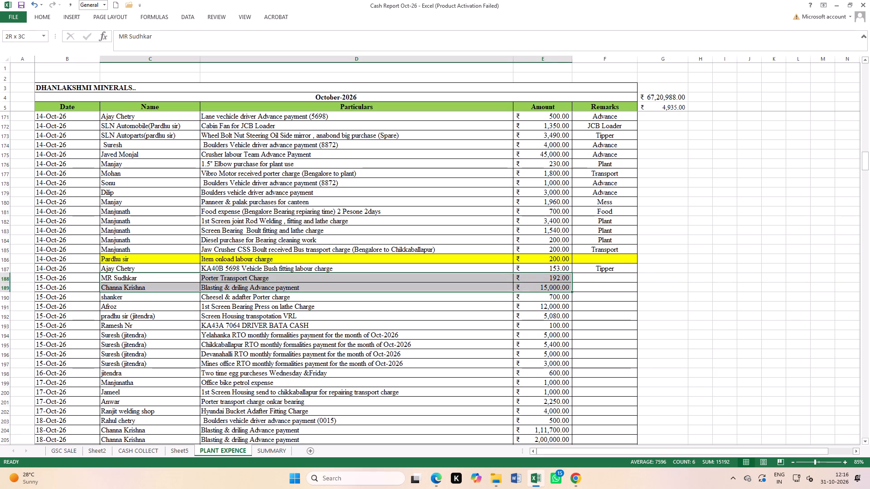
drag(565, 283, 619, 280)
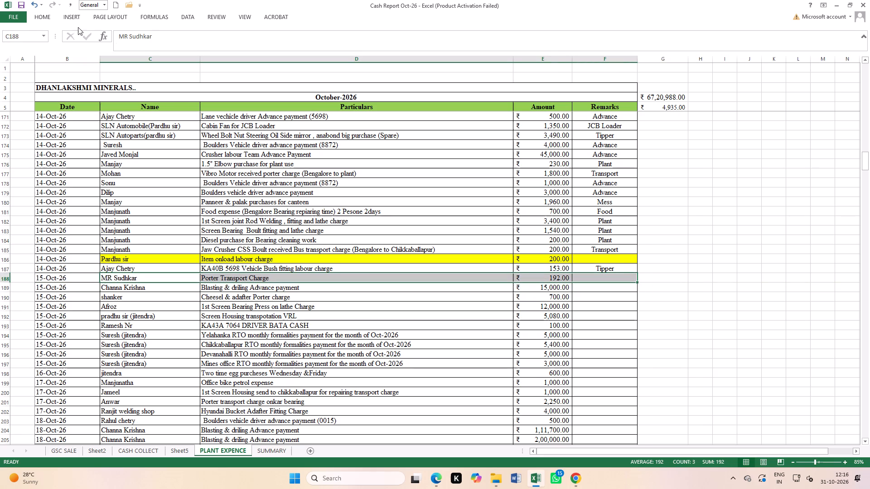
click(34, 11)
click(46, 19)
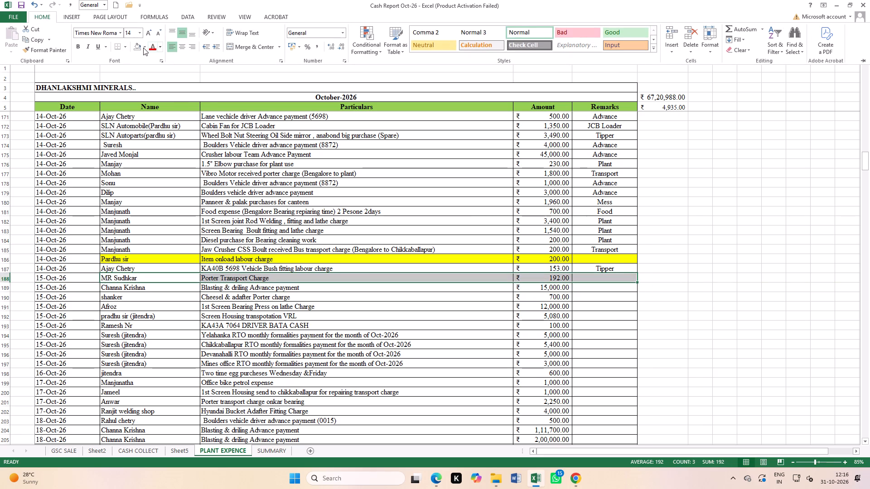
click(143, 48)
click(159, 117)
Enter Advance as the remark for the 15-Oct Blasting & driling Advance payment row.
scroll(283, 206, down, 1)
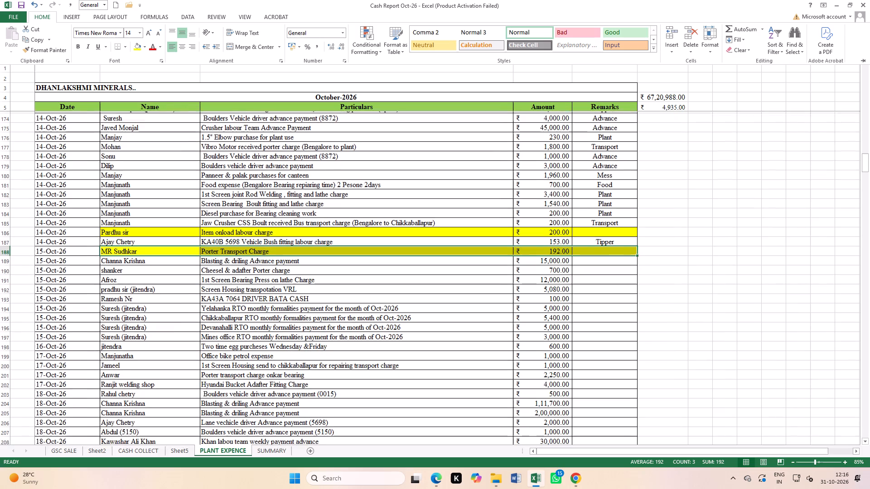
click(283, 263)
scroll(210, 261, down, 1)
click(145, 233)
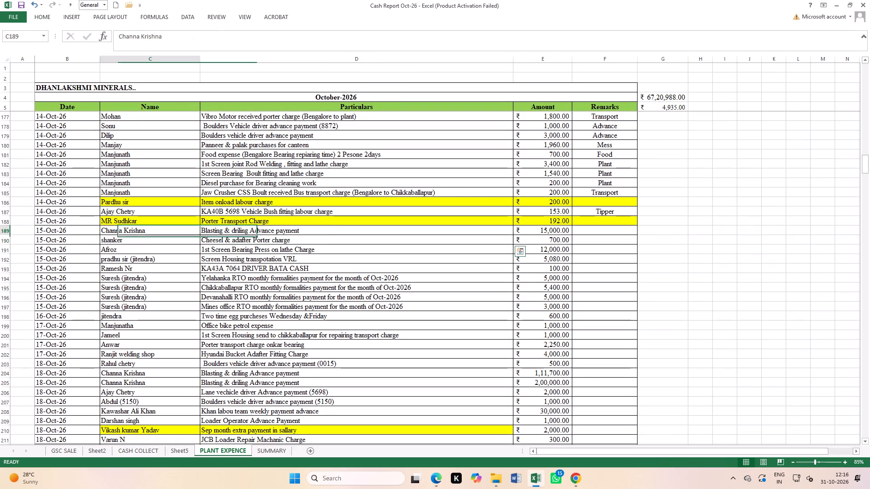
click(599, 231)
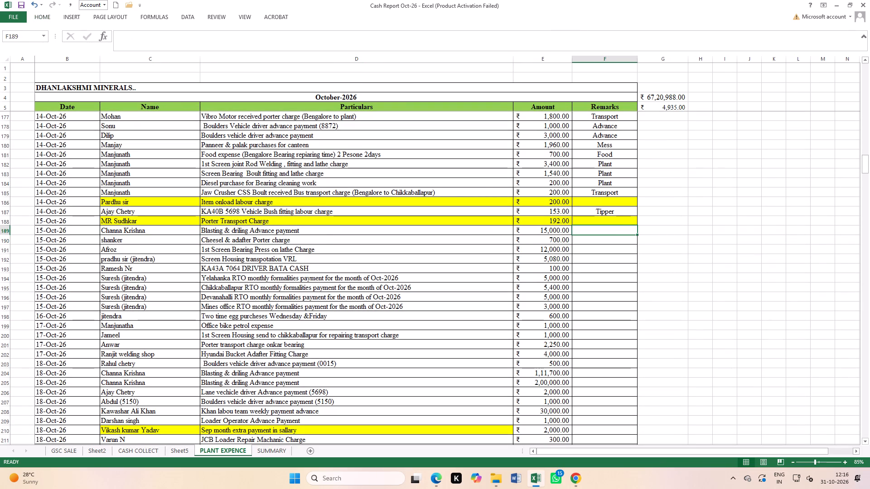
text(ad)
key(Return)
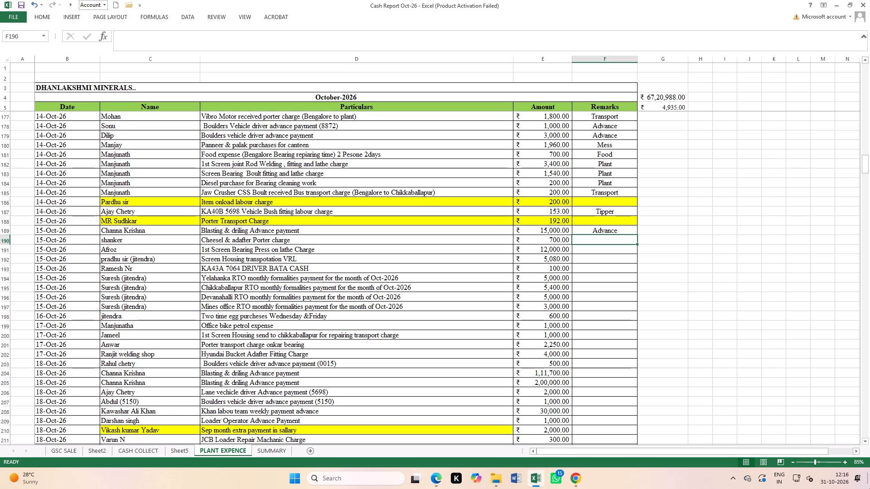
Capitalize the name as Shanker in the Cheesel & adafter Porter charge row.
click(137, 239)
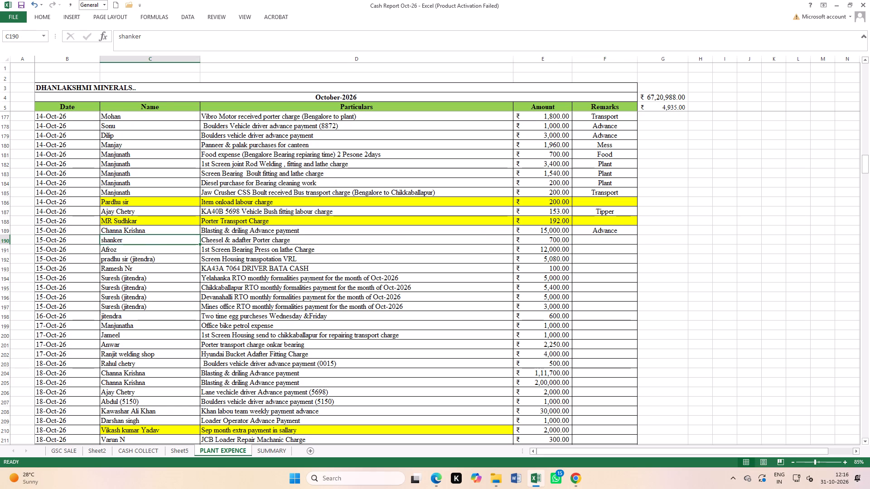
key(s)
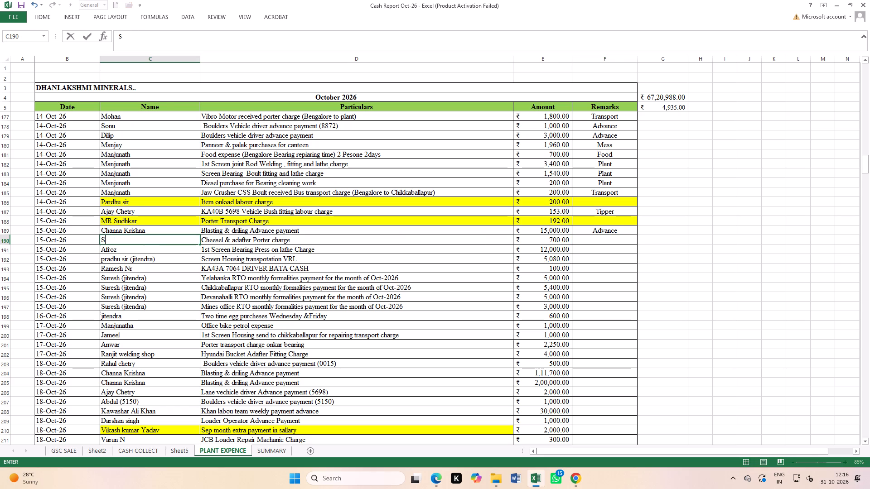
text(hanker)
key(Right)
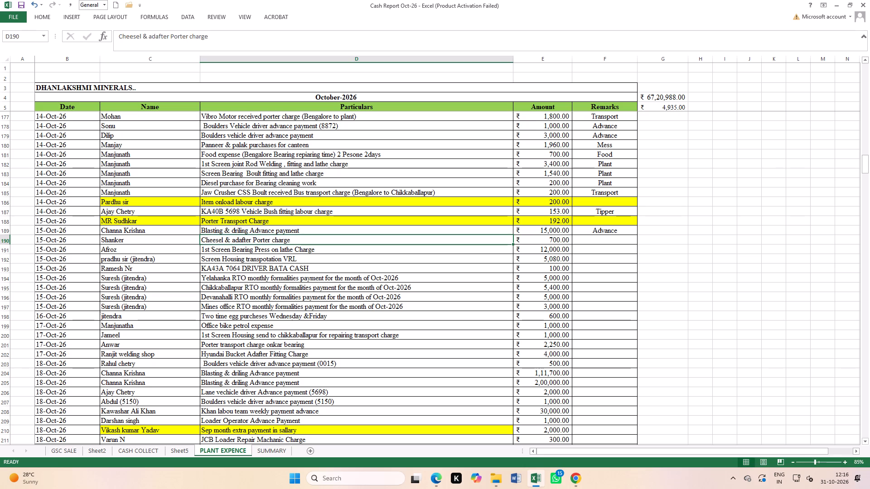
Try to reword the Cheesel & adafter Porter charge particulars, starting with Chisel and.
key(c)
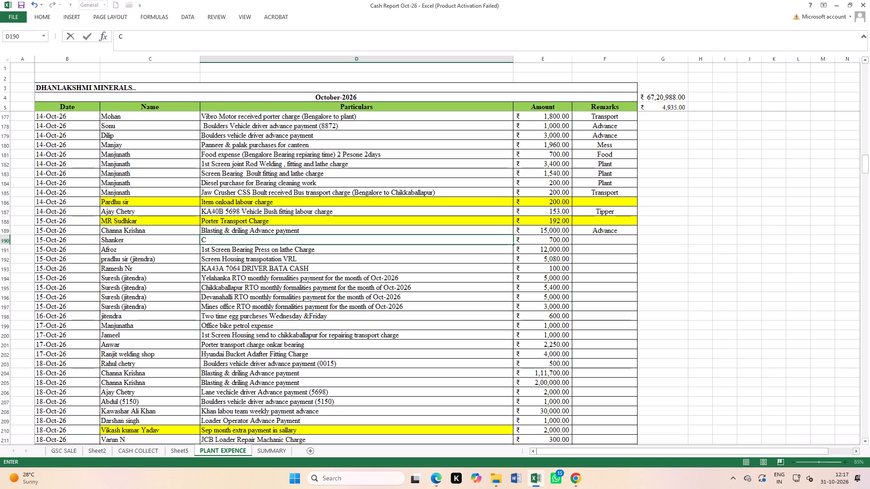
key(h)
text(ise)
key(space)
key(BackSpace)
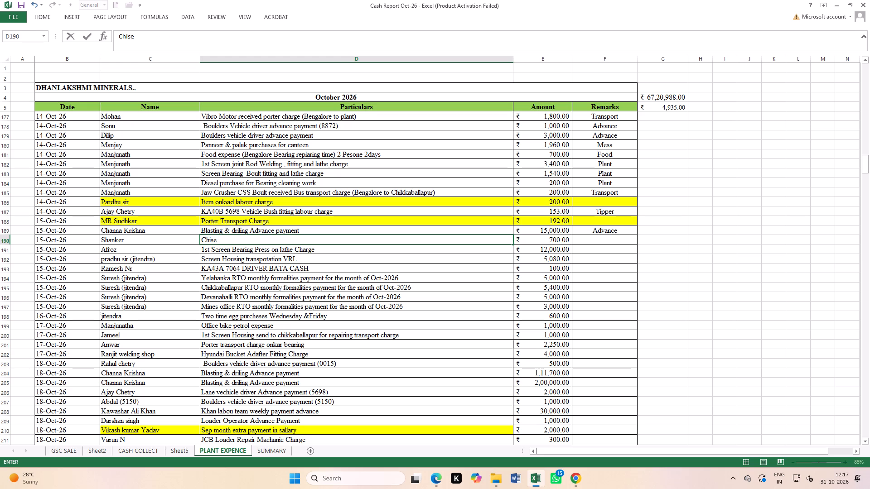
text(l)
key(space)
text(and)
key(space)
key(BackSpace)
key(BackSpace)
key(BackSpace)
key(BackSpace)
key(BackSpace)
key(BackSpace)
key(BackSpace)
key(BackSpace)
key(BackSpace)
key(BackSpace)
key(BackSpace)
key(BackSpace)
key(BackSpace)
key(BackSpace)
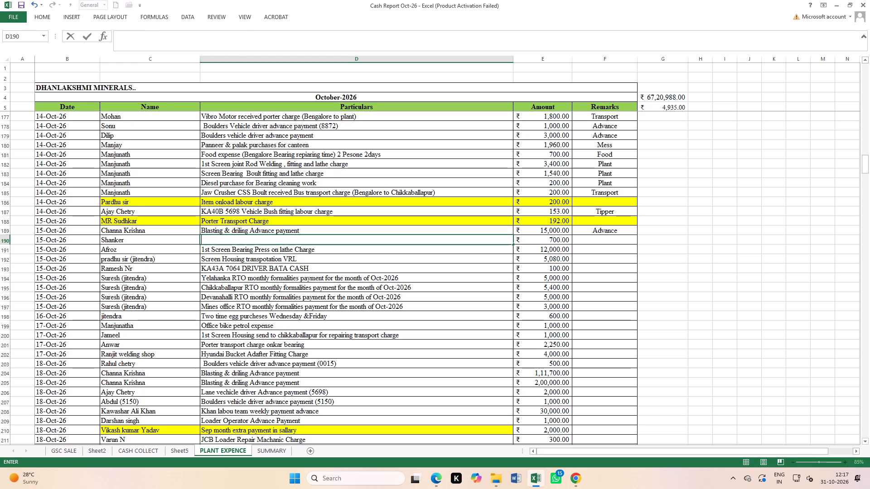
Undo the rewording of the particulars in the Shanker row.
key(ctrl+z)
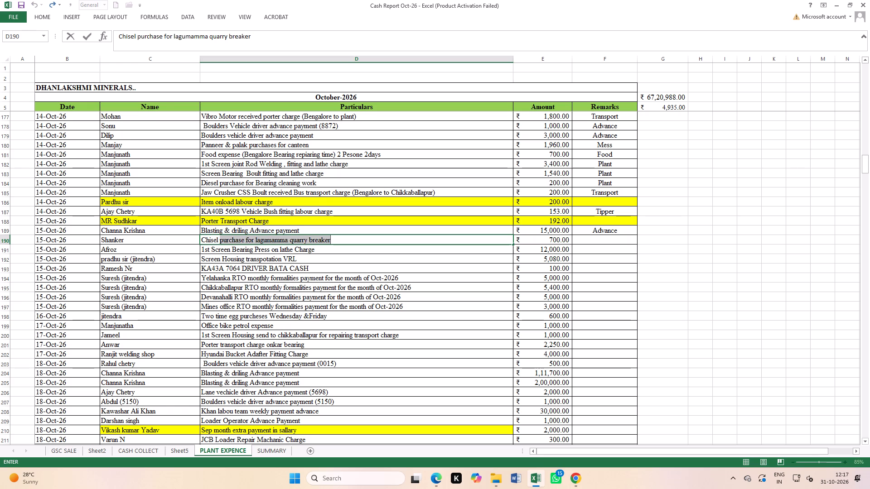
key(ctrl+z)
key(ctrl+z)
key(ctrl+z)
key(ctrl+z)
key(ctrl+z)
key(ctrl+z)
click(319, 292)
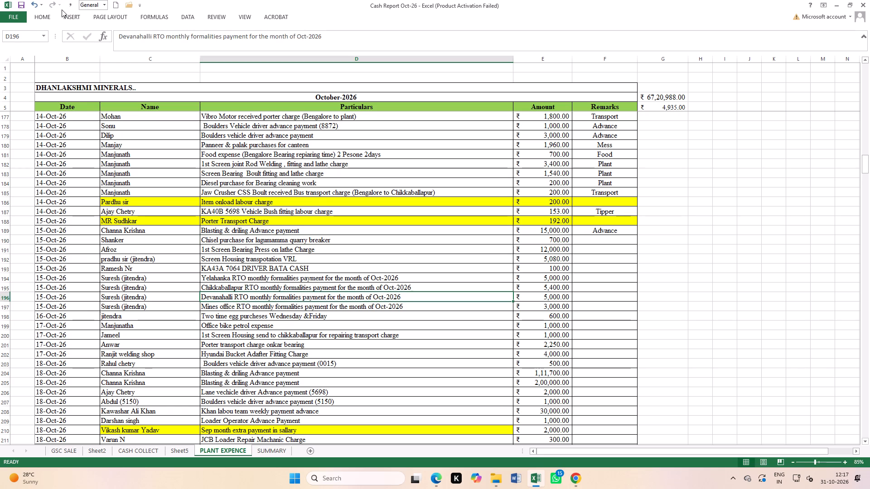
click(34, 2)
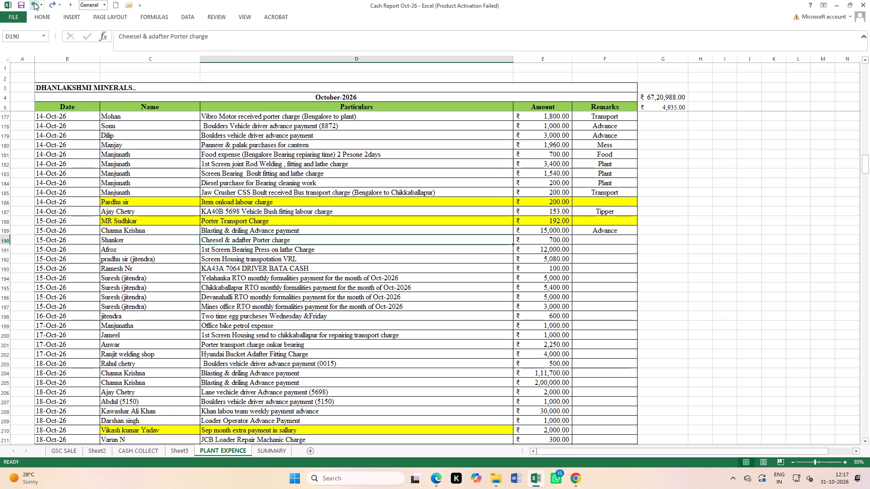
Reword the particulars in the 15-Oct Shanker row as Chisel received auto transport charge (Chikkaballapur to plant).
click(266, 240)
key(c)
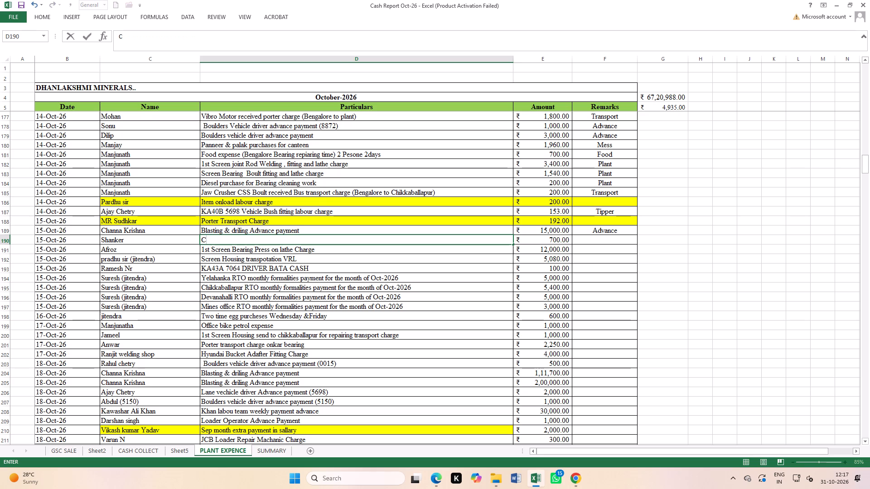
key(h)
text(ise)
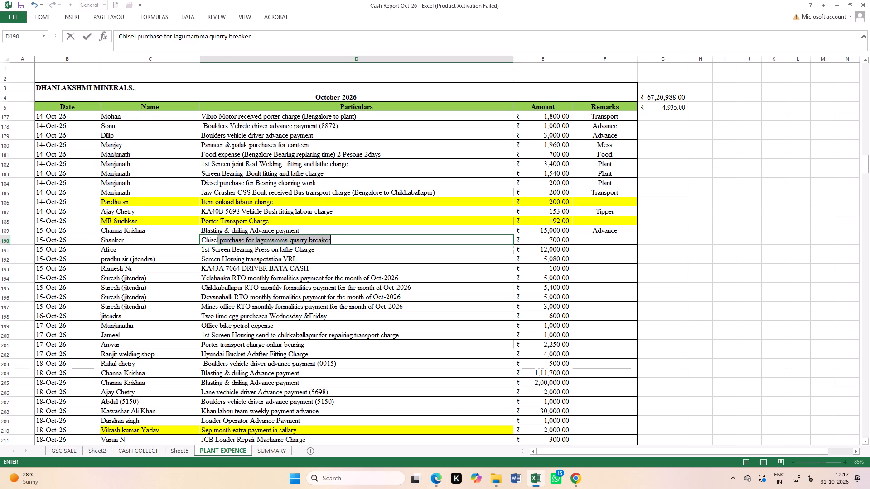
key(l)
key(space)
text(re)
key(c)
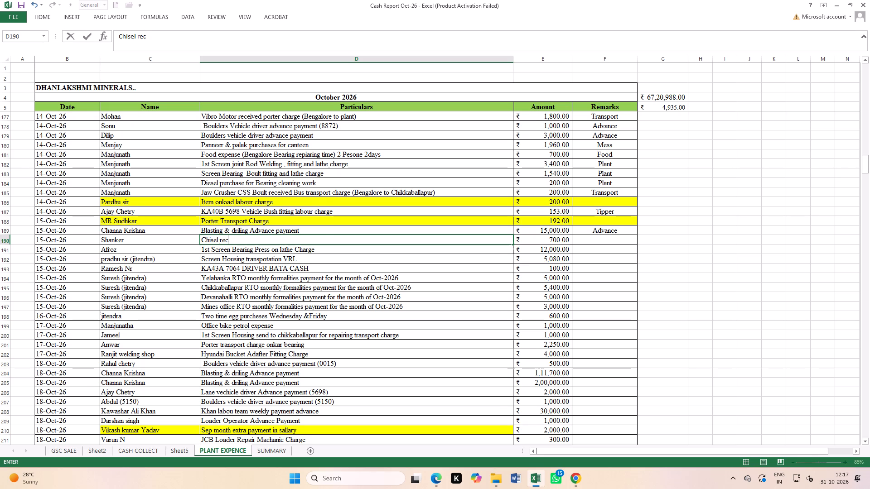
text(eive)
text(d)
key(space)
key(a)
text(uto transport charge)
key(space)
key(shift+parenleft)
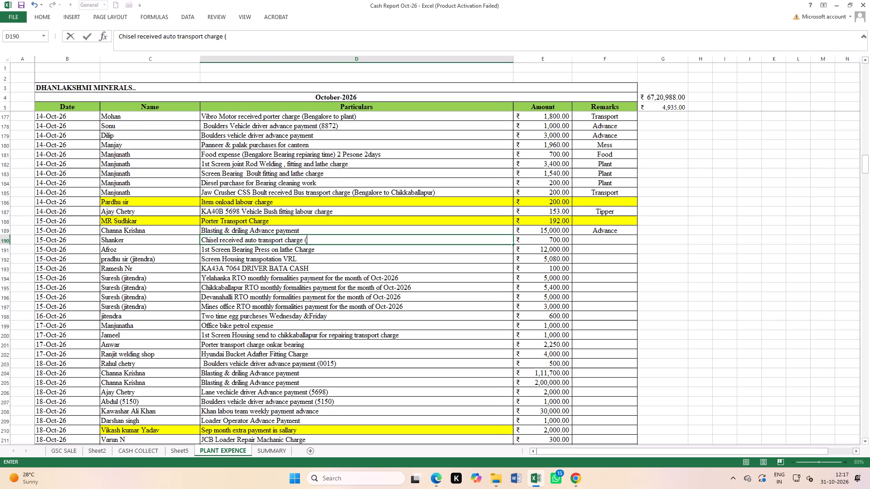
text(hikkaballapur to plant)
key(shift+parenright)
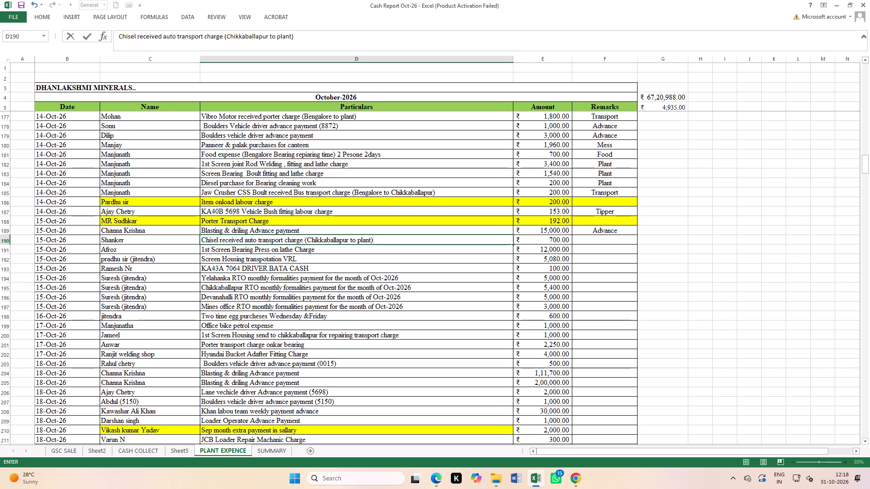
Enter Transport as the remark for the Shanker chisel transport charge row.
key(Right)
key(Right)
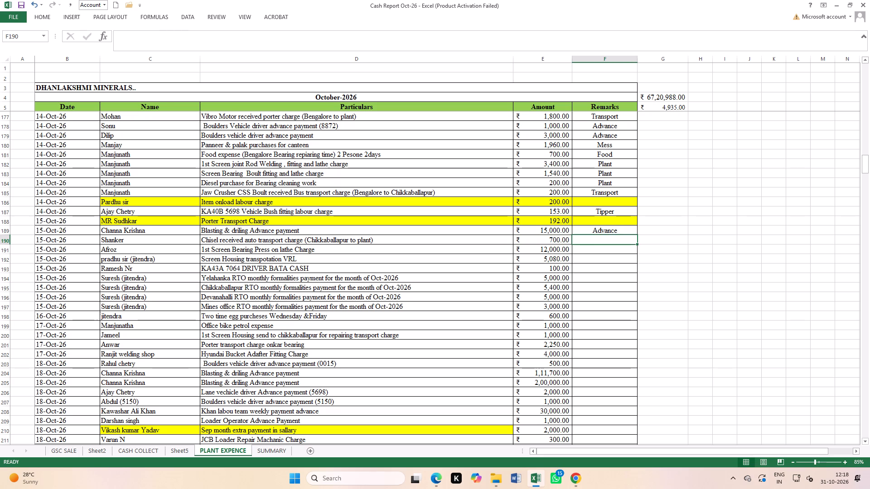
text(tr)
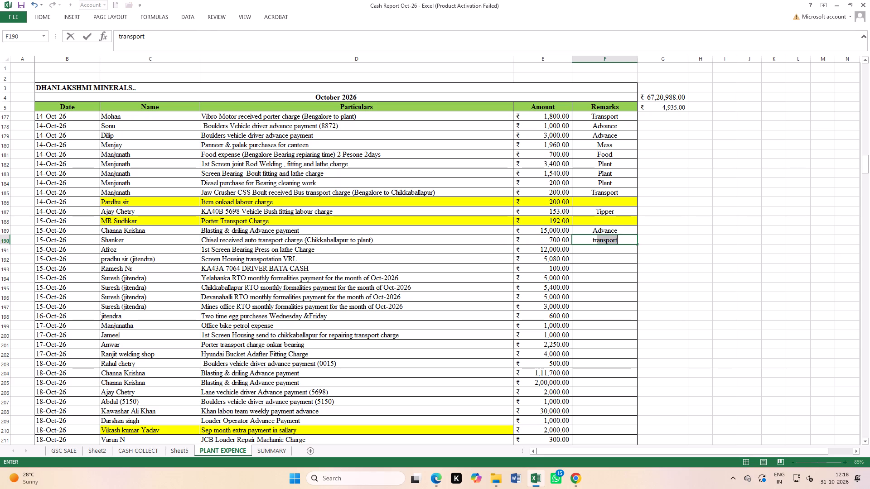
click(253, 251)
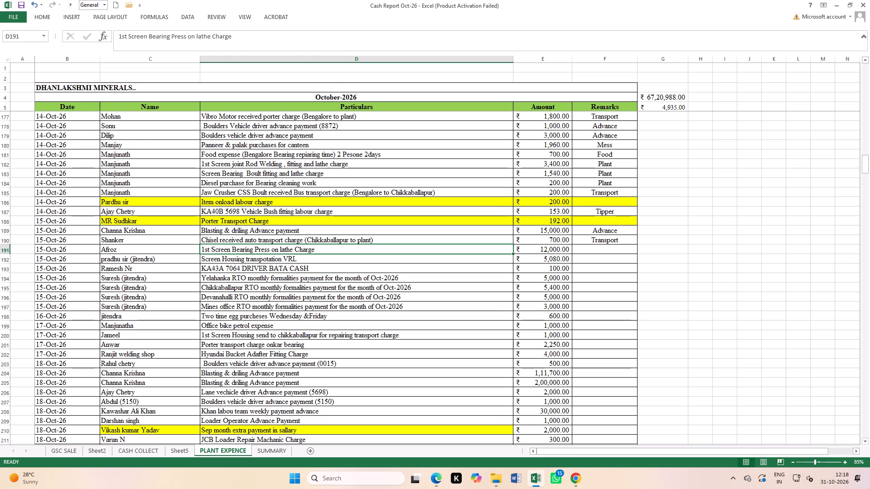
Enter Plant as the remark for the 1st Screen Bearing Press on lathe Charge row.
click(592, 247)
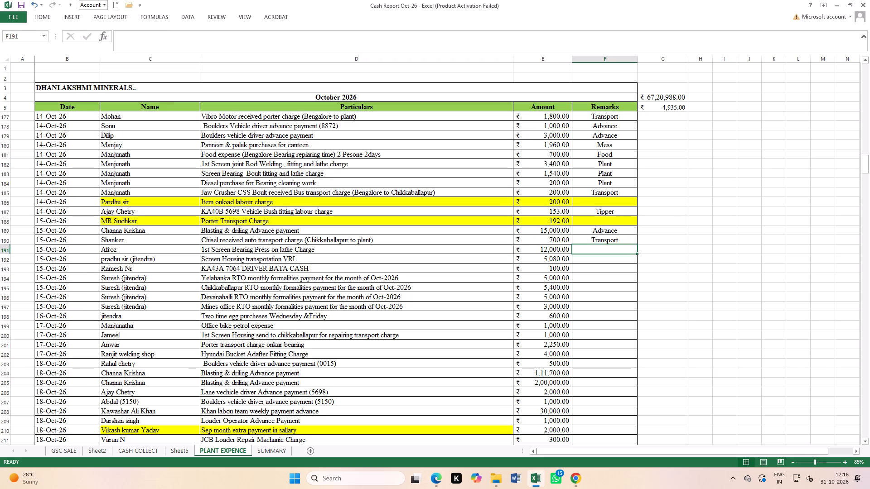
text(pl)
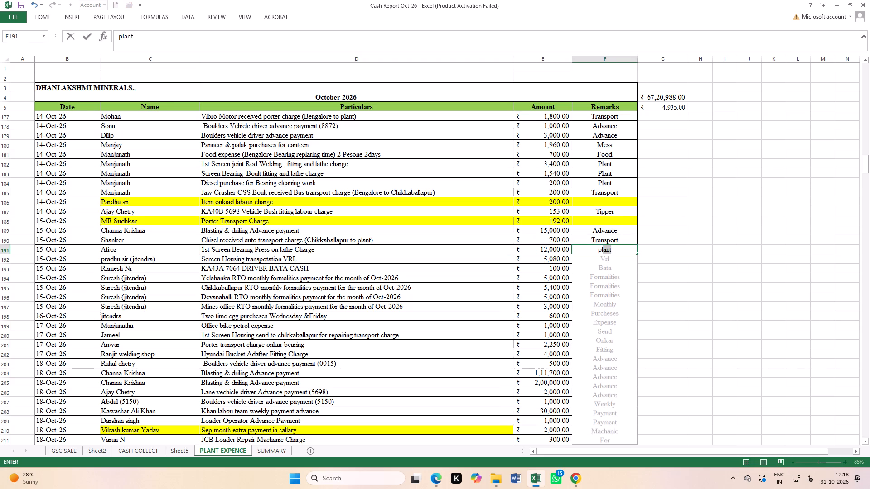
click(601, 259)
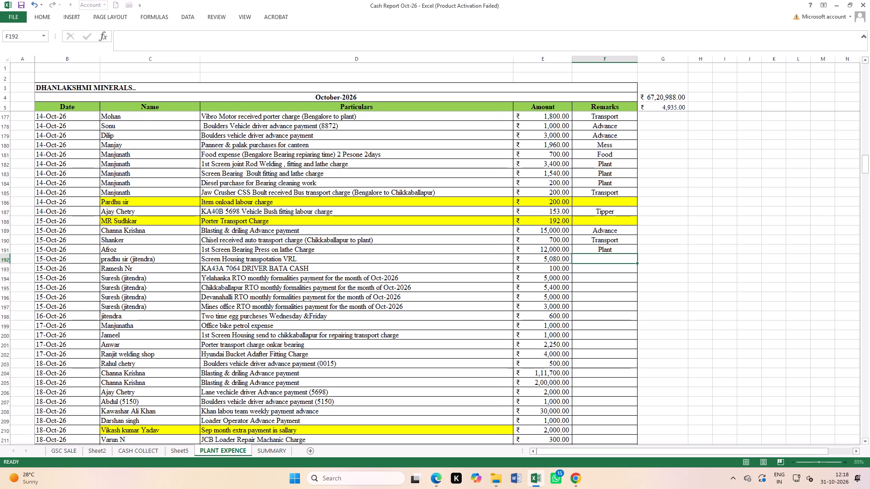
click(156, 260)
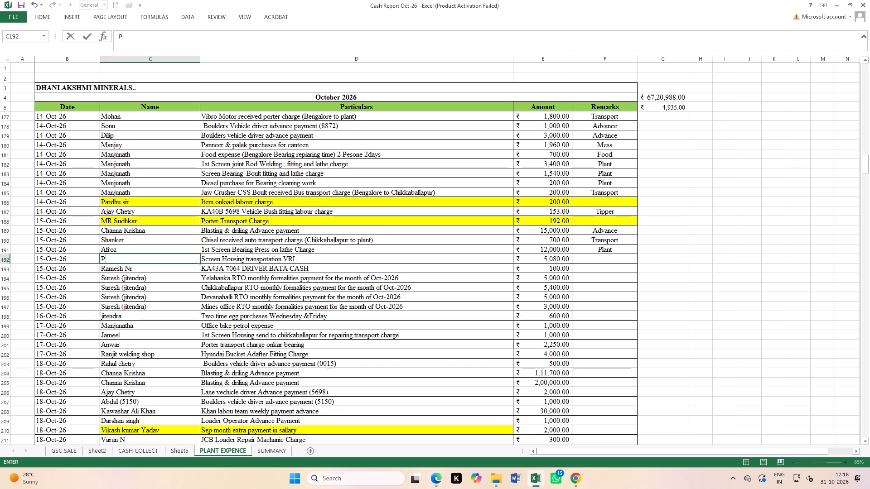
key(BackSpace)
key(v)
key(e)
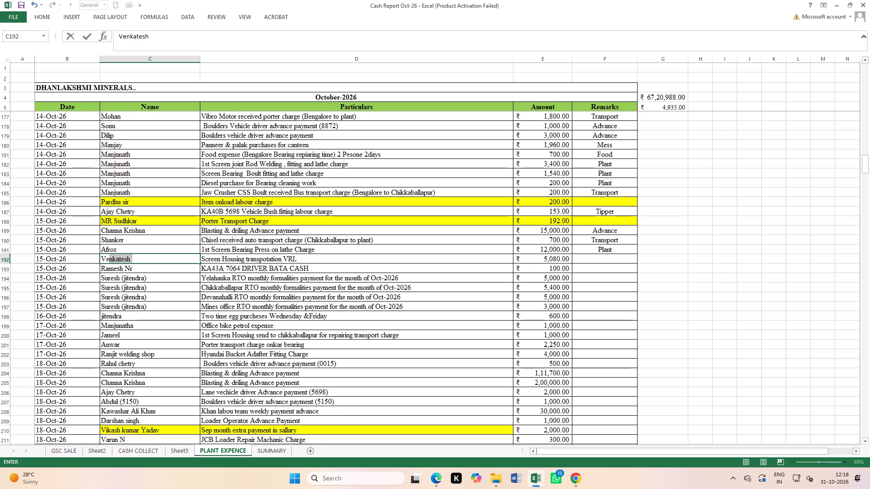
key(BackSpace)
key(BackSpace)
key(BackSpace)
key(BackSpace)
key(BackSpace)
key(BackSpace)
key(BackSpace)
key(BackSpace)
key(BackSpace)
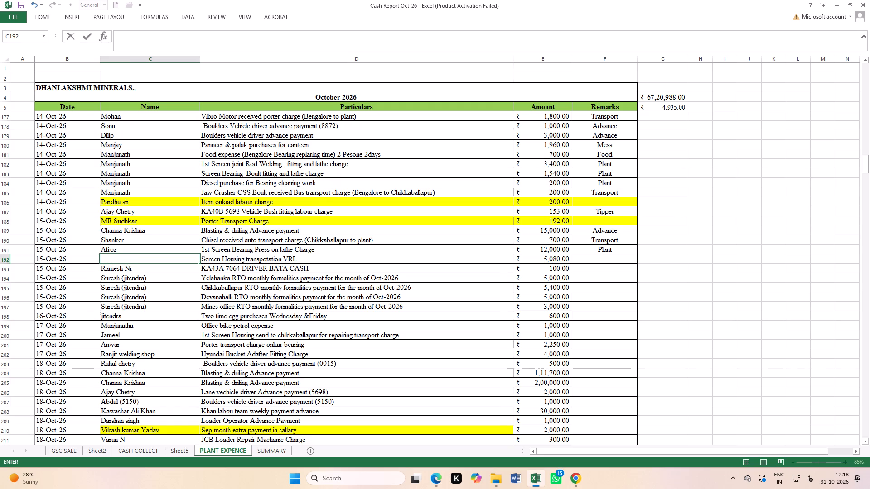
key(v)
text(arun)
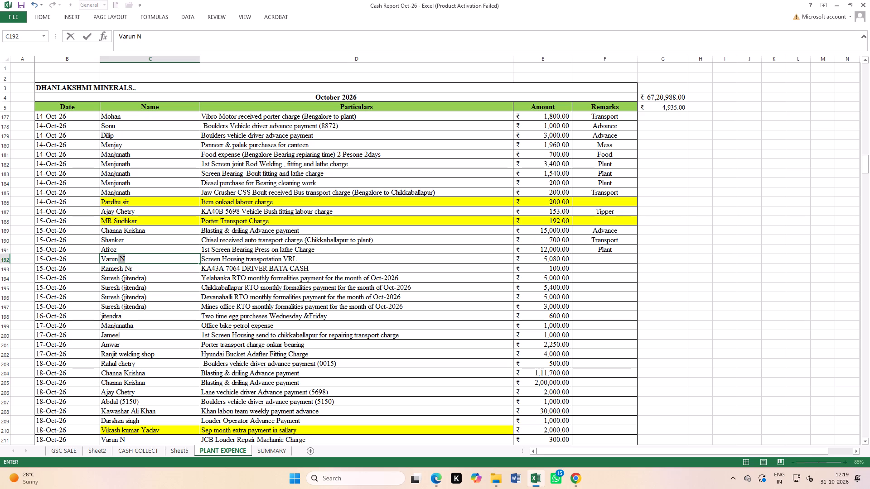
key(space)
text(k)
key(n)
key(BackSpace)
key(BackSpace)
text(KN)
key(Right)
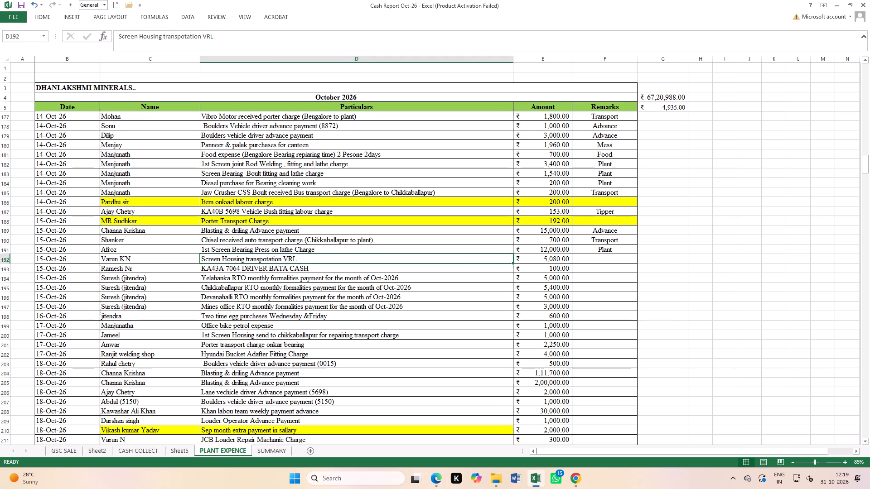
Insert the word received after Screen Housing in the 15-Oct VRL row's particulars.
double_click(247, 260)
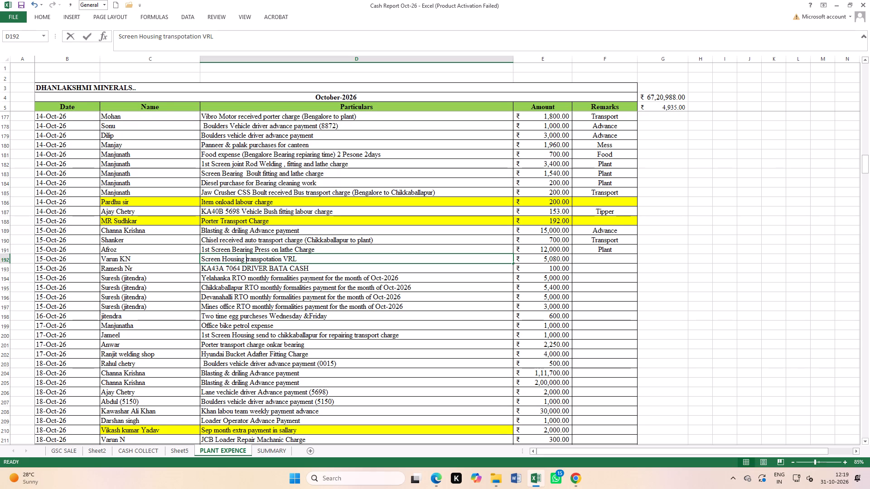
text(RECEIVED)
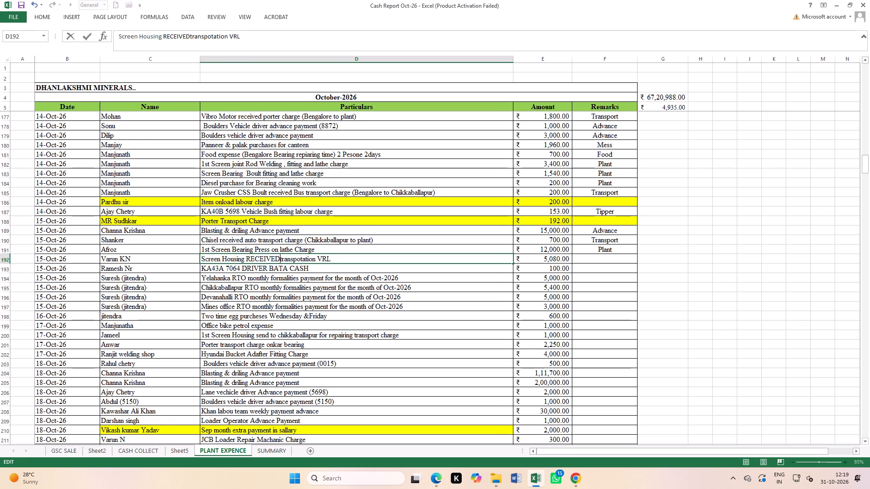
key(space)
key(BackSpace)
key(BackSpace)
key(BackSpace)
key(BackSpace)
key(BackSpace)
key(BackSpace)
key(BackSpace)
key(BackSpace)
key(BackSpace)
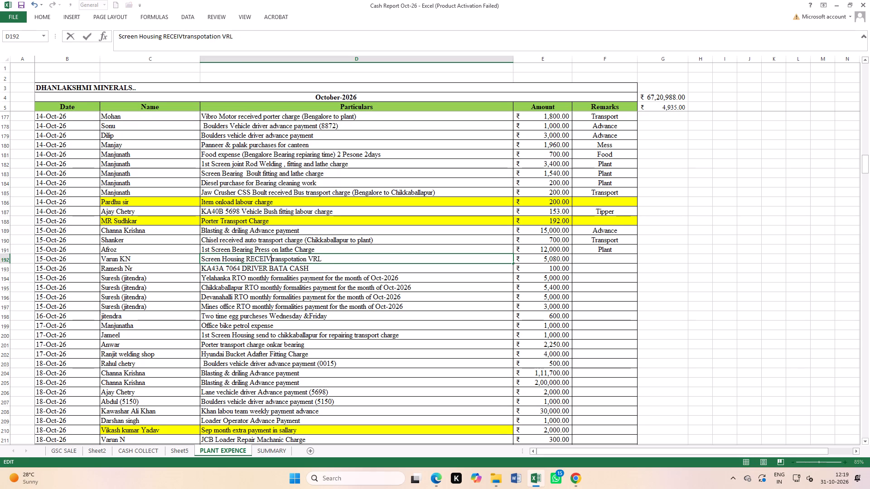
key(BackSpace)
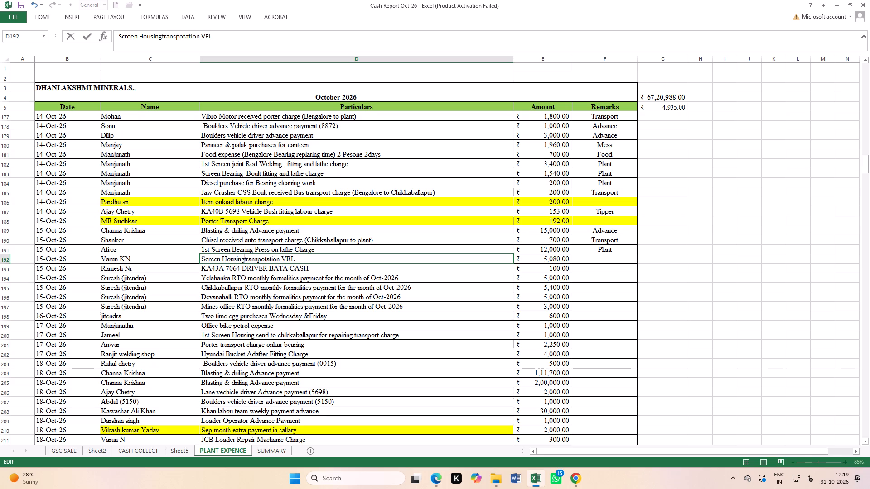
key(space)
text(received)
key(space)
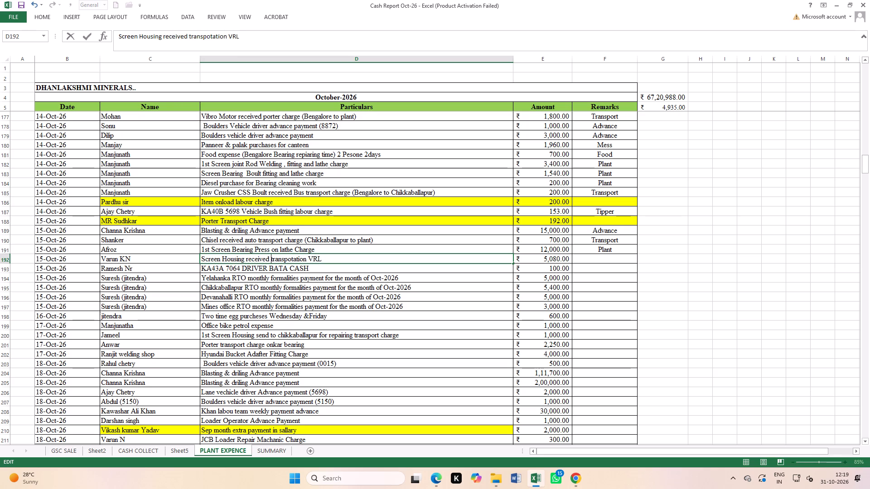
Replace transpotation with transport charge in the particulars of the 15-Oct Screen Housing VRL row.
click(307, 259)
key(BackSpace)
key(BackSpace)
key(BackSpace)
key(BackSpace)
key(BackSpace)
key(BackSpace)
key(BackSpace)
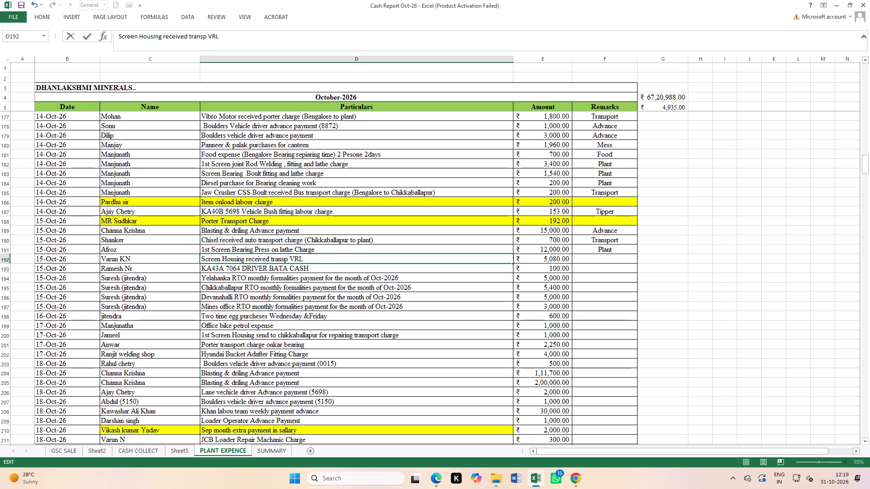
text(ort)
key(space)
text(charge)
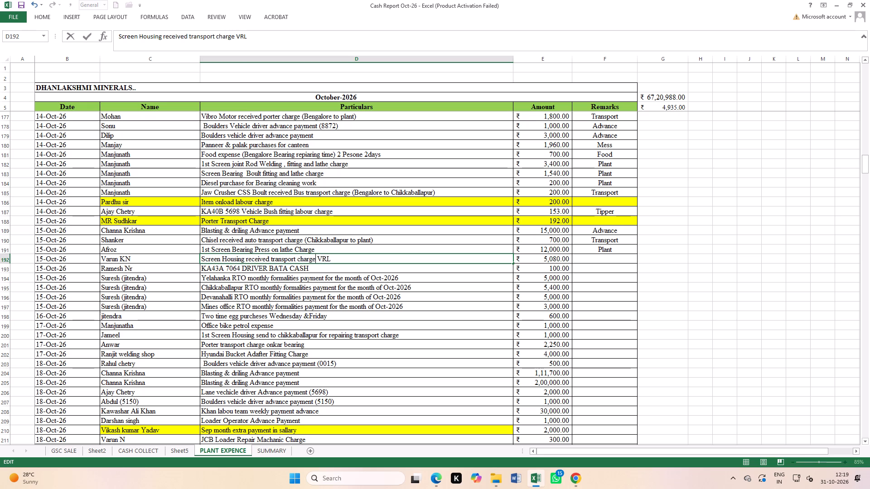
Enter Transport as the remark for the Screen Housing received transport charge VRL row.
click(598, 259)
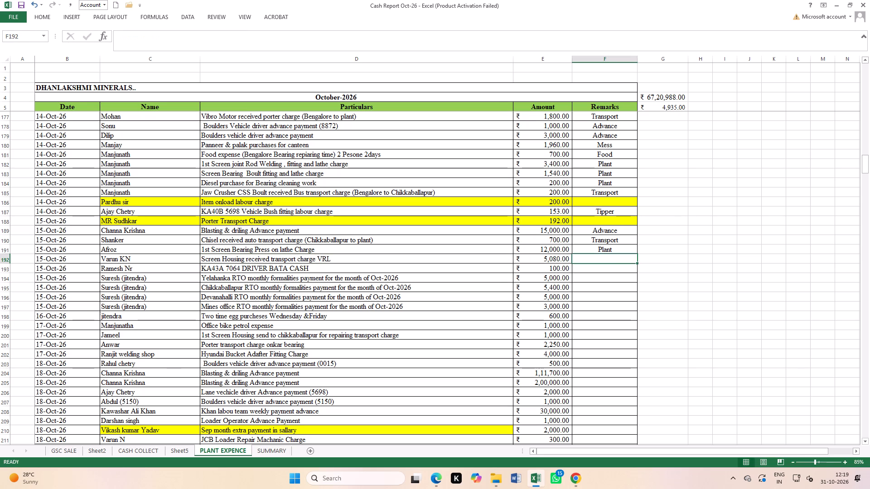
text(tr)
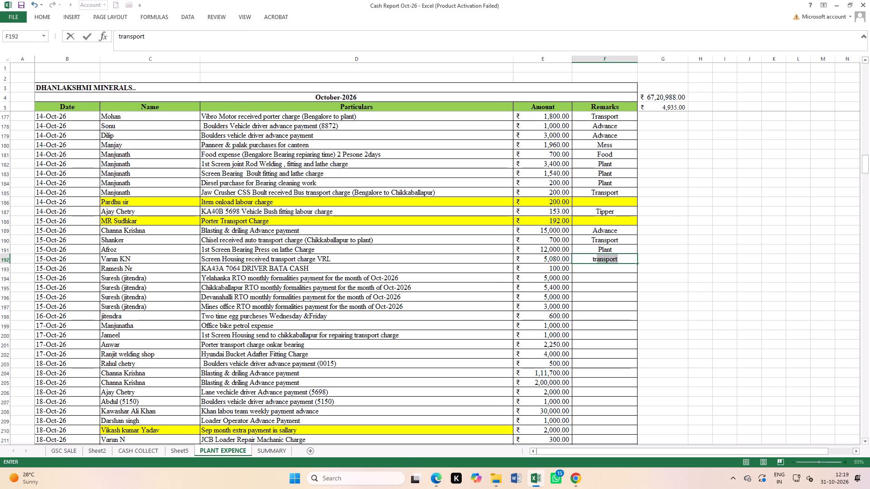
click(596, 267)
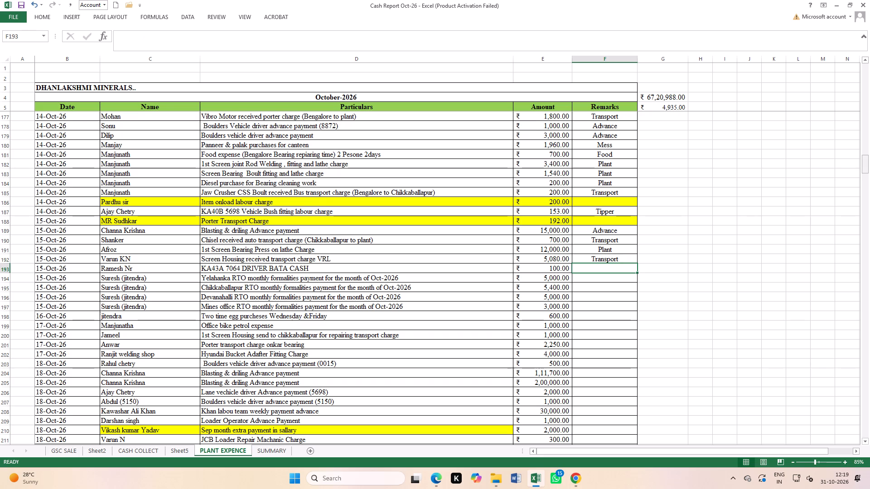
click(280, 269)
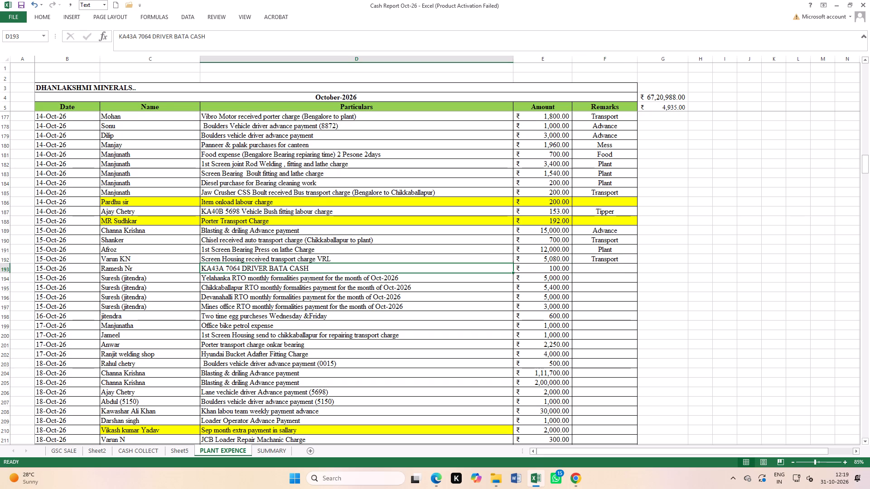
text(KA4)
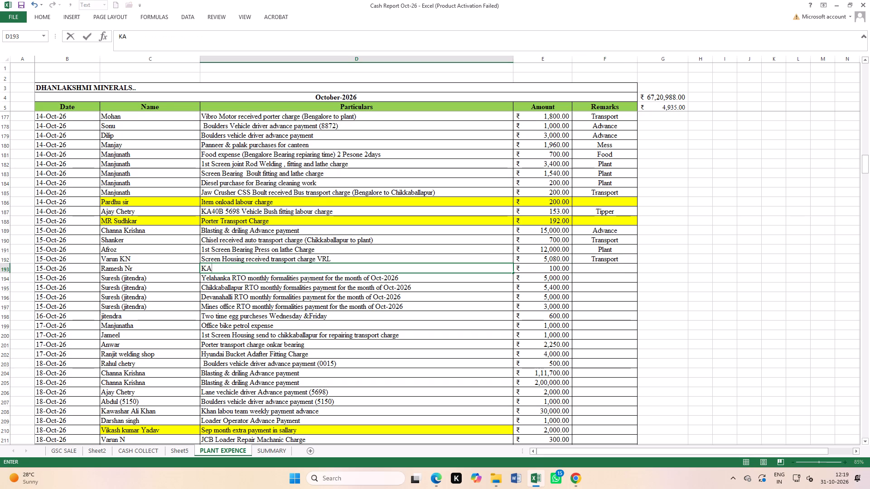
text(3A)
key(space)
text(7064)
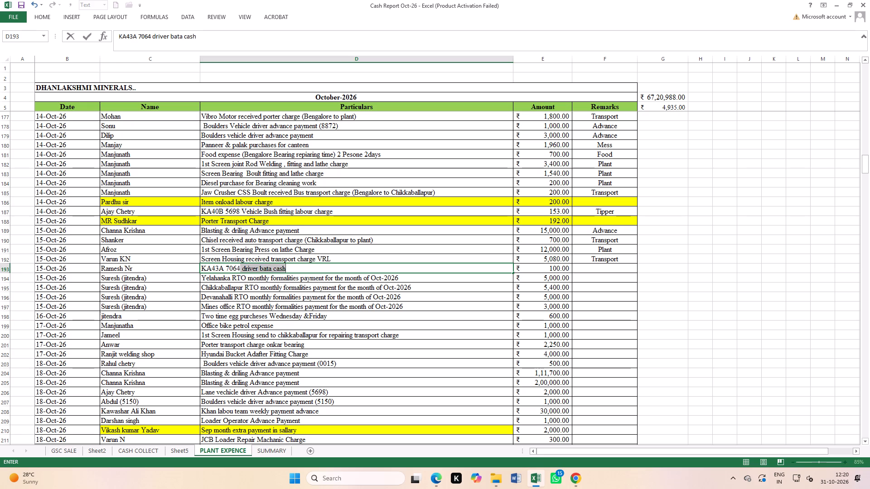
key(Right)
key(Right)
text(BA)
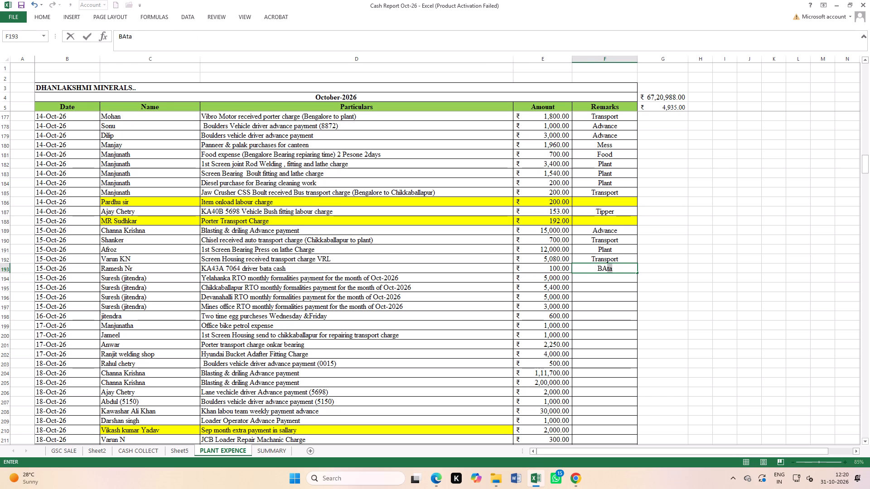
click(581, 277)
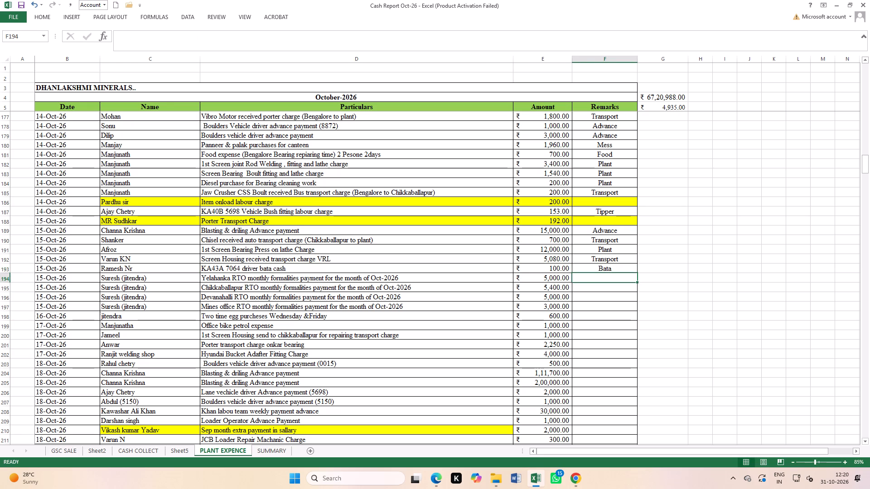
Enter Formalities as the remark for the Yelahanka RTO monthly formalities payment row.
key(o)
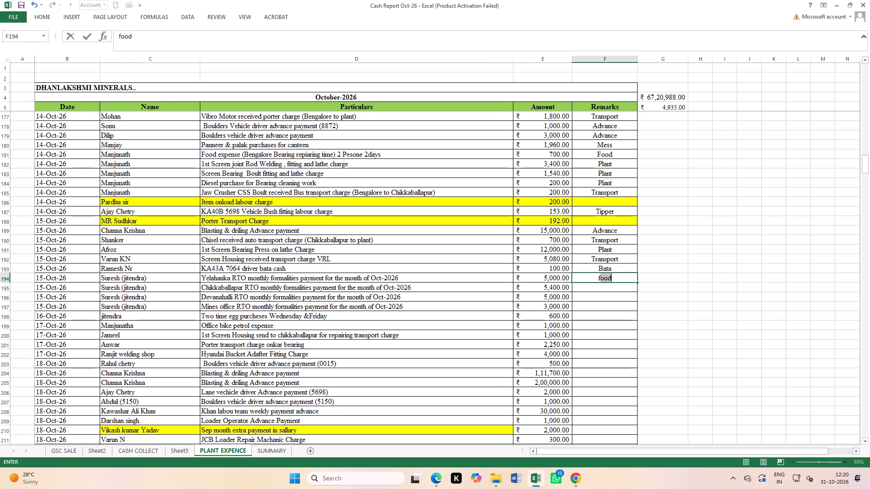
key(BackSpace)
key(BackSpace)
key(BackSpace)
key(f)
text(ormalities)
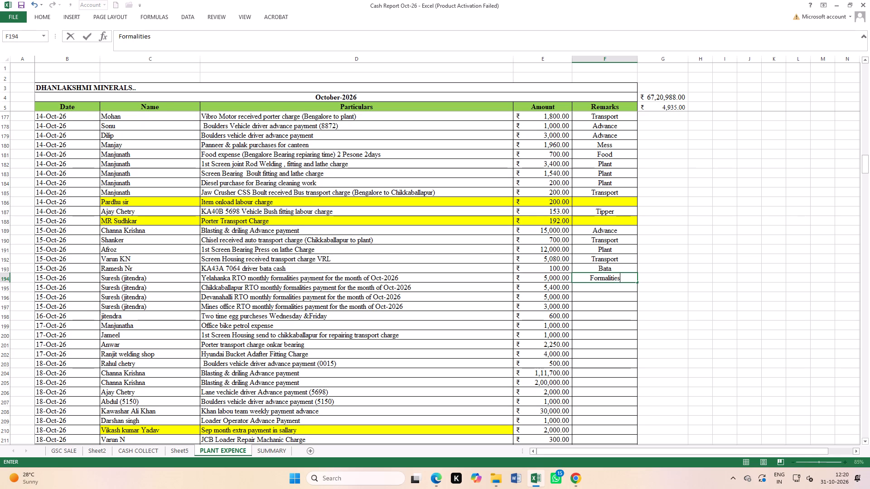
key(space)
text(charge)
key(BackSpace)
key(BackSpace)
key(BackSpace)
key(BackSpace)
key(BackSpace)
key(BackSpace)
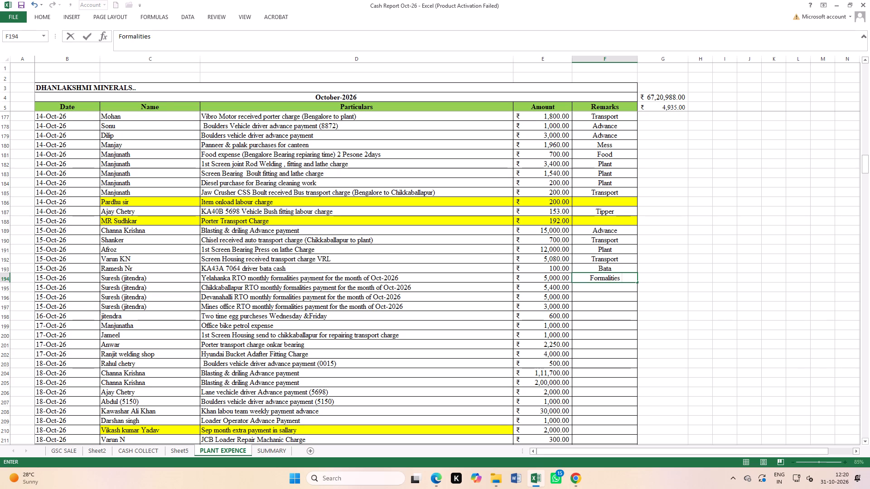
Fill the Formalities remark down through the Chikkaballapur RTO, Devanahalli RTO and Mines office RTO rows.
click(609, 307)
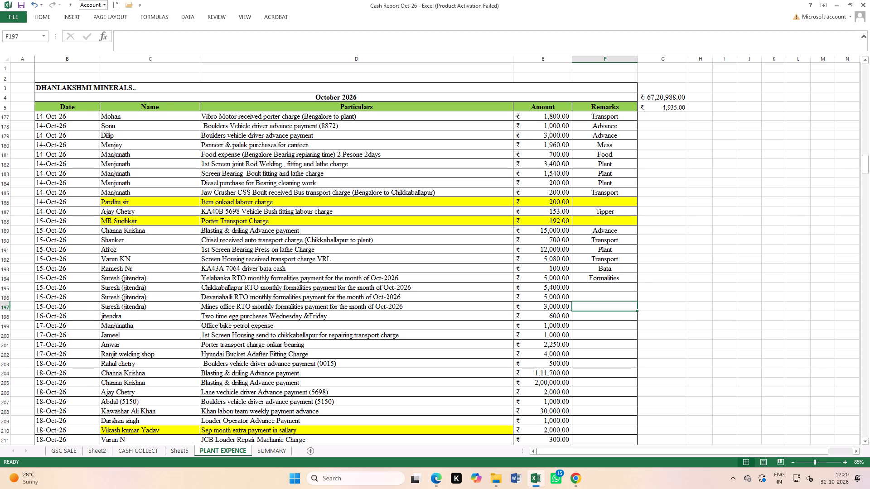
drag(594, 277, 594, 306)
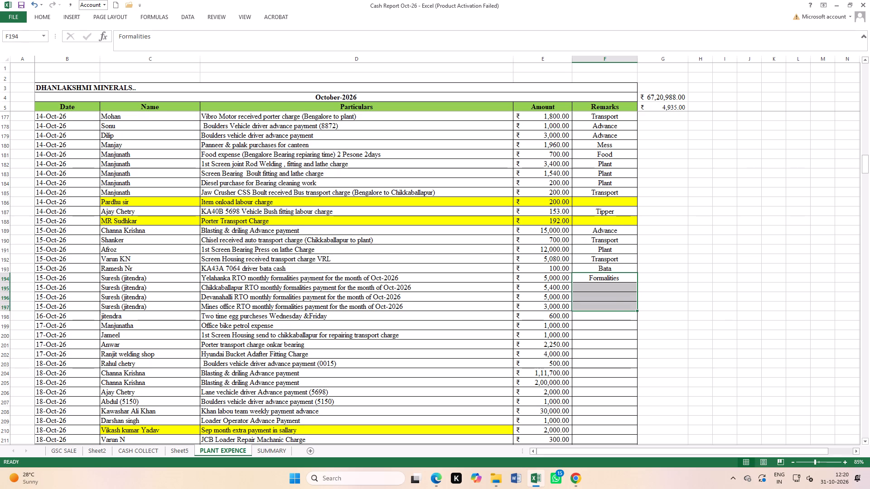
key(ctrl+d)
Enter Mess as the remark for the 16-Oct two time egg purchase row.
click(590, 315)
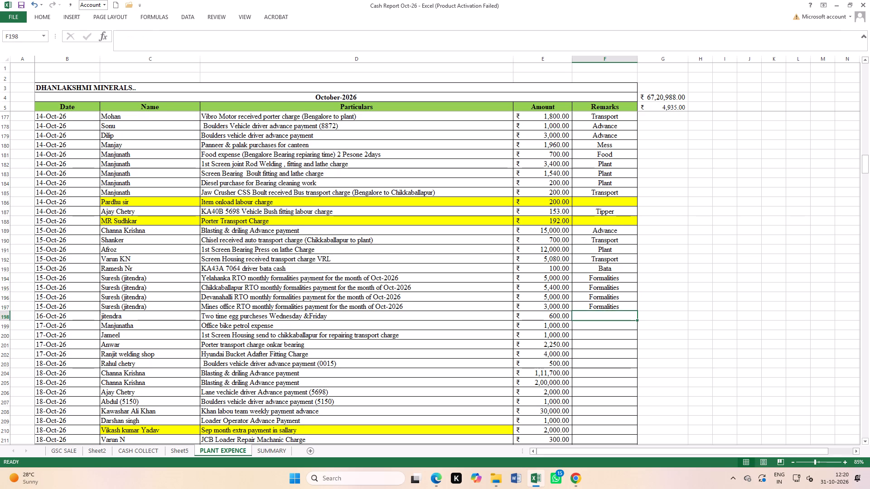
text(me)
scroll(625, 305, down, 1)
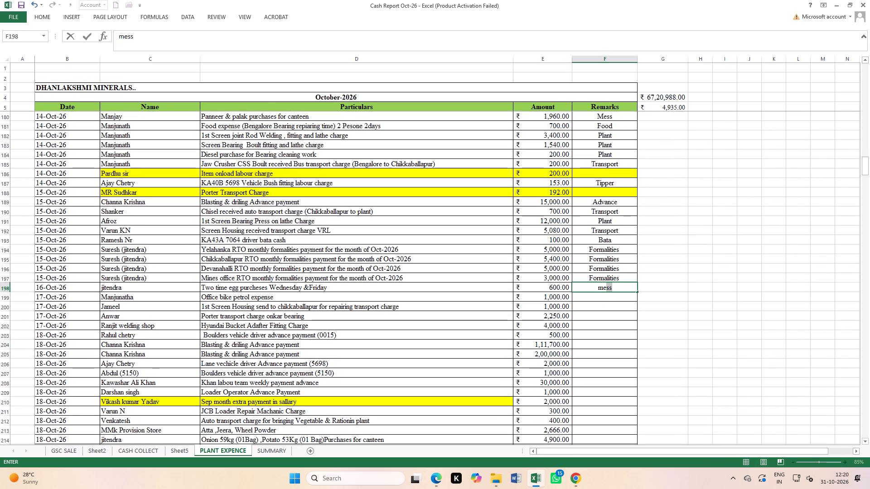
Correct the name in the 16-Oct egg purchase row to Jitendra with a capital J.
click(162, 285)
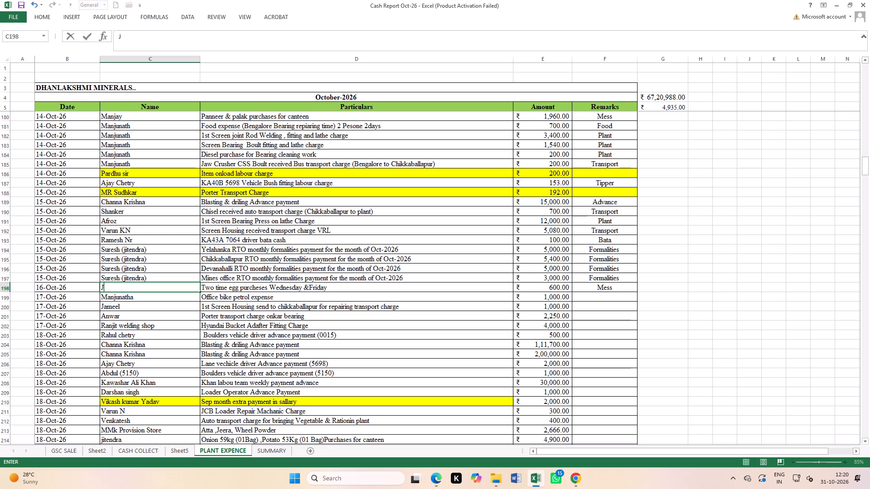
key(i)
key(t)
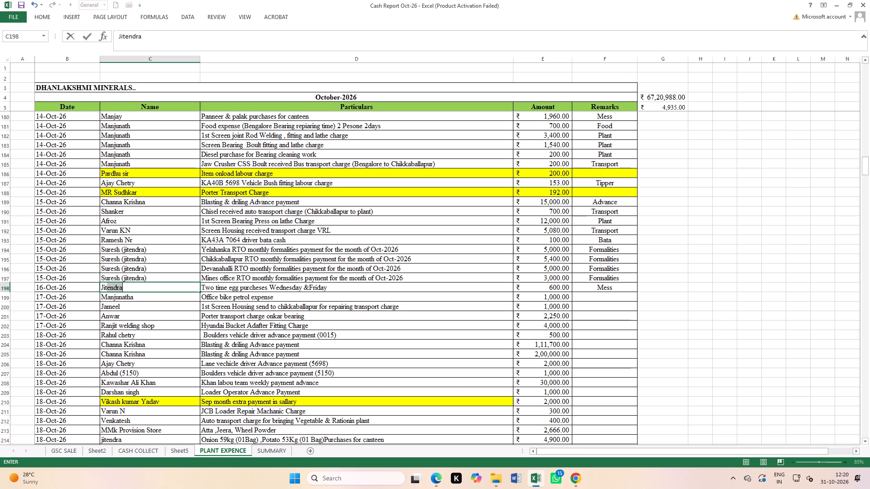
click(149, 308)
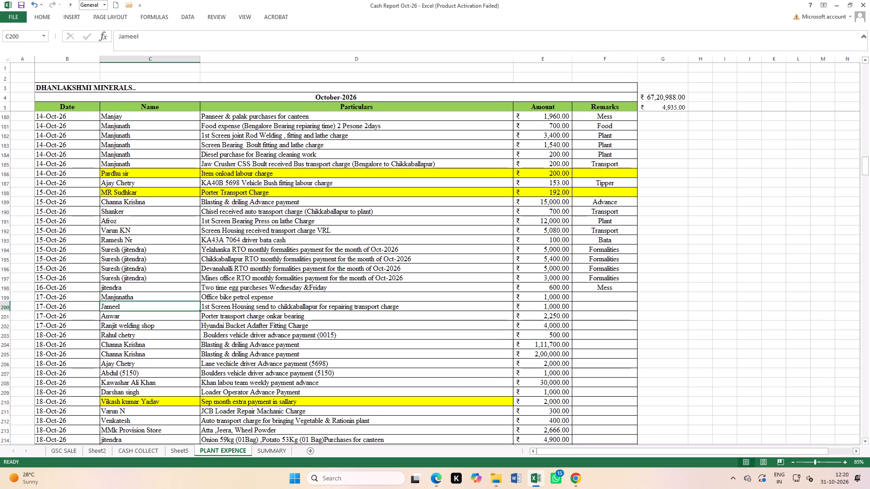
click(137, 284)
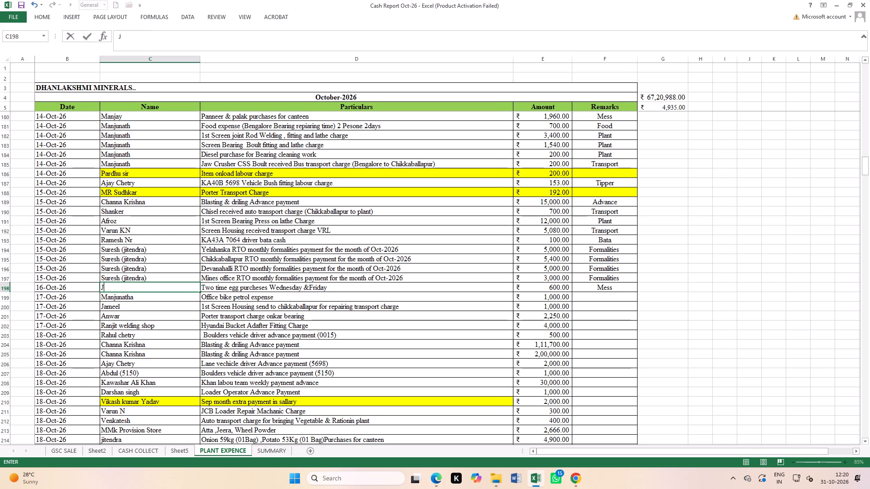
text(itendra)
click(197, 322)
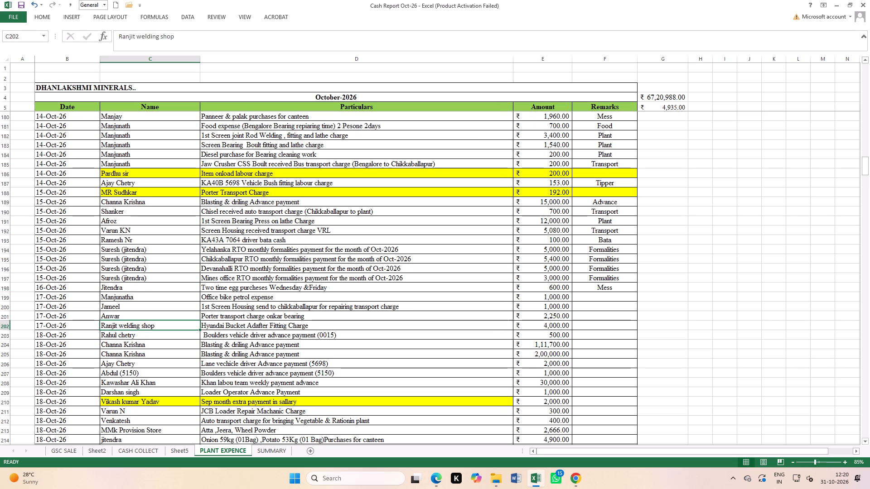
Enter Petrol as the remark for the 17-Oct Office bike petrol expense row.
click(605, 295)
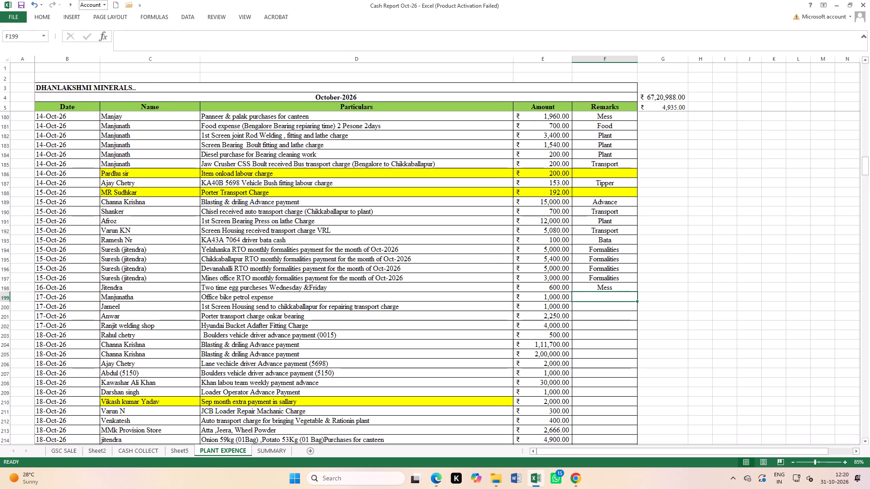
key(e)
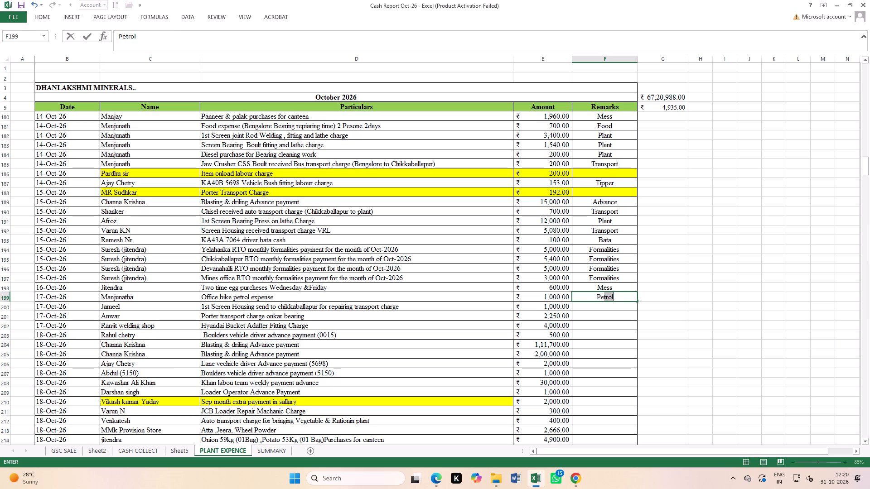
key(Return)
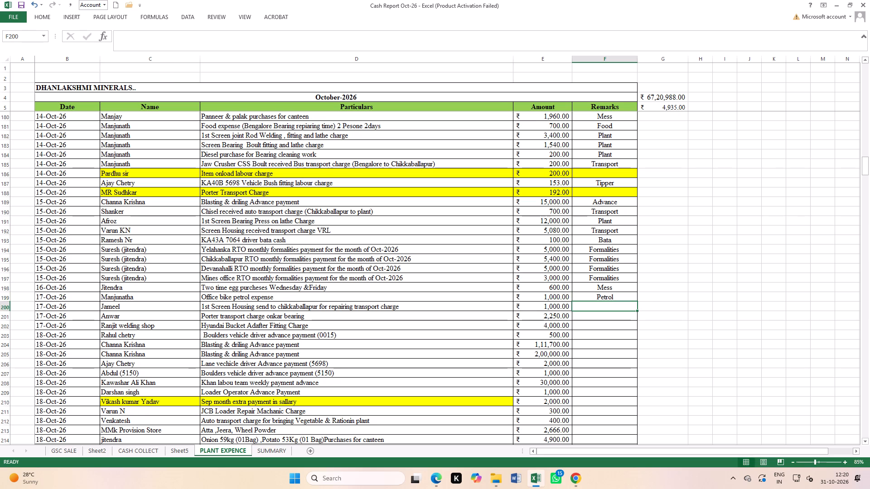
Enter Transport as the remark for the 17-Oct row about sending the 1st Screen Housing to Chikkaballapur for repair.
text(tr)
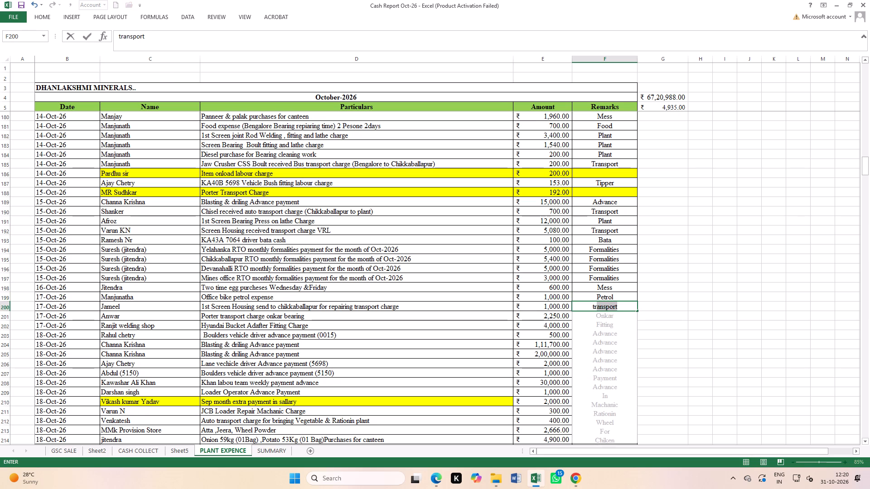
key(Return)
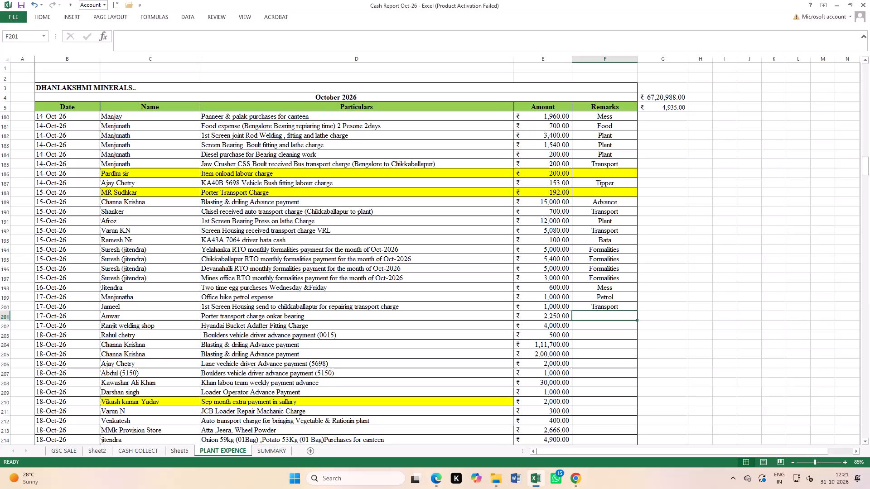
Reword the particulars of the 17-Oct porter transport row as "Bearing received transport charge (Onkar bearing to plant)".
click(315, 318)
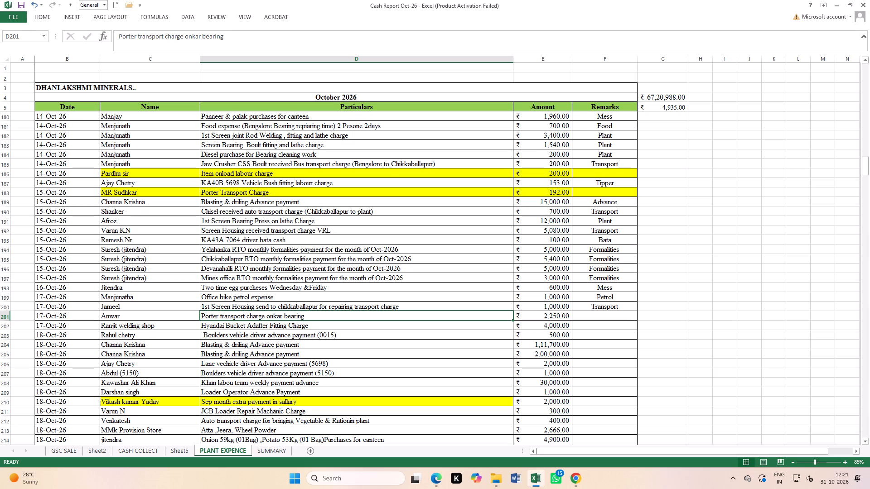
text(aering)
key(space)
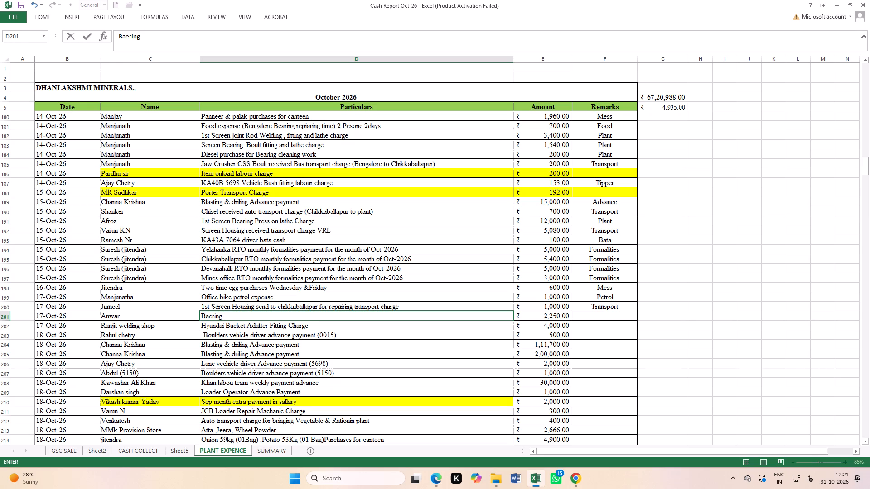
key(BackSpace)
key(BackSpace)
key(BackSpace)
key(BackSpace)
key(BackSpace)
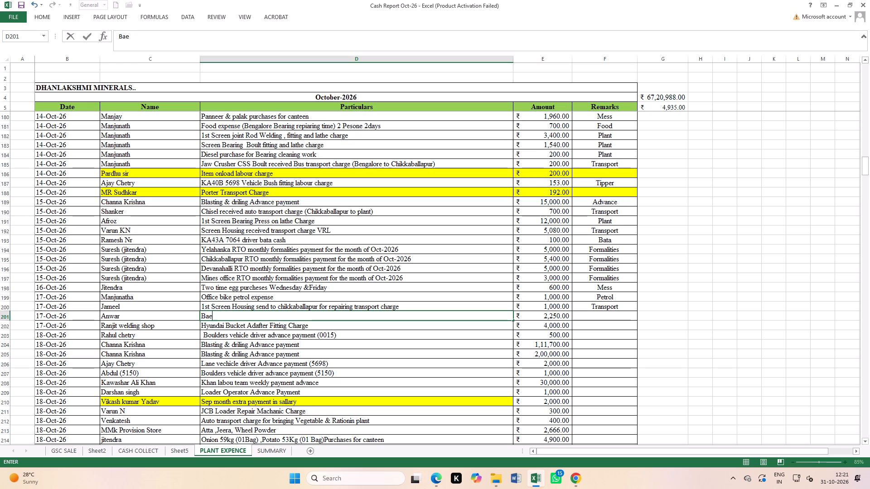
key(BackSpace)
key(BackSpace)
text(earing)
key(space)
text(received)
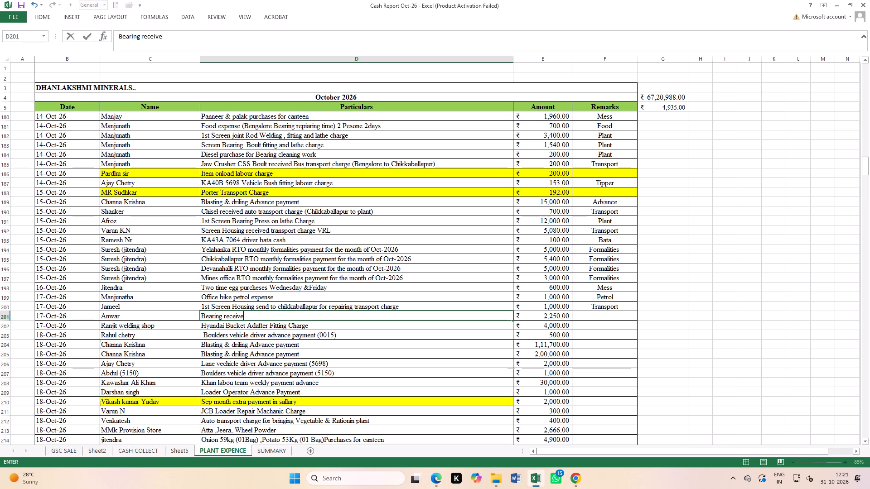
key(space)
text(transpor)
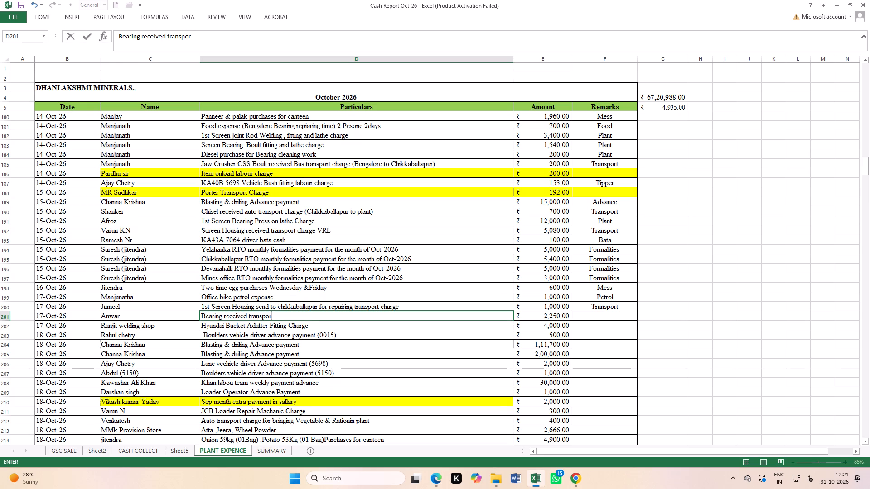
text(t charge)
key(space)
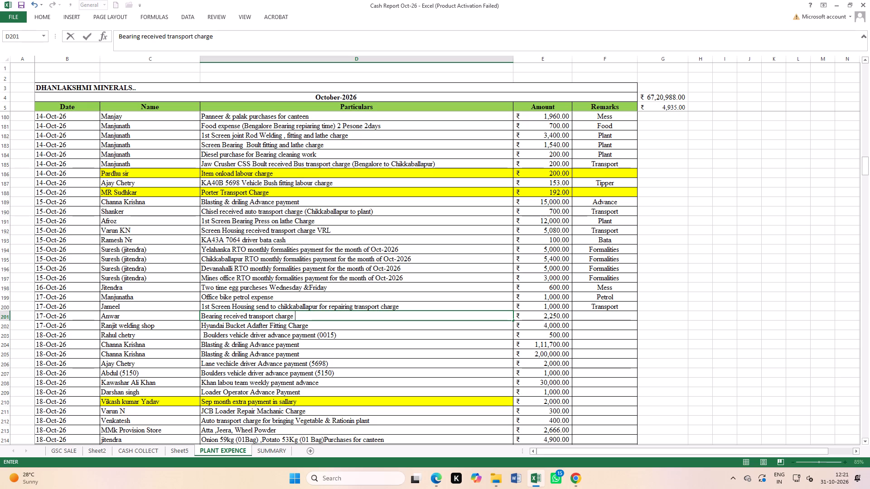
key(shift+parenleft)
text(nkar)
key(space)
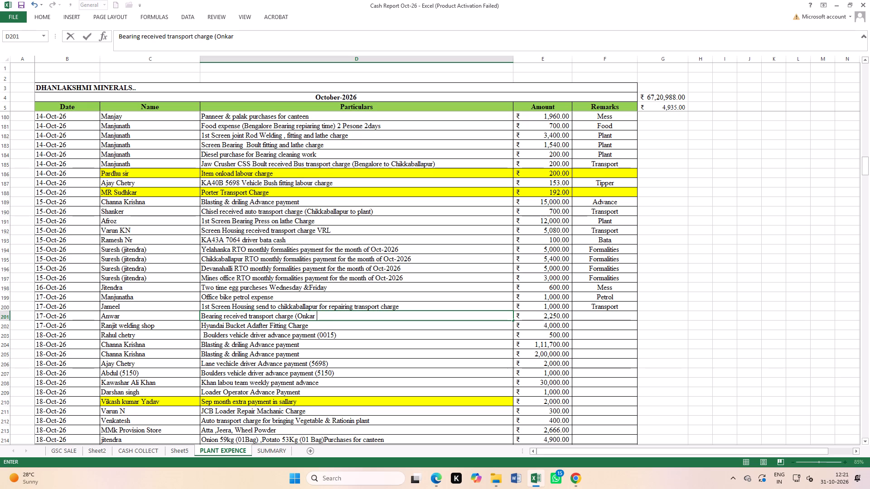
key(b)
text(earing to plant)
key(shift+parenright)
key(Right)
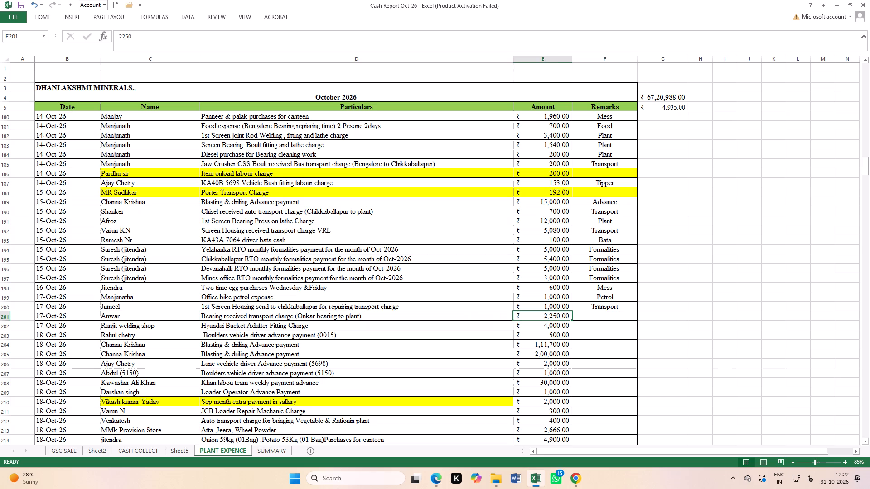
Enter Transport as the remark for the 17-Oct row about the bearing from Onkar bearing to plant.
key(Right)
text(tr)
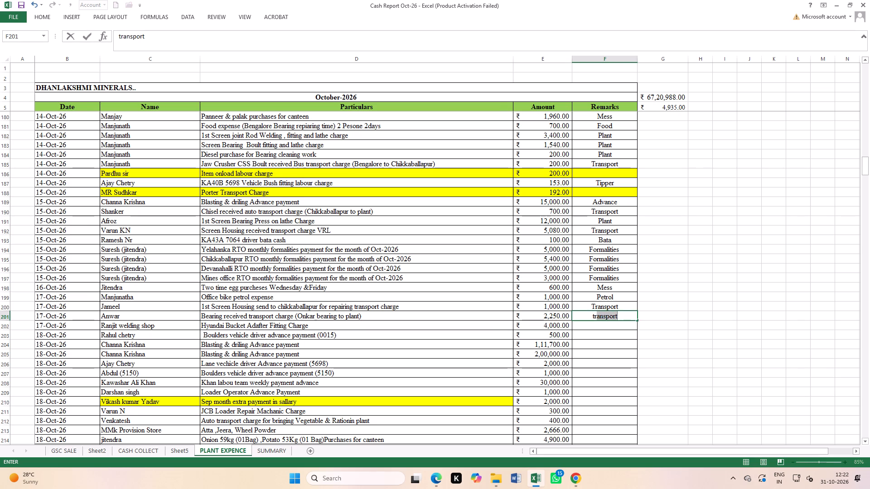
click(595, 323)
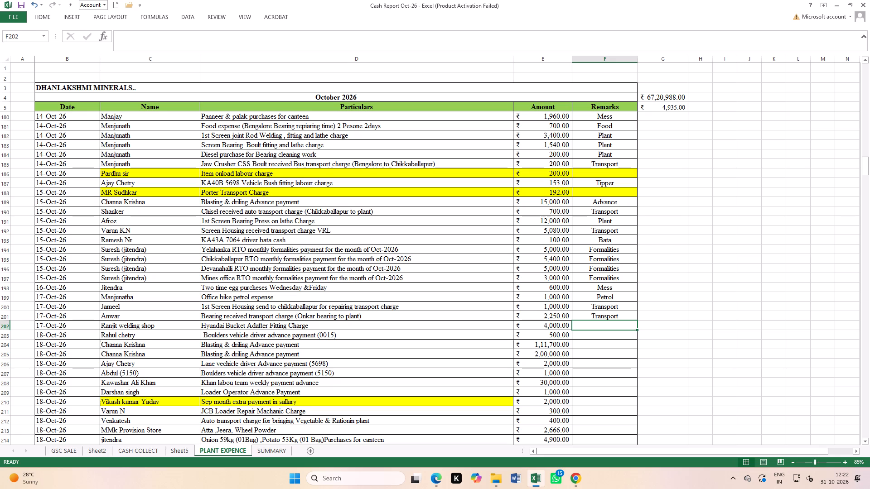
Add 150 after Hyundai in the particulars of the 17-Oct bucket adapter fitting charge row.
scroll(183, 339, down, 1)
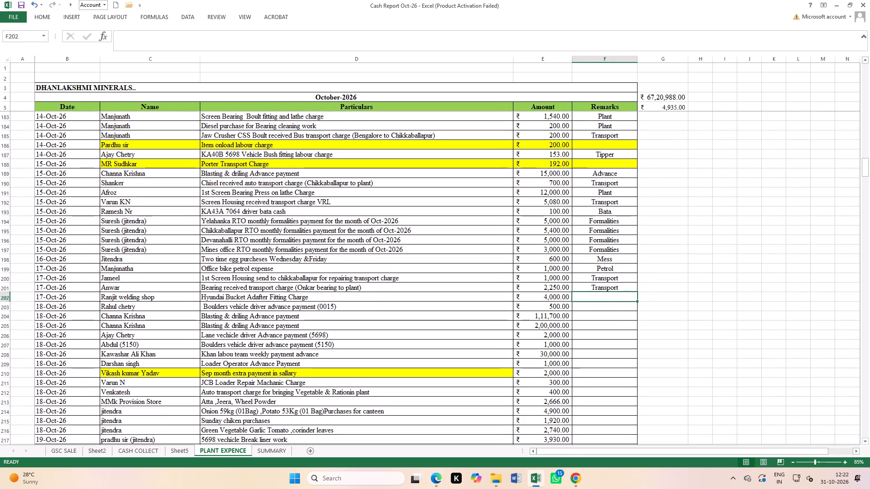
double_click(225, 296)
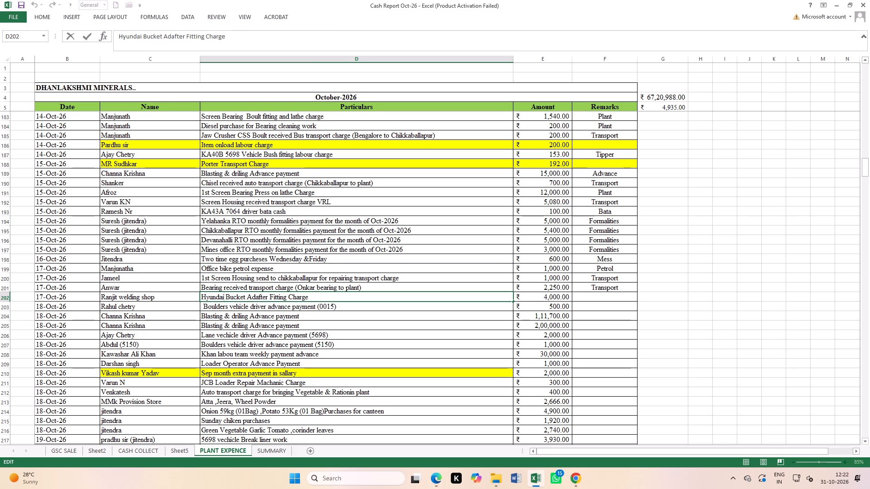
key(space)
text(150)
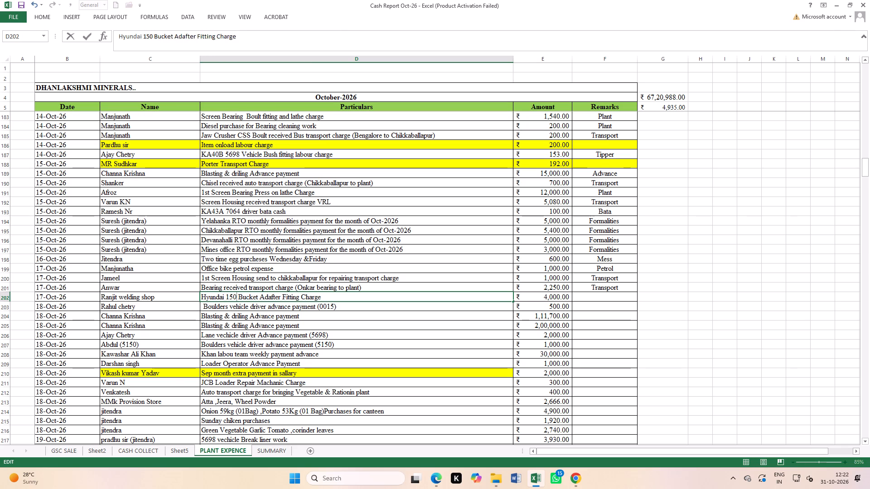
Shorten the name in the 17-Oct Hyundai bucket fitting row to Ranjit.
click(169, 296)
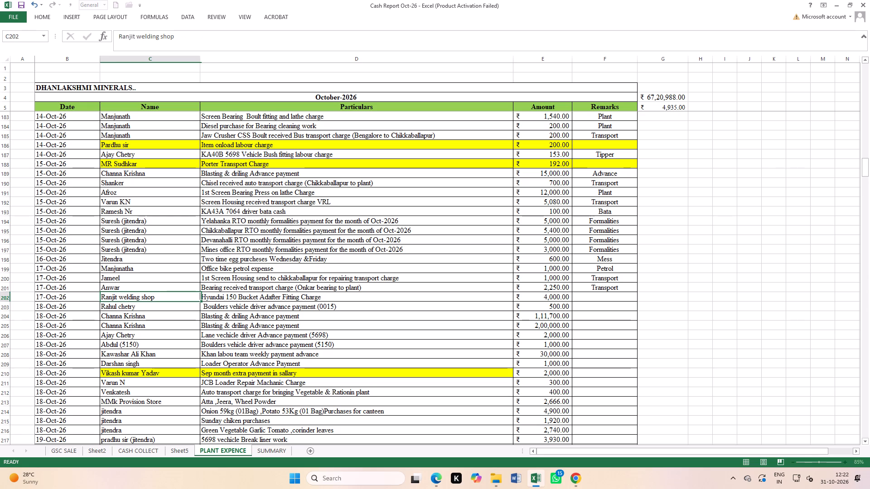
key(r)
text(anjit)
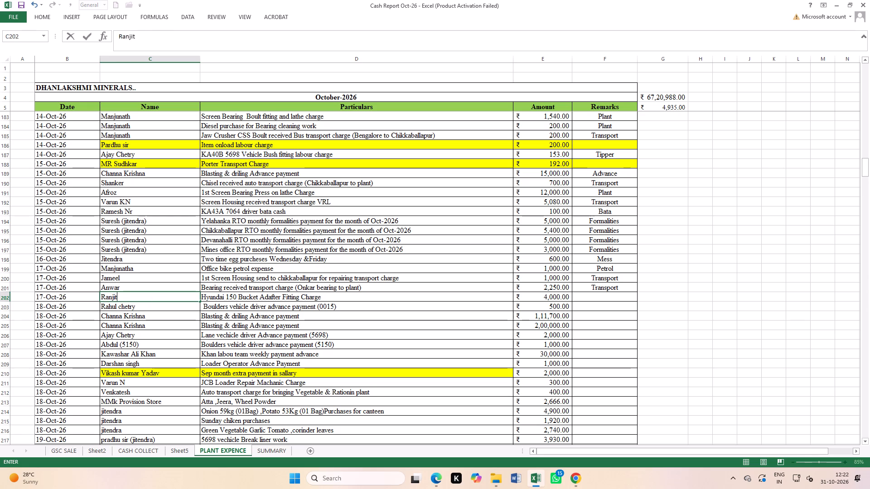
click(298, 316)
Enter Hyundai150 as the remark for the 17-Oct bucket fitting charge row.
click(607, 298)
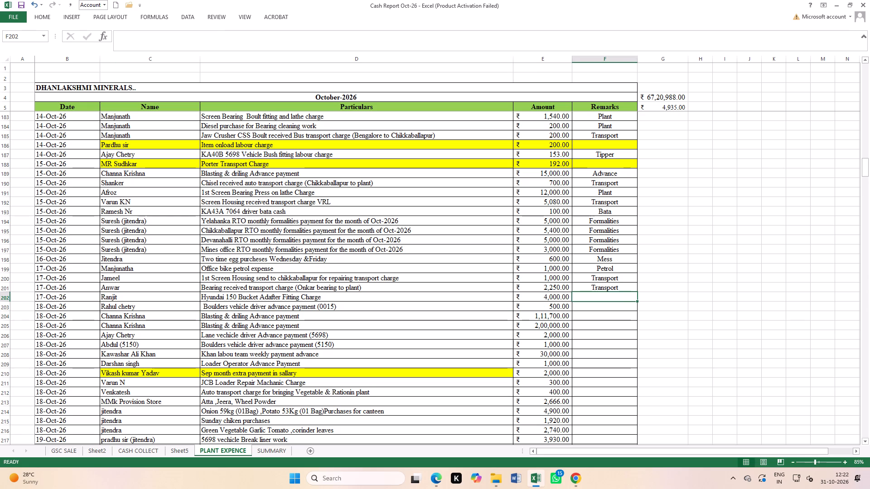
text(hy)
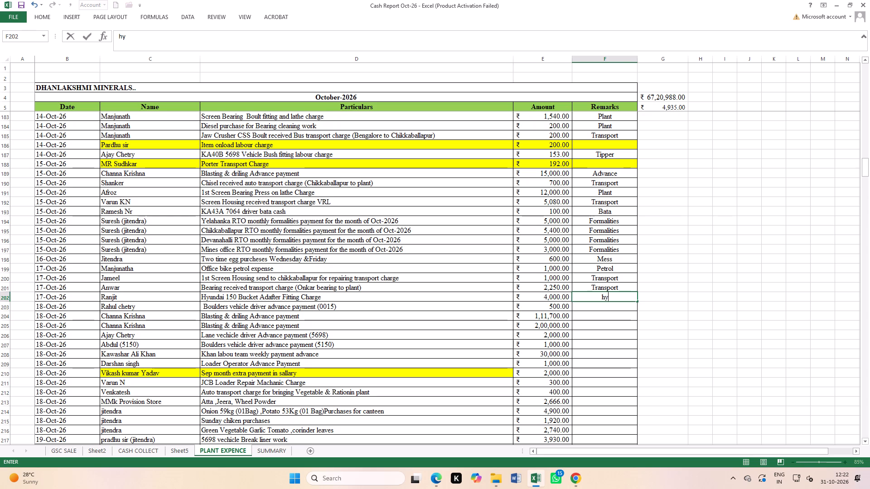
key(u)
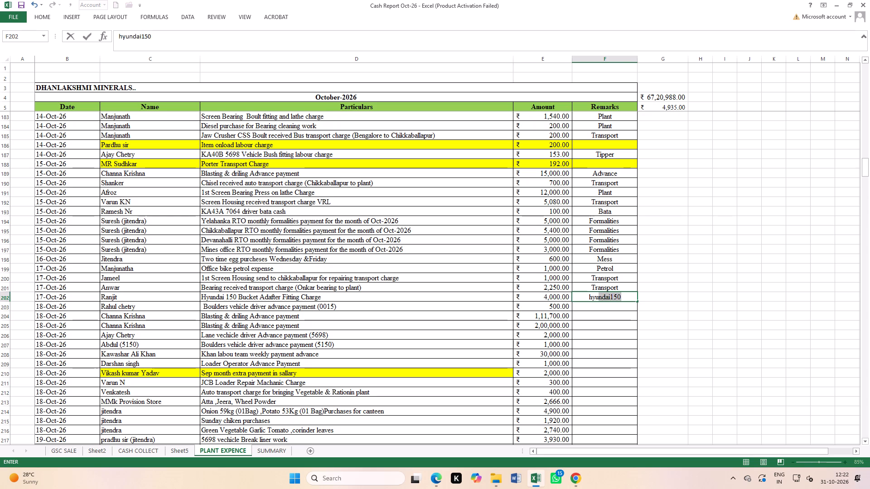
key(Return)
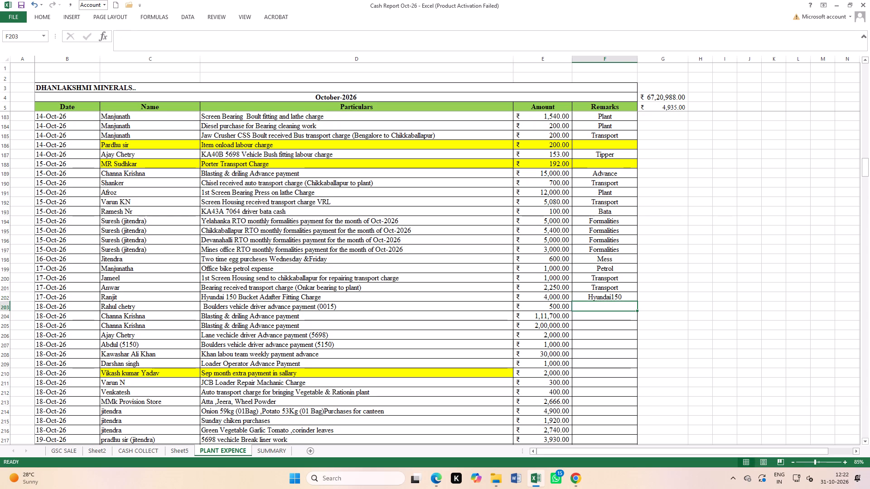
Enter Advance as the remark for the 18-Oct boulders vehicle driver (0015) row and both 18-Oct blasting and drilling rows.
key(a)
key(Return)
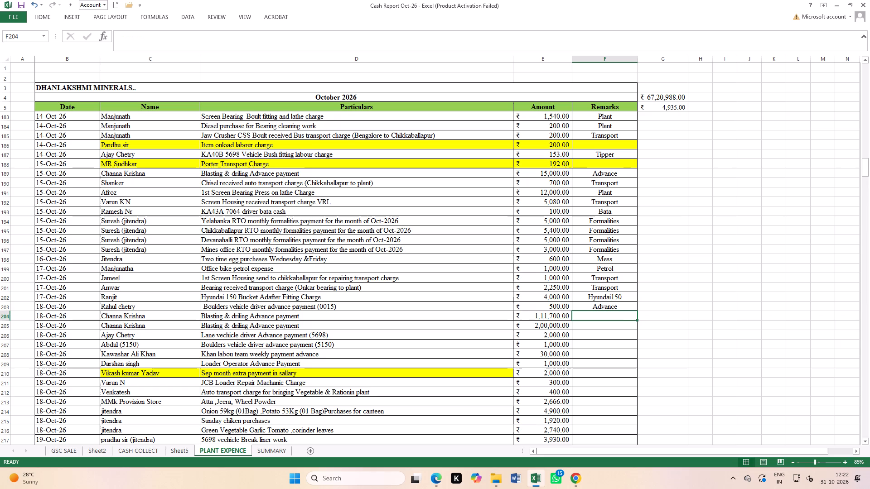
key(Left)
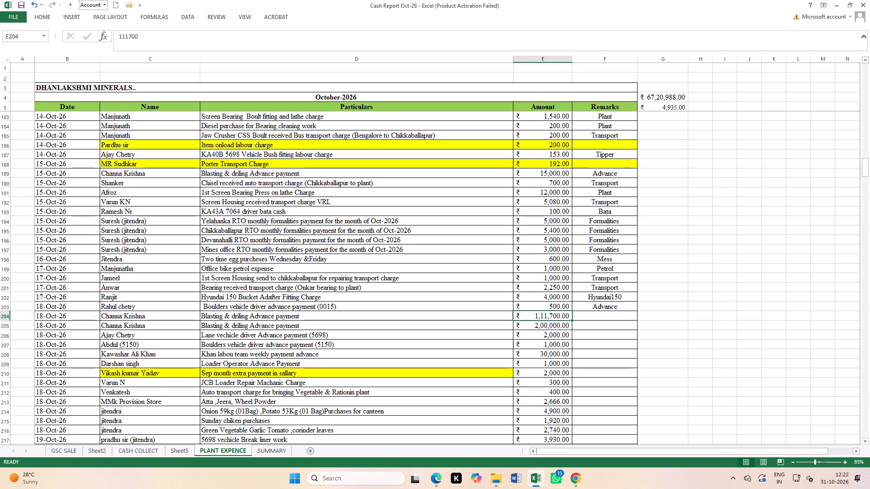
key(Left)
key(Right)
key(Right)
key(a)
key(Return)
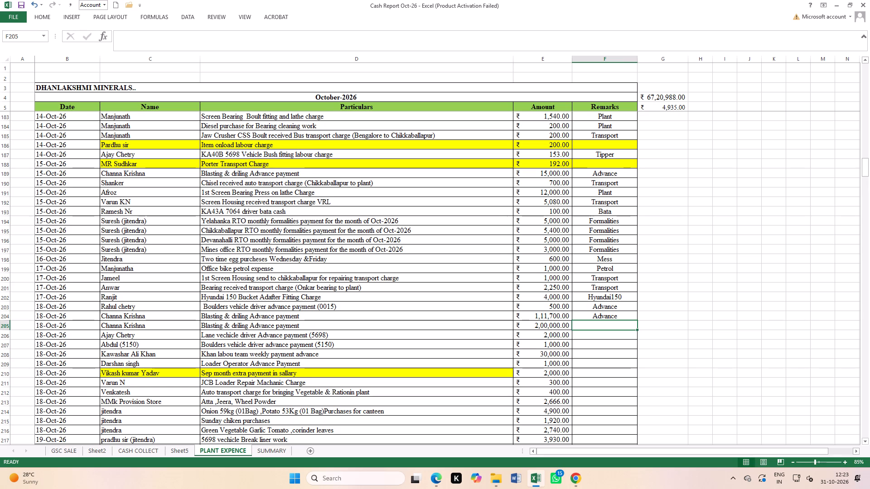
click(555, 315)
click(562, 326)
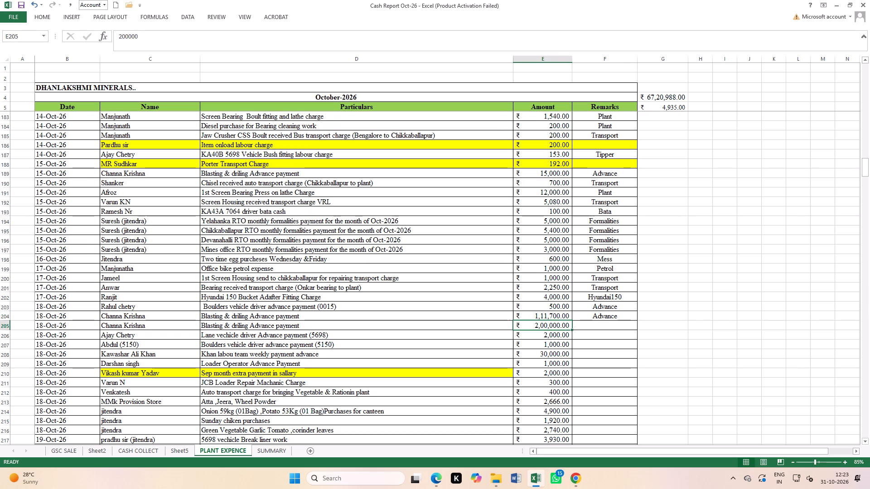
click(602, 327)
text(ad)
click(595, 339)
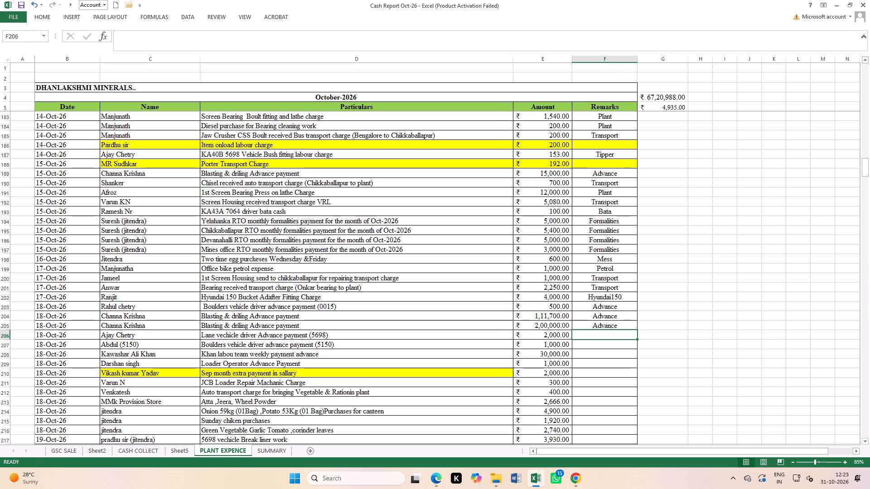
Enter Advance as the remark for the 18-Oct driver (5698), driver (5150), Khan labour team and loader operator rows.
click(0, 336)
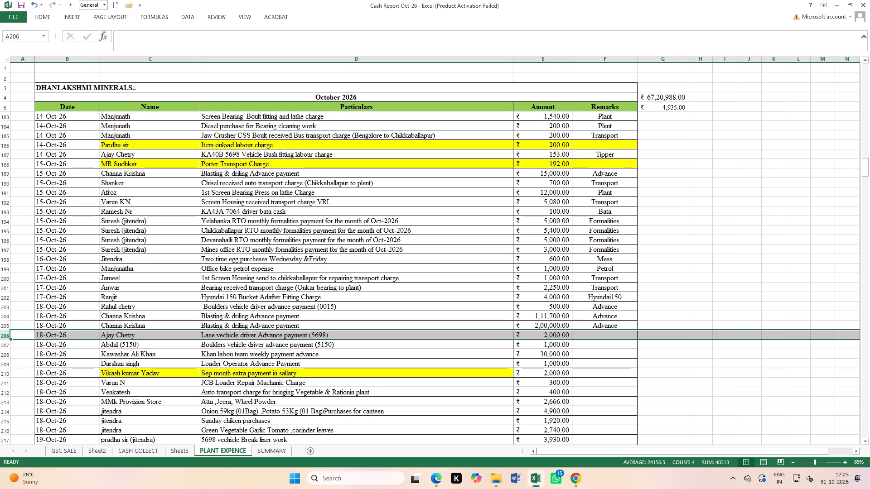
click(591, 335)
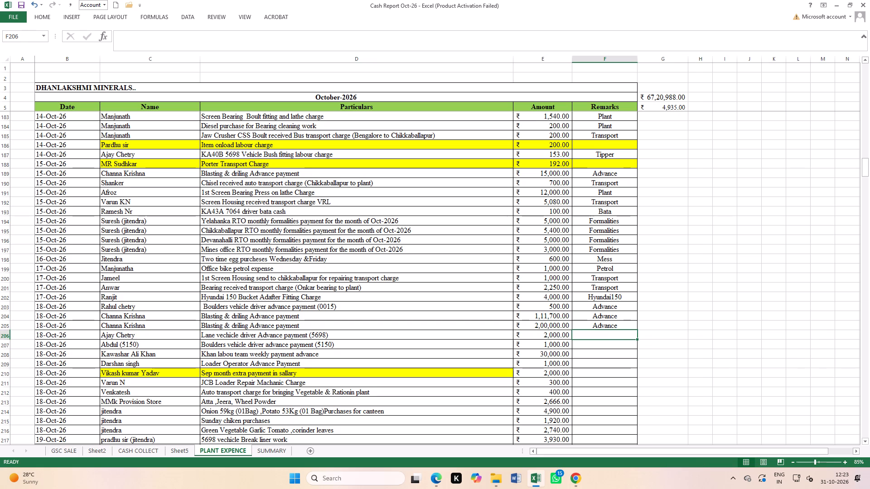
text(ad)
click(603, 347)
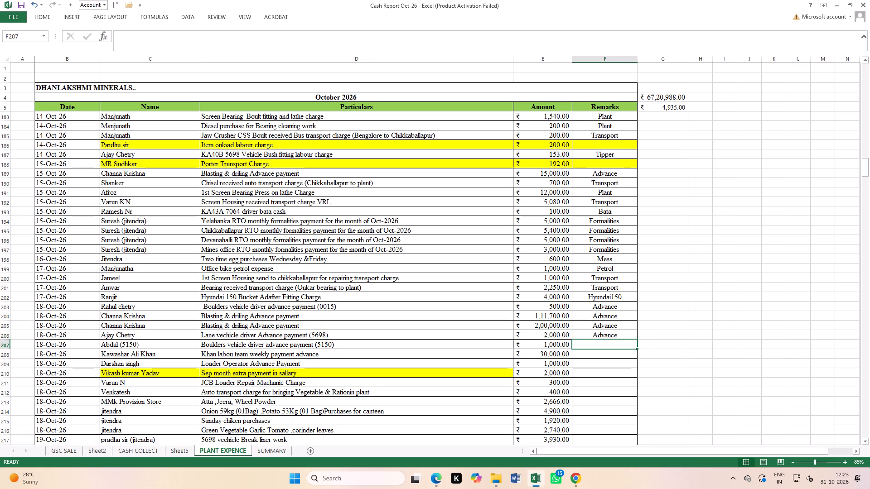
key(a)
click(599, 356)
key(a)
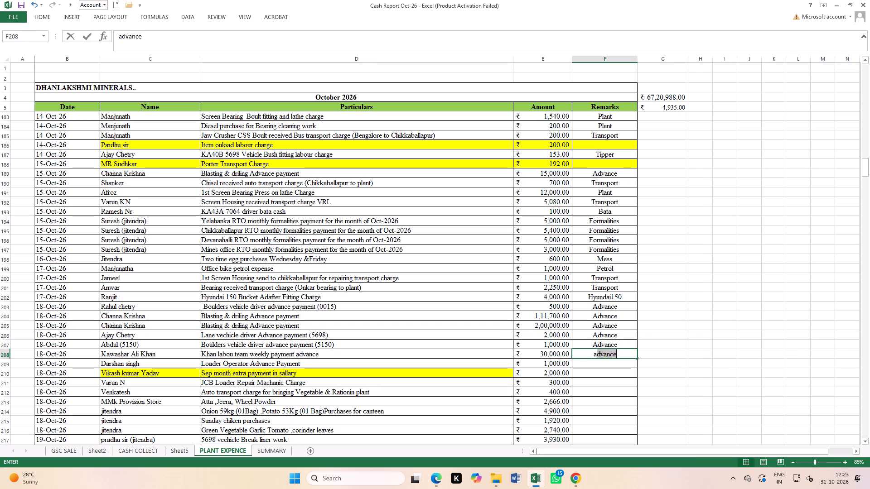
click(598, 363)
key(a)
click(598, 373)
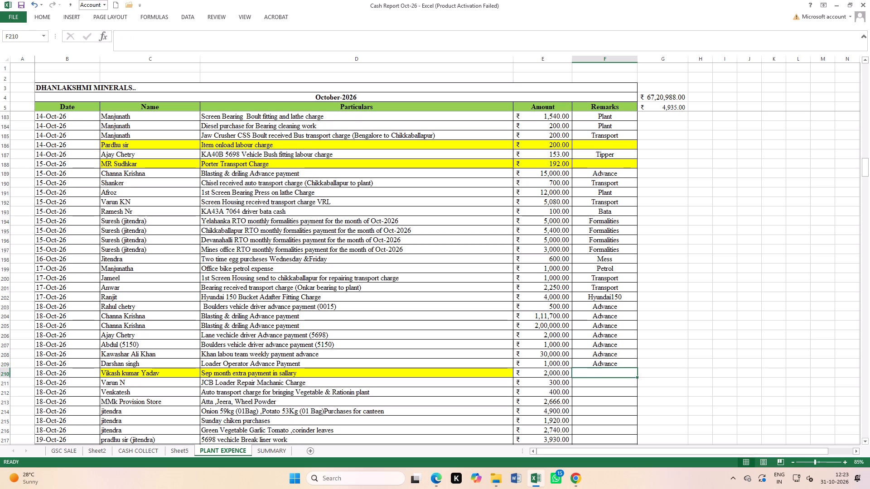
Delete the highlighted 18-Oct row for the Sep month extra payment in salary.
scroll(598, 372, down, 2)
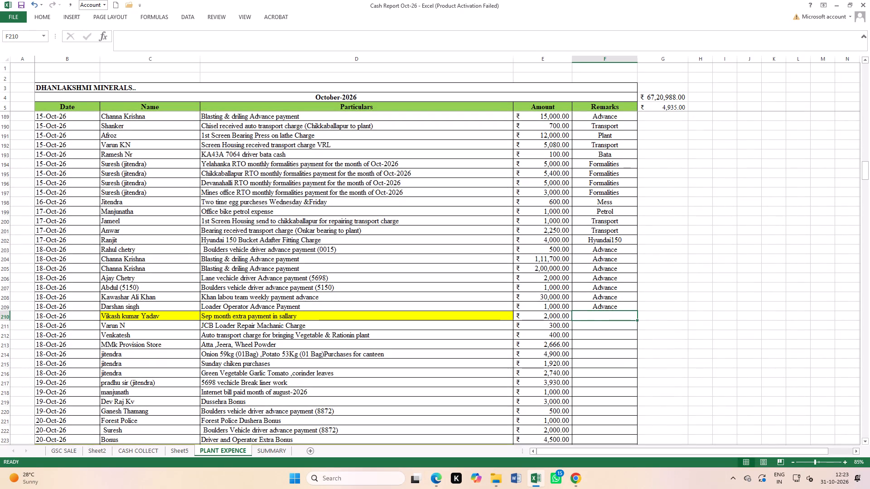
click(0, 314)
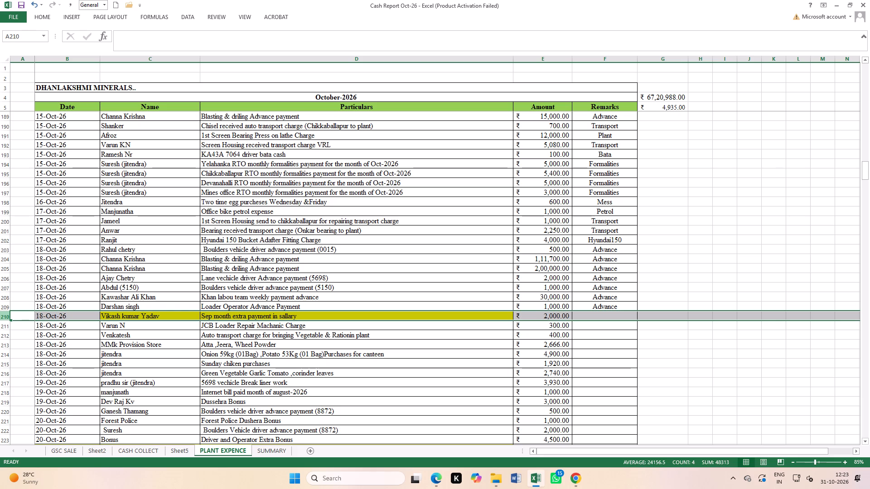
right_click(140, 317)
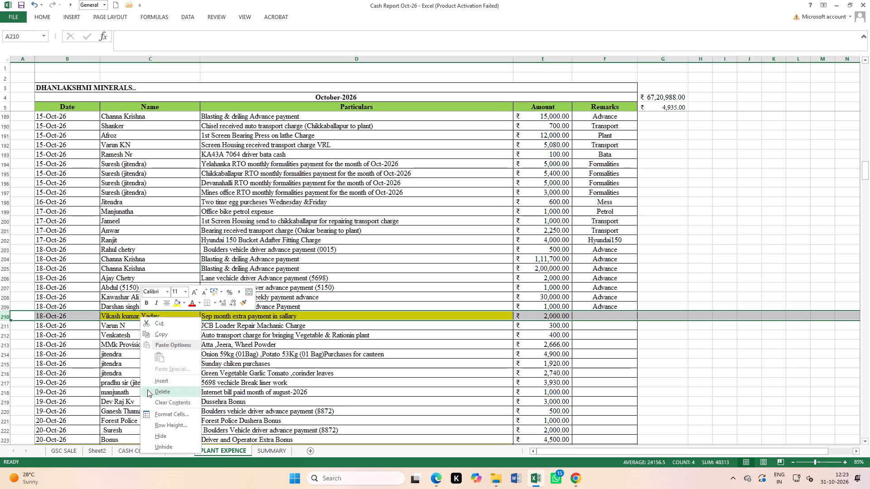
click(147, 389)
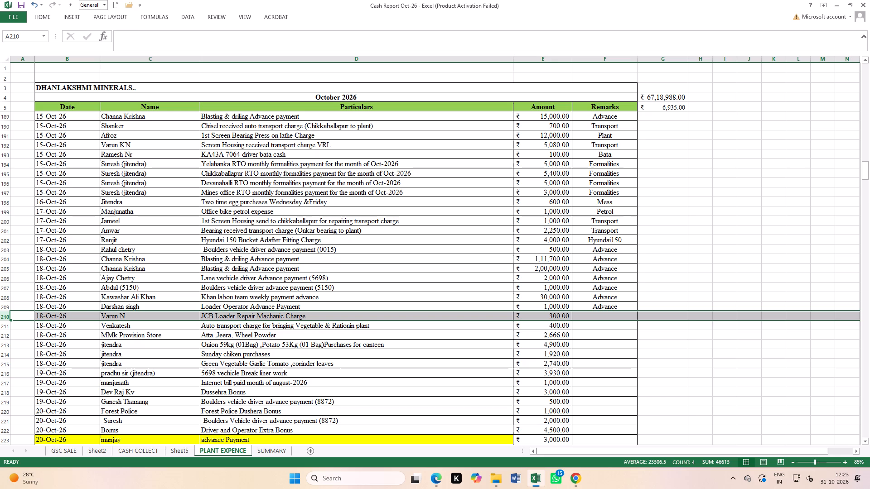
click(198, 366)
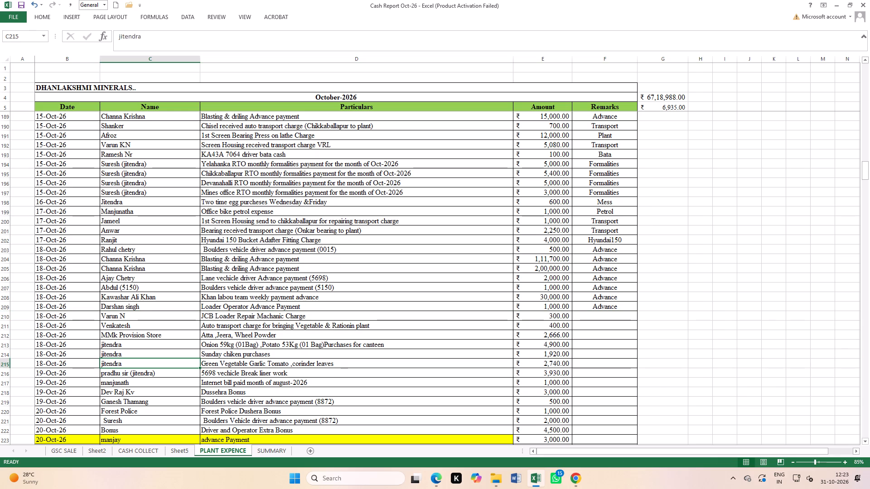
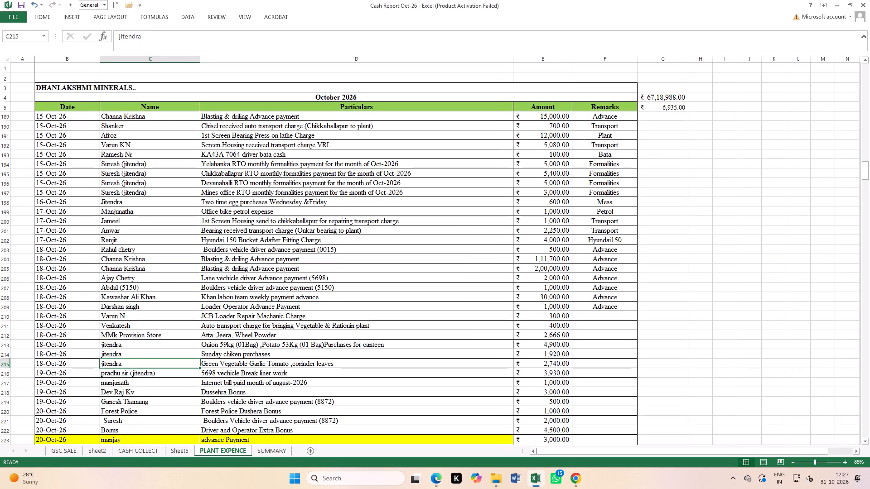
Select the entire 18-Oct-26 row for the JCB Loader Repair Machanic Charge, the first entry without a remark.
click(1, 314)
scroll(287, 342, down, 1)
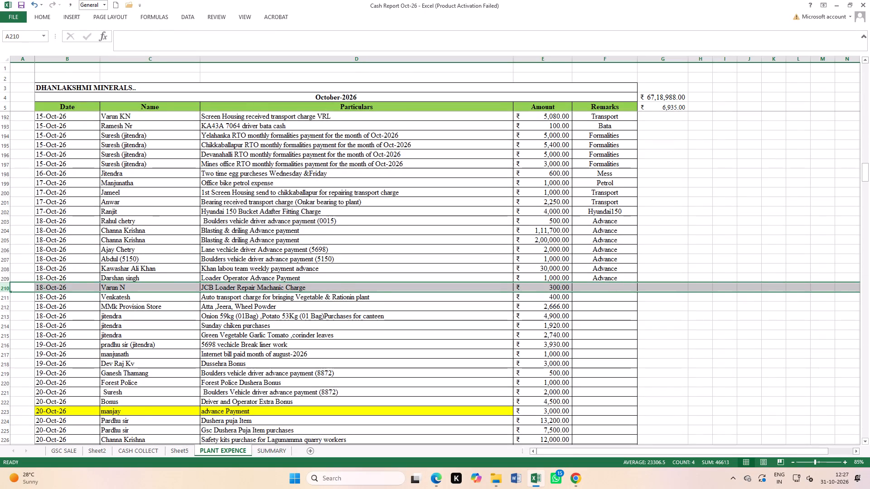
scroll(404, 329, down, 1)
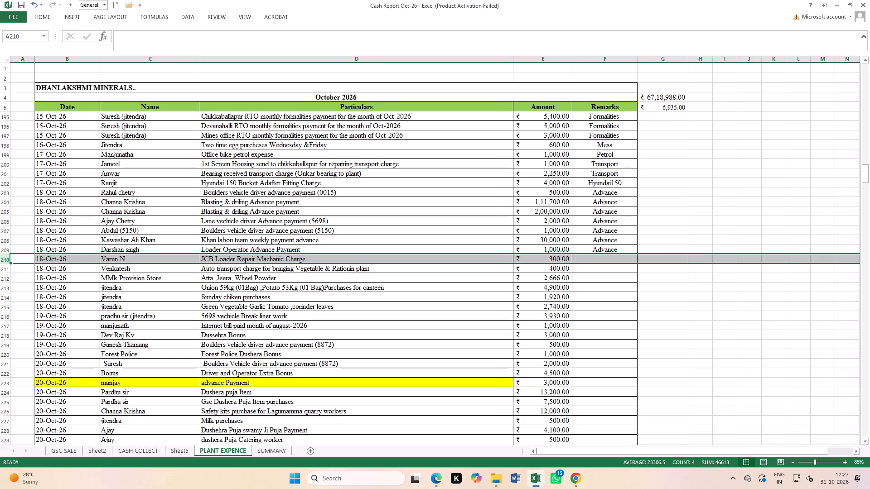
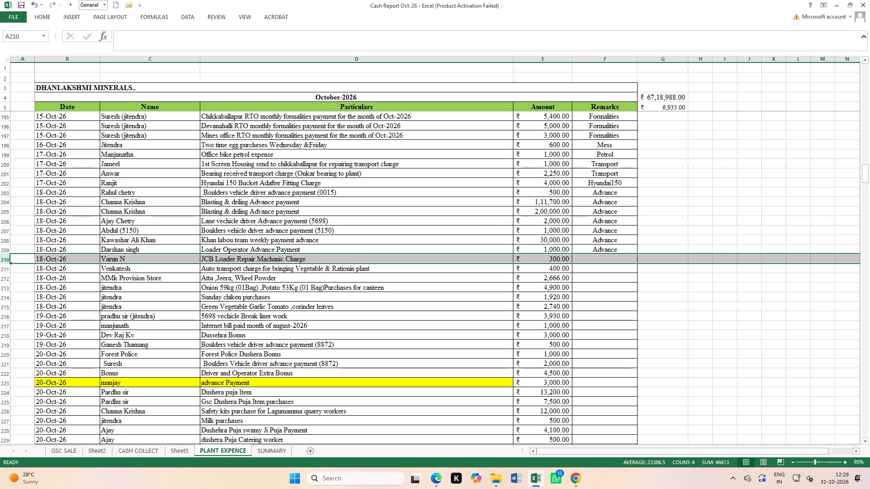
Enter the Remarks "JCB Loader" for the loader repair entry in row 210 and "Transport" for the auto transport entry in row 211.
click(599, 258)
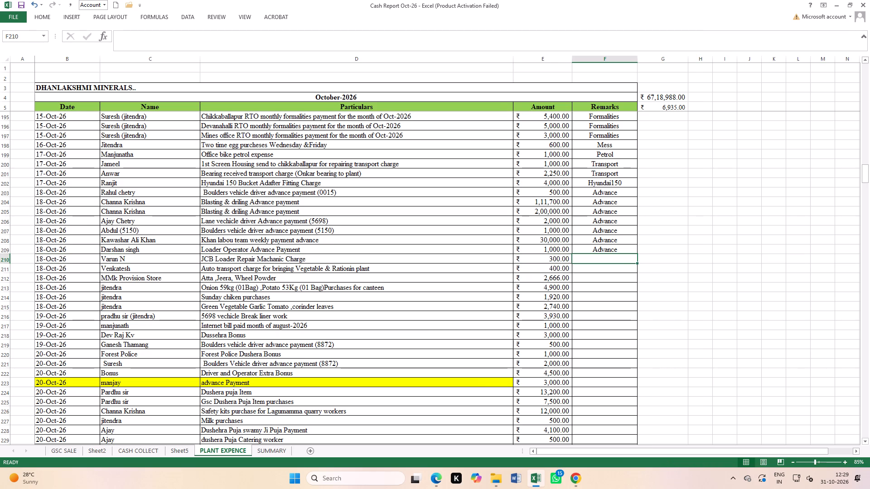
key(j)
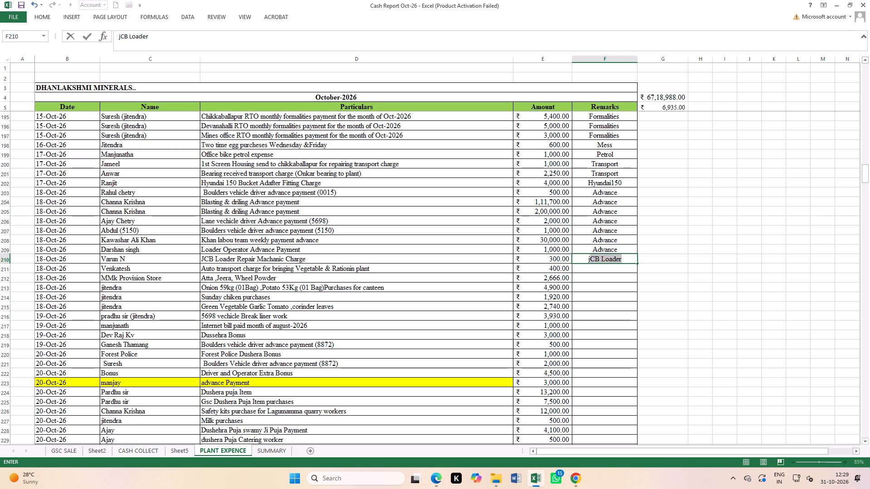
key(Return)
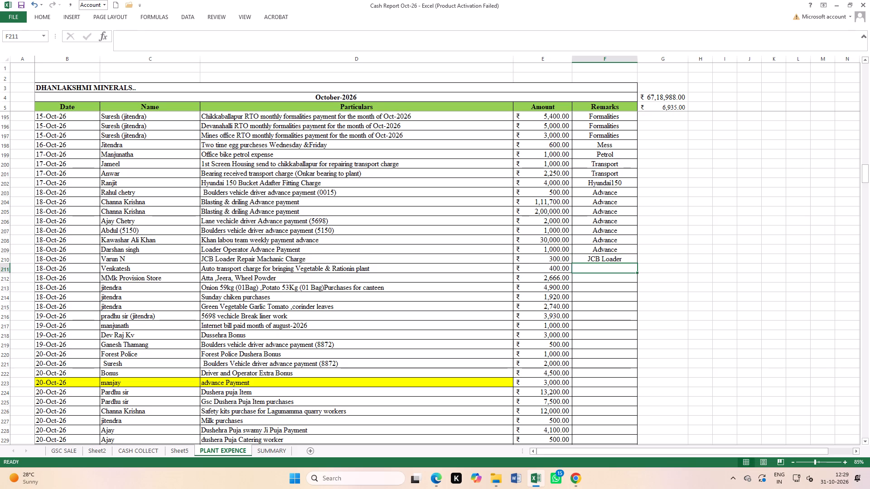
key(t)
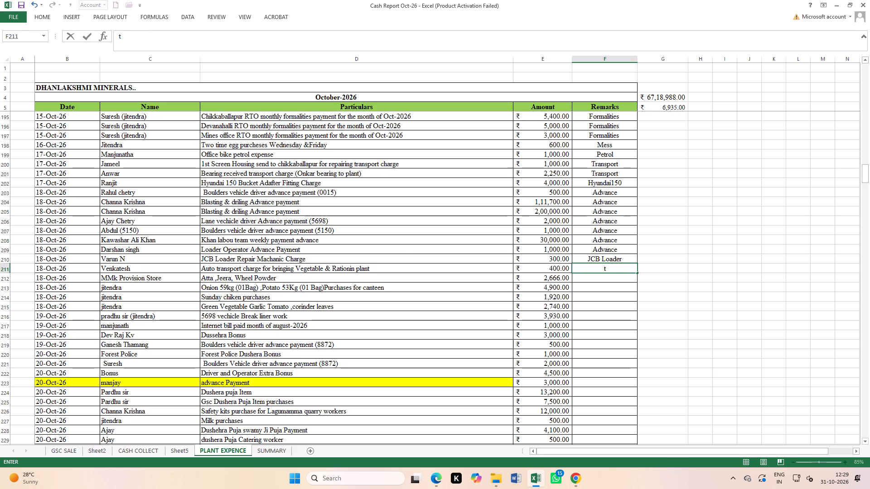
key(r)
key(Return)
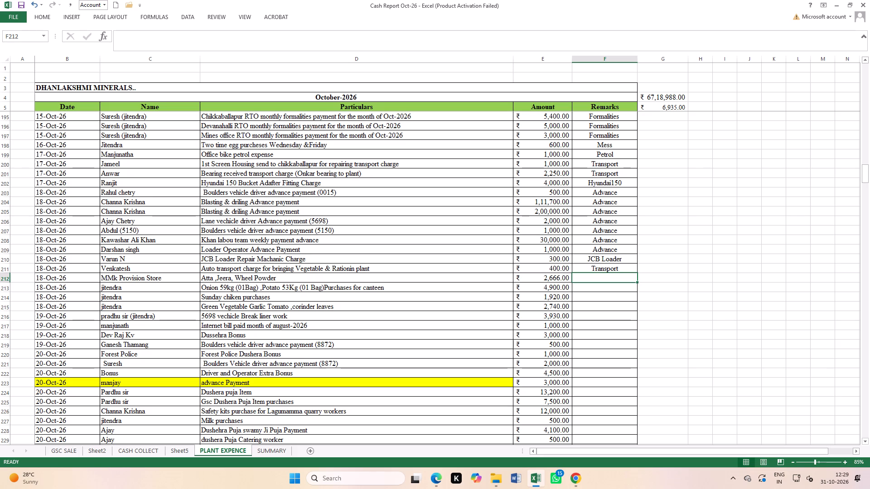
Replace the Name in row 212 with "Jitendra" and fill it down through row 215.
click(246, 279)
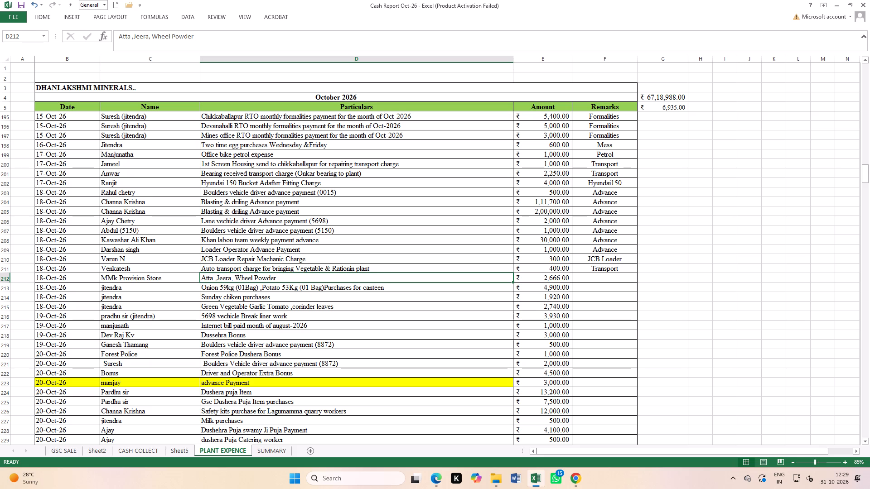
click(149, 278)
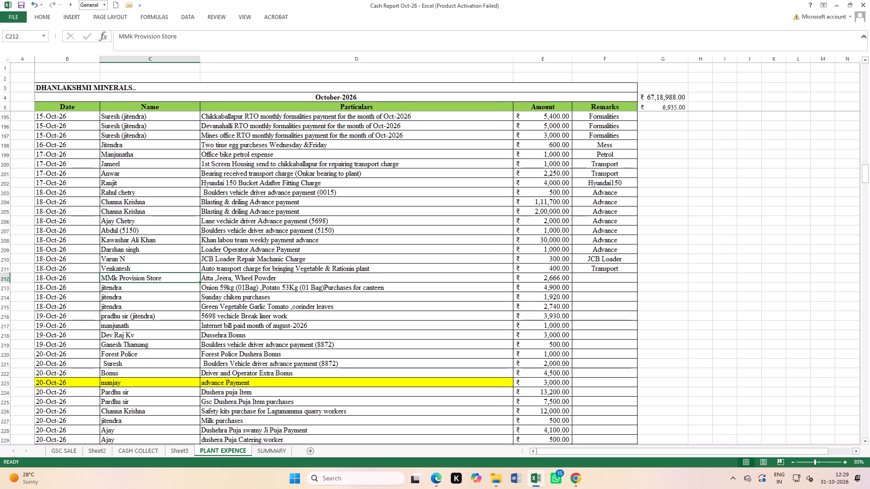
key(j)
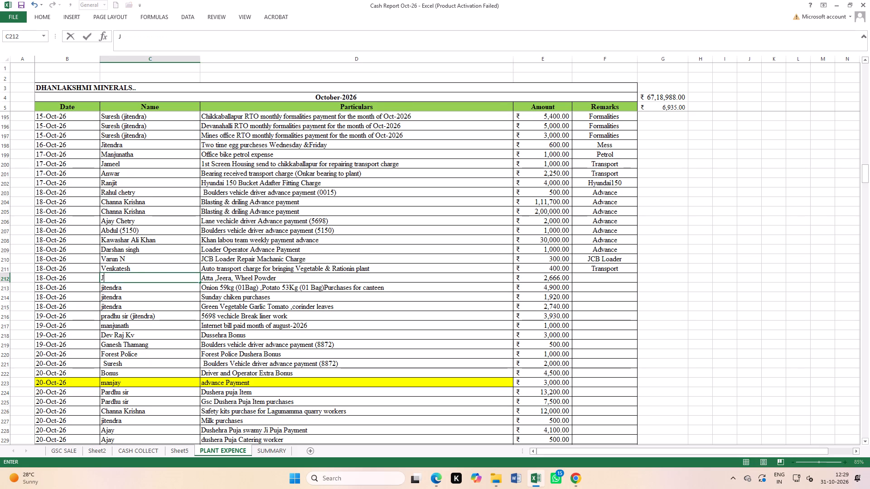
key(i)
key(t)
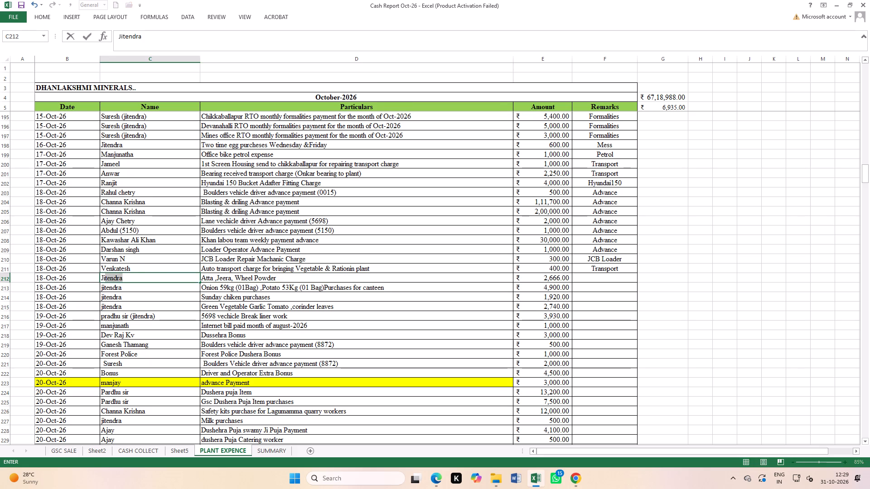
text(endr)
key(a)
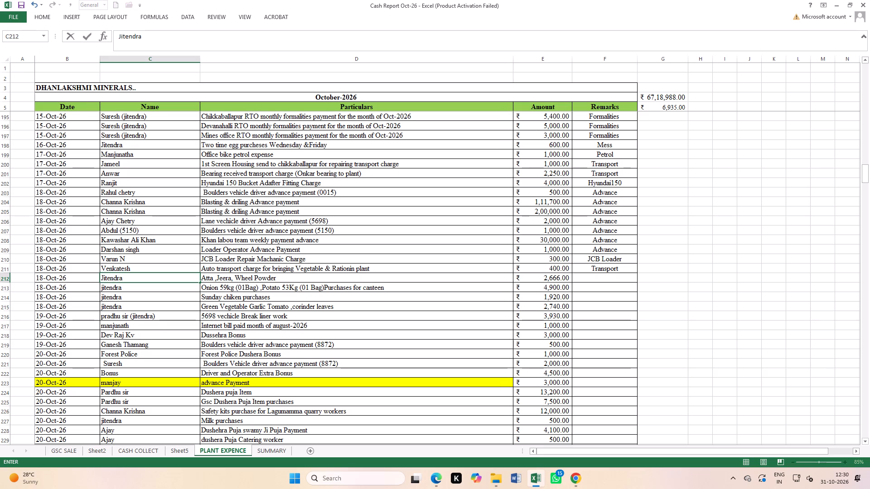
click(149, 285)
drag(140, 277, 136, 306)
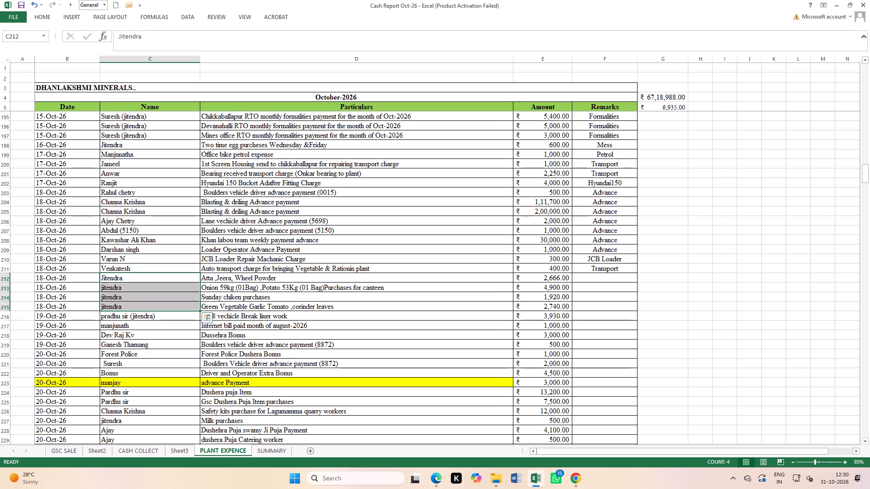
key(ctrl+d)
Replace the Particulars in row 212 with "Ration Purchases For canteen".
click(314, 309)
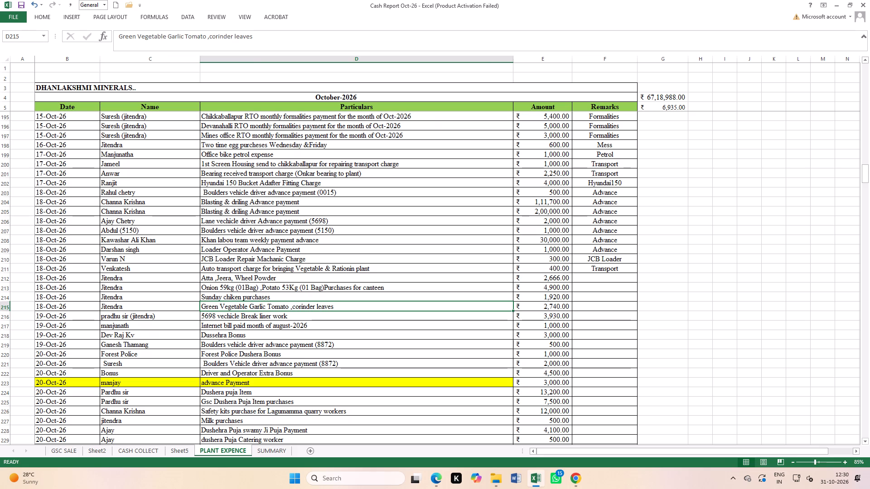
click(384, 276)
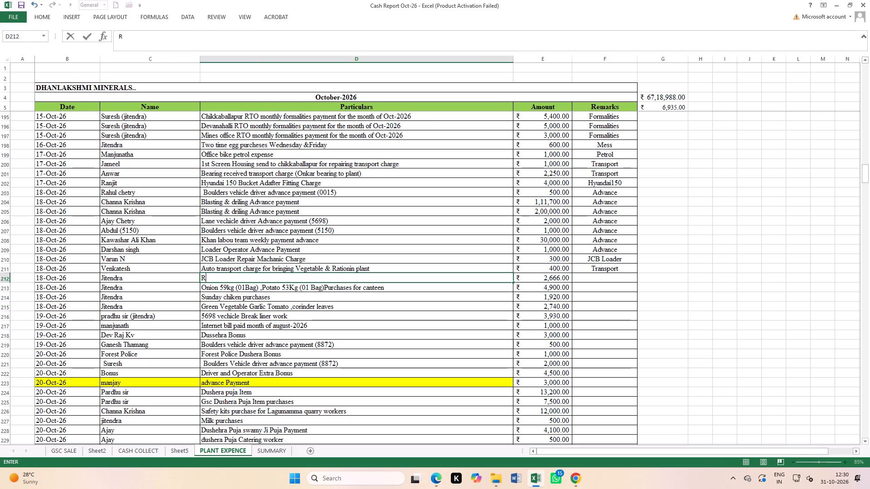
key(a)
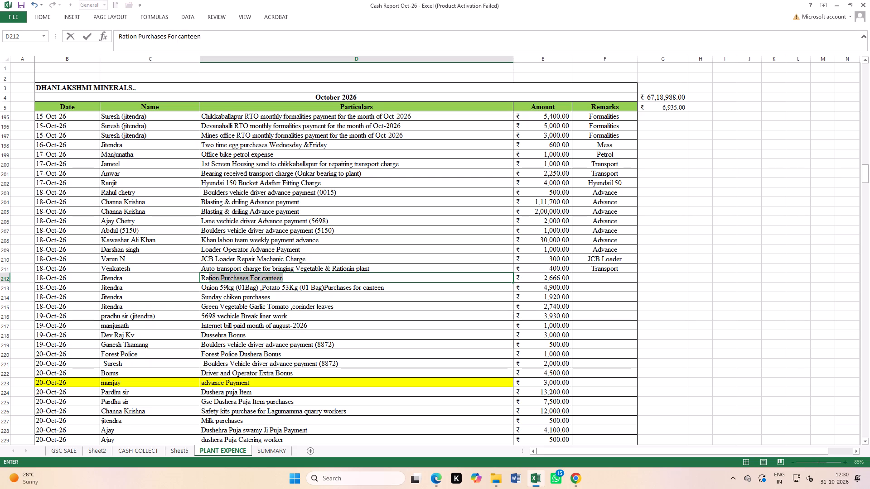
key(Down)
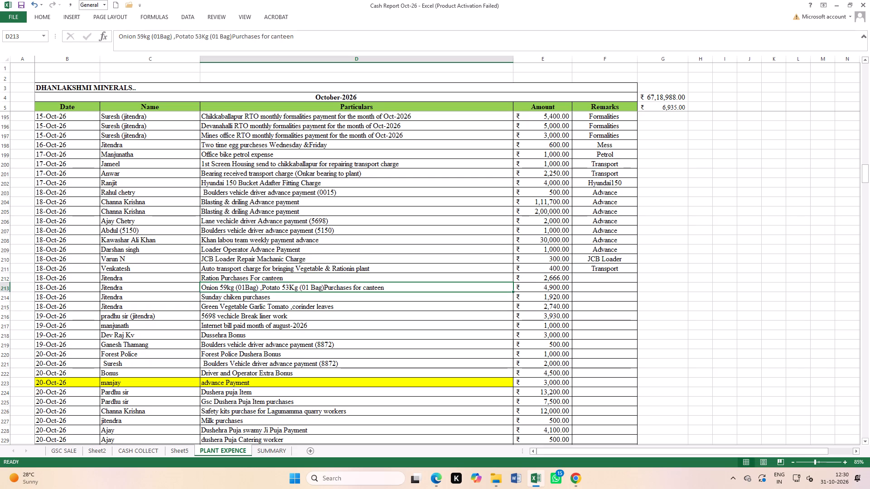
Append "for canteen" to the Sunday chiken purchases text in row 214.
key(Down)
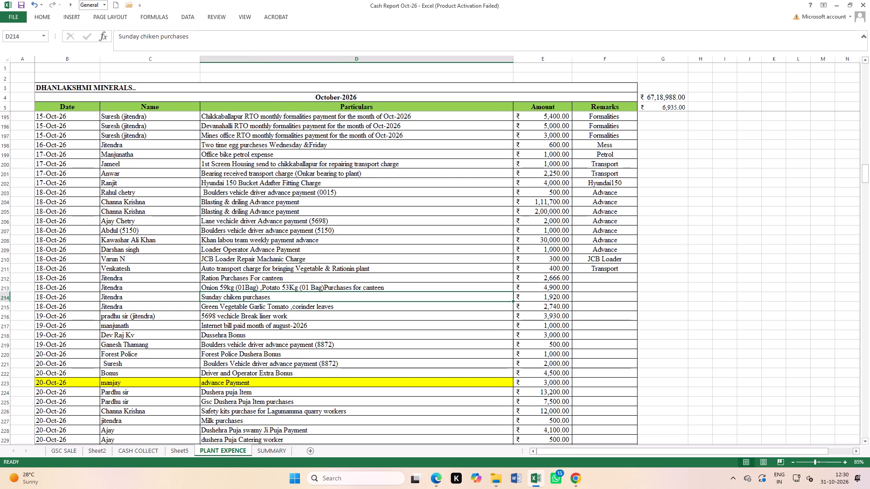
click(285, 294)
double_click(285, 298)
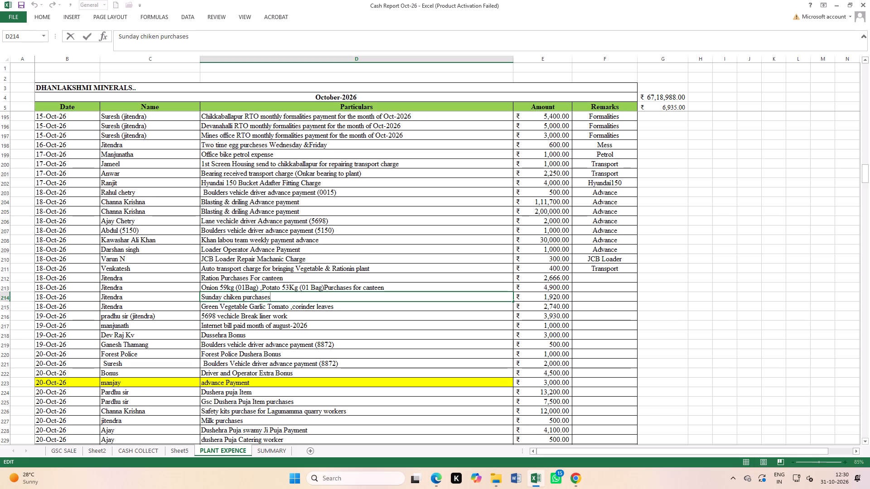
key(space)
text(fo)
text(r)
key(space)
key(c)
text(anteen)
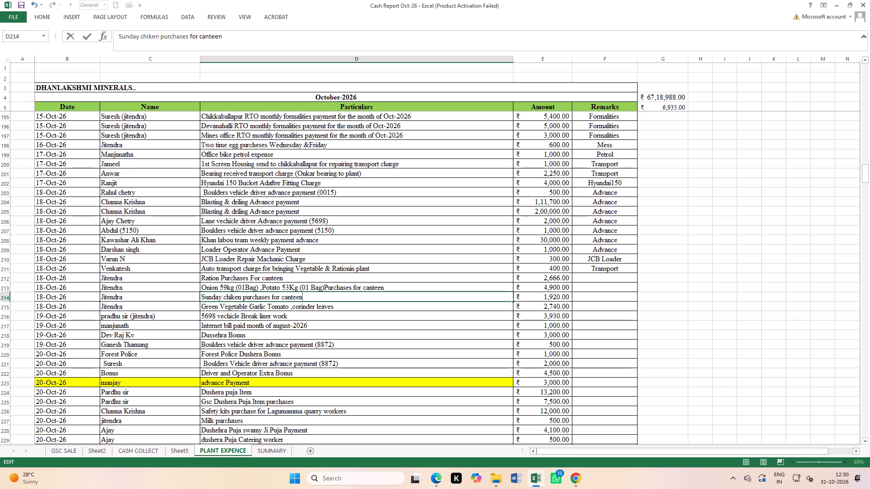
Replace the Particulars in row 215 with "Vegetable purchase for canteen".
click(259, 306)
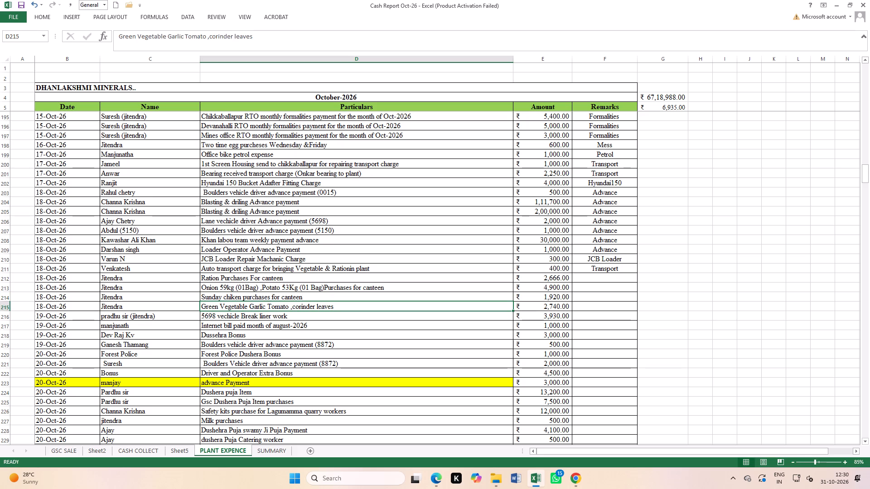
text(ege)
key(Right)
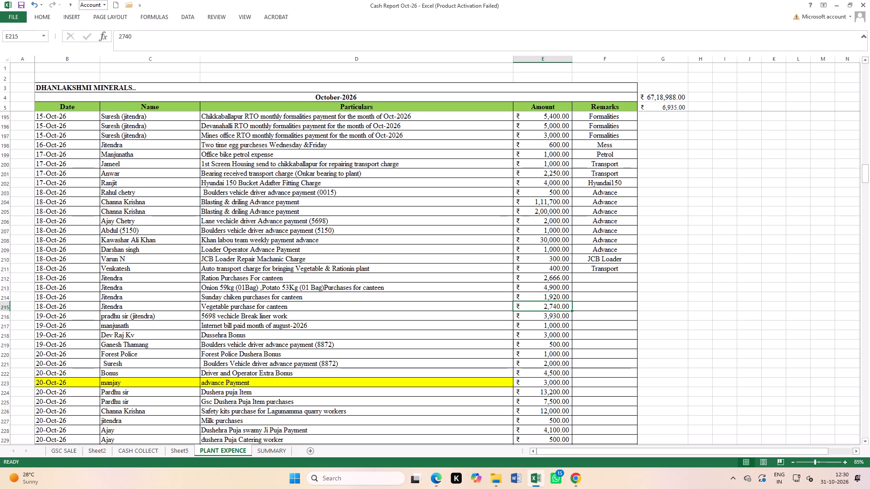
Enter the Remark "Mess" for the ration entry in row 212 and fill it down through row 215.
click(603, 279)
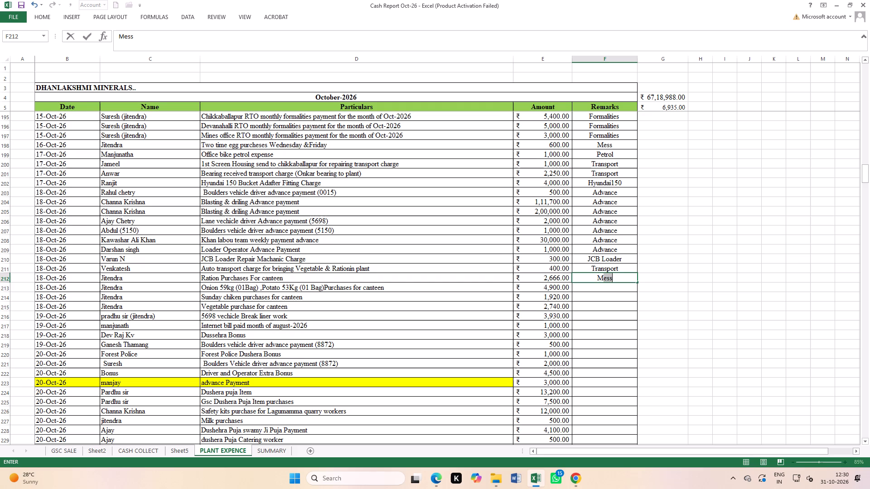
key(Return)
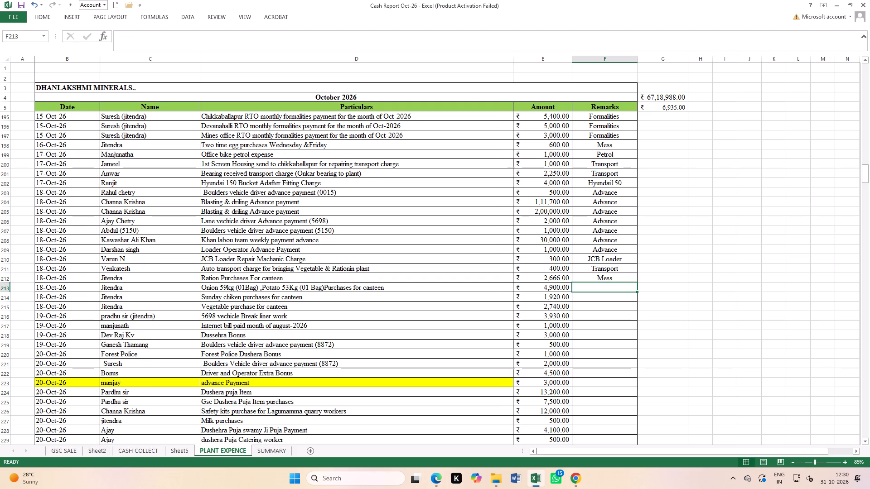
drag(317, 307, 354, 302)
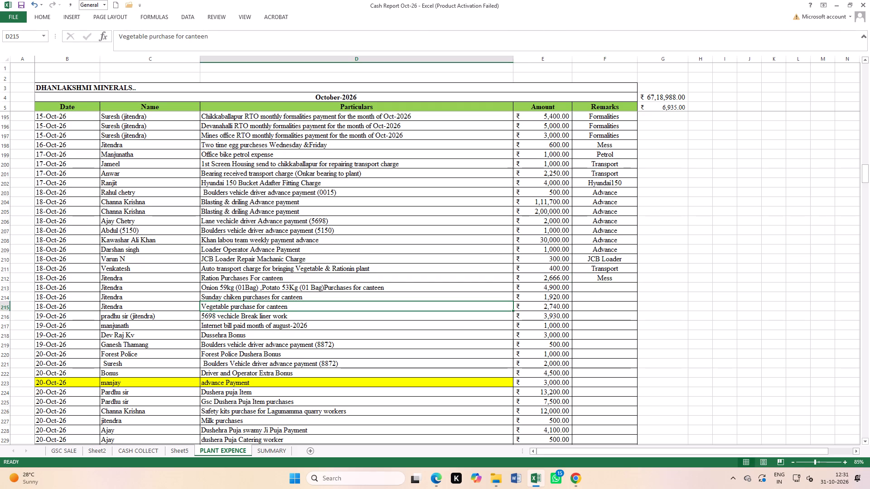
drag(602, 306, 601, 296)
drag(595, 278, 597, 307)
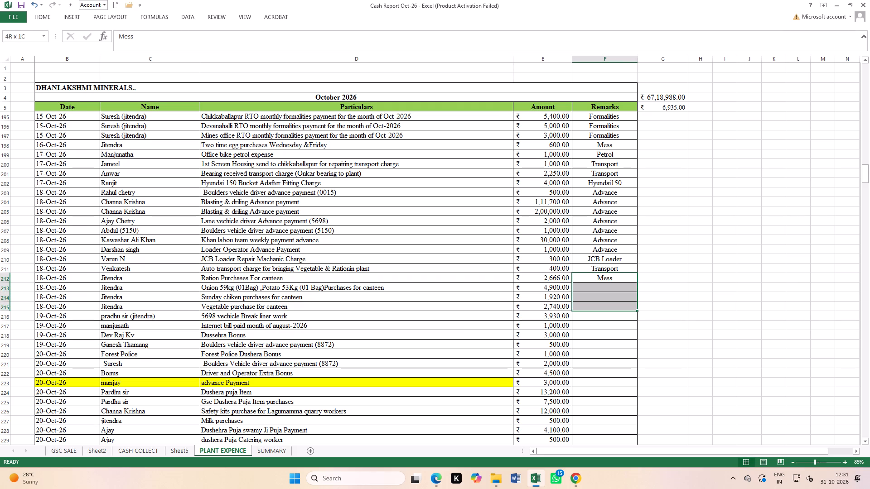
key(ctrl+d)
click(586, 316)
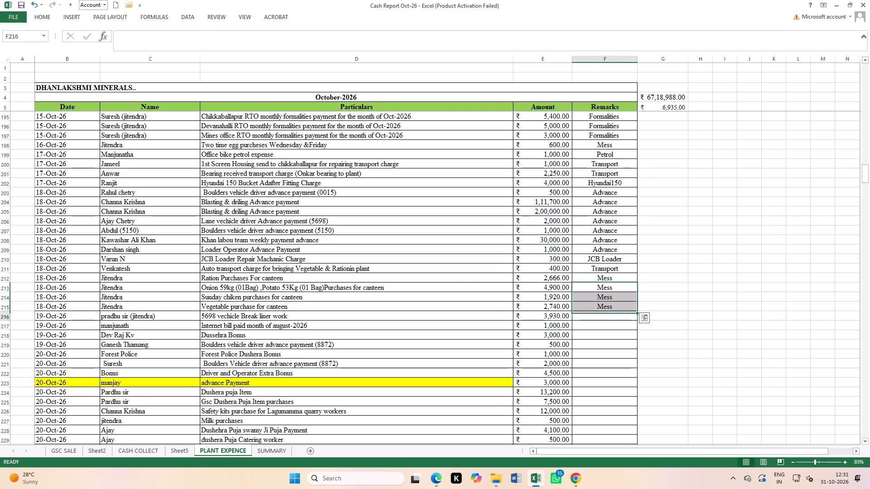
Append "chagre" to the Particulars of the 5698 vechicle Break liner work entry in row 216.
click(325, 314)
double_click(325, 314)
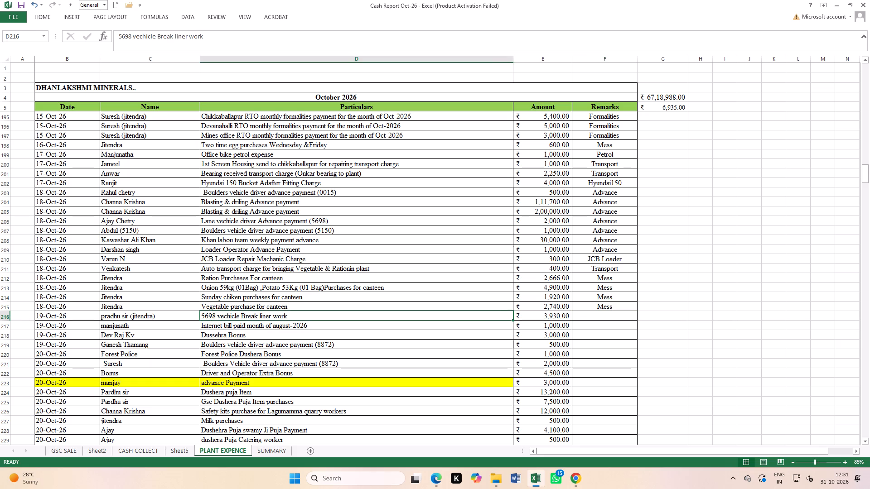
key(space)
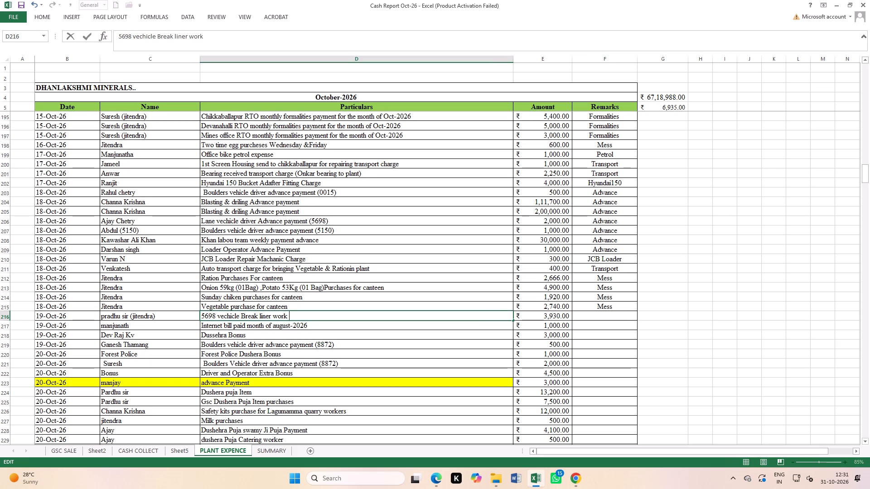
text(CHARG)
key(BackSpace)
key(BackSpace)
key(BackSpace)
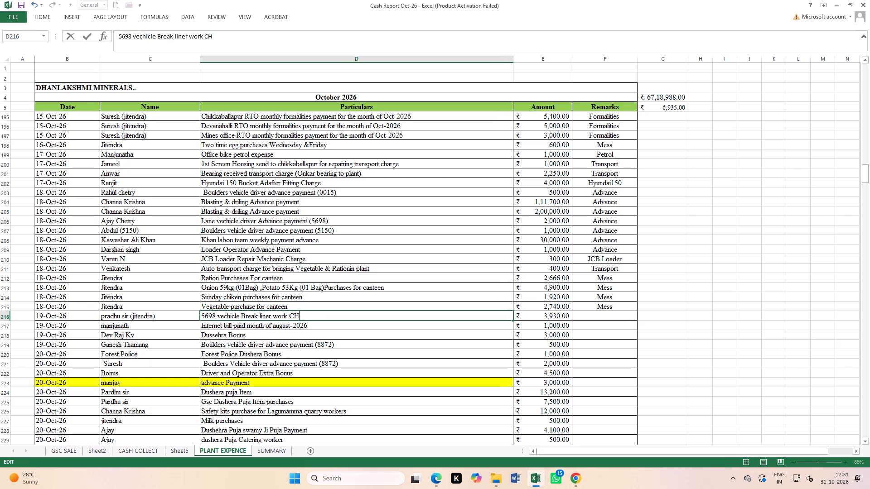
key(BackSpace)
key(BackSpace)
text(chagr)
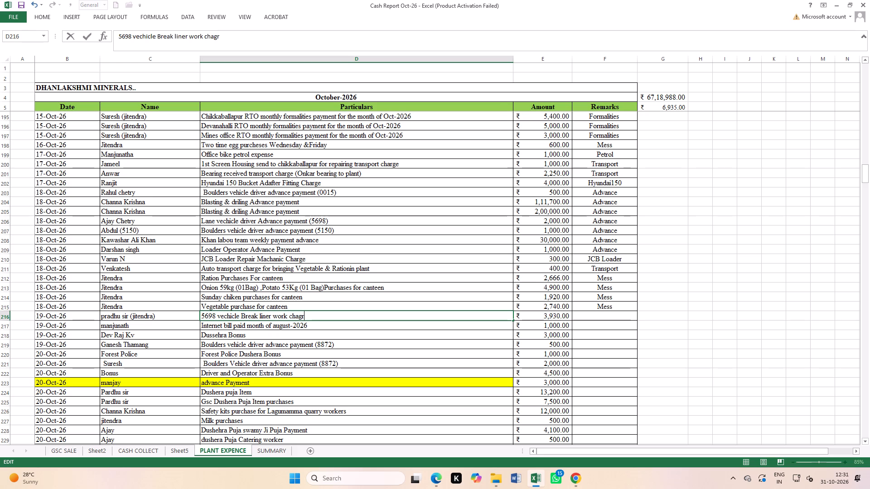
key(e)
click(202, 316)
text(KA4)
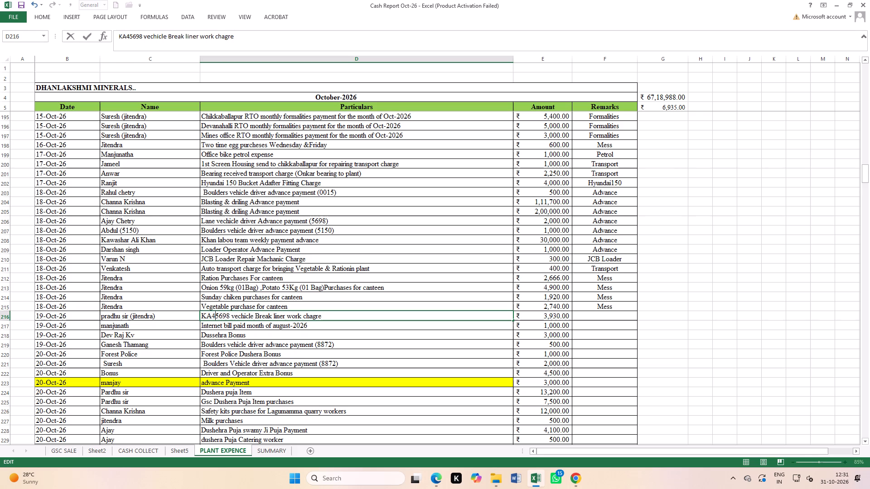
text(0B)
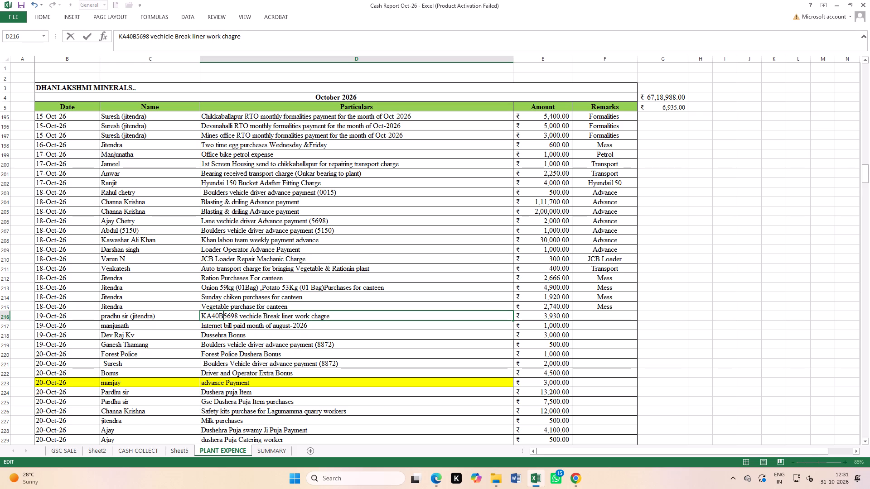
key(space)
click(393, 334)
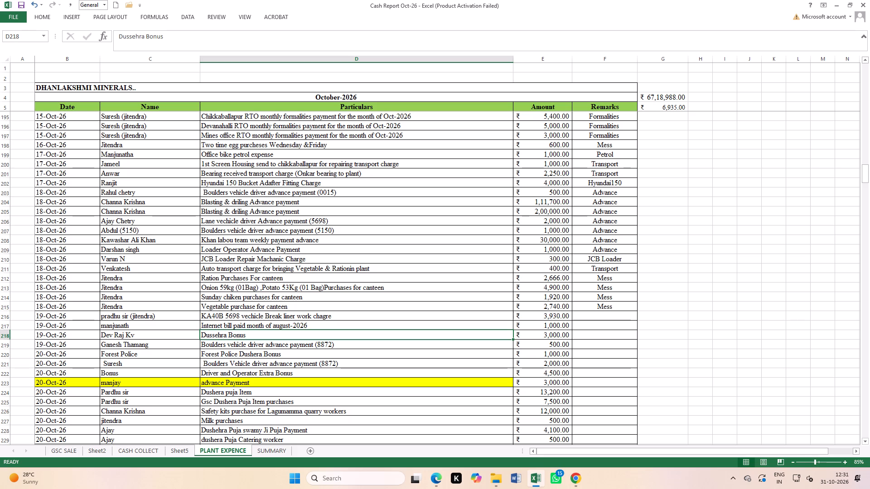
Enter the Remarks "Tipper" for the vehicle repair in row 216 and "Internet" for the bill in row 217.
click(598, 318)
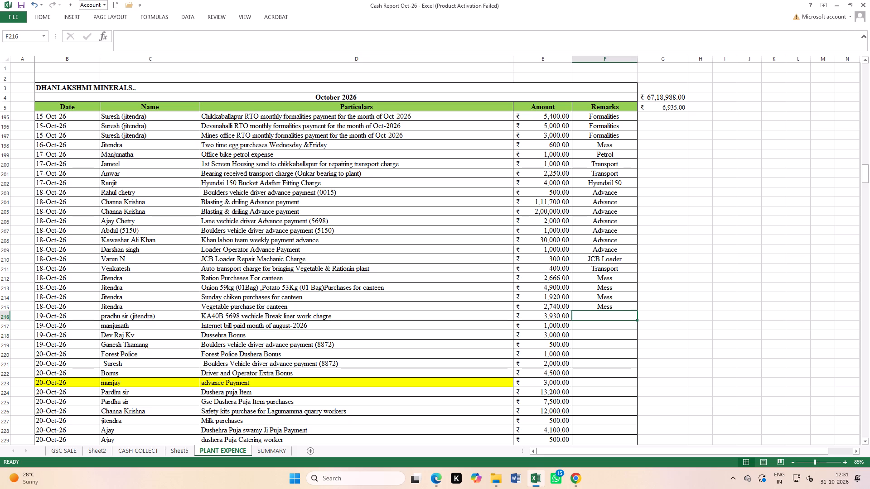
text(TIP)
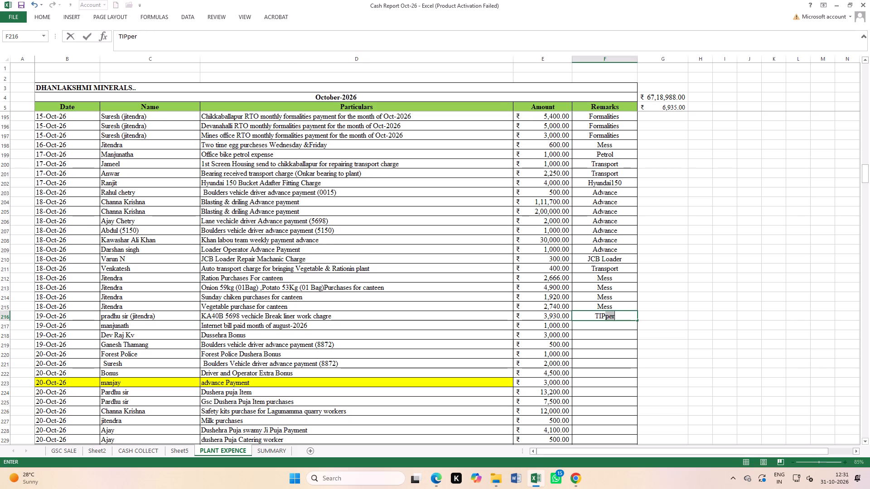
key(Return)
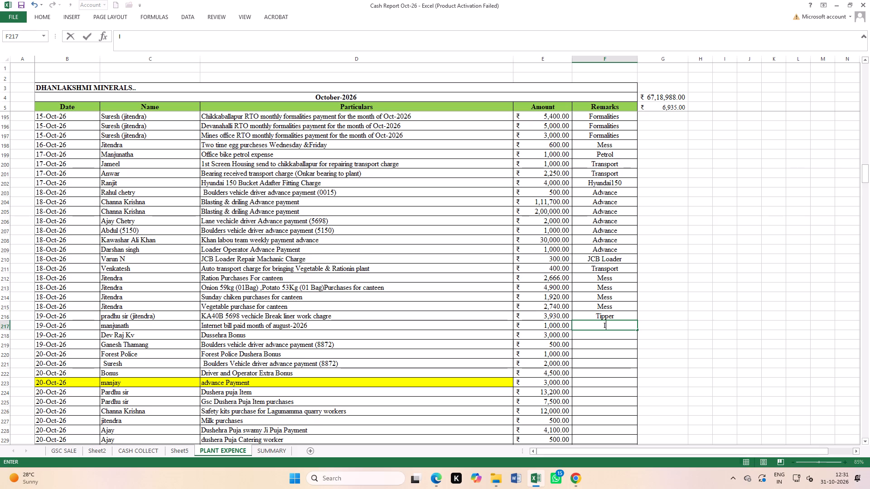
text(nte)
text(rnet)
key(Return)
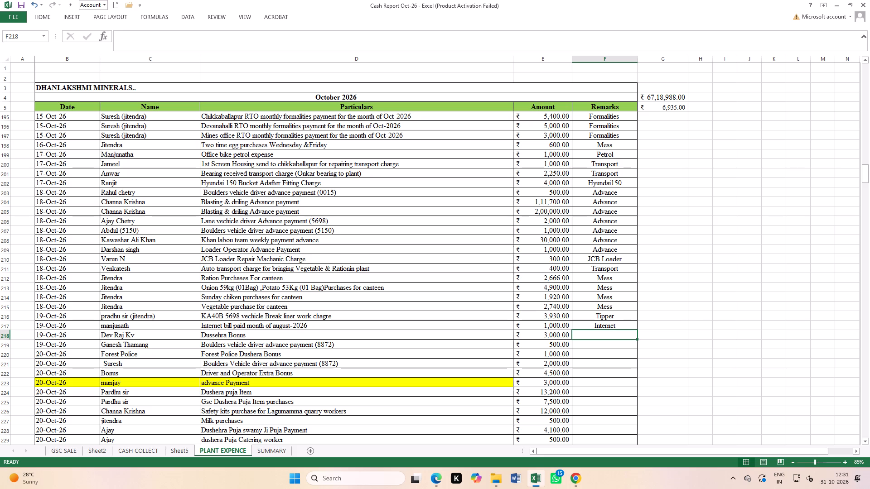
Replace the Name of the Dussehra Bonus entry in row 218 with "Devraj".
click(5, 335)
scroll(252, 360, down, 1)
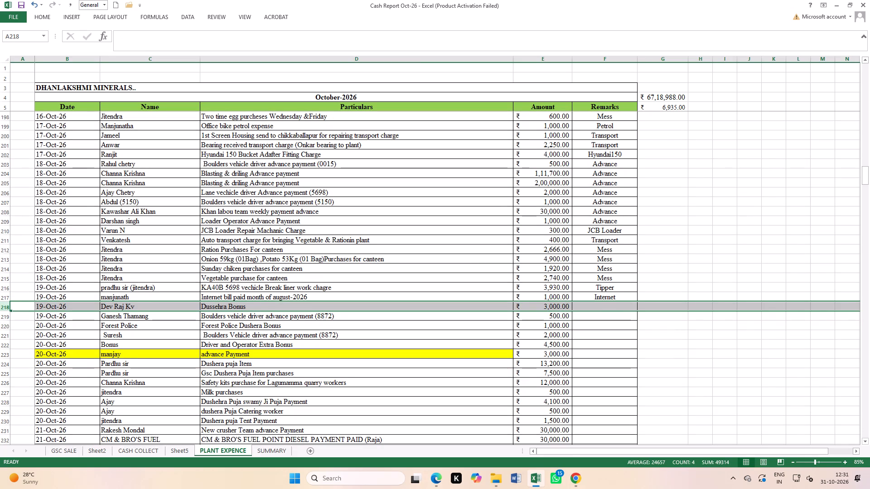
click(166, 307)
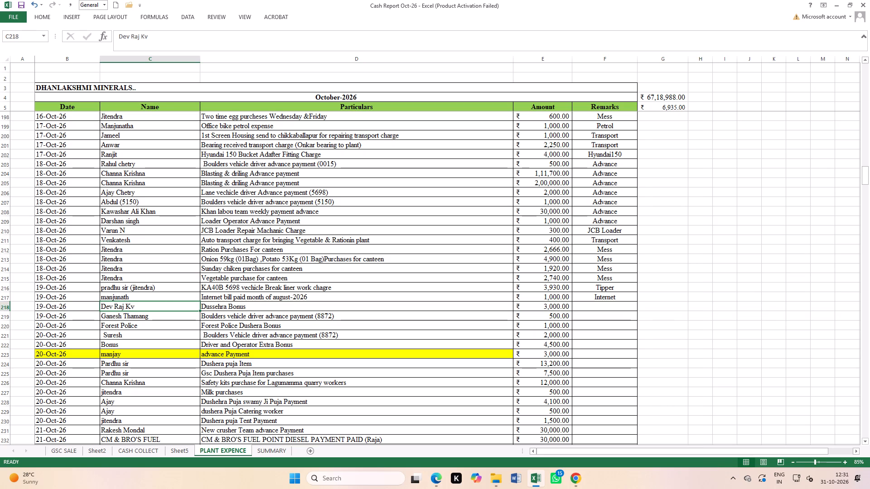
key(d)
text(ev)
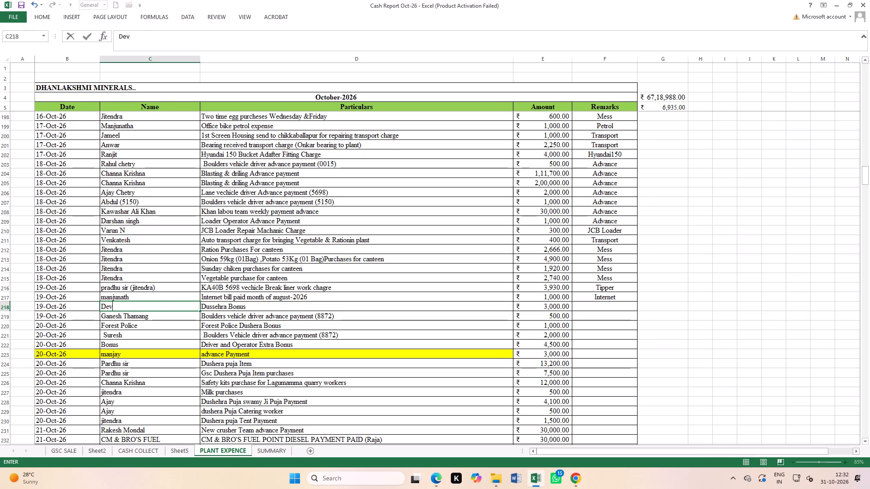
text(raj)
key(Right)
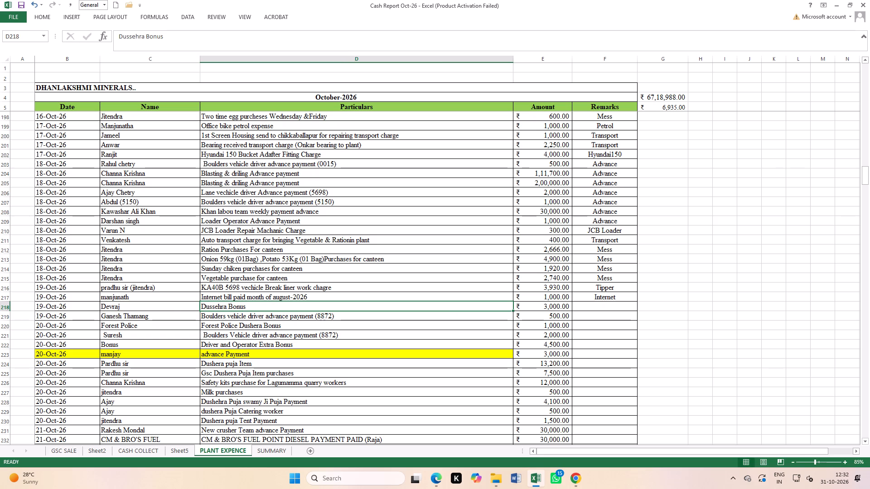
Expand the Particulars in row 218 to read "EB Man Dussehra Bonus (Wescom)".
double_click(202, 305)
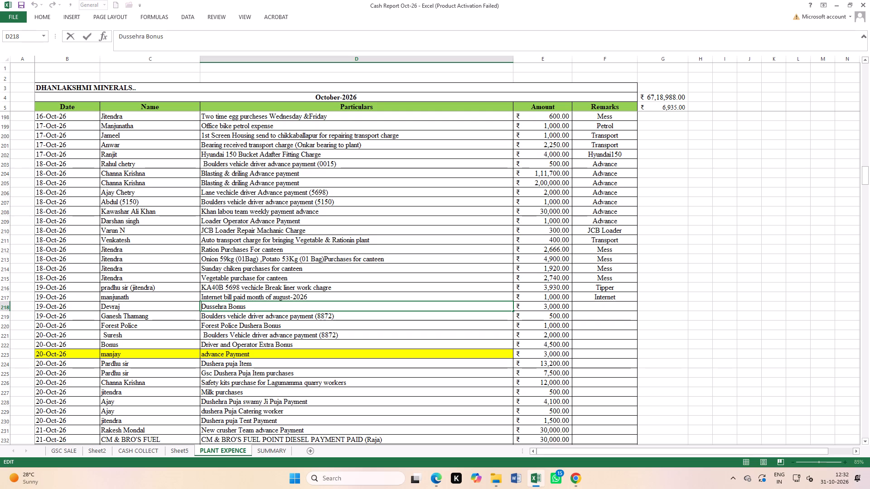
key(w)
key(BackSpace)
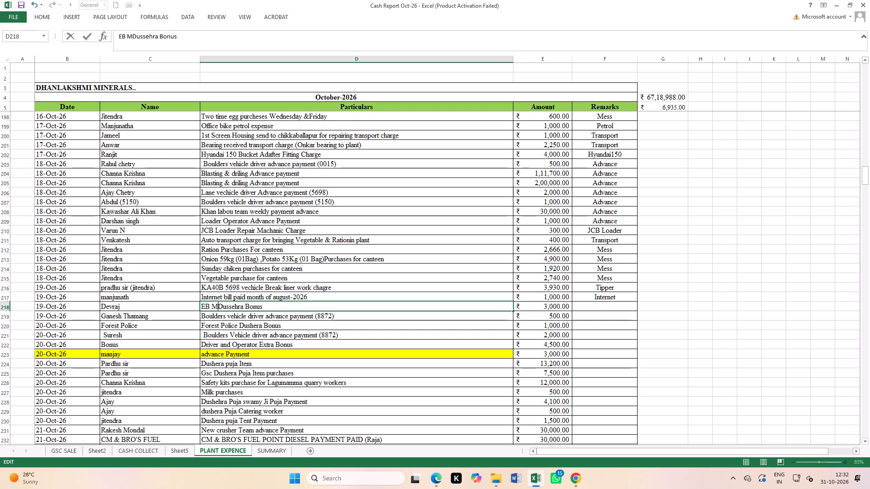
text(an)
key(space)
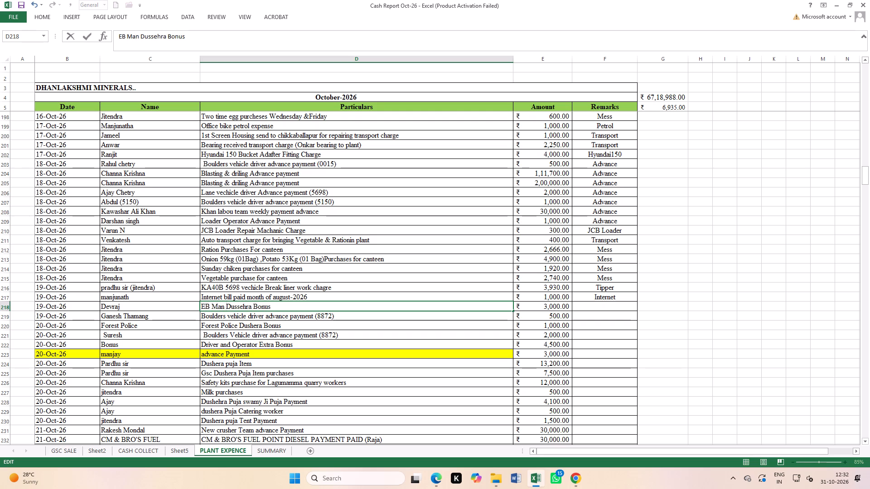
click(295, 306)
key(space)
key(shift+parenleft)
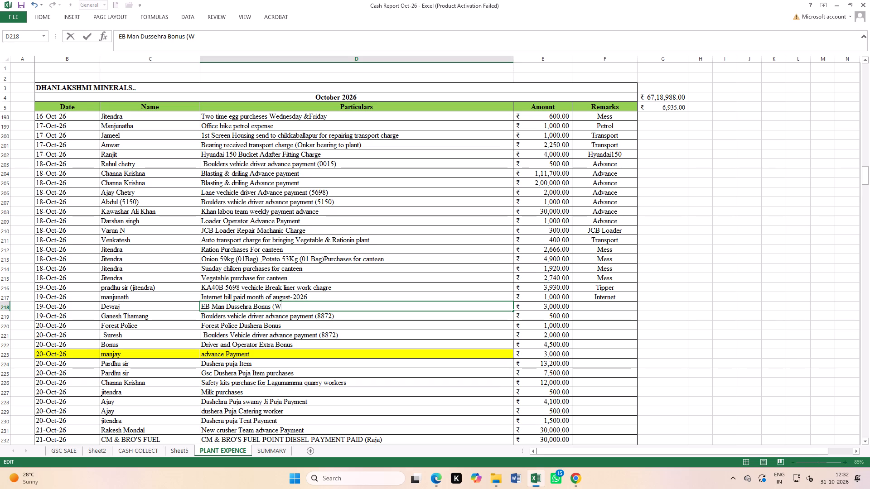
text(escom))
key(Right)
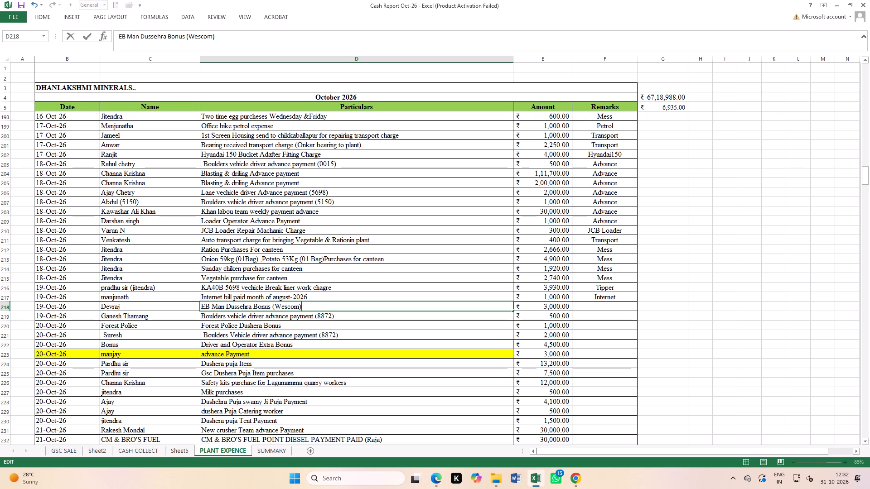
Enter the Remark "Bonus" for the EB Man entry in row 218.
click(616, 308)
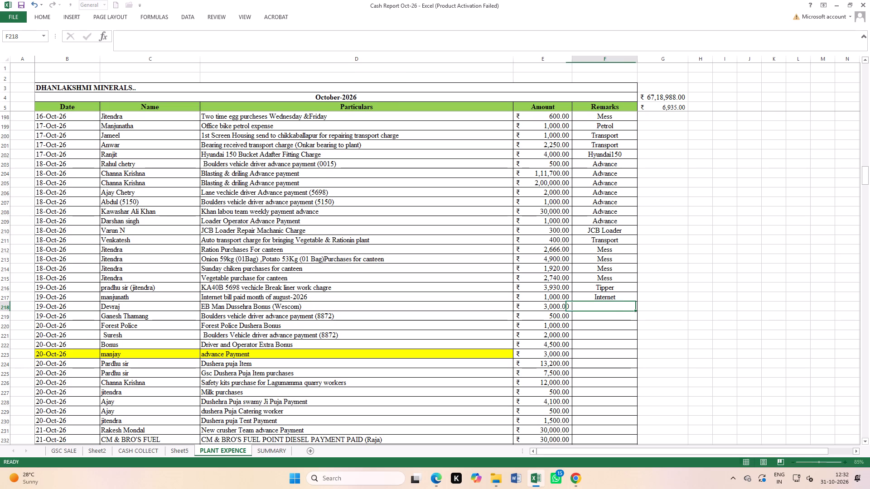
key(b)
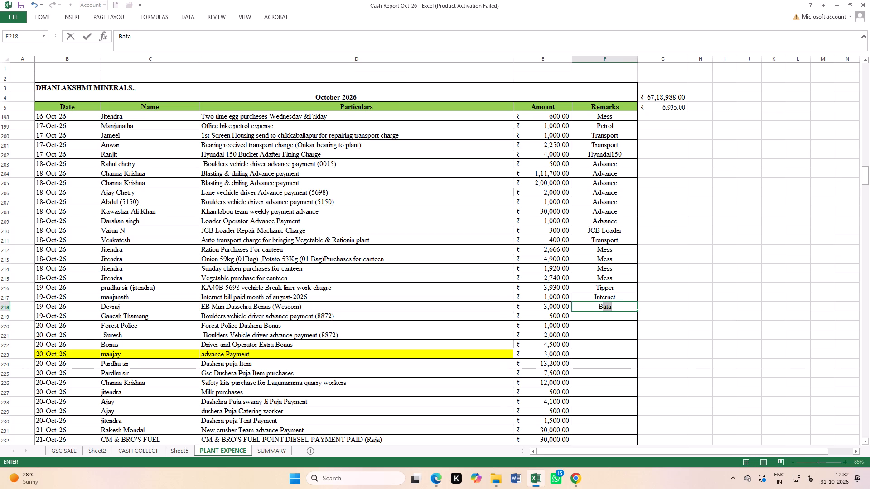
text(onus)
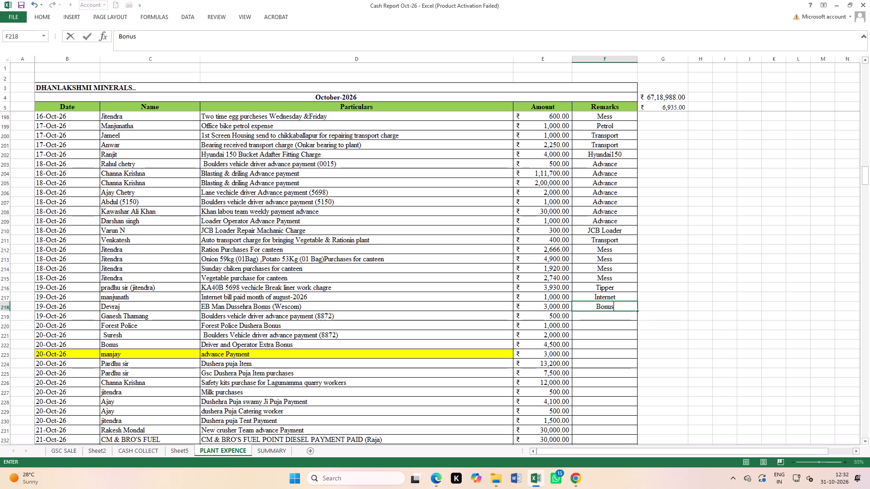
click(601, 319)
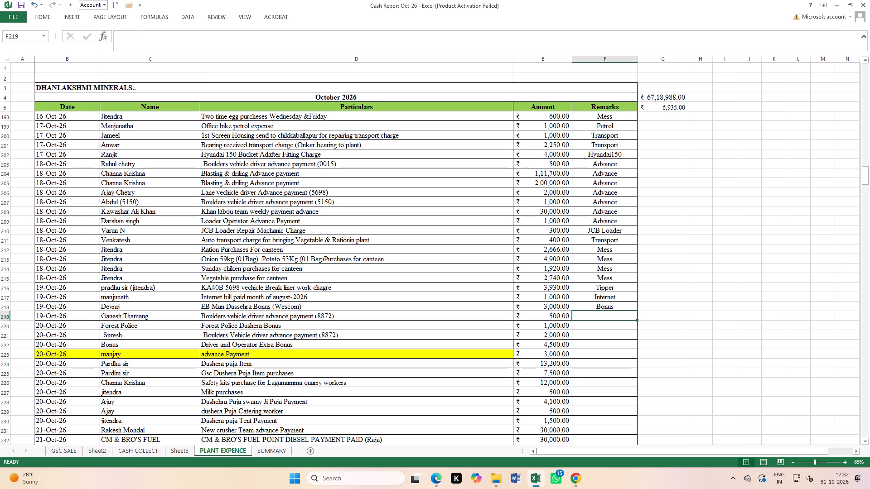
Insert the word "Pooja" before "Bonus" in the EB Man Particulars in row 218.
double_click(253, 307)
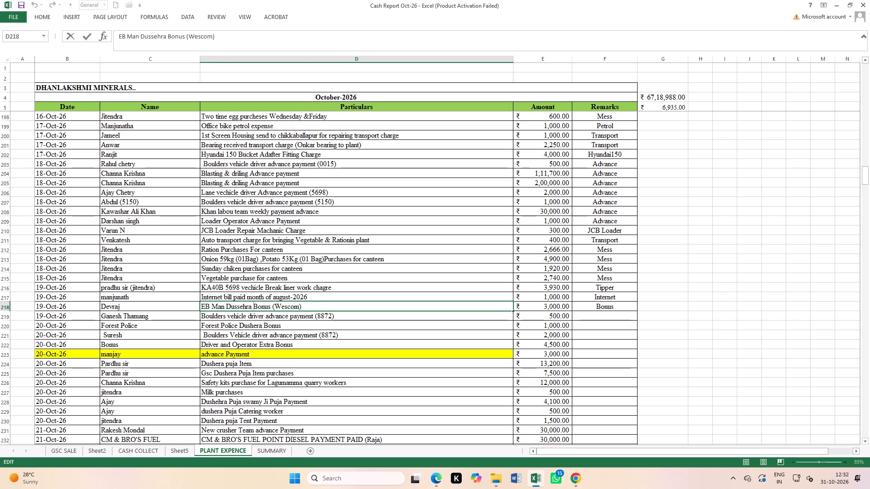
key(p)
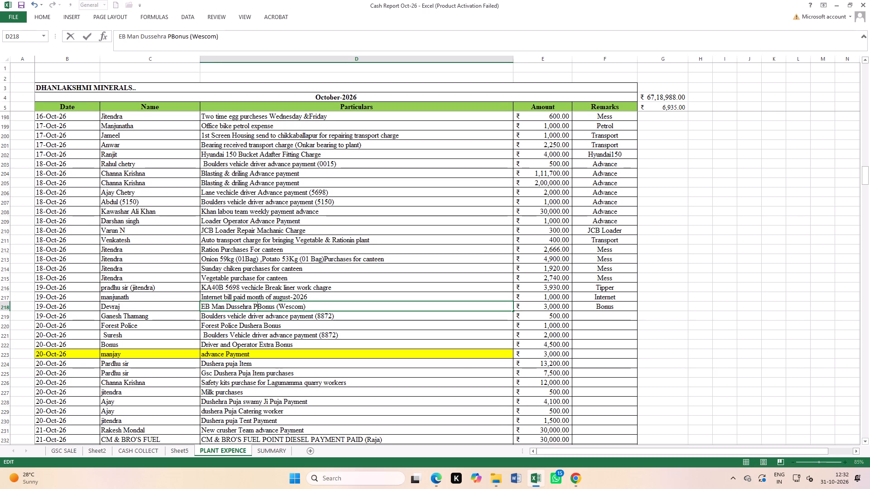
text(ja)
key(space)
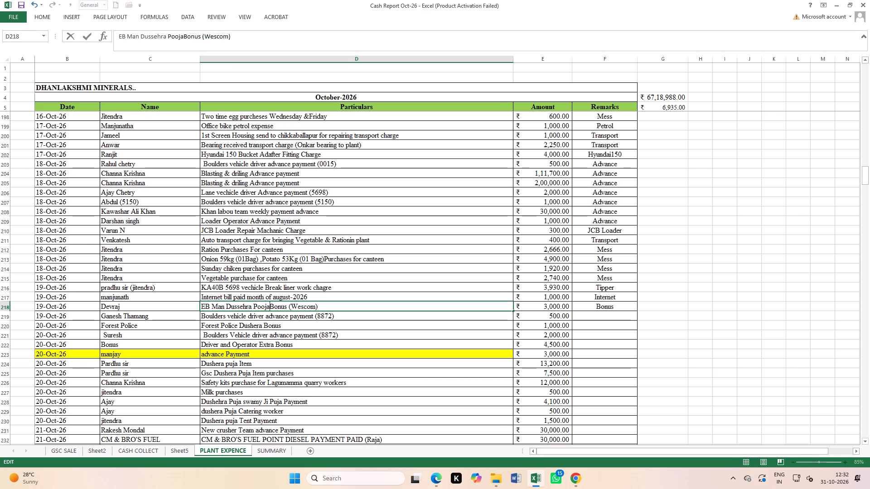
click(264, 331)
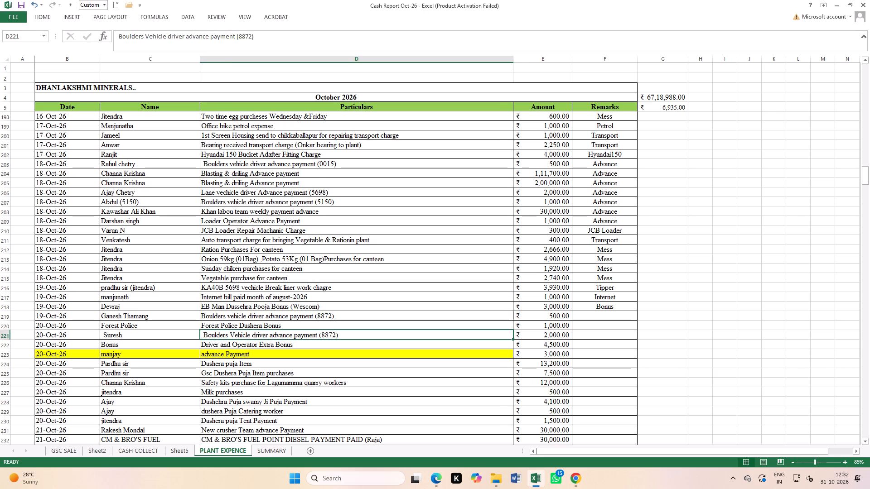
Enter the Remark "Advance" for the Boulders vehicle driver payment in row 219.
click(585, 318)
key(a)
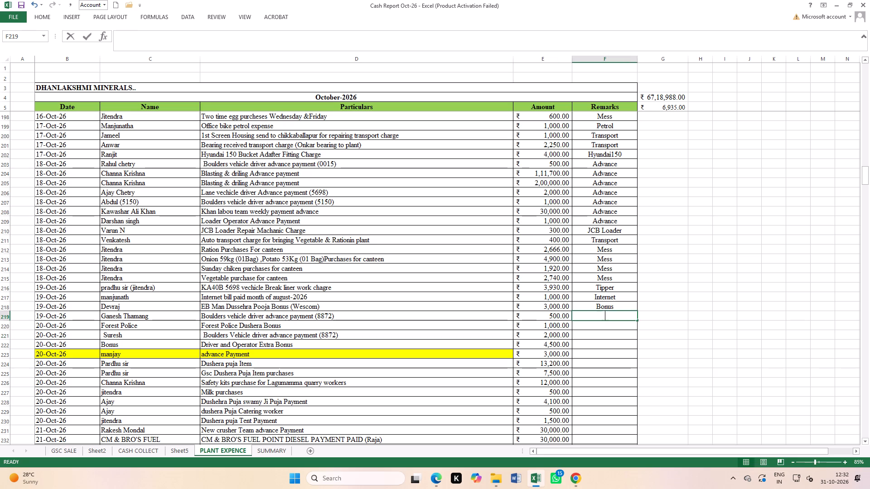
click(589, 325)
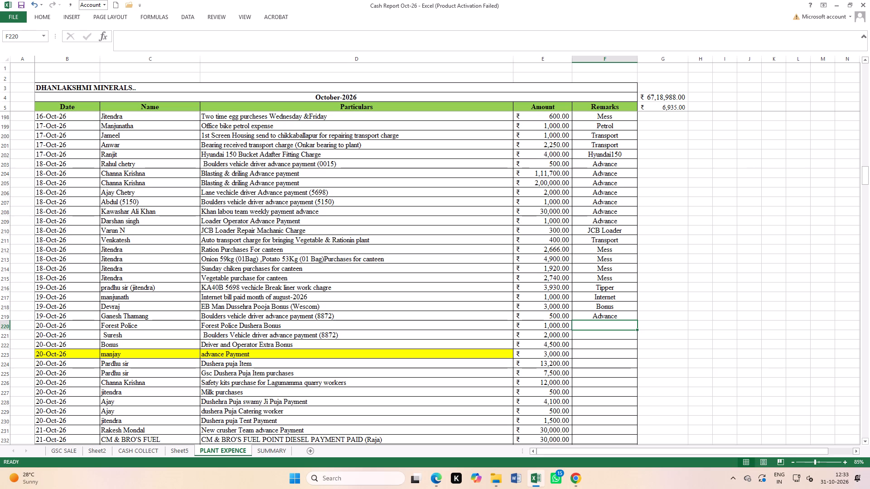
Insert the word "Pooja" before "Bonus" in the Forest Police Particulars in row 220.
double_click(263, 326)
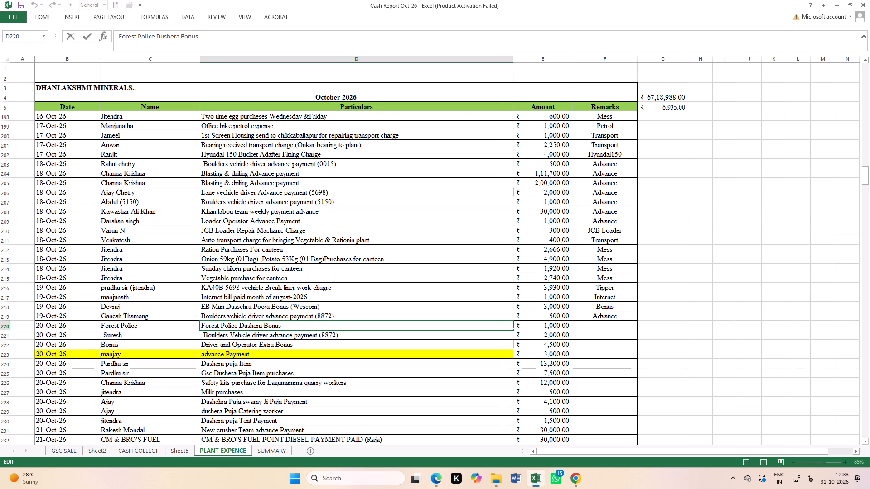
key(p)
text(ooja)
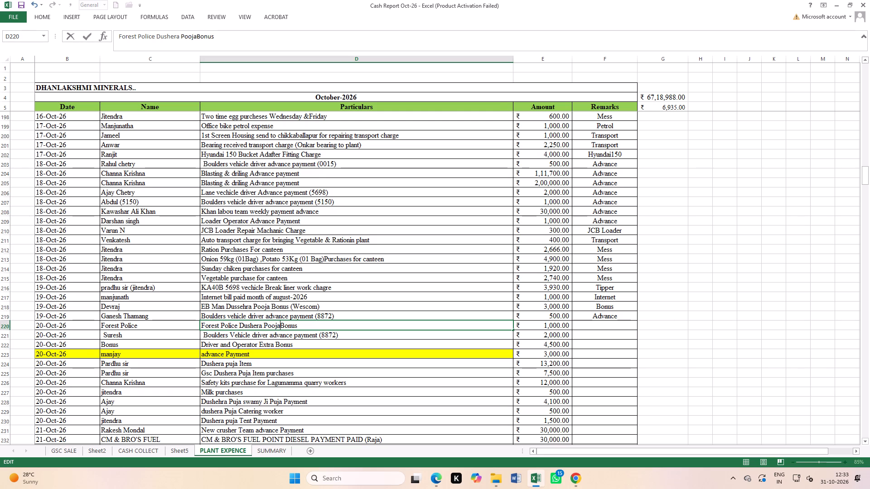
key(space)
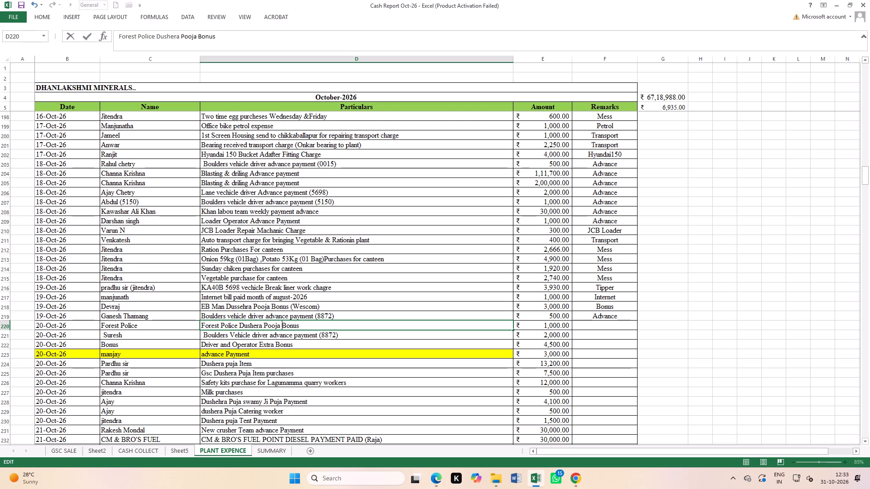
click(297, 345)
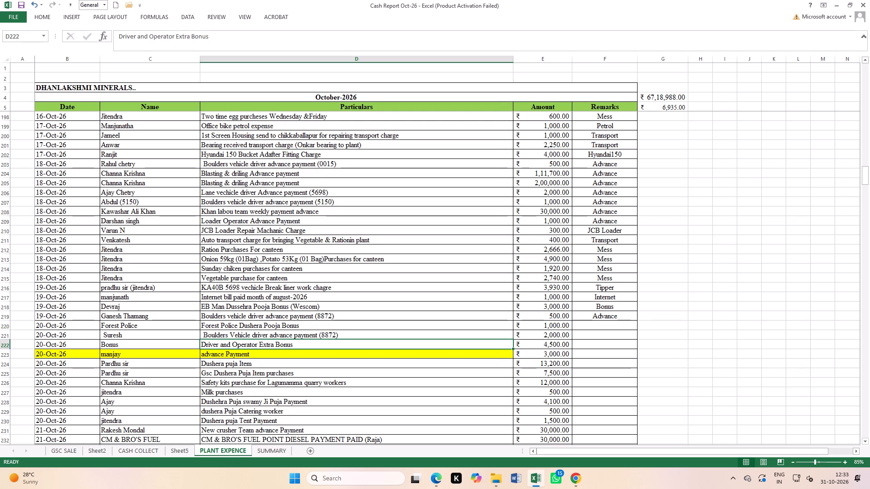
Copy the "Bonus" Remark from row 218 to the Forest Police entry in row 220.
click(600, 321)
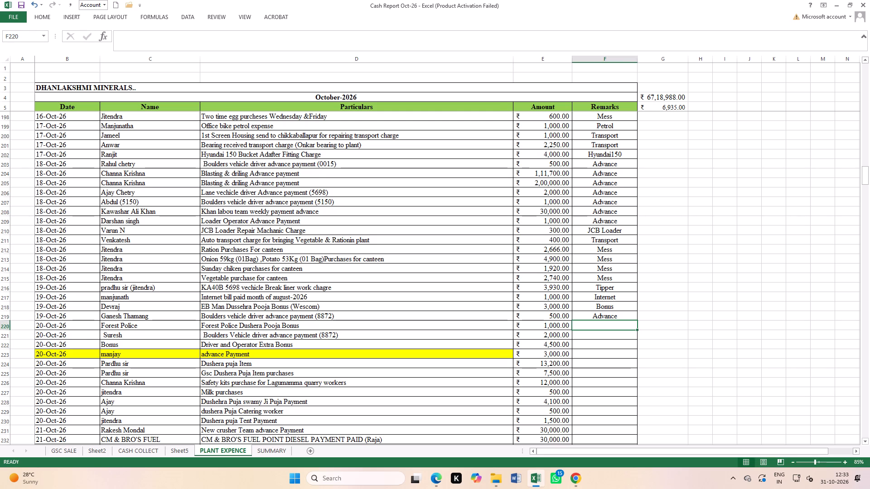
click(610, 307)
key(ctrl+c)
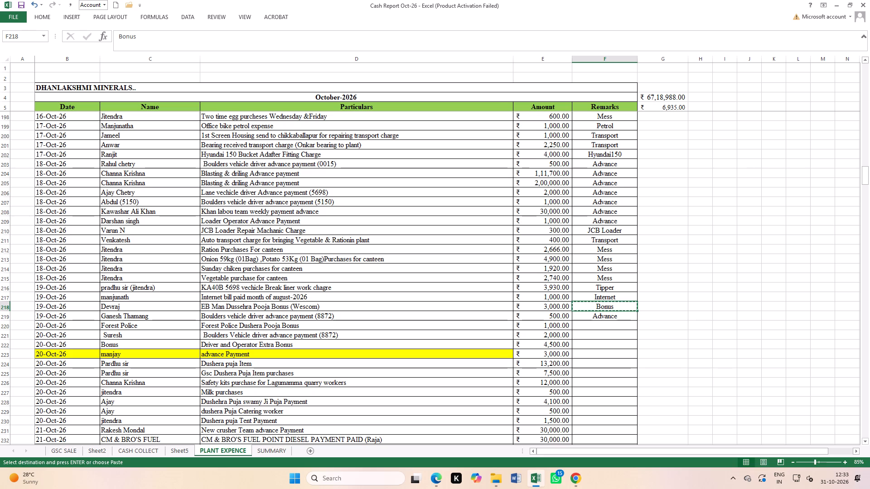
click(604, 323)
key(ctrl+v)
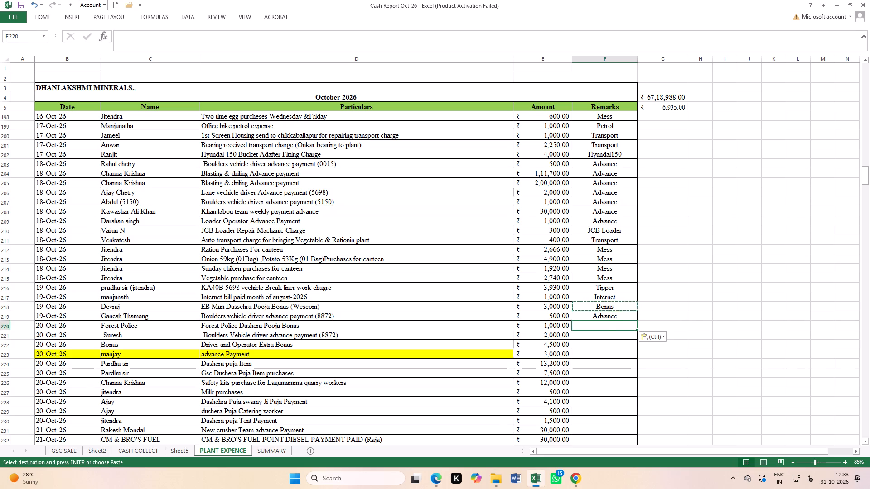
Enter the Remark "Advance" for the Boulders Vehicle driver payment in row 221.
click(602, 331)
click(600, 336)
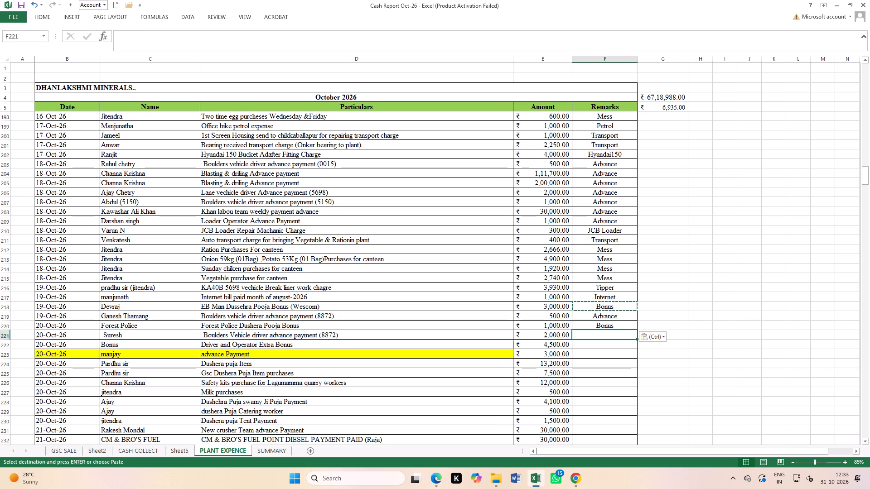
key(a)
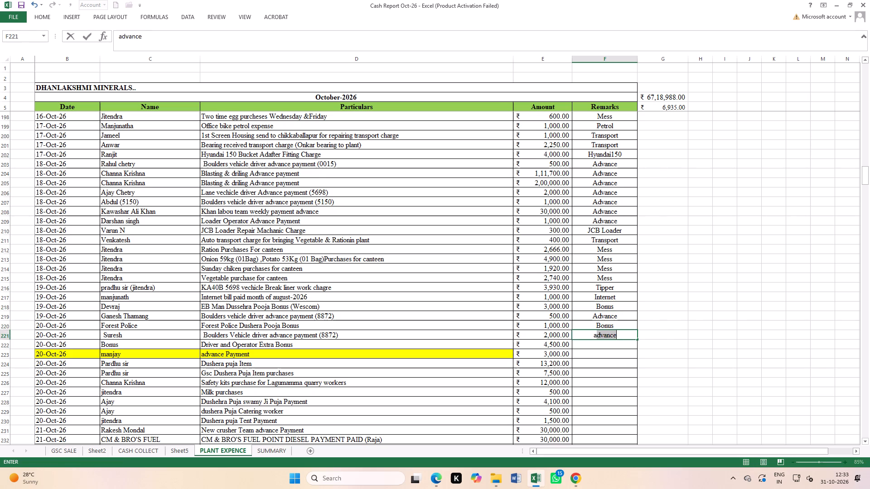
click(595, 341)
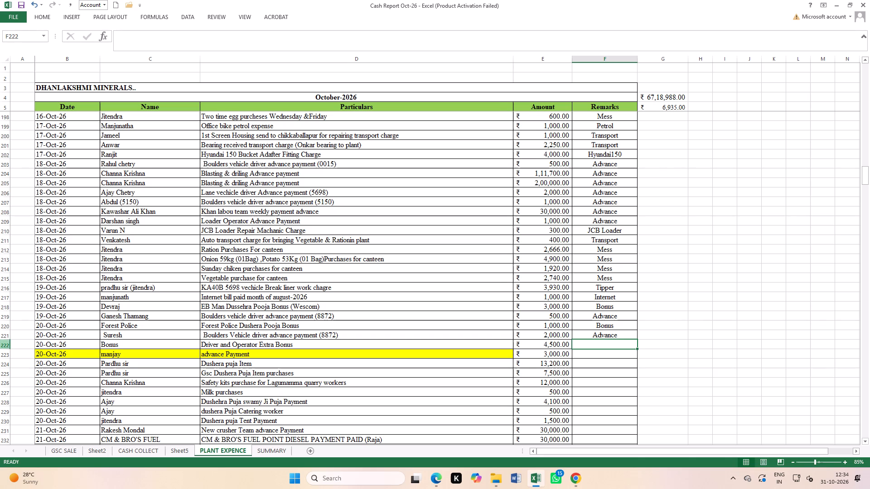
Delete rows 222 and 223, the Driver and Operator Extra Bonus entry and the yellow-highlighted advance Payment entry.
drag(5, 345, 6, 352)
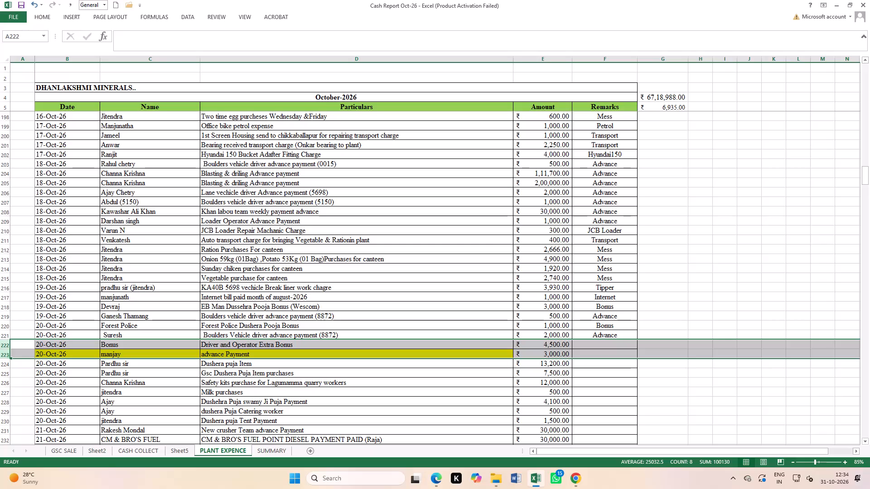
right_click(150, 345)
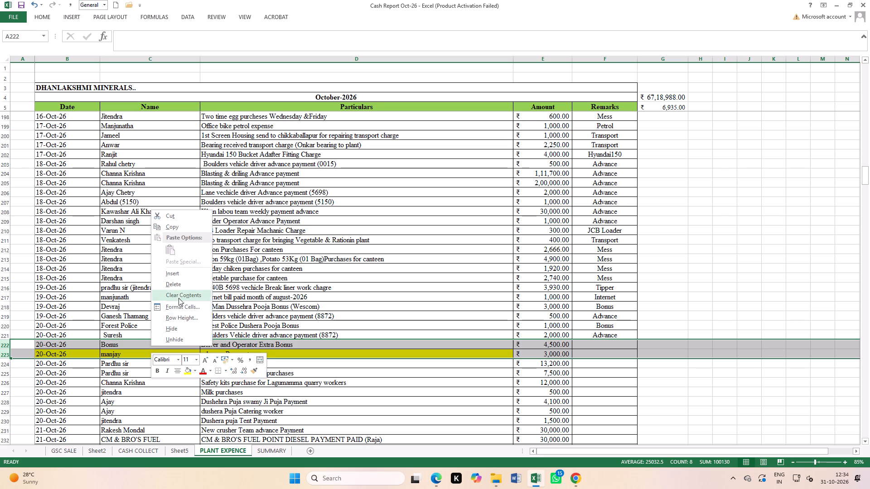
click(175, 286)
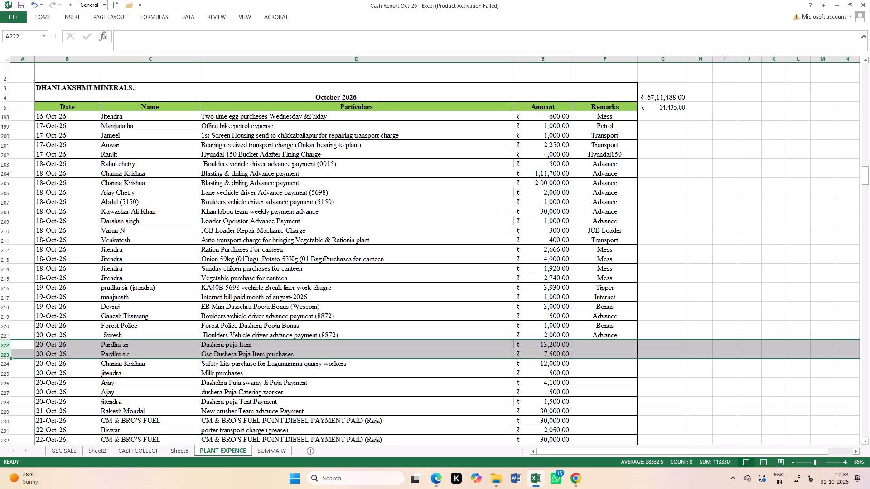
click(596, 375)
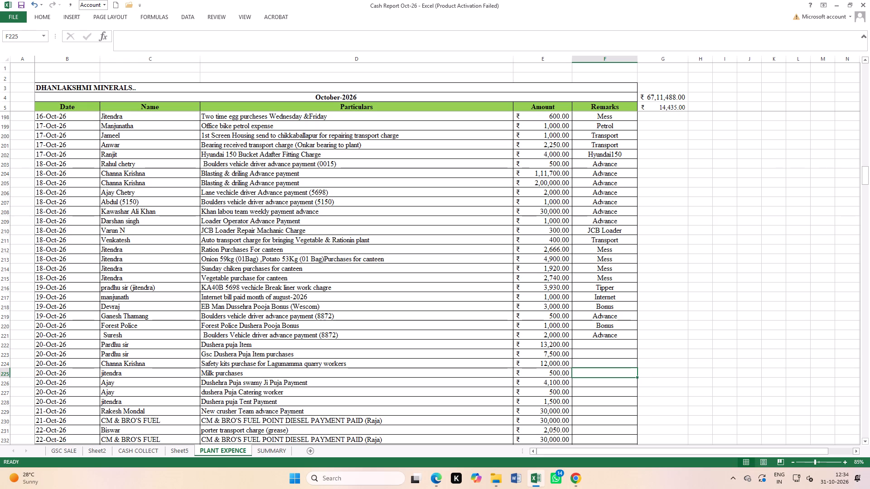
Replace the "Dushera puja Item" Particulars in row 222 with "Pooja items purchase for Dussehra".
click(260, 345)
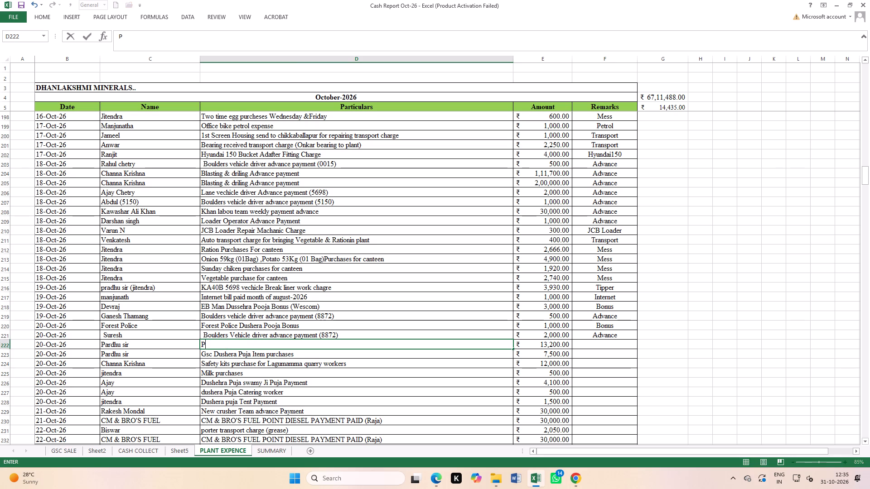
text(ooja)
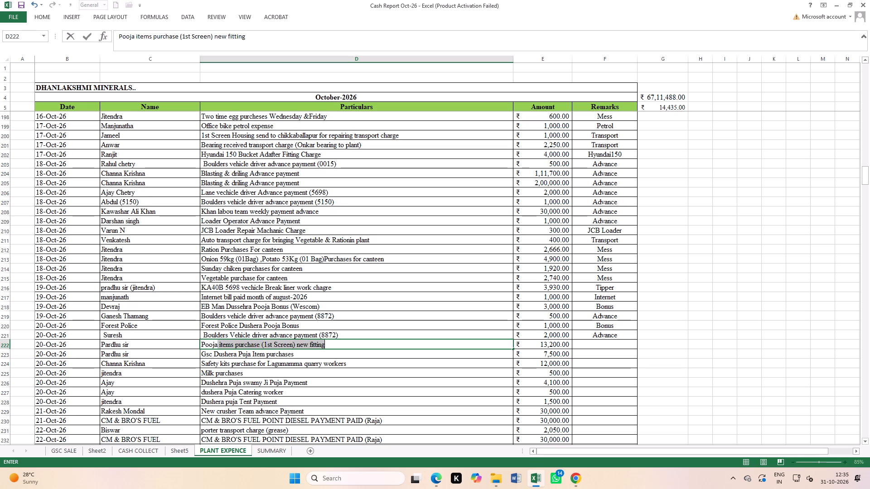
key(space)
drag(261, 344, 323, 352)
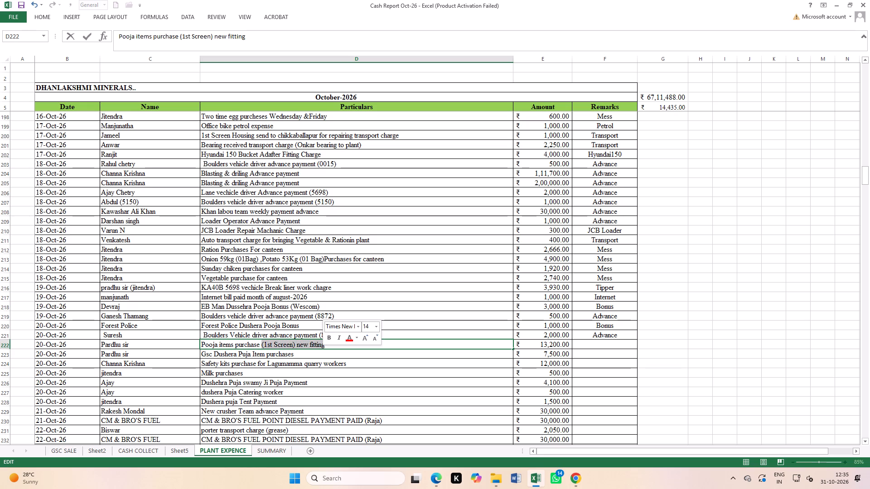
text(for)
key(space)
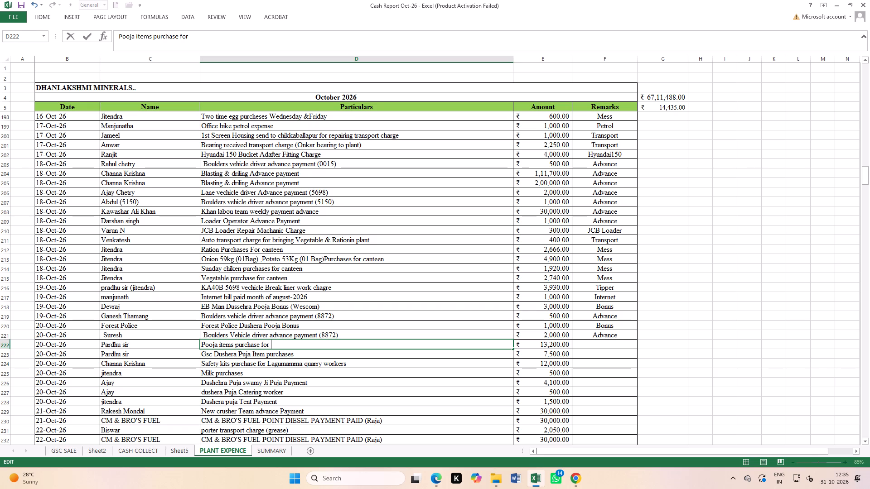
key(u)
text(sse)
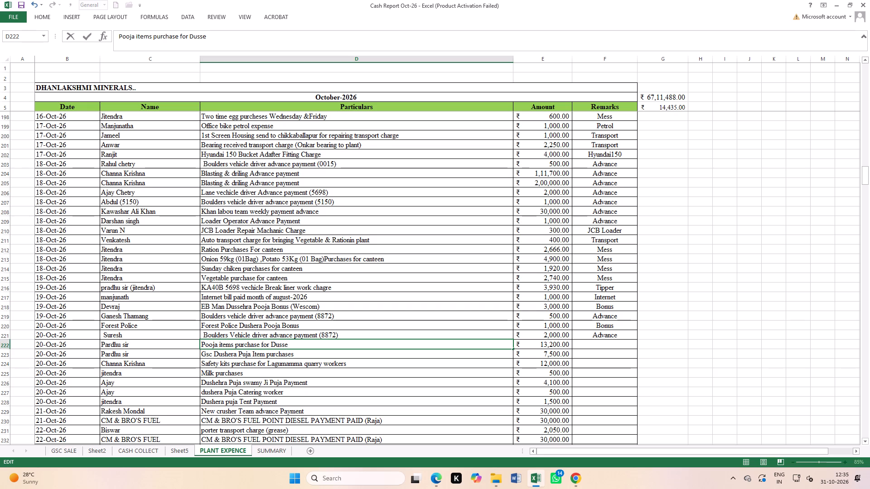
text(hr)
key(a)
key(Right)
click(301, 374)
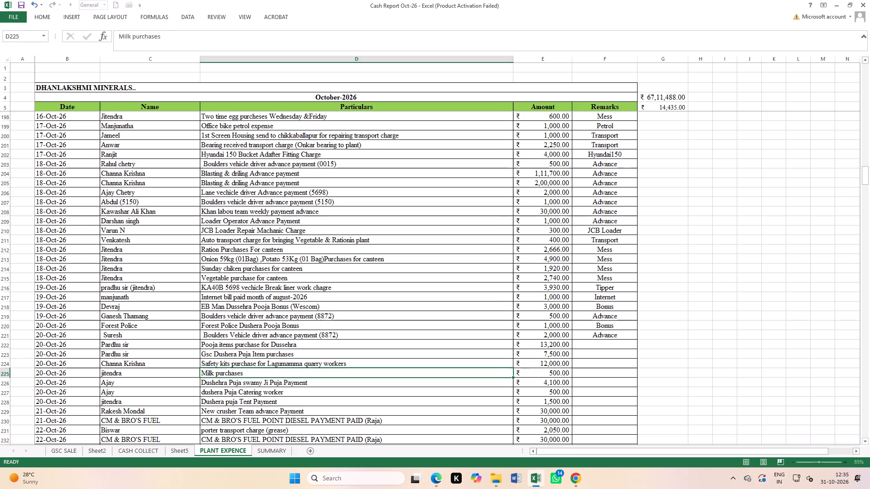
Append "(GSC)" to the Pooja items Particulars in row 222.
double_click(311, 344)
key(space)
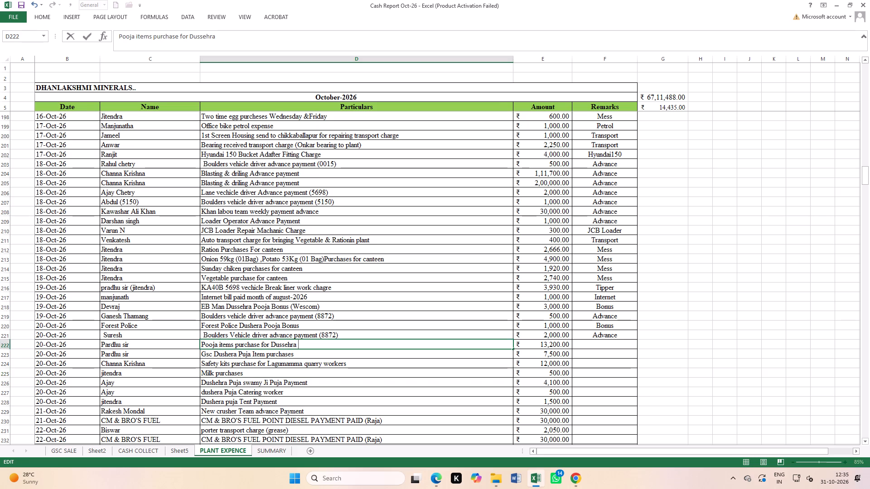
key(shift+parenleft)
text(GSC)
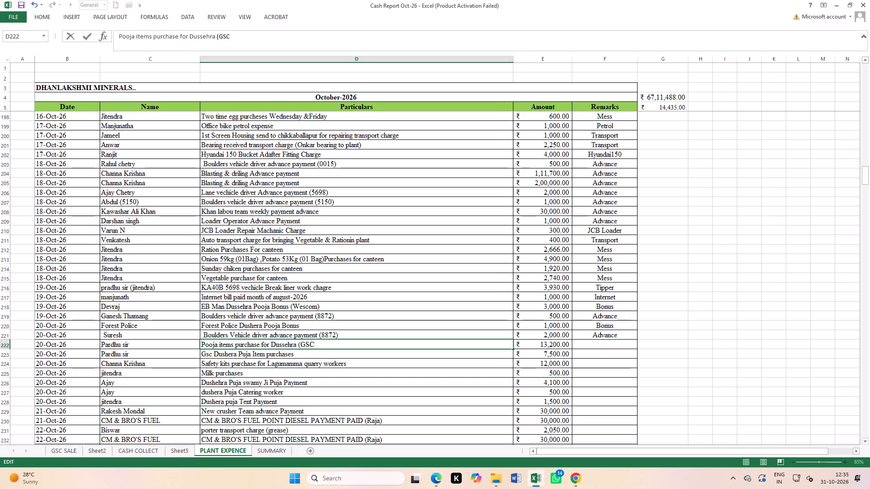
key(shift+parenright)
click(302, 379)
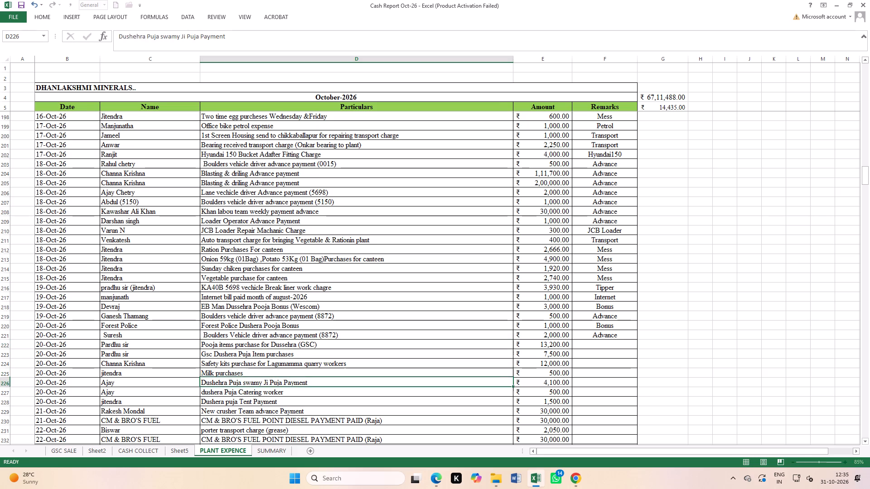
Fill the row 222 Particulars down to row 223 and change the bracketed text there to "ASC".
drag(269, 346, 270, 352)
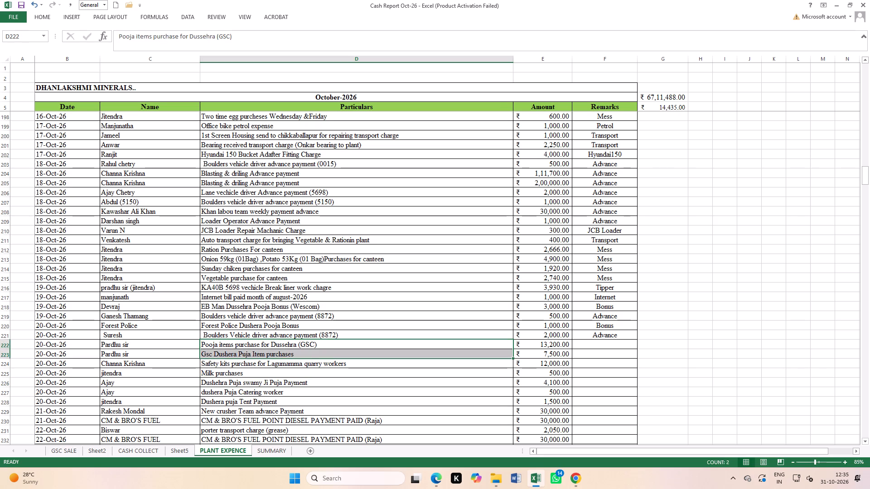
key(ctrl+d)
double_click(312, 352)
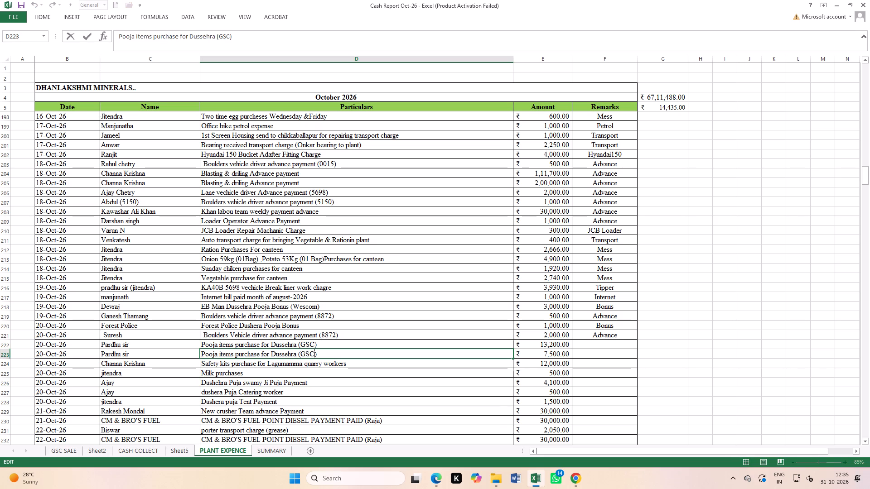
key(BackSpace)
key(BackSpace)
key(BackSpace)
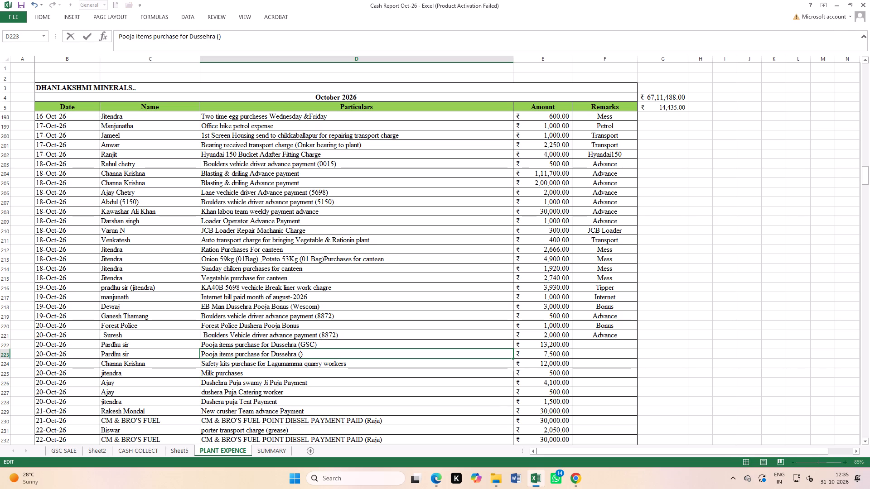
text(sc)
key(BackSpace)
key(BackSpace)
key(BackSpace)
text(ASC)
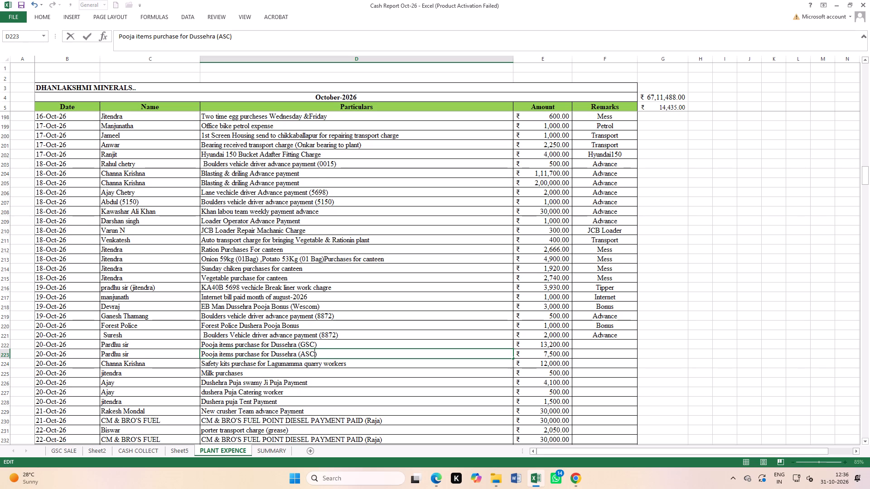
click(622, 379)
Enter the Remark "Pooja" for the two Dussehra Pooja items purchases in rows 222 and 223.
click(605, 344)
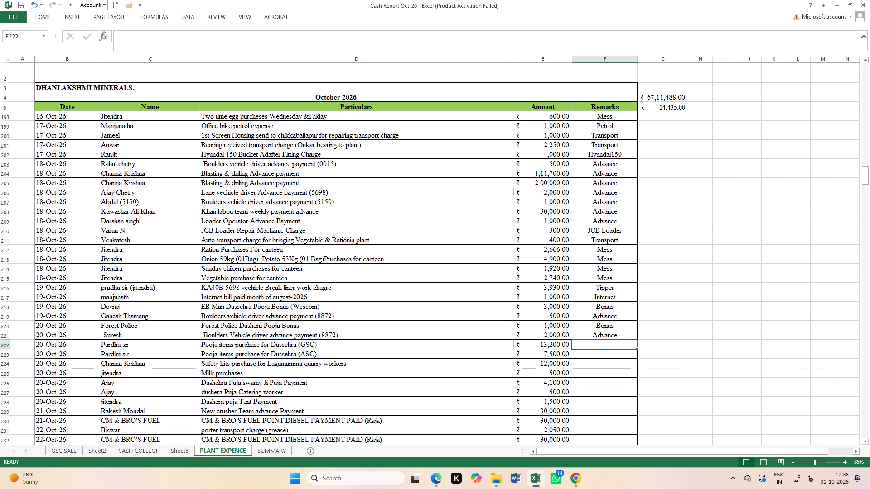
key(o)
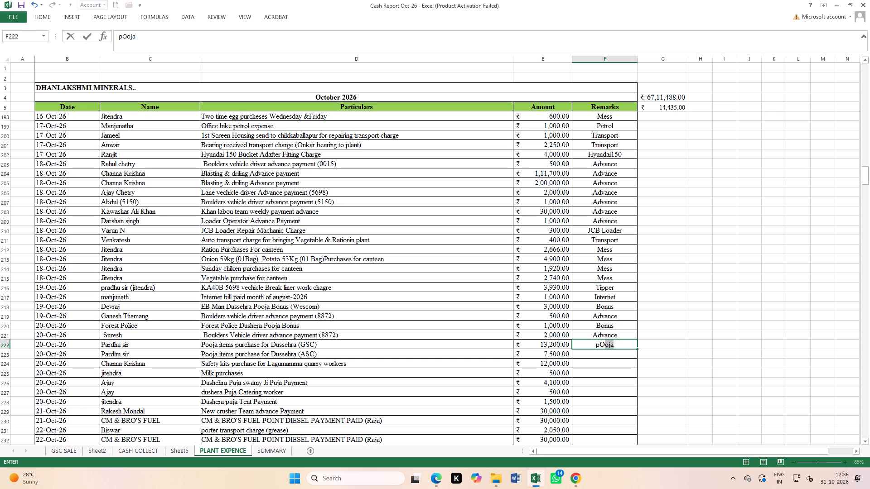
key(Return)
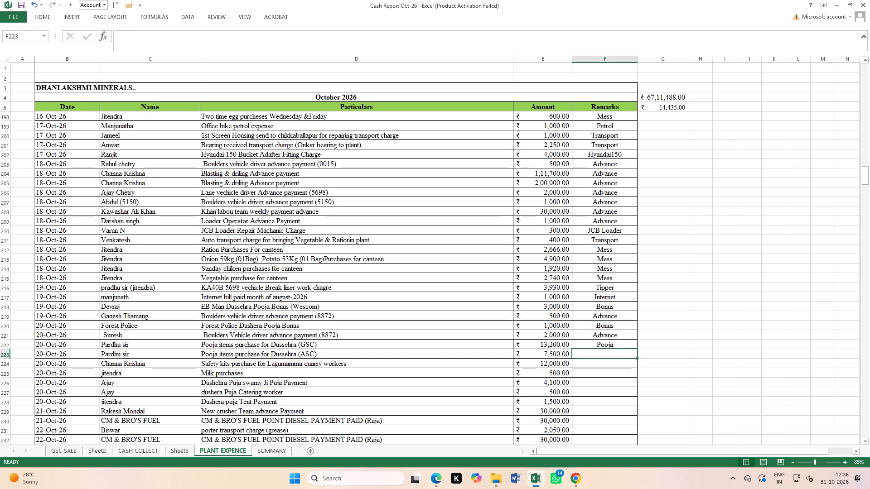
key(shift+d)
click(604, 392)
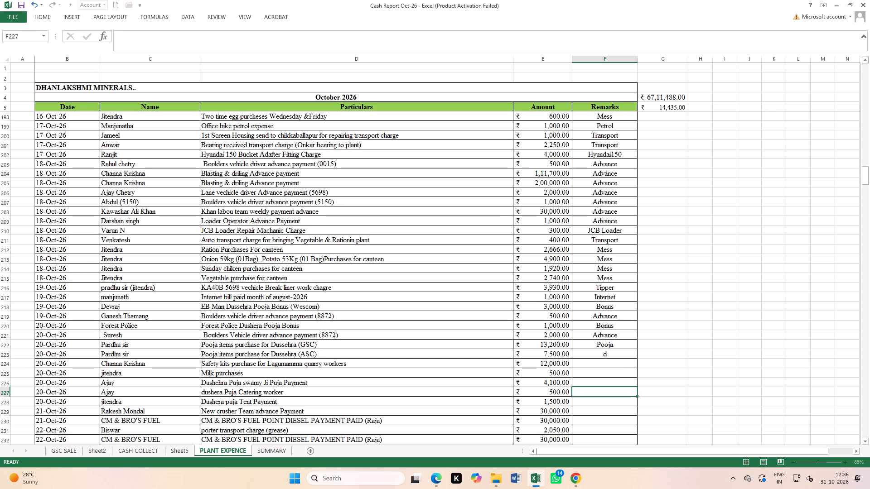
click(609, 352)
key(ctrl+d)
click(604, 378)
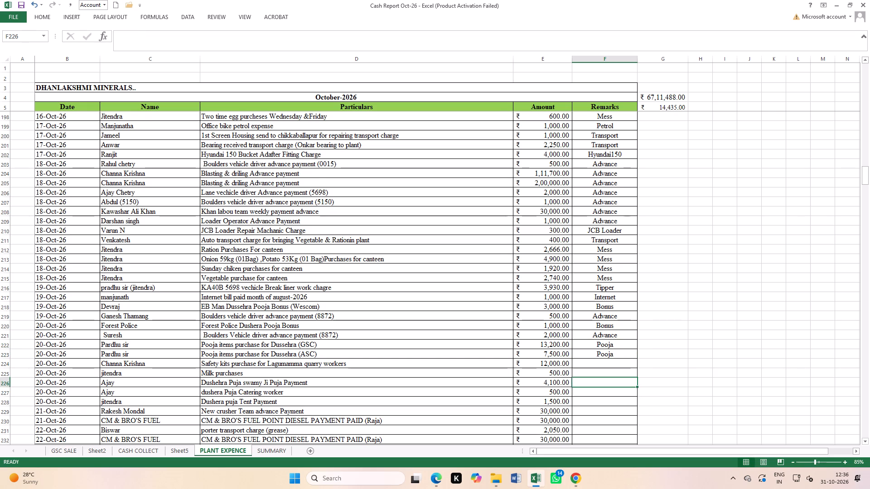
Save the Cash Report workbook.
click(18, 3)
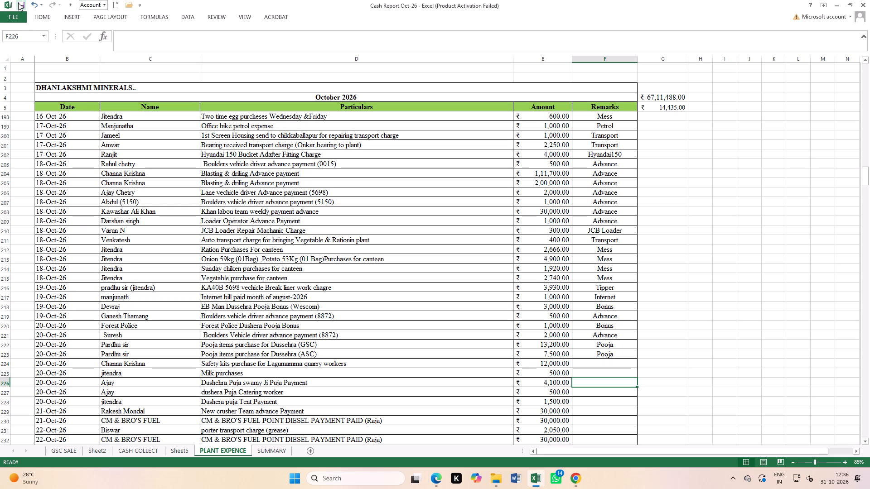
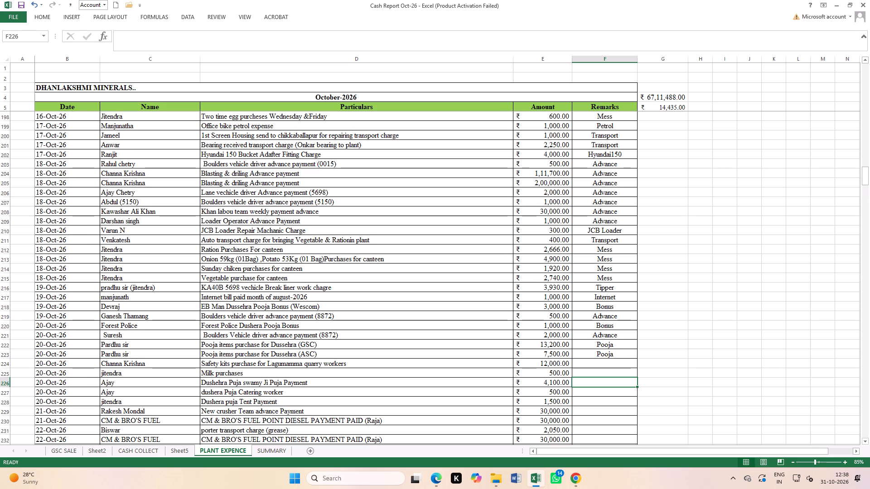
Select the empty Remarks cell for the Lagumamma quarry workers' safety kits purchase in row 224.
scroll(422, 196, down, 1)
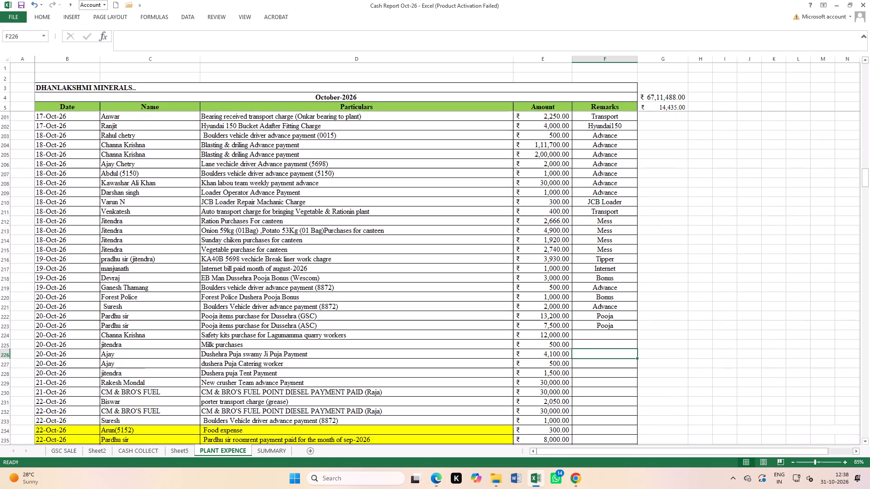
click(598, 334)
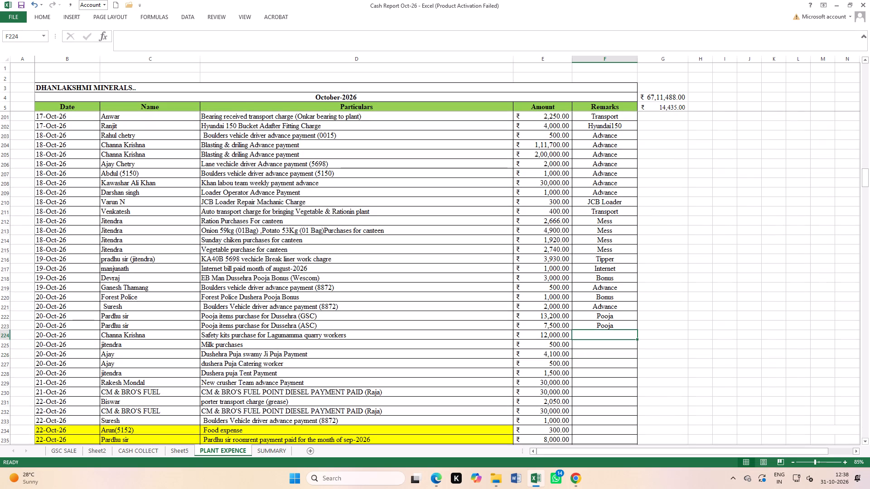
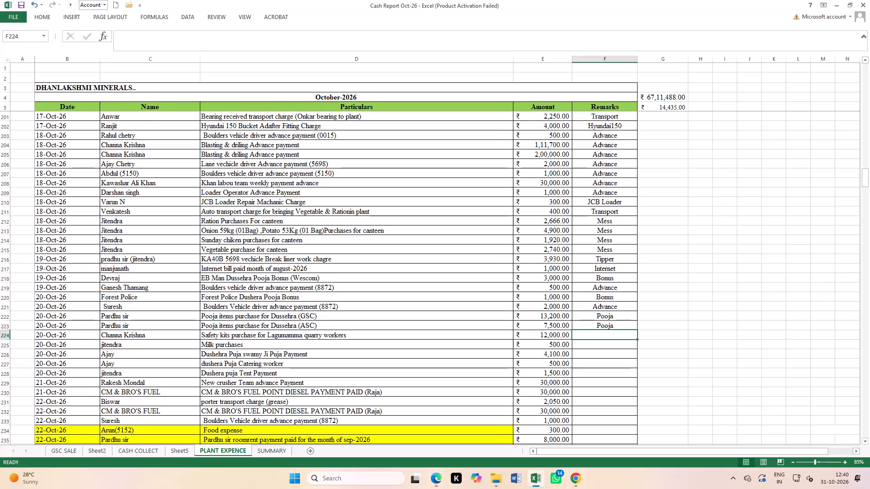
Enter Safety Kit in the Remarks cell of row 224 for the Lagumamma quarry workers' safety kits purchase.
click(315, 334)
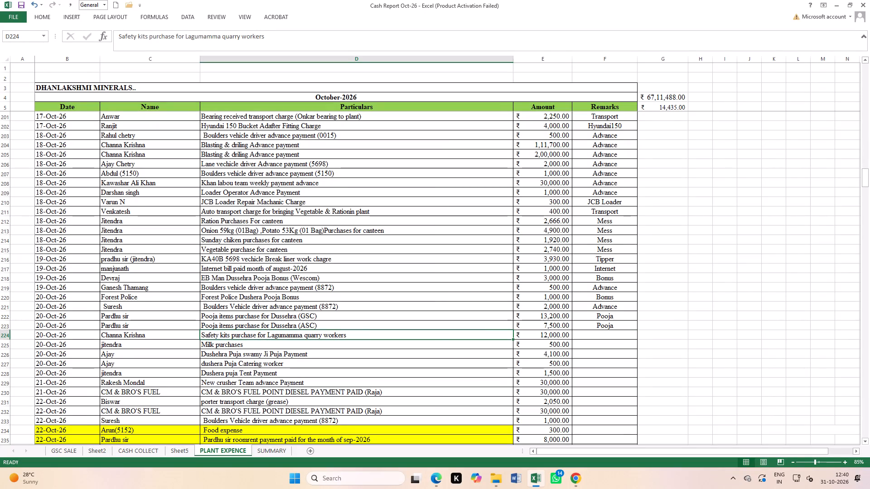
click(599, 336)
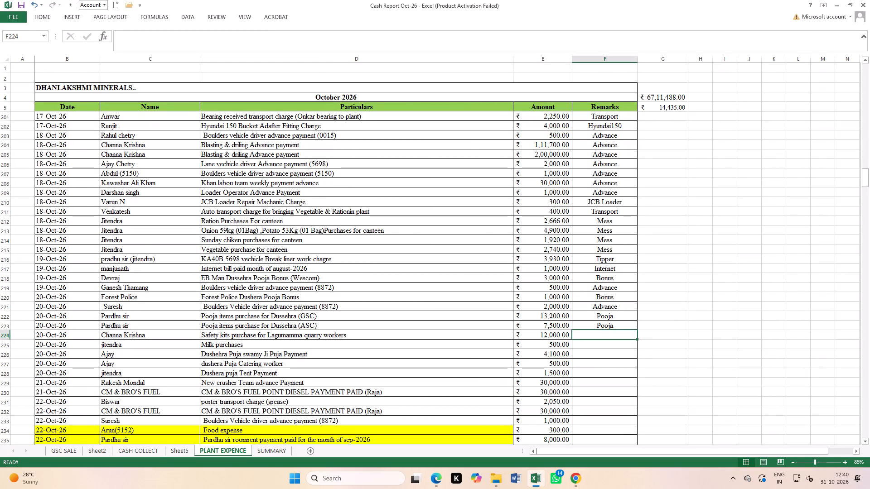
text(afet)
text(y)
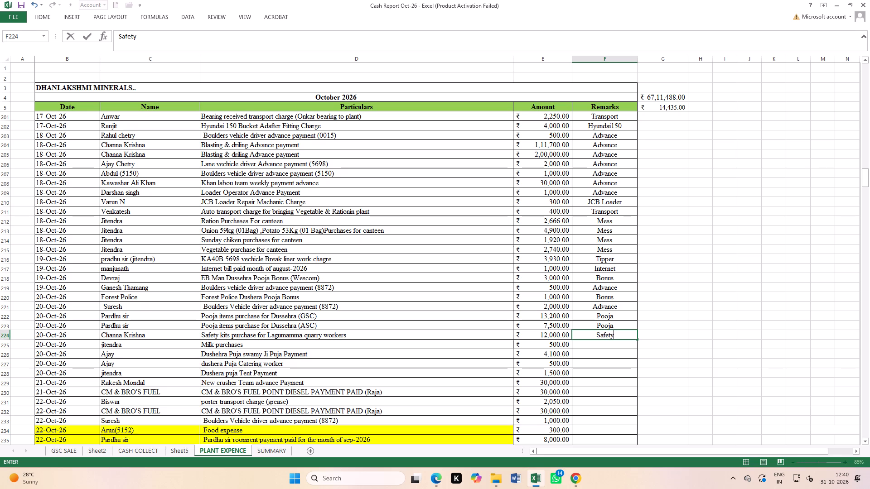
key(space)
key(k)
scroll(326, 373, down, 1)
click(250, 314)
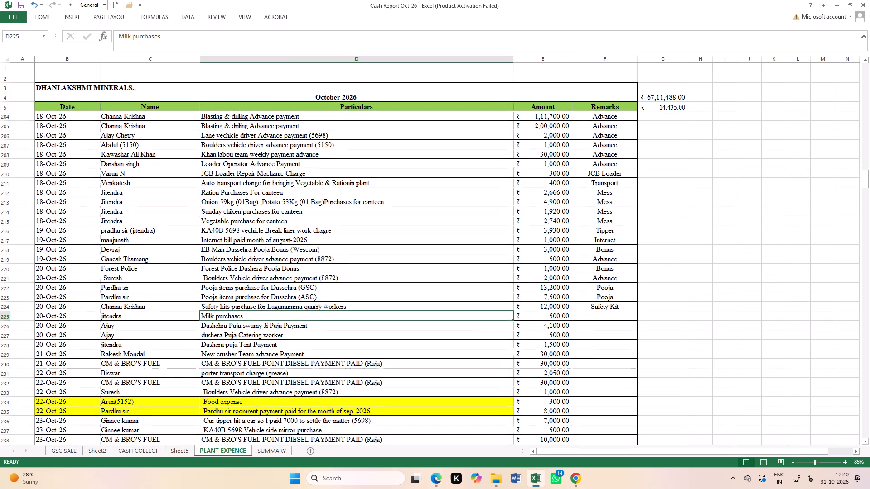
Copy the capitalised name Jitendra from row 213 into the Name cell of the milk purchases entry in row 225.
click(116, 198)
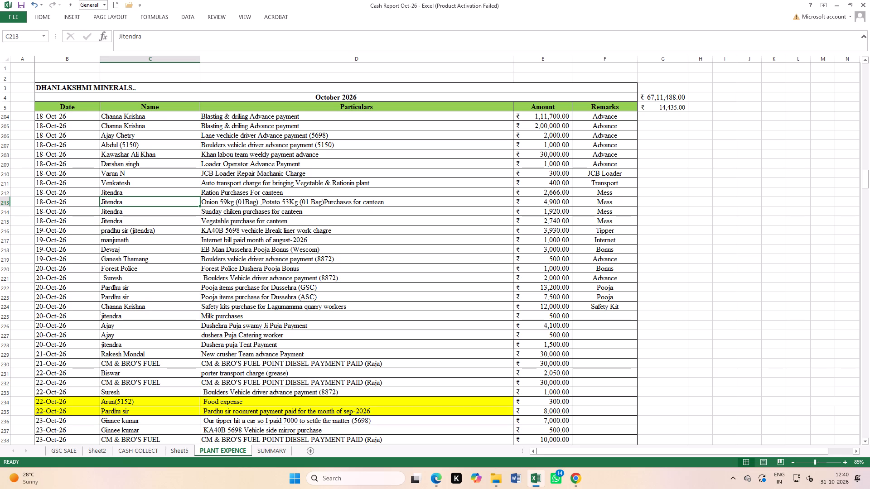
key(ctrl+c)
click(119, 316)
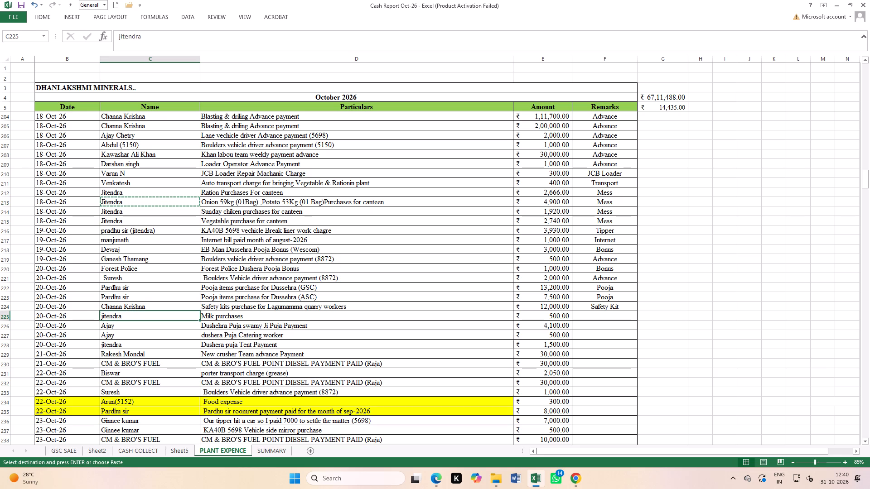
key(ctrl+v)
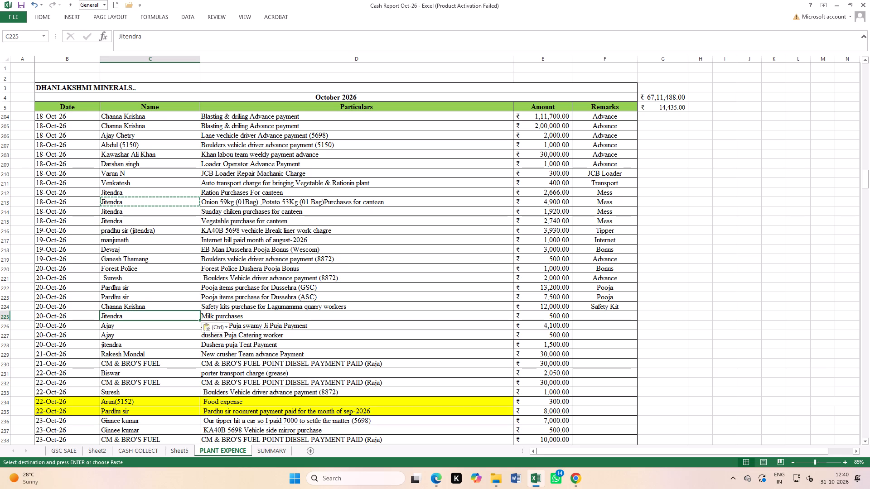
Extend the Particulars text in row 225 to read "Milk purchases for canteen".
click(277, 315)
click(274, 321)
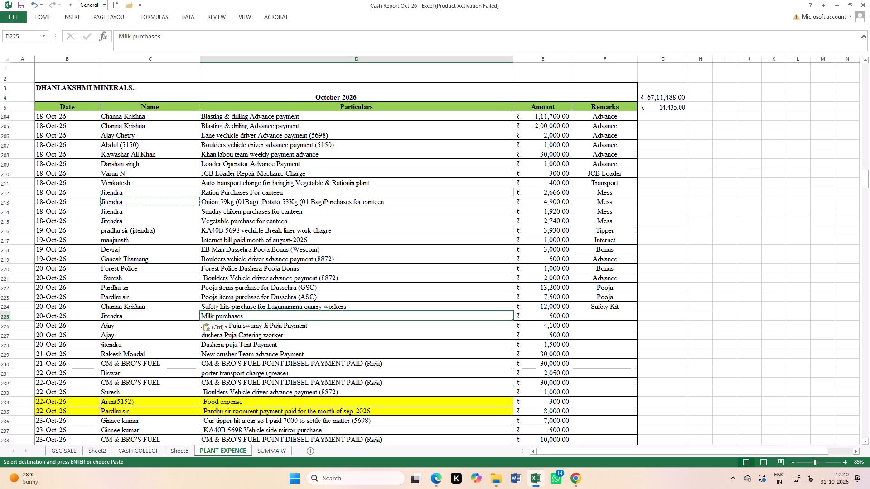
double_click(261, 314)
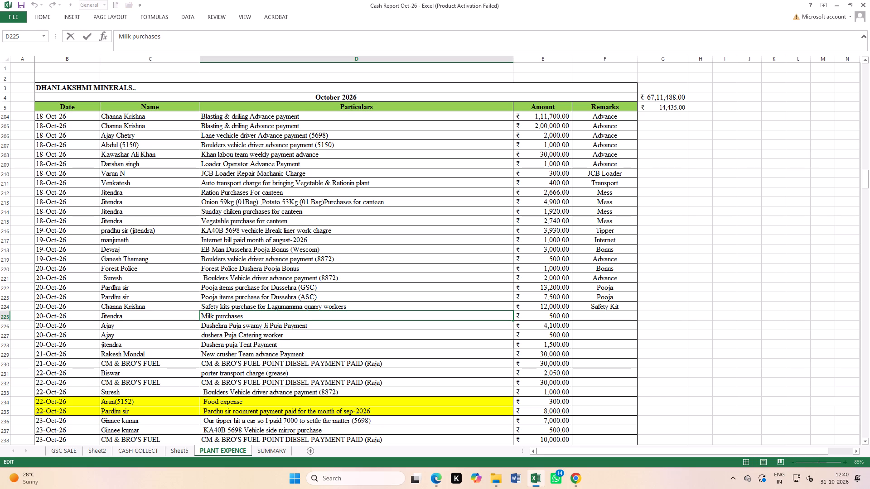
text(for)
key(space)
text(canteen)
click(404, 367)
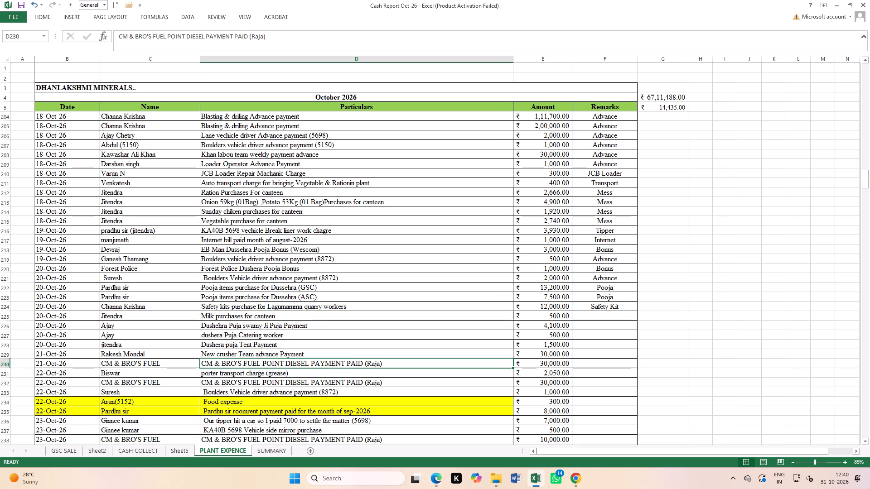
Enter Mess in the Remarks cell of the canteen milk purchases in row 225.
click(603, 312)
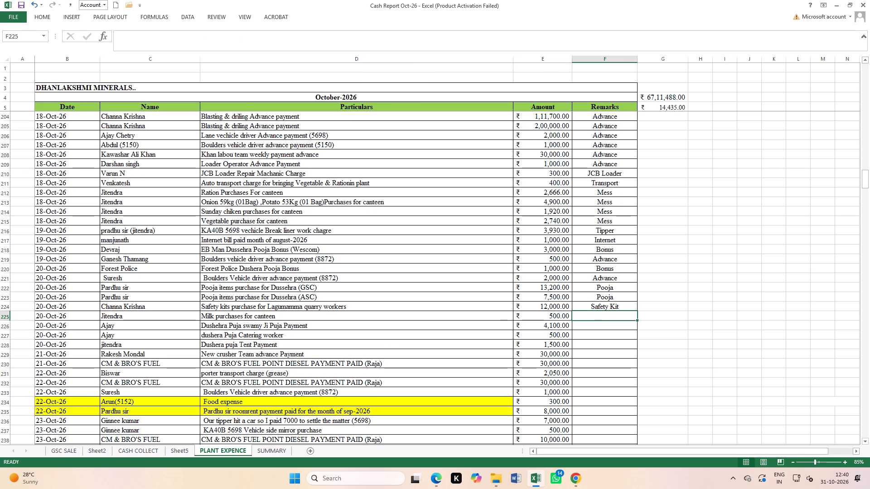
key(m)
click(589, 360)
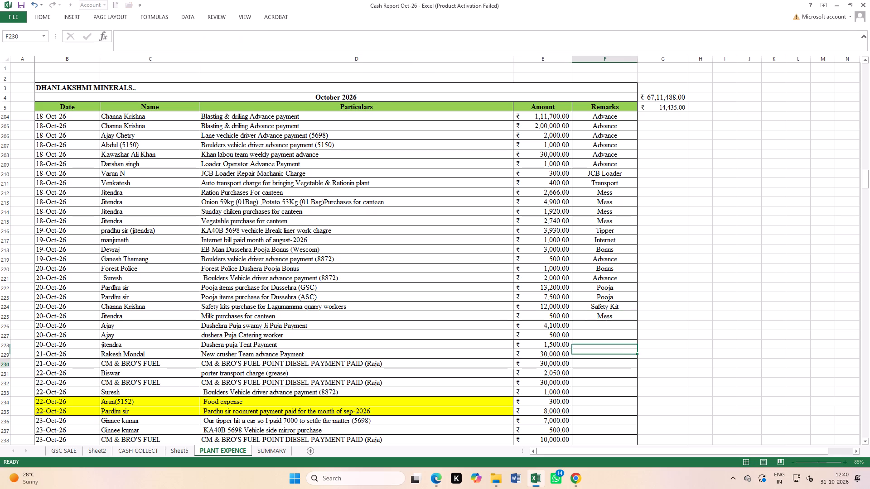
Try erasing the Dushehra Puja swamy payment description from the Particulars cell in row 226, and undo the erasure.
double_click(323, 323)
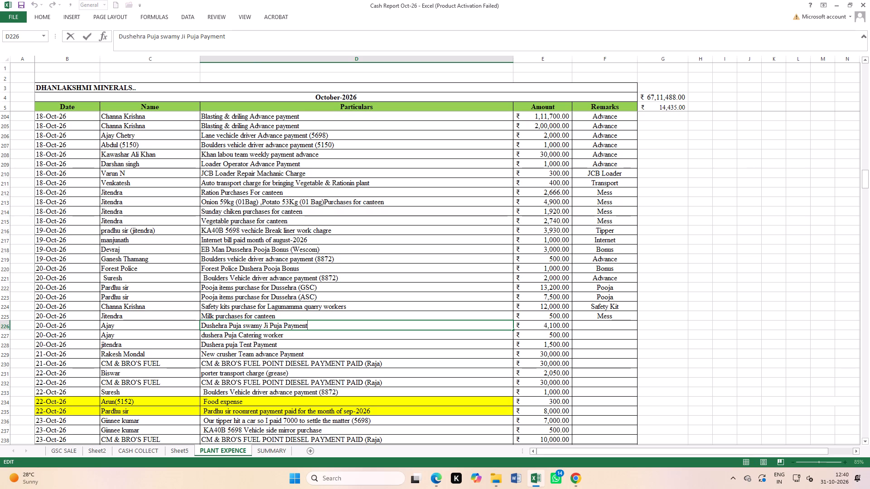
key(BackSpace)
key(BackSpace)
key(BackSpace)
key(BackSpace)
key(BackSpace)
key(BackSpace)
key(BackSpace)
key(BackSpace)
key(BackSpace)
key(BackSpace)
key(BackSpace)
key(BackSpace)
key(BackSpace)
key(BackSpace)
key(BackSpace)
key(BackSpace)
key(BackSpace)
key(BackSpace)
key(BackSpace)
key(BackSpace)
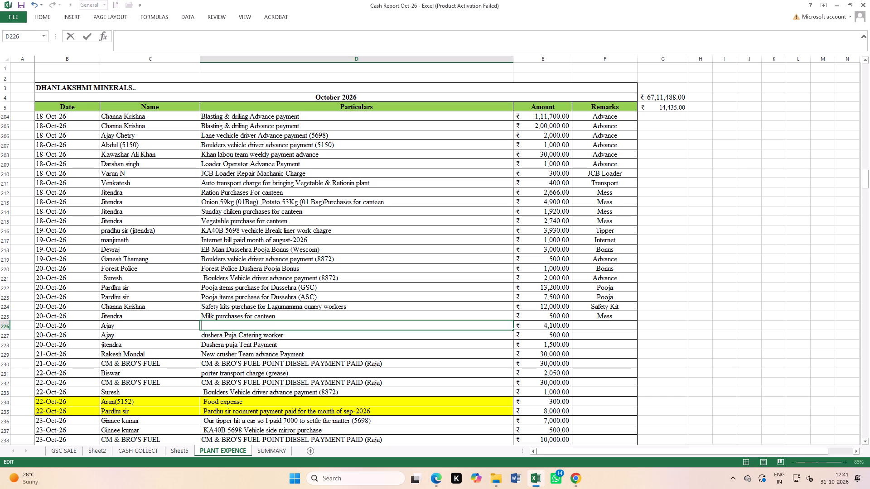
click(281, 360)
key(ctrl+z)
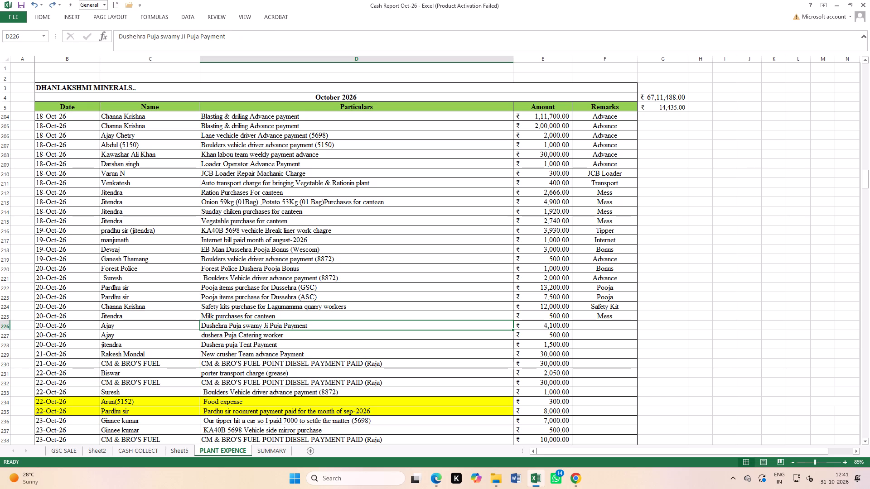
Replace the Particulars text in row 226 with "Swamy(Pandit) charge for Dussehra Pooja".
click(262, 327)
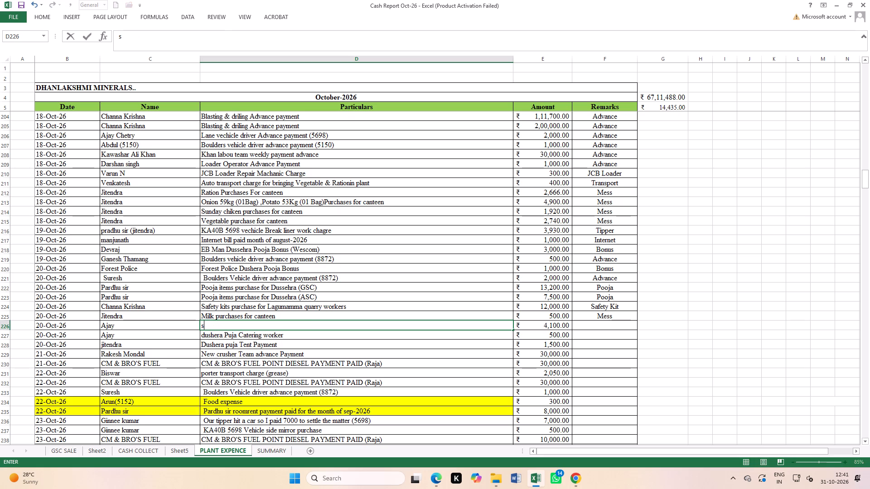
key(BackSpace)
text(wamy)
key(shift+parenleft)
text(an)
text(dit)
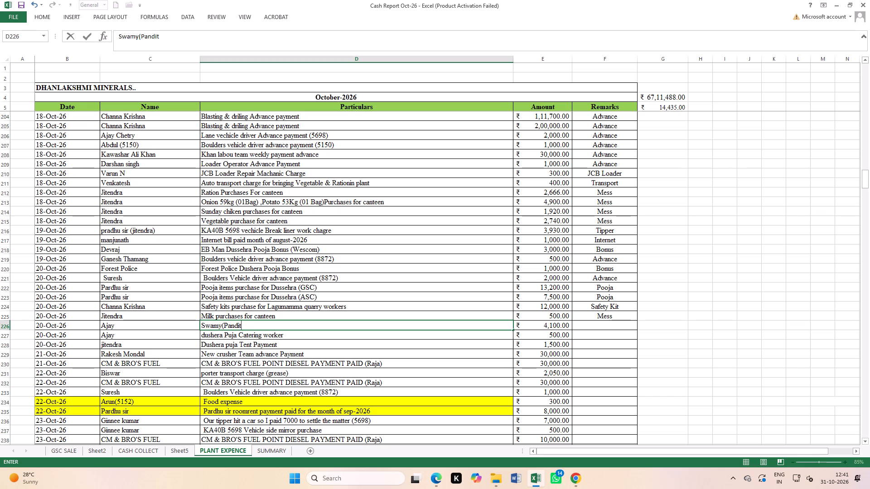
key(shift+parenright)
key(space)
text(charge for)
key(space)
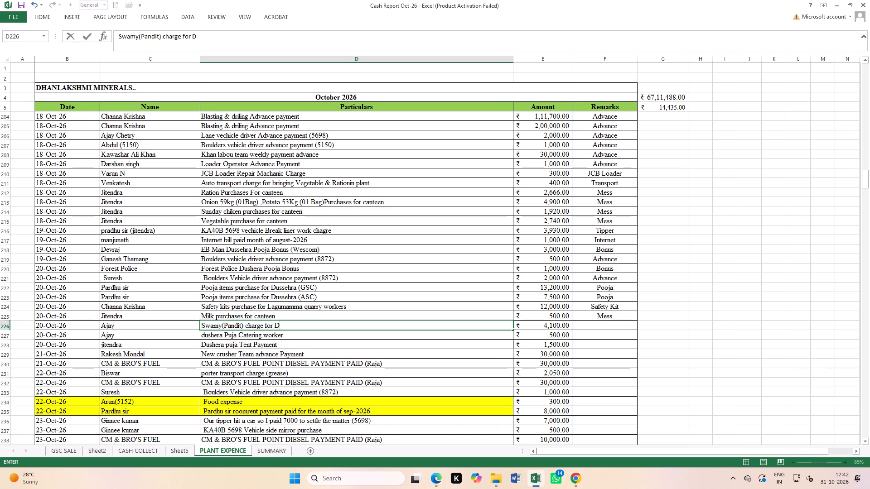
text(usse)
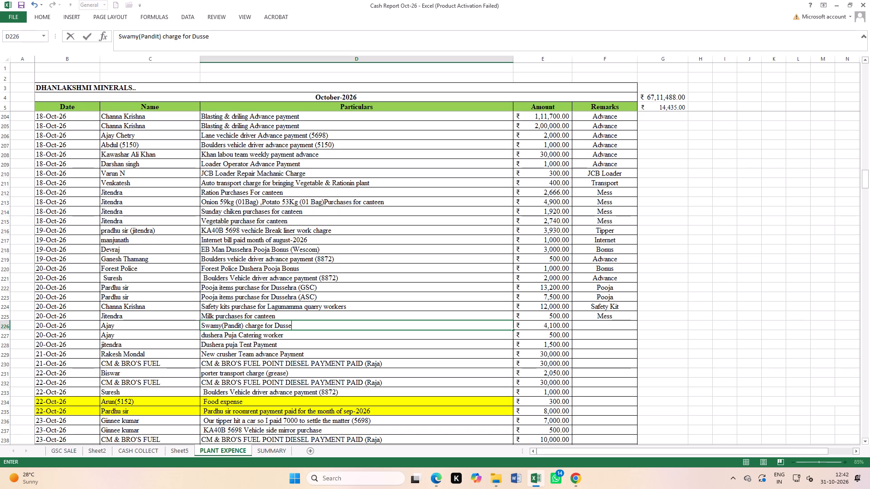
key(h)
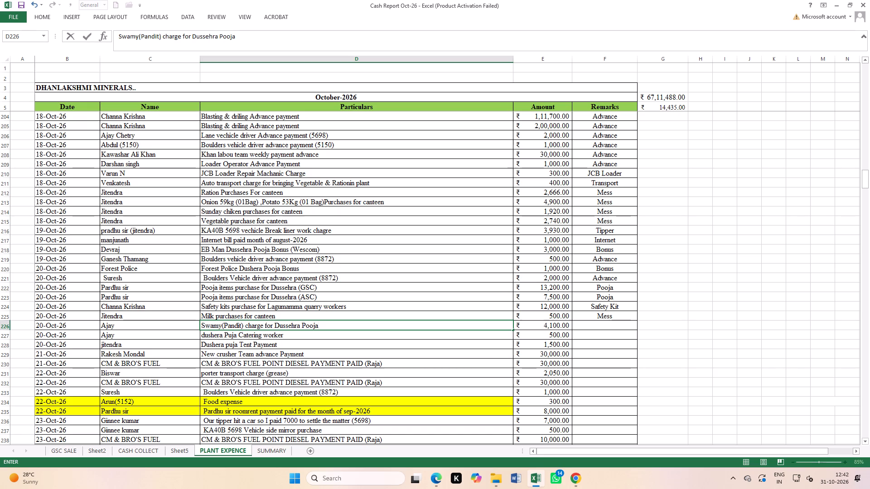
click(640, 370)
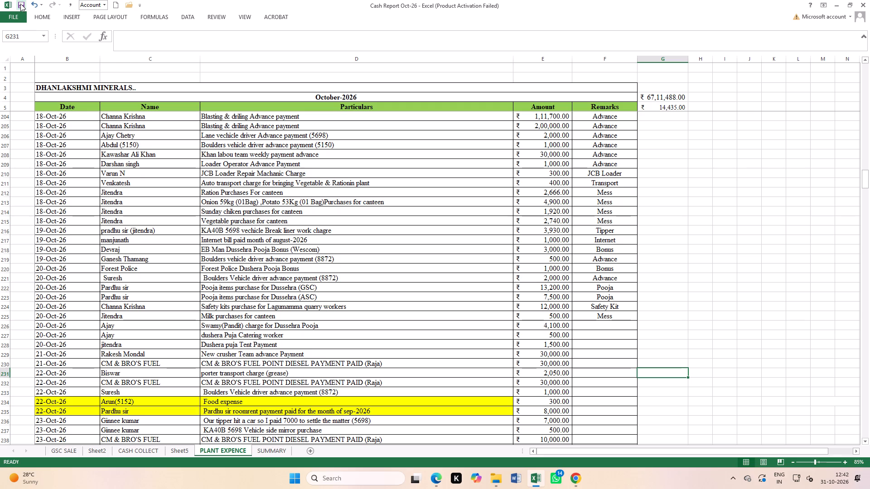
Save the Cash Report Oct-26 workbook.
double_click(20, 4)
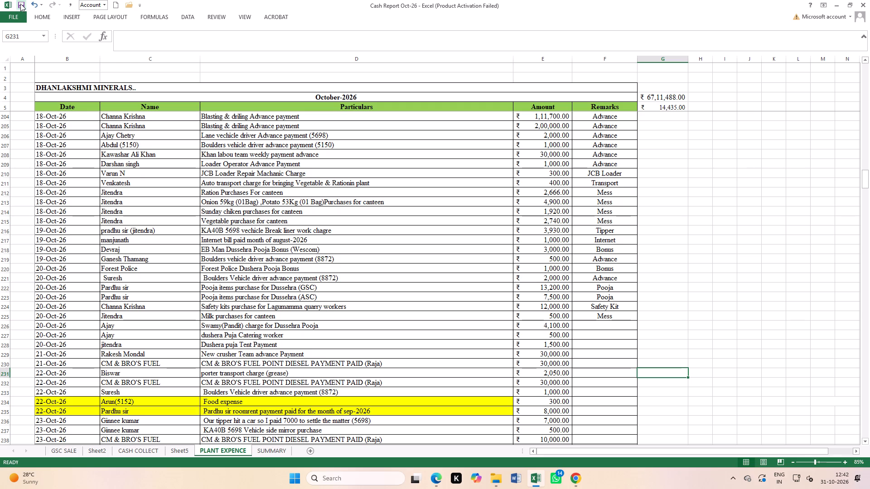
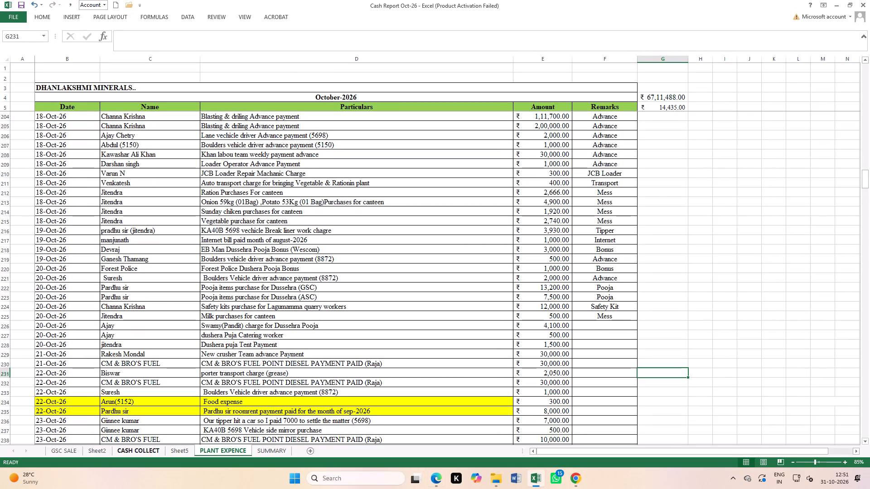
Select the entire row 227 holding the dushera Puja catering worker payment.
click(583, 335)
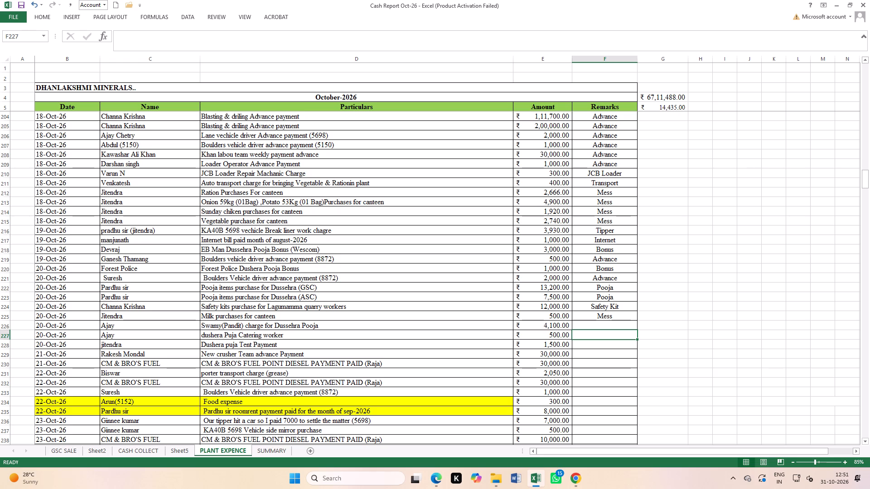
click(4, 334)
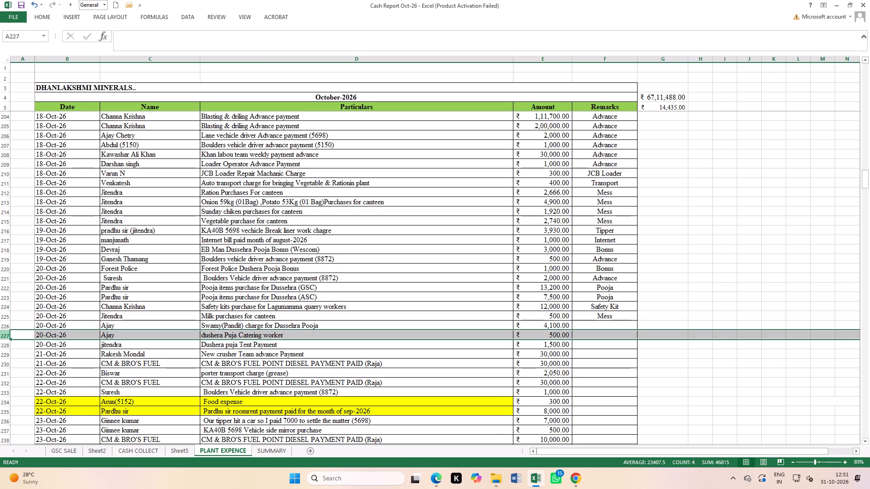
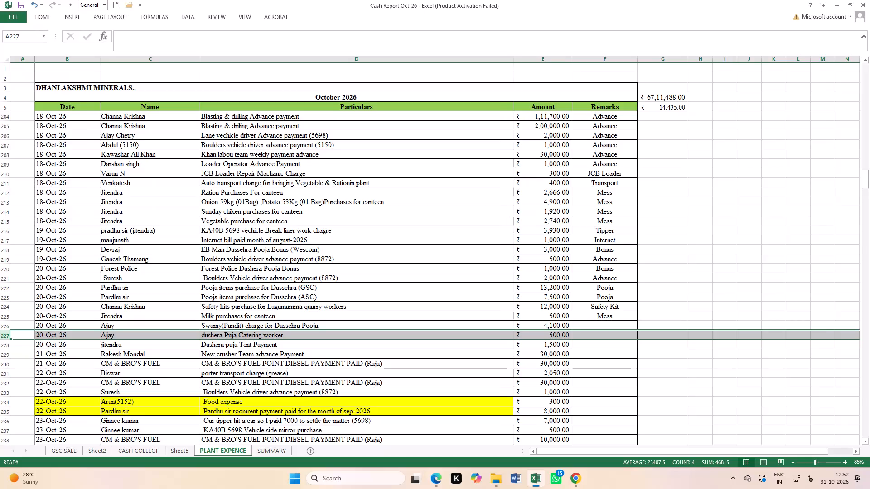
Reword the Particulars in row 227 as "Catering worker payment (Dussehra Pooja)".
double_click(237, 334)
key(BackSpace)
key(BackSpace)
key(BackSpace)
key(BackSpace)
key(BackSpace)
key(BackSpace)
key(BackSpace)
key(BackSpace)
key(BackSpace)
key(BackSpace)
key(BackSpace)
key(BackSpace)
key(BackSpace)
key(BackSpace)
key(BackSpace)
key(BackSpace)
key(BackSpace)
key(BackSpace)
key(BackSpace)
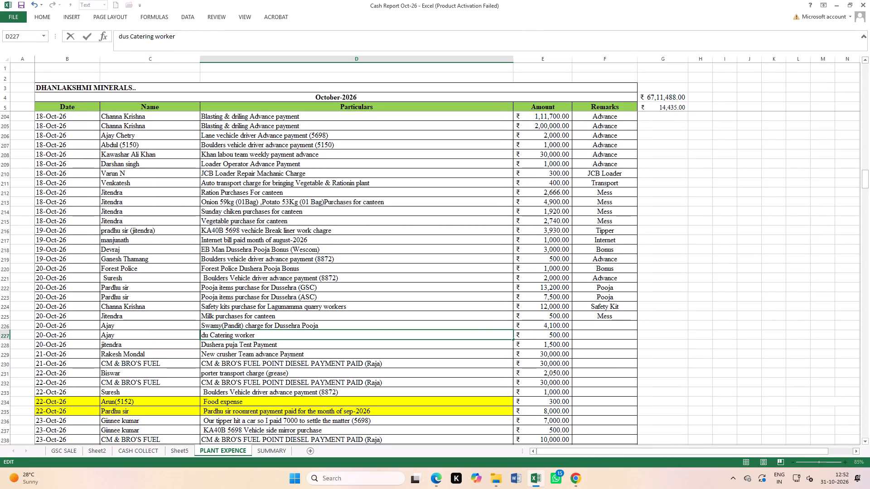
key(Right)
key(Right)
key(Right)
key(Right)
key(Right)
key(Right)
key(Right)
key(Right)
key(Right)
key(Right)
key(Right)
key(Right)
key(Right)
key(Right)
key(Right)
key(Right)
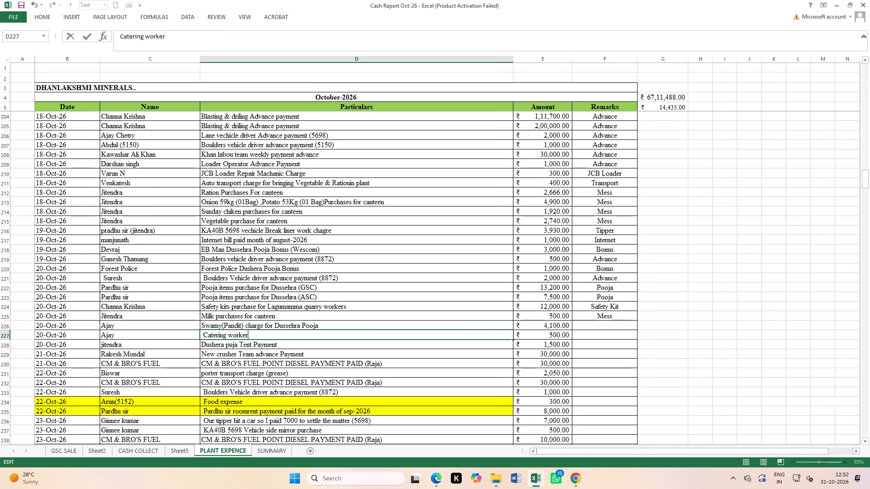
key(space)
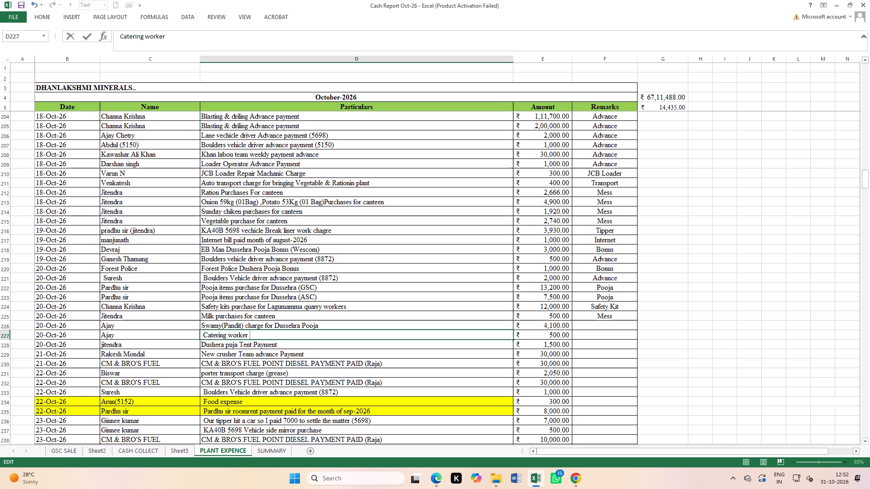
key(p)
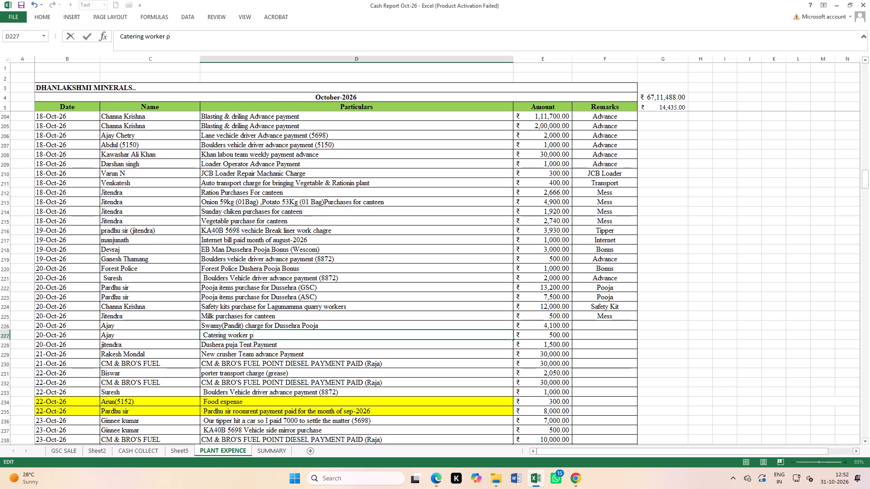
key(a)
text(yment)
key(space)
key(shift+parenleft)
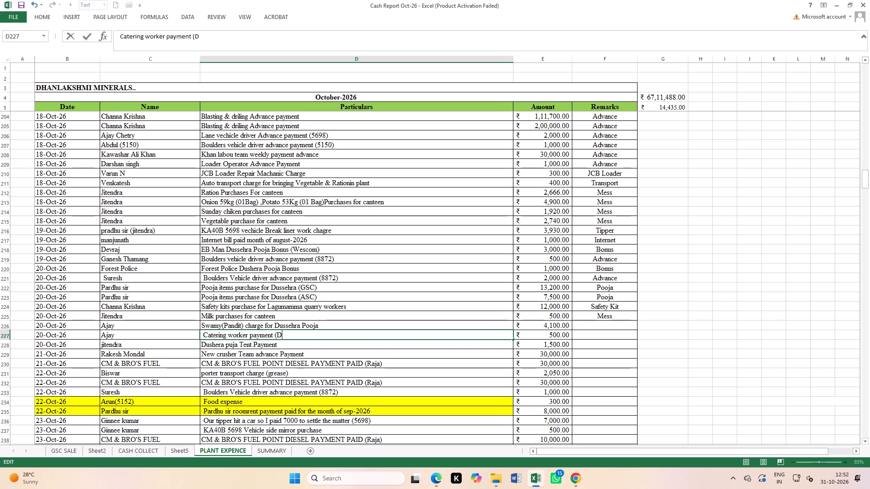
text(ussehra)
key(space)
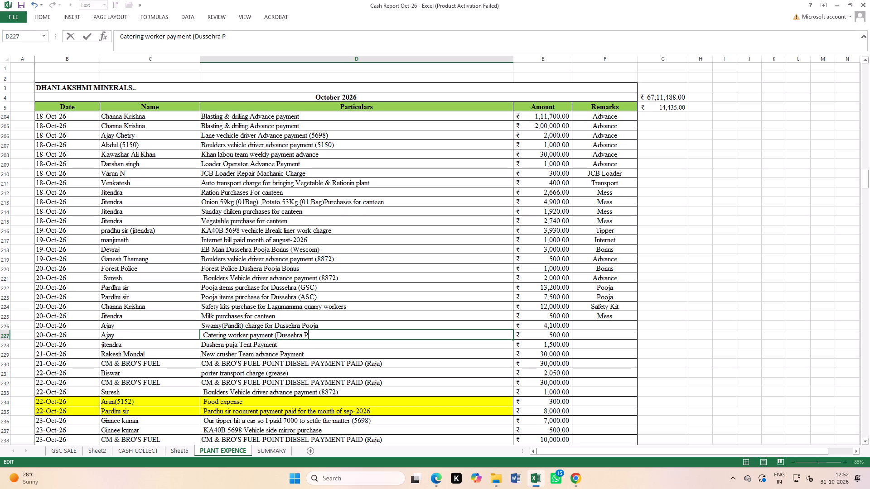
text(ja)
key(shift+parenright)
key(Right)
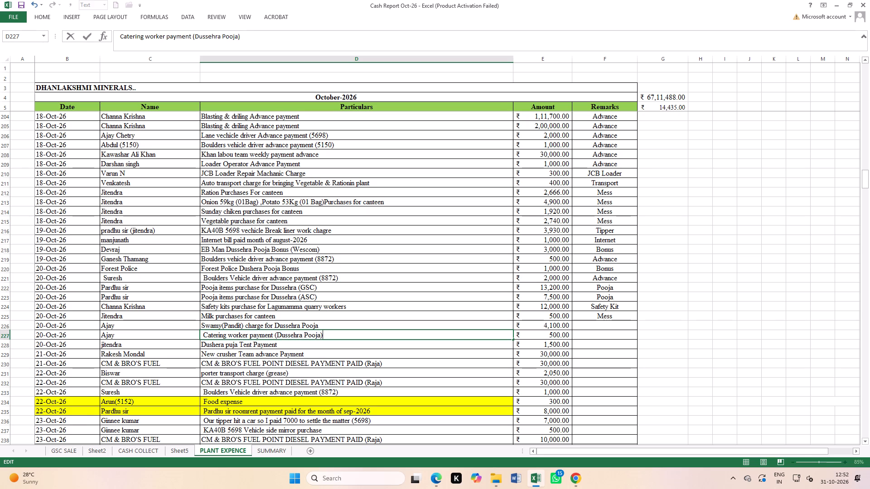
click(627, 376)
Enter Pooja as the Remarks category for rows 226 and 227, the pandit charge and the catering worker payment.
click(606, 326)
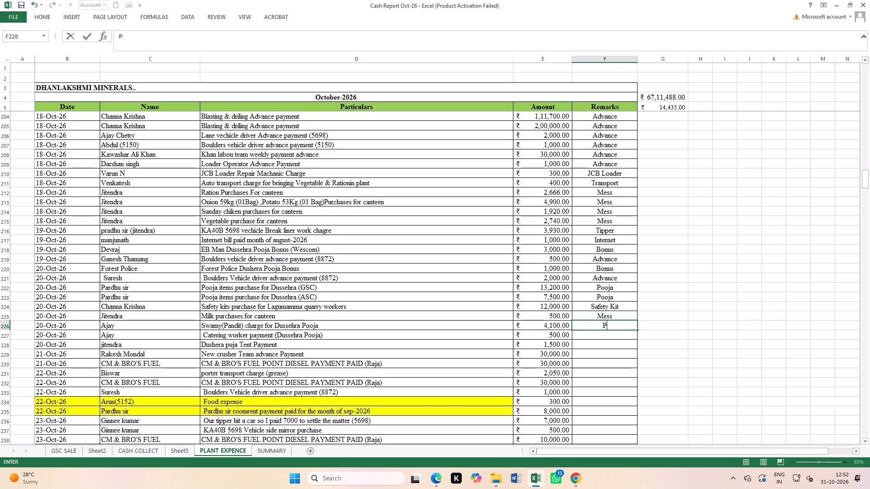
text(oo)
key(Return)
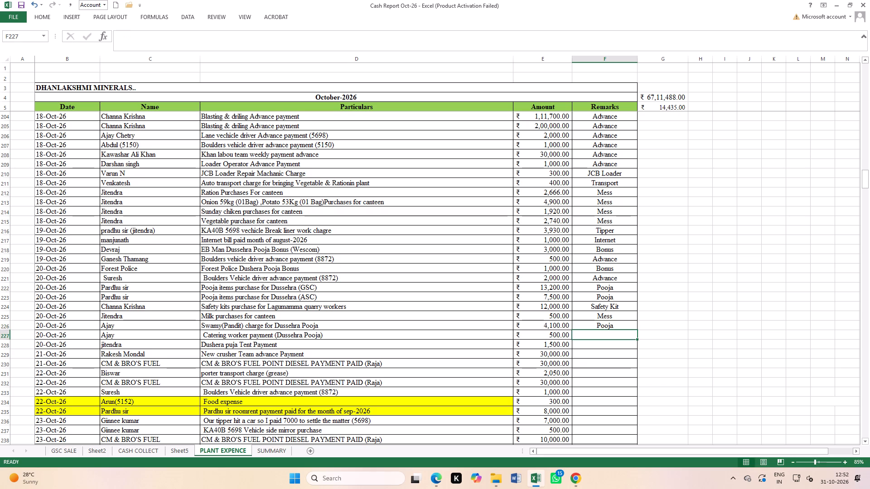
key(ctrl+d)
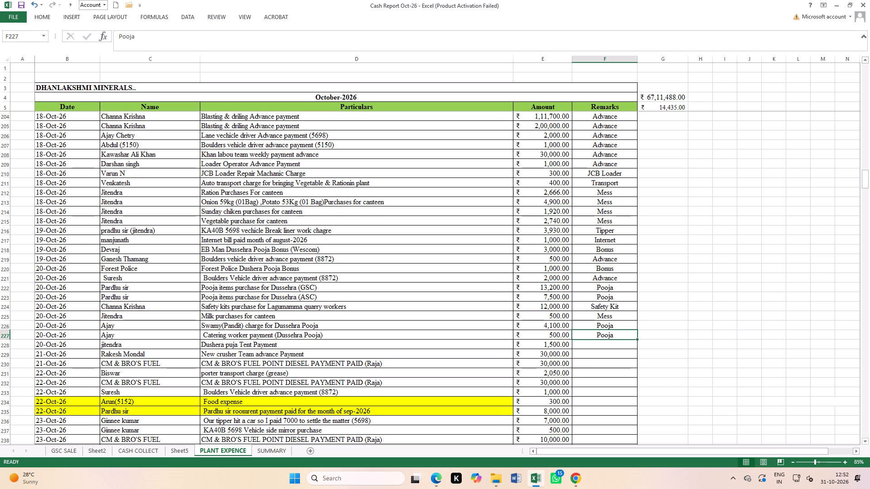
click(593, 384)
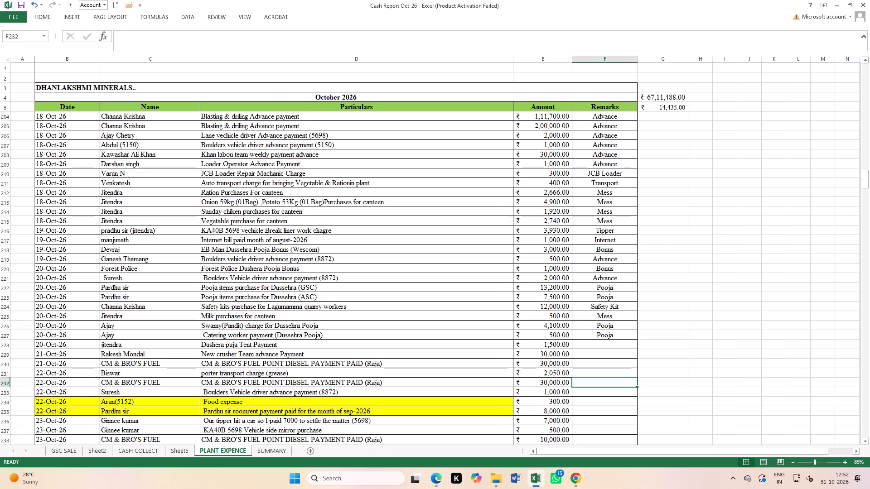
Replace the Name in row 228 with the capitalised "Jitendra" copied from row 214.
click(142, 344)
click(127, 212)
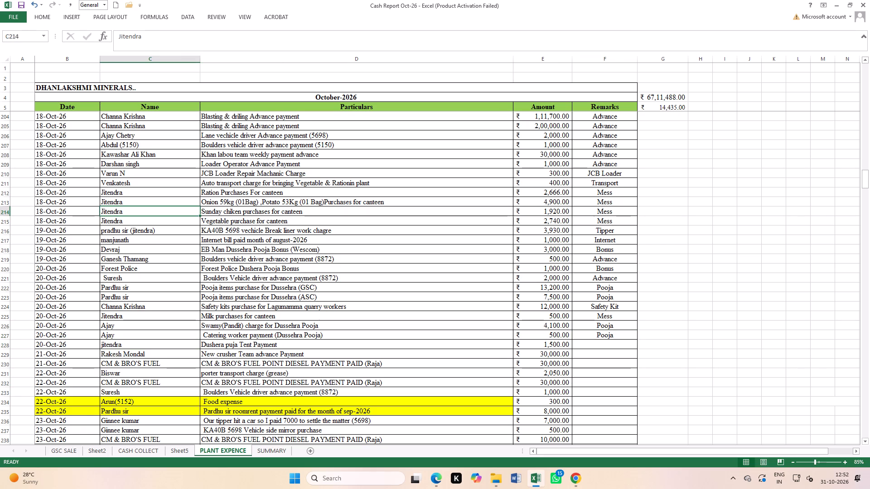
key(ctrl+c)
click(139, 341)
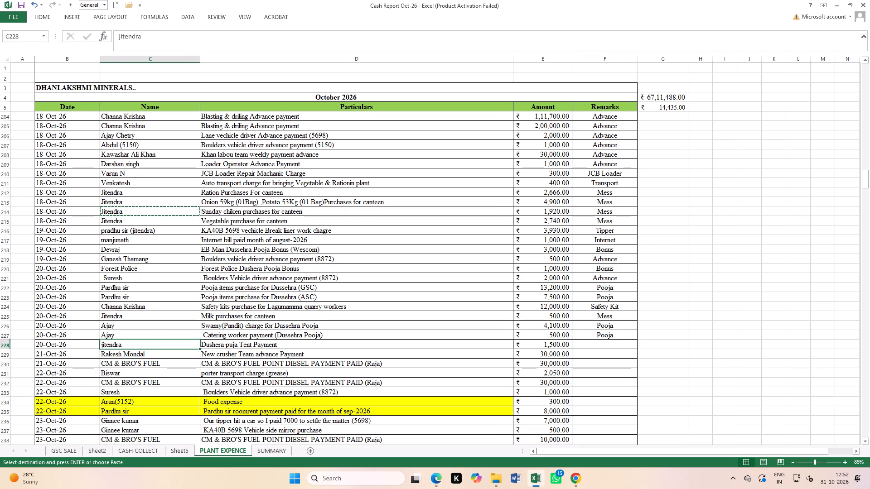
key(ctrl+v)
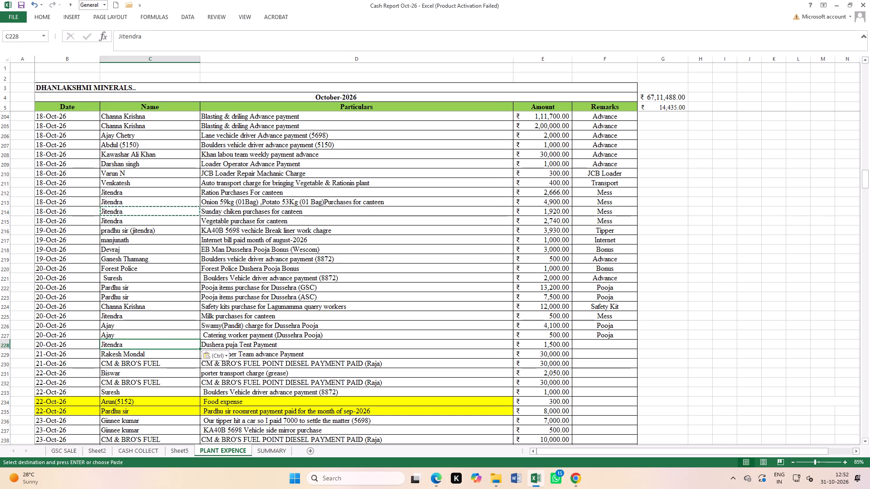
Reword the Particulars of the tent payment in row 228 as "Dussehra PoojaTent Payment paid".
double_click(239, 345)
key(BackSpace)
key(BackSpace)
key(BackSpace)
key(BackSpace)
key(BackSpace)
key(BackSpace)
key(BackSpace)
key(BackSpace)
key(BackSpace)
key(BackSpace)
key(BackSpace)
key(BackSpace)
key(BackSpace)
key(BackSpace)
key(BackSpace)
key(BackSpace)
key(BackSpace)
key(BackSpace)
key(BackSpace)
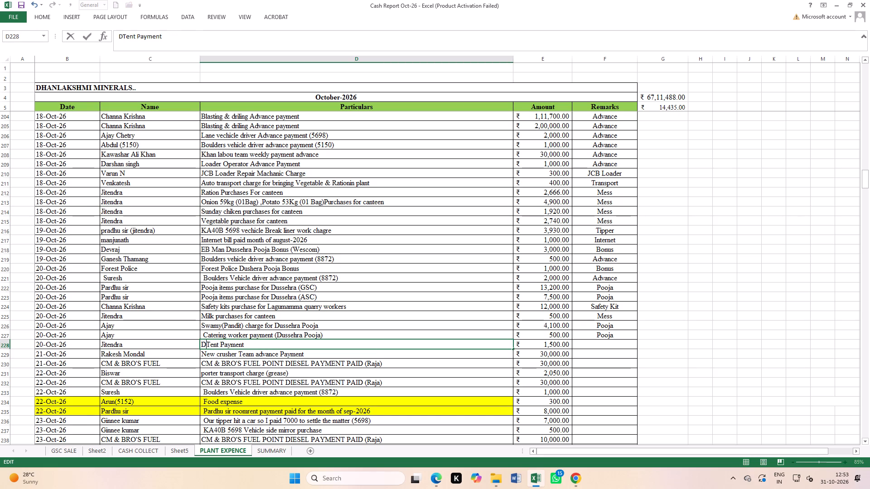
text(ussehra)
key(space)
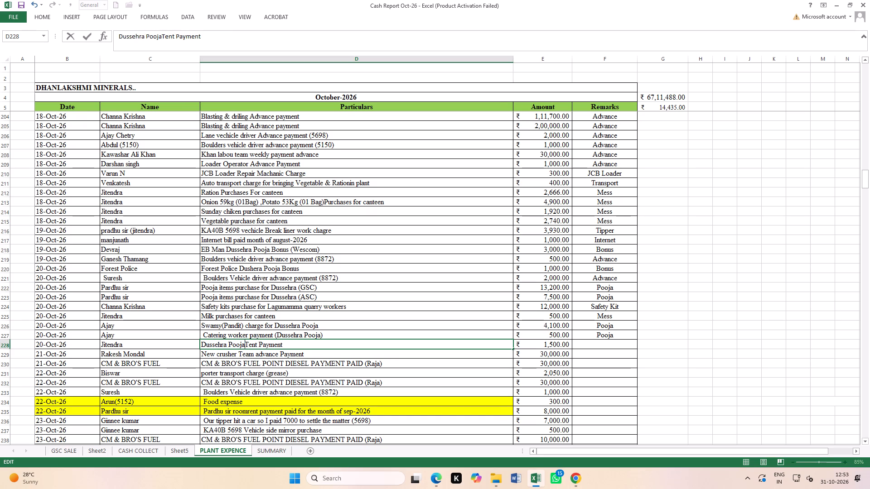
click(296, 345)
key(space)
text(paid)
Fill the Remarks of row 228 with Pooja from the row above.
click(590, 345)
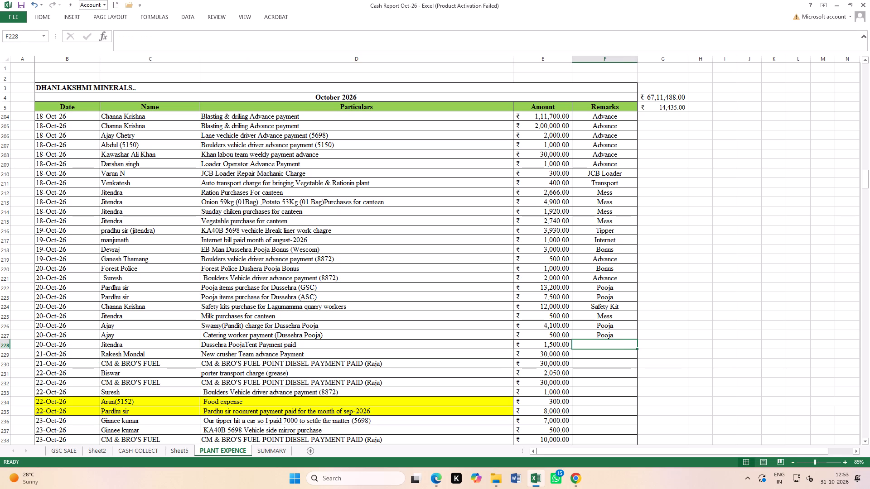
key(ctrl+d)
Add filters to the header row 5 of the expense table, from Date through Remarks.
click(594, 358)
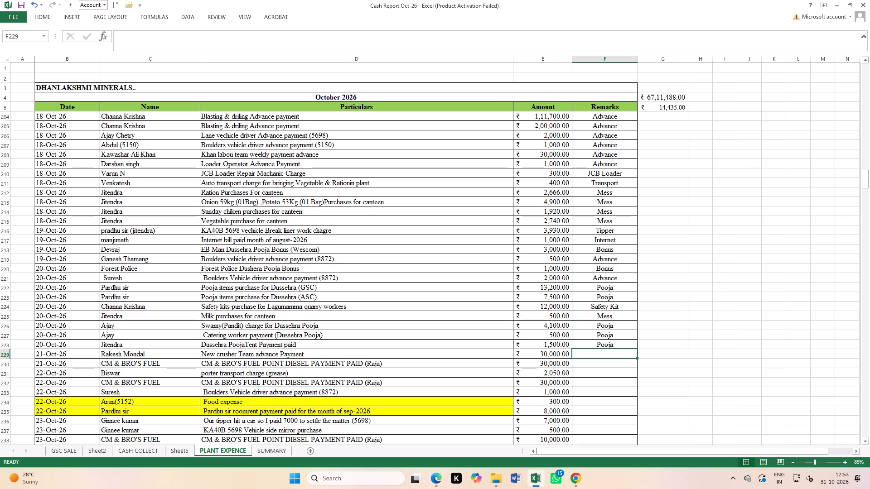
scroll(204, 220, up, 2)
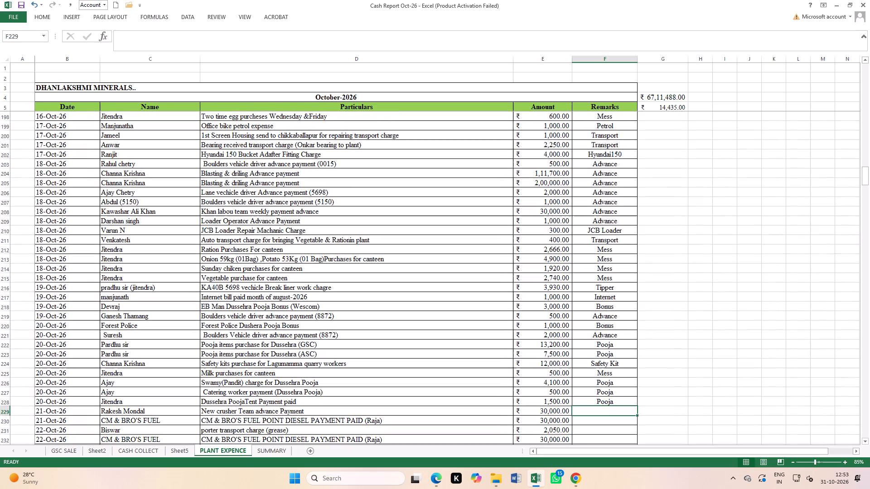
scroll(164, 200, up, 1)
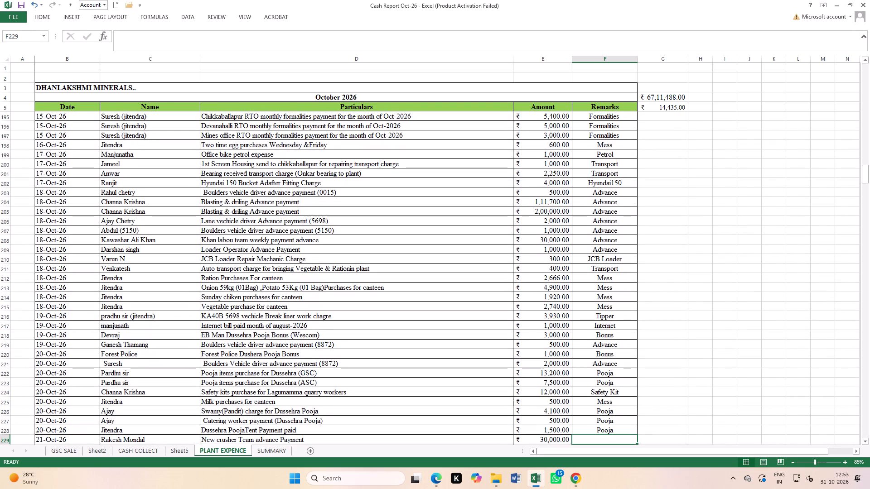
scroll(163, 195, up, 3)
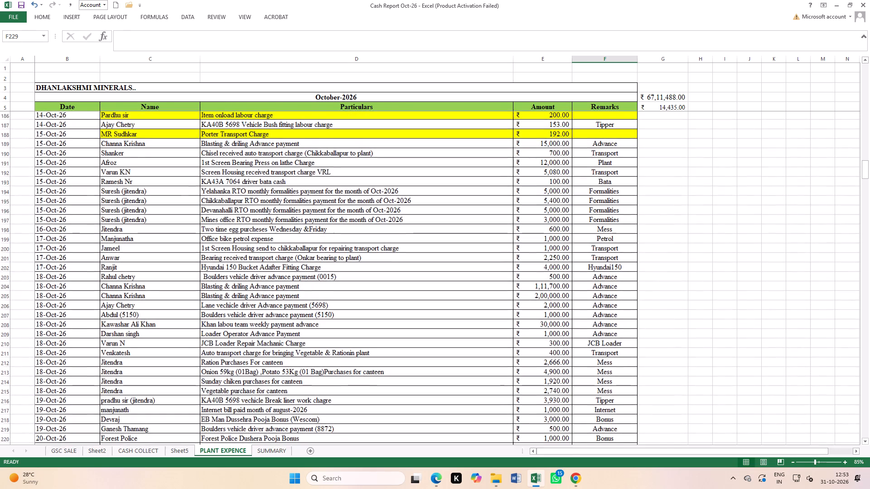
scroll(256, 207, up, 3)
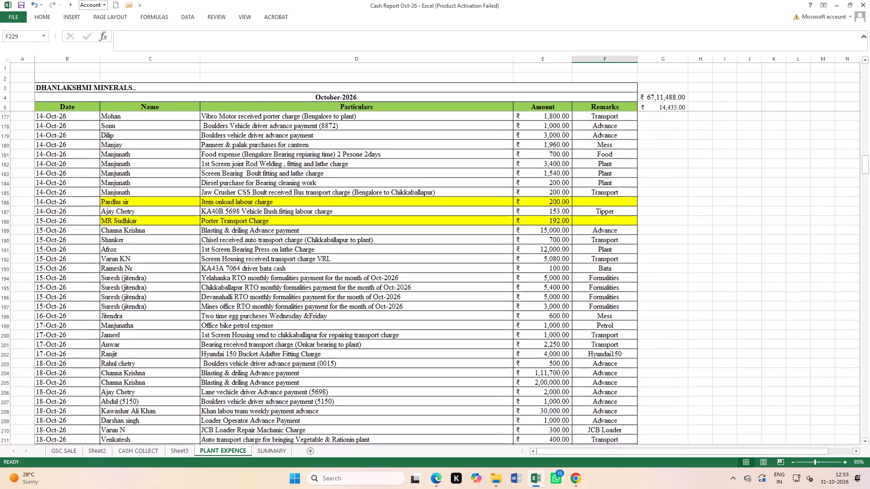
scroll(241, 205, up, 4)
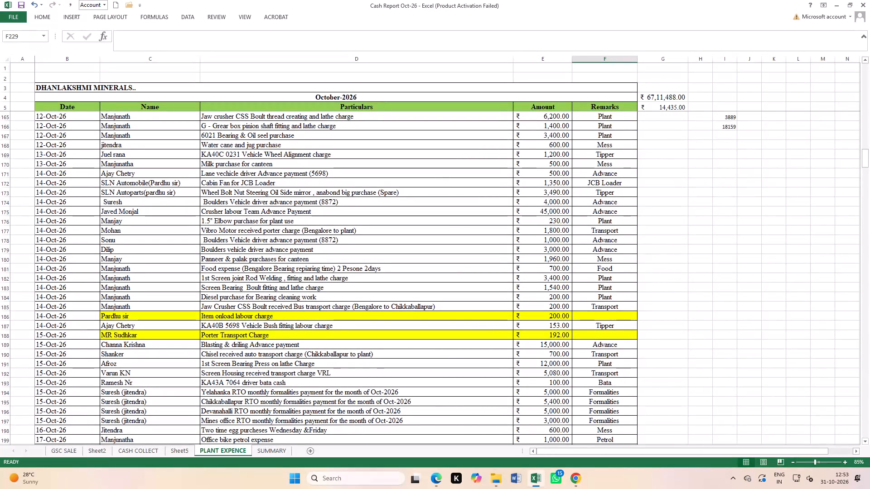
scroll(235, 207, up, 4)
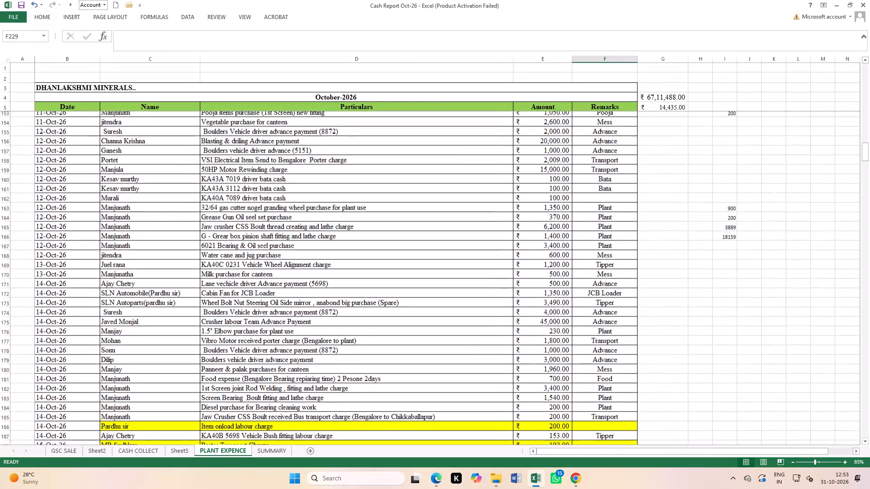
scroll(234, 207, up, 2)
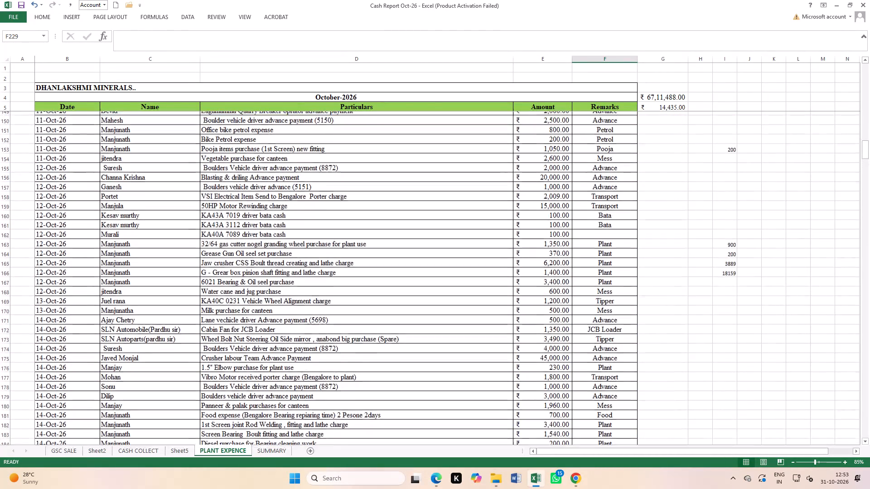
scroll(234, 207, up, 4)
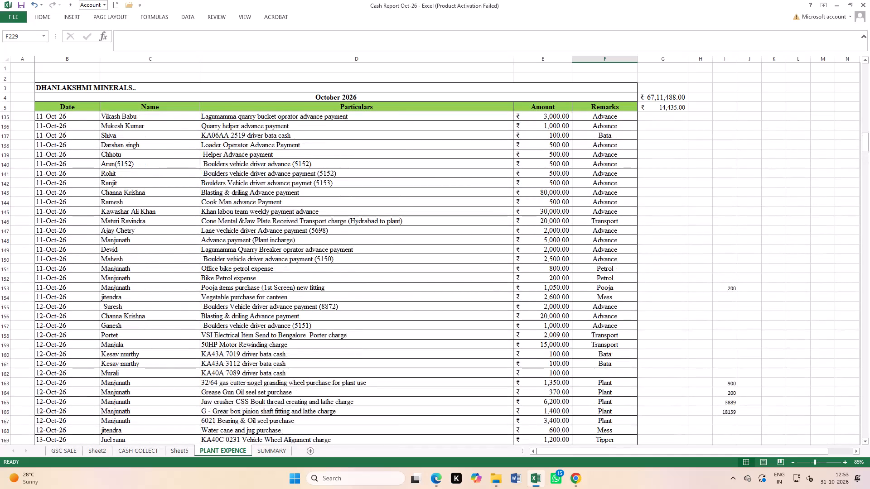
scroll(496, 189, up, 5)
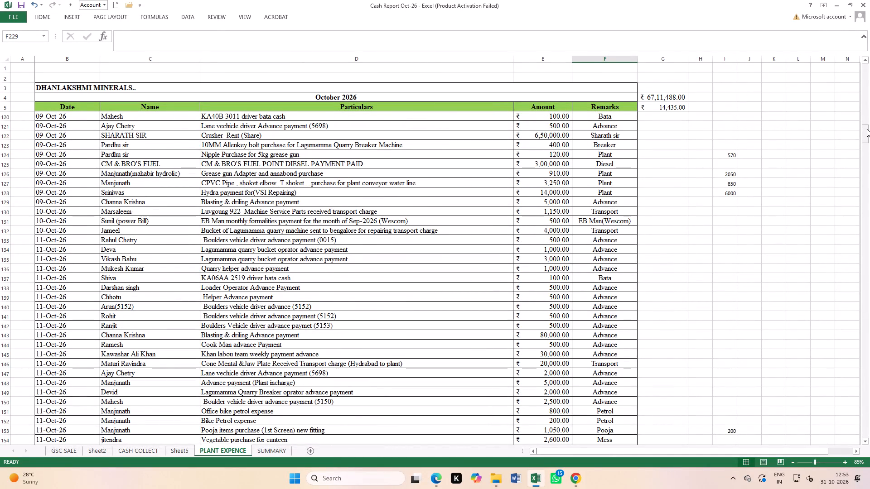
drag(867, 129, 861, 61)
drag(67, 106, 151, 104)
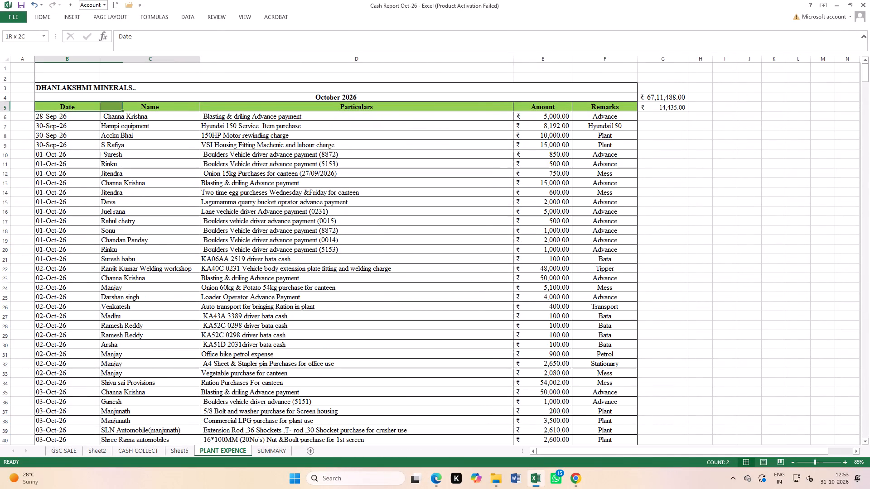
drag(151, 104, 617, 108)
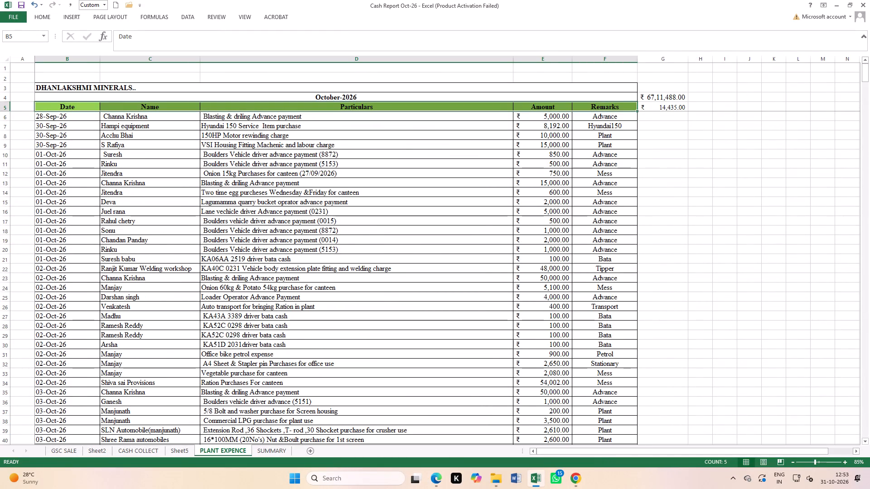
click(188, 15)
click(239, 35)
click(266, 201)
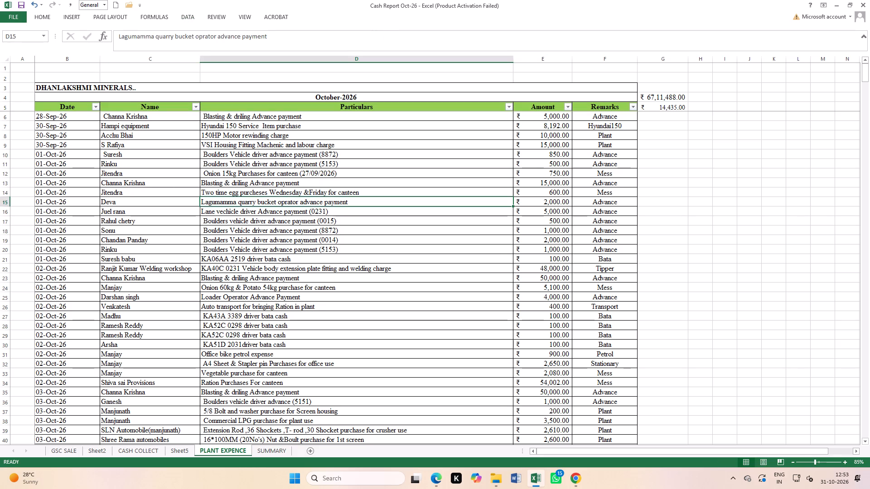
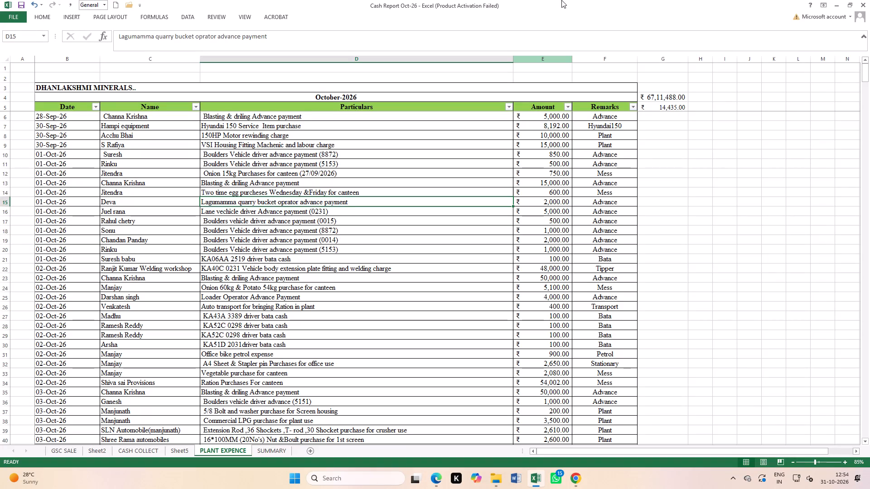
Filter the Particulars column by "new c" and examine the names and details of the crusher team advance rows.
drag(307, 292, 302, 292)
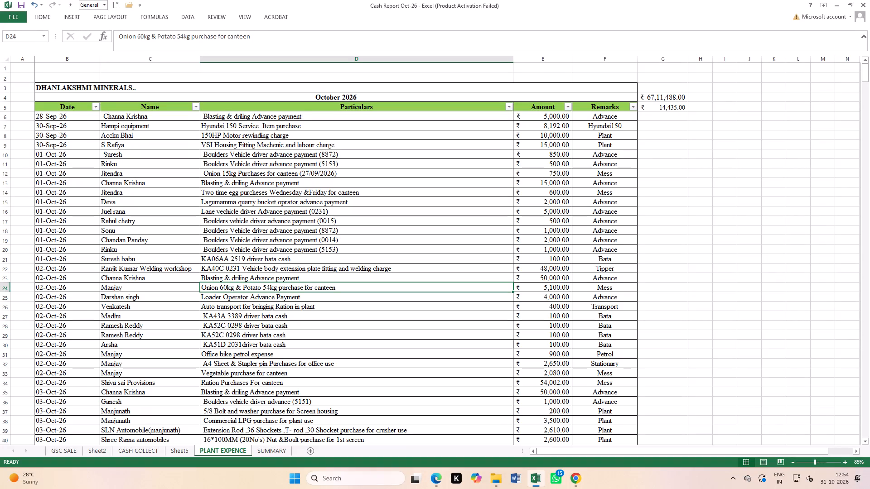
scroll(164, 164, up, 5)
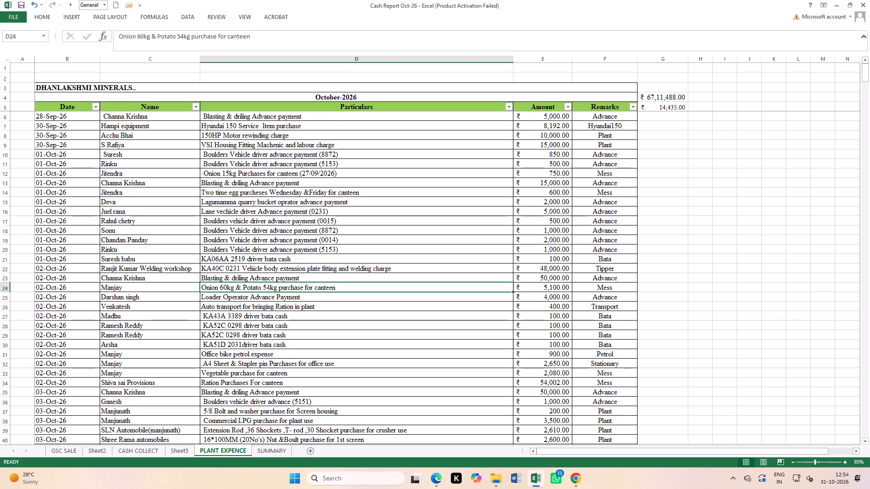
click(507, 104)
click(452, 186)
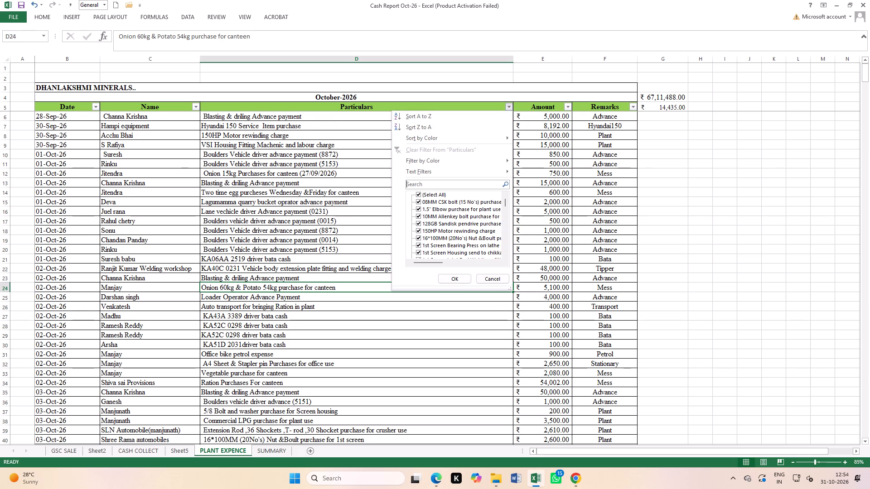
text(new)
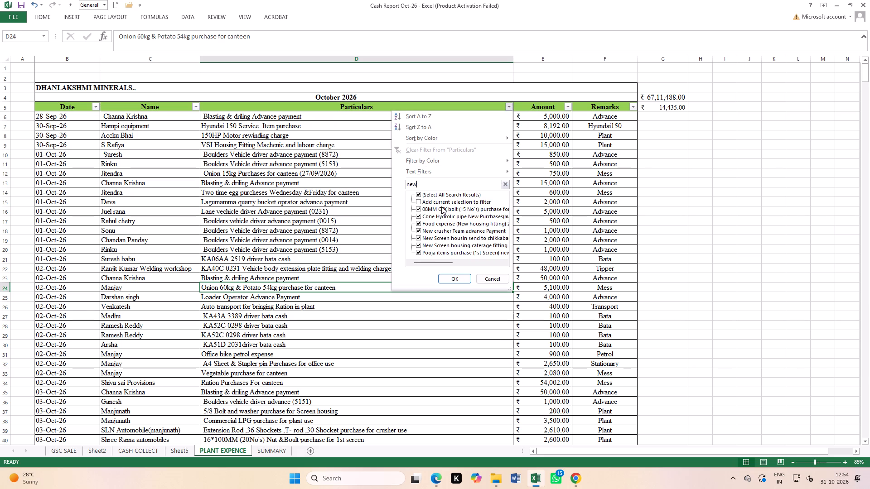
key(space)
text(c)
click(460, 277)
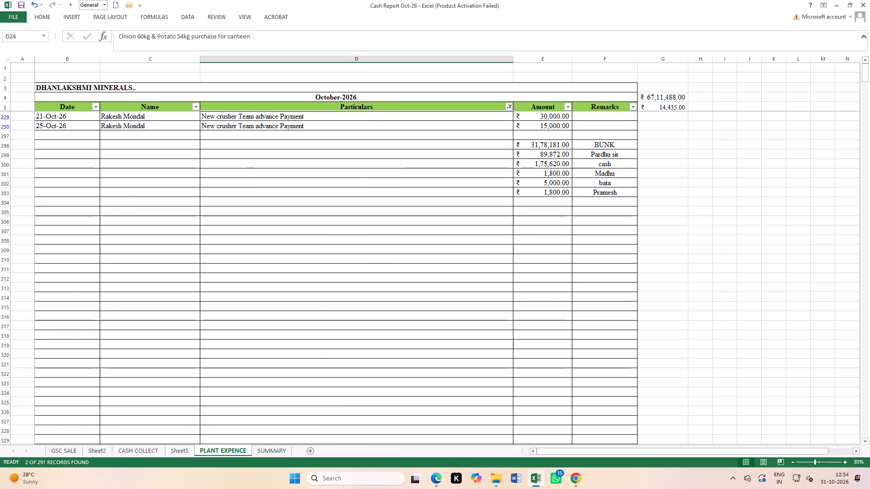
scroll(295, 230, up, 5)
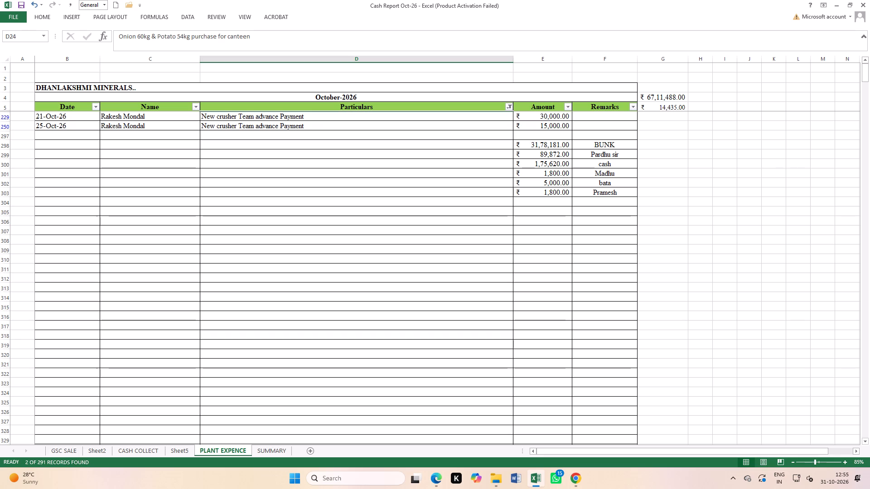
scroll(298, 230, up, 1)
click(265, 220)
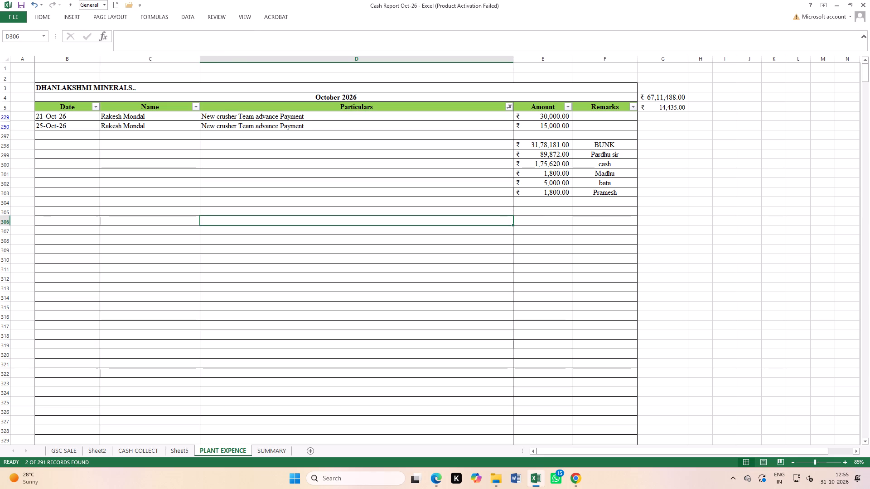
scroll(155, 145, up, 2)
click(145, 119)
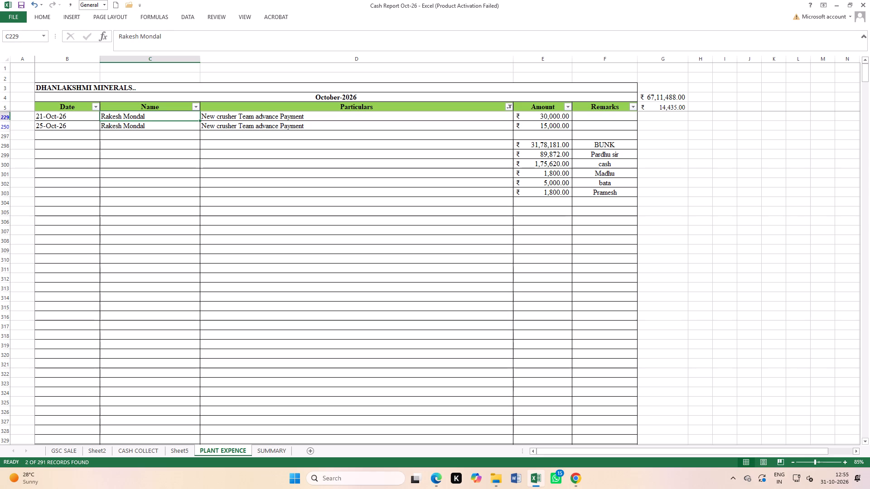
scroll(203, 140, up, 4)
Clear the filtering and add fresh filters to header row 5, from Date through Remarks.
click(193, 18)
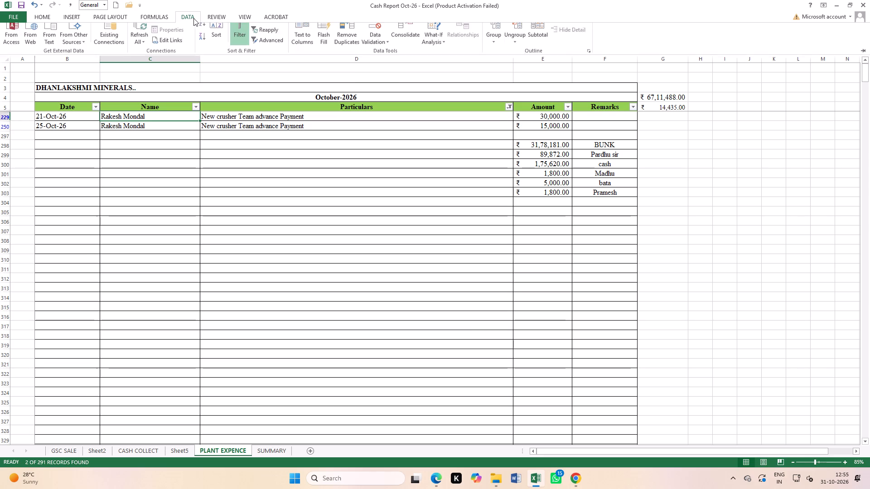
click(237, 44)
drag(53, 105, 607, 107)
click(193, 20)
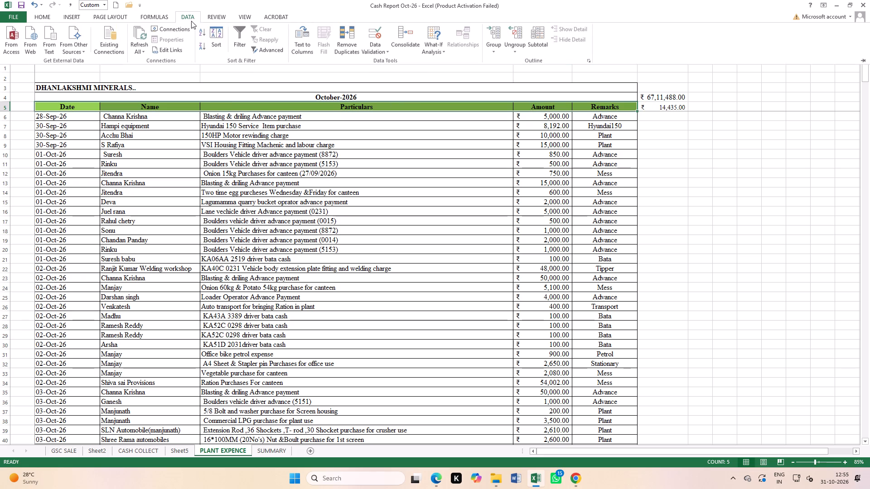
click(244, 47)
click(215, 255)
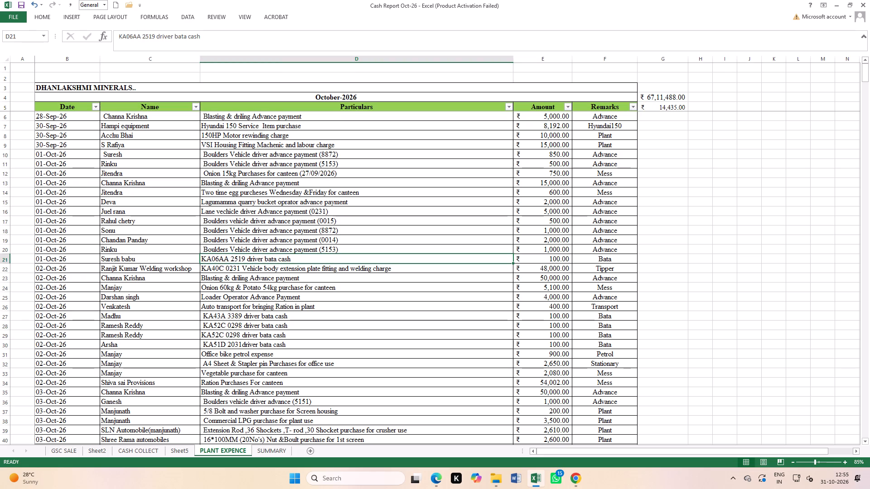
Filter Name by "jav", copy the Particulars "Crusher labour Team Advance Payment" from row 175, and show all names again.
click(198, 107)
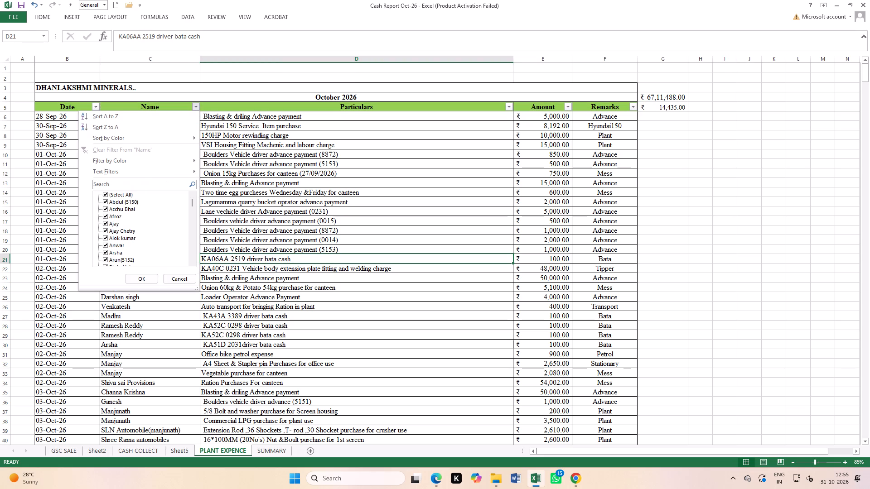
click(143, 186)
text(jav)
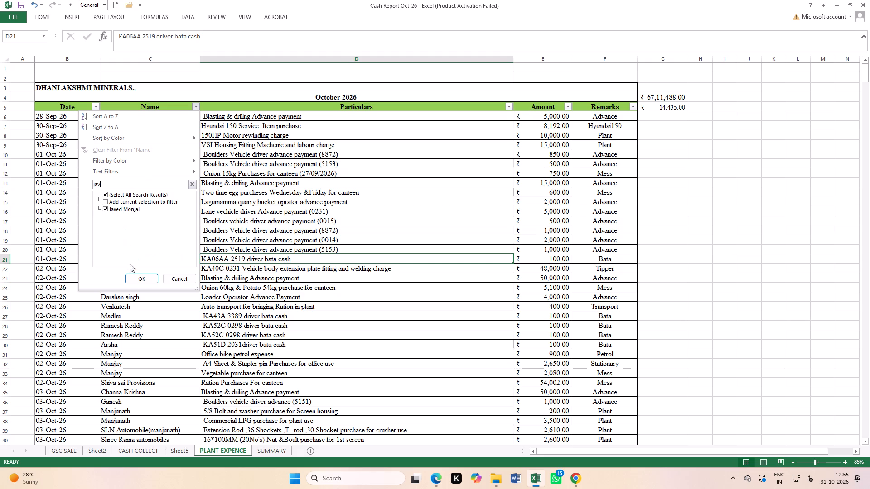
click(138, 273)
click(149, 275)
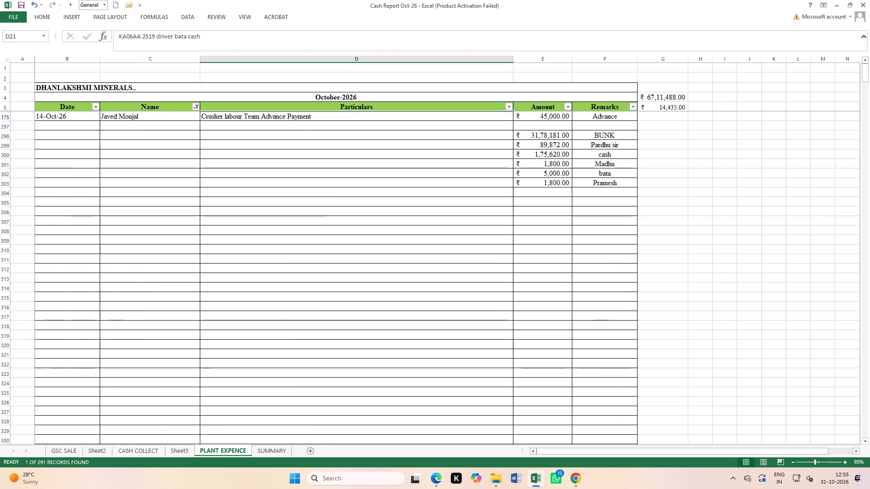
click(235, 118)
key(ctrl+c)
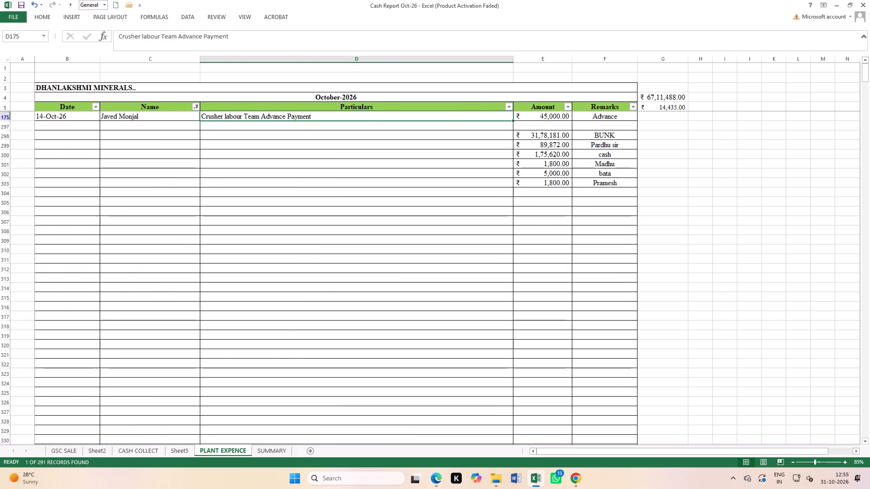
click(260, 251)
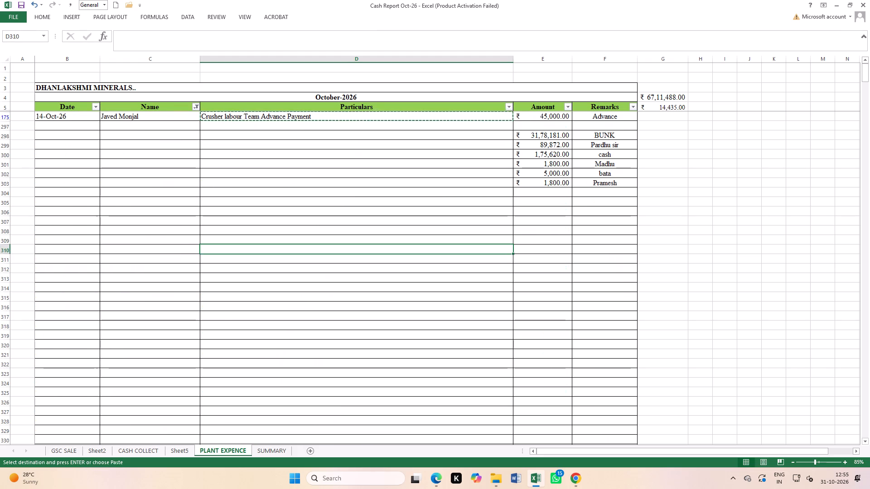
click(199, 106)
click(131, 197)
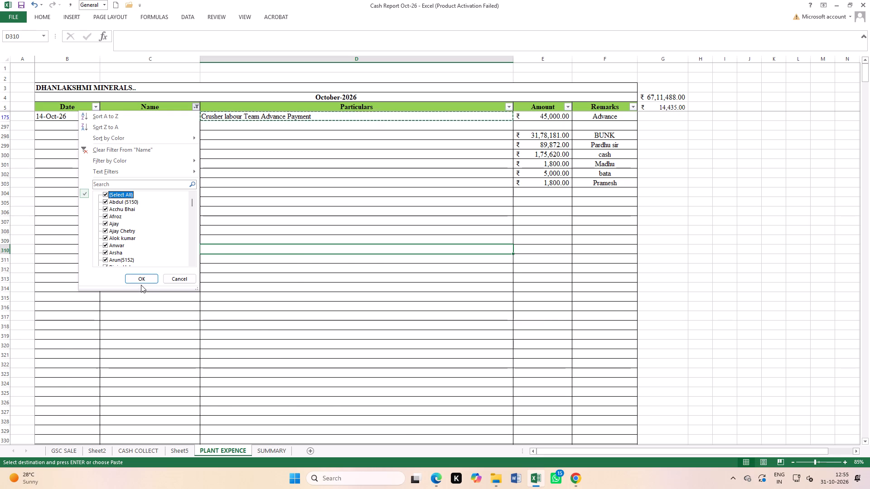
click(142, 280)
Filter Particulars by "new c" and replace the Particulars in rows 229 and 250 with the copied "Crusher labour Team Advance Payment".
click(512, 108)
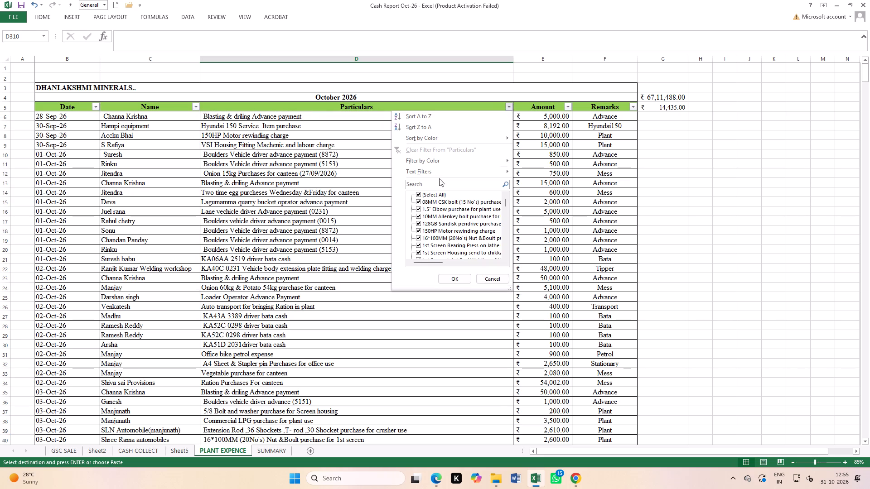
click(429, 182)
text(new c)
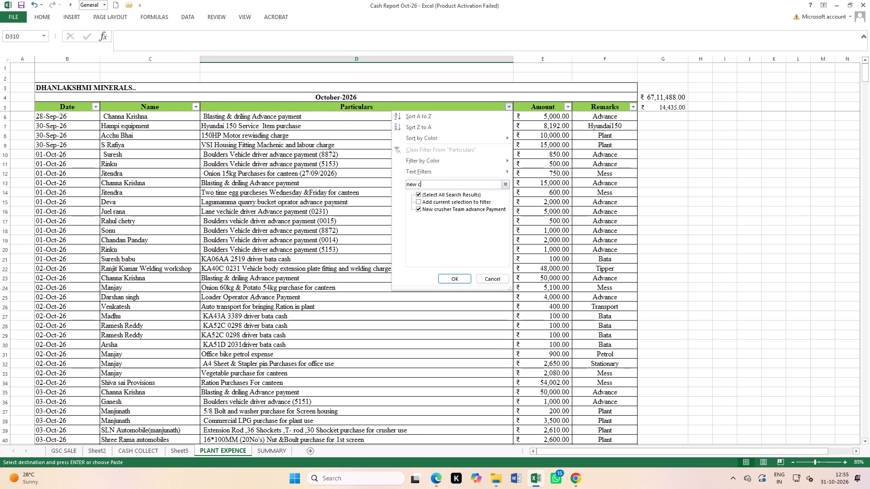
click(451, 281)
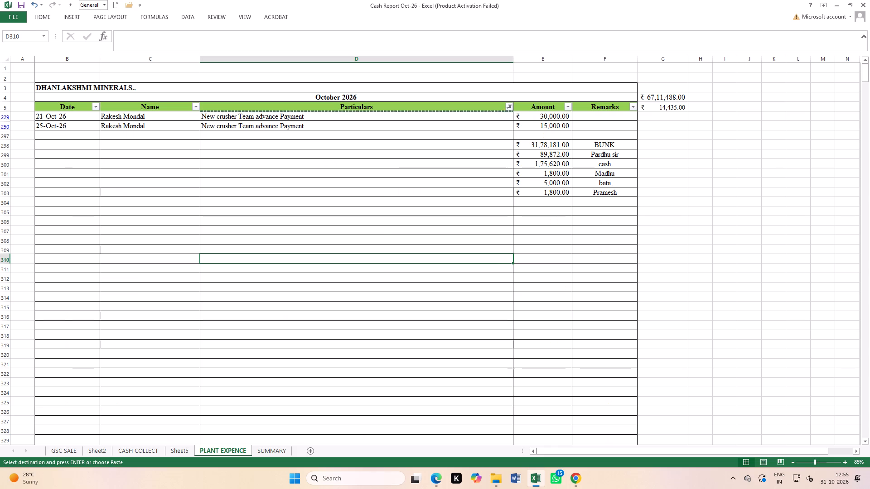
click(268, 206)
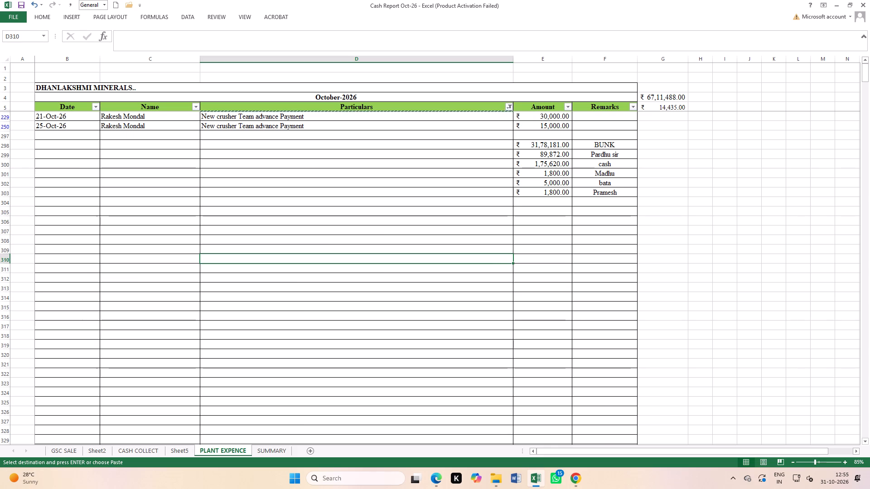
drag(259, 118, 259, 123)
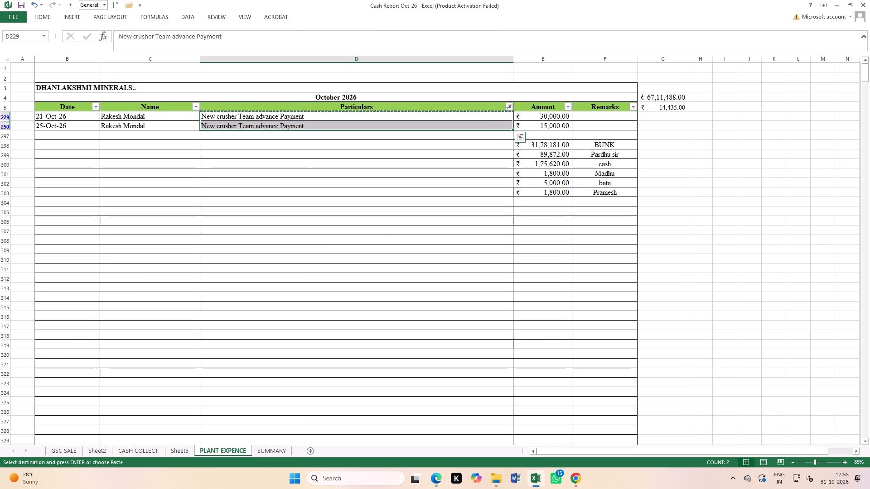
key(ctrl+v)
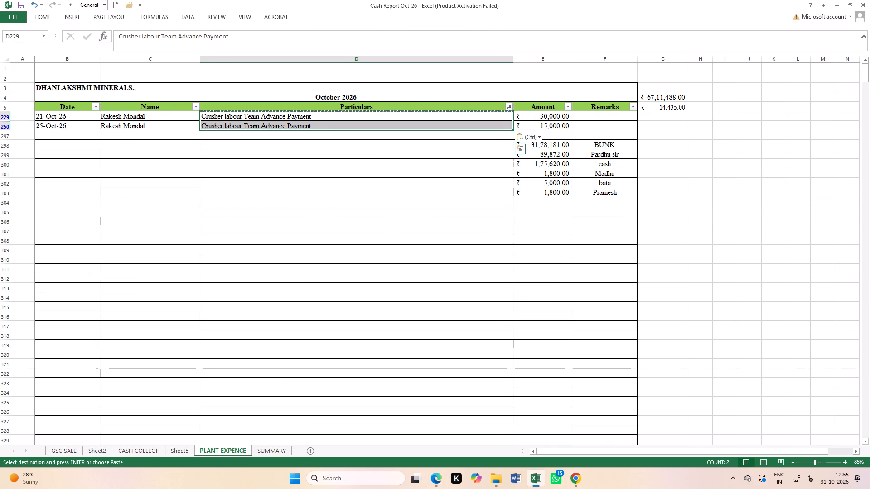
Replace the Name in row 229 with the labour team payee's name used in row 175.
click(183, 117)
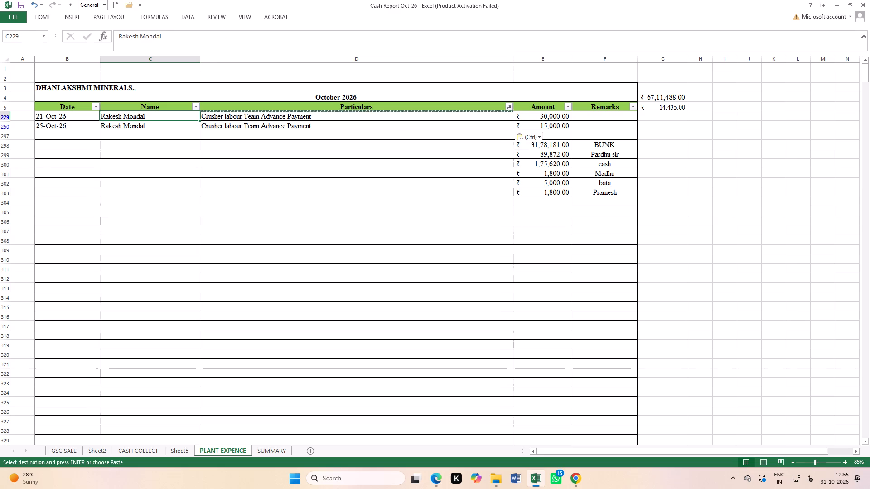
key(j)
text(av)
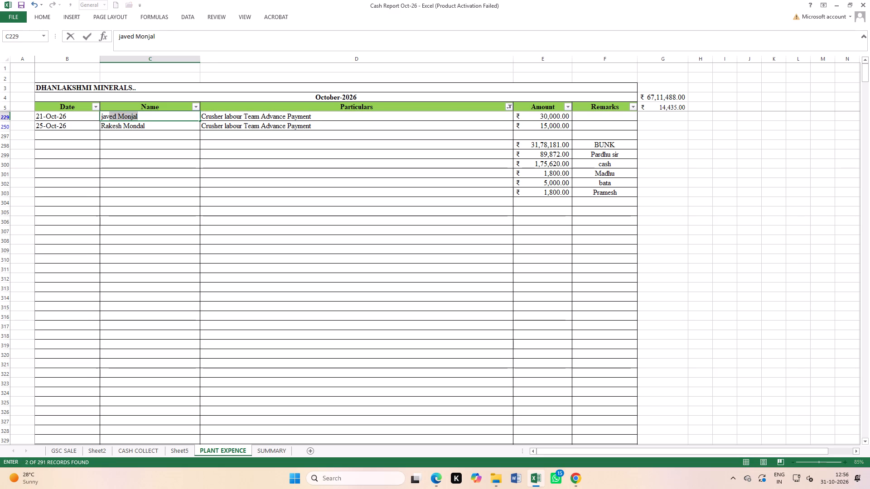
click(210, 180)
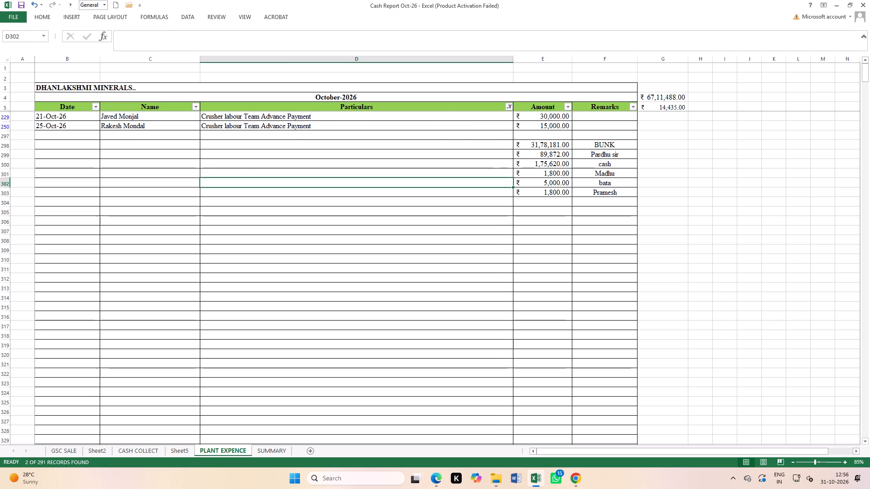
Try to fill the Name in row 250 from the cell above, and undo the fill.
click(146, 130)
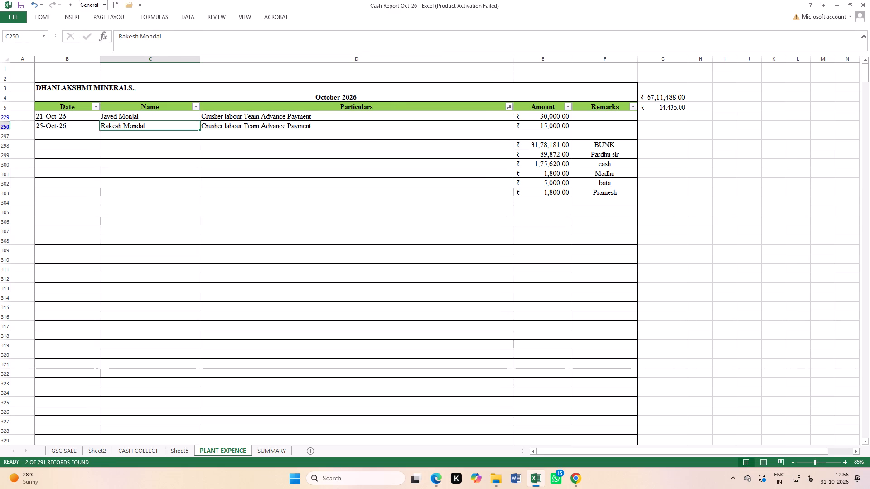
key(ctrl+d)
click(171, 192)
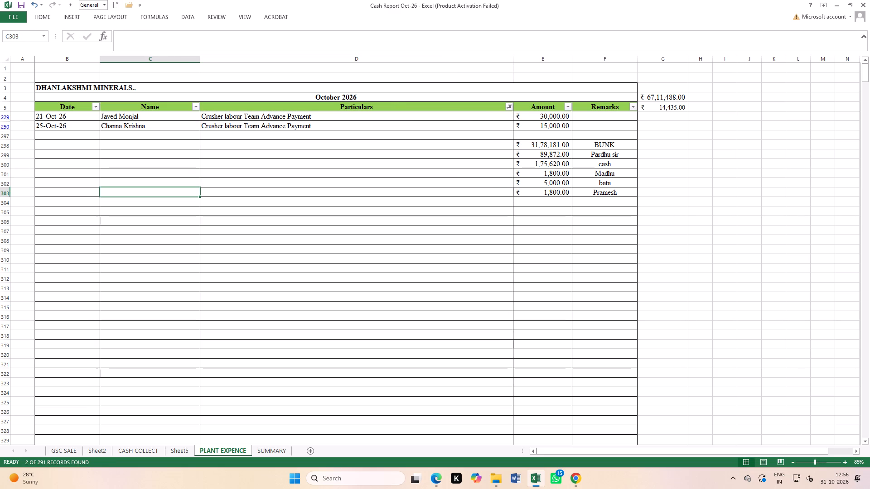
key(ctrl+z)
Fill the Name from row 229 down into row 250.
drag(150, 117, 150, 123)
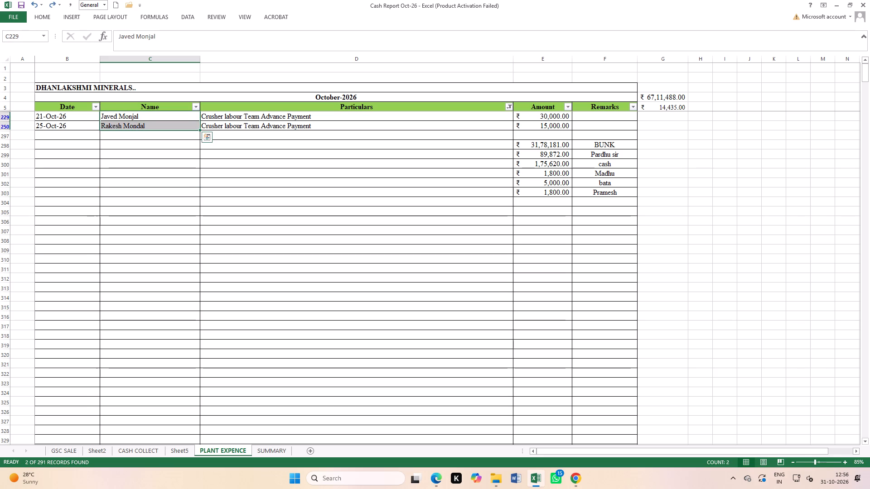
key(ctrl+d)
click(154, 209)
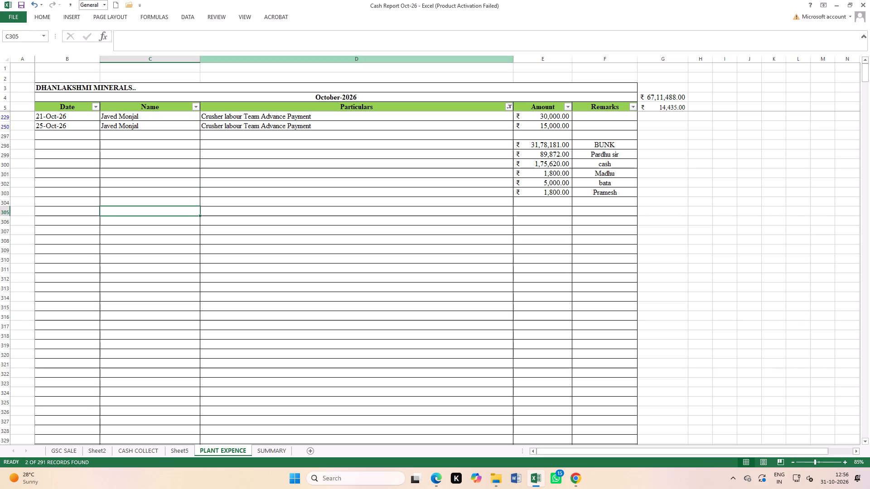
Remove the filters from the expense table and save the workbook.
click(193, 19)
click(240, 50)
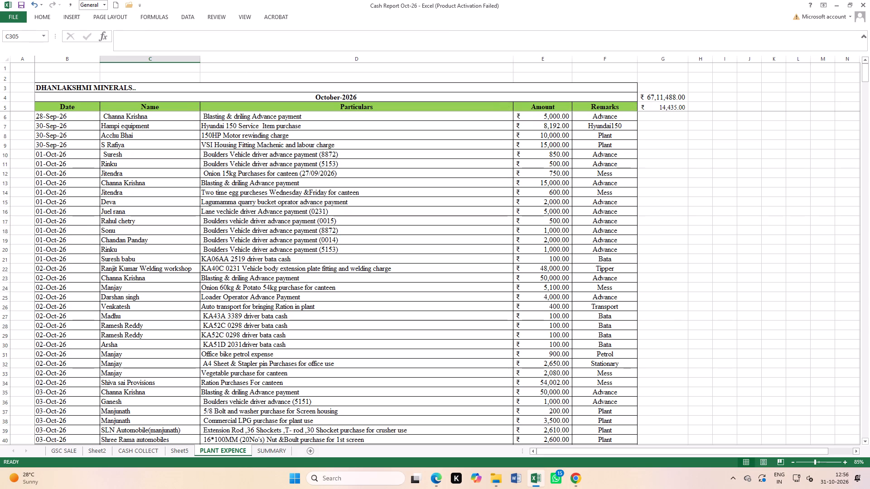
click(23, 5)
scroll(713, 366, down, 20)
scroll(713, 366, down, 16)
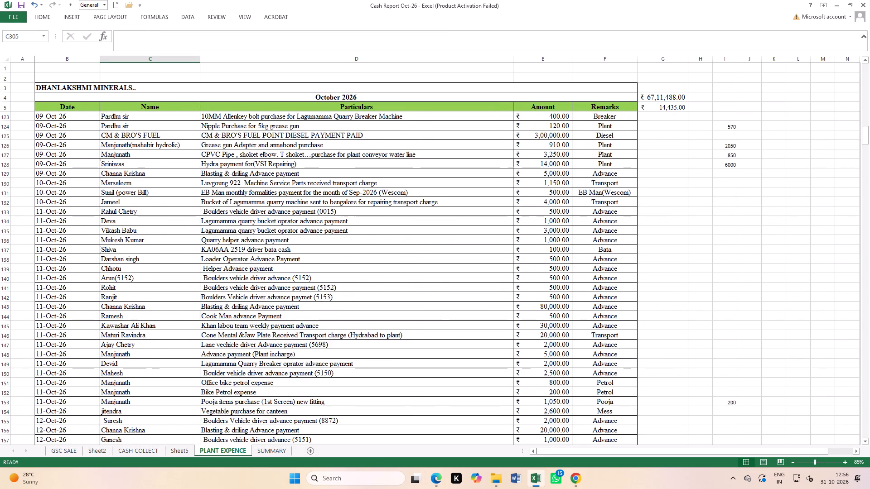
scroll(607, 382, down, 18)
scroll(607, 382, up, 3)
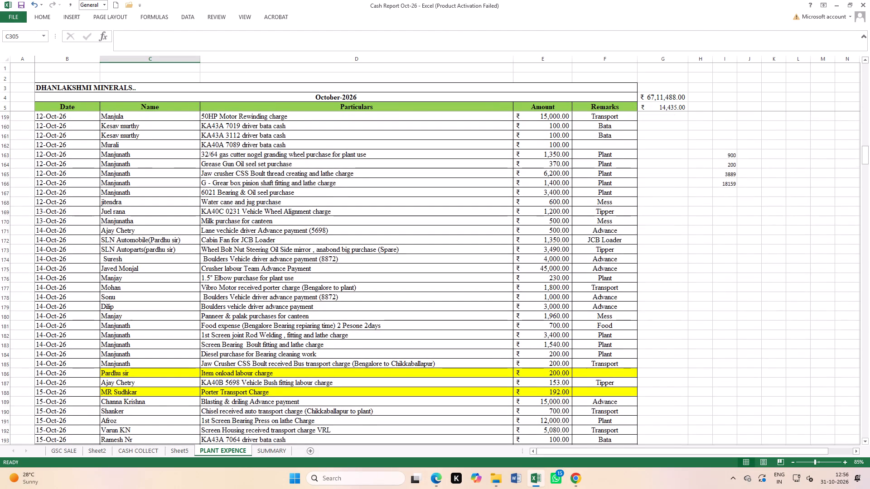
click(597, 144)
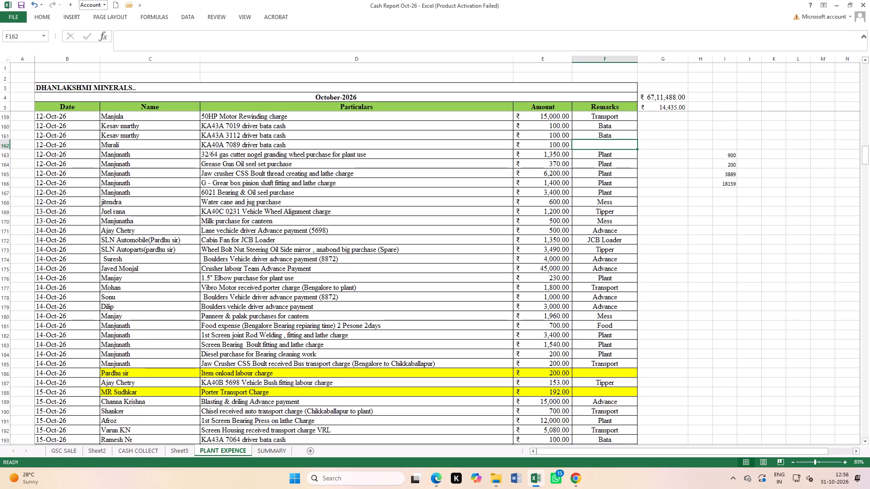
text(ba)
click(595, 314)
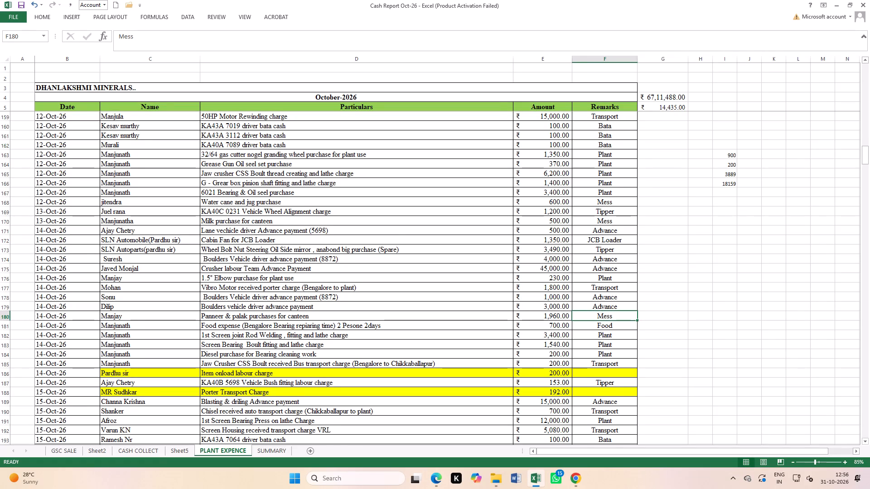
Set the Remarks to Advance in row 229 and Diesel in row 230.
scroll(590, 277, down, 15)
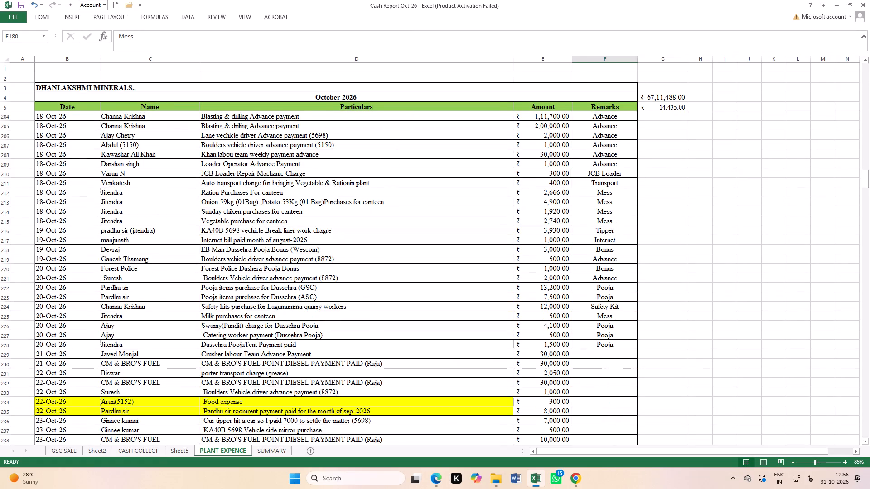
scroll(592, 273, down, 5)
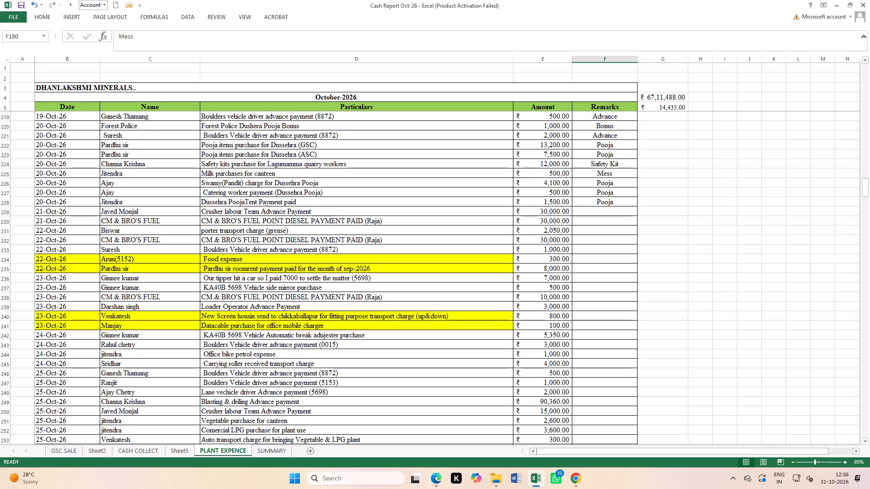
click(585, 212)
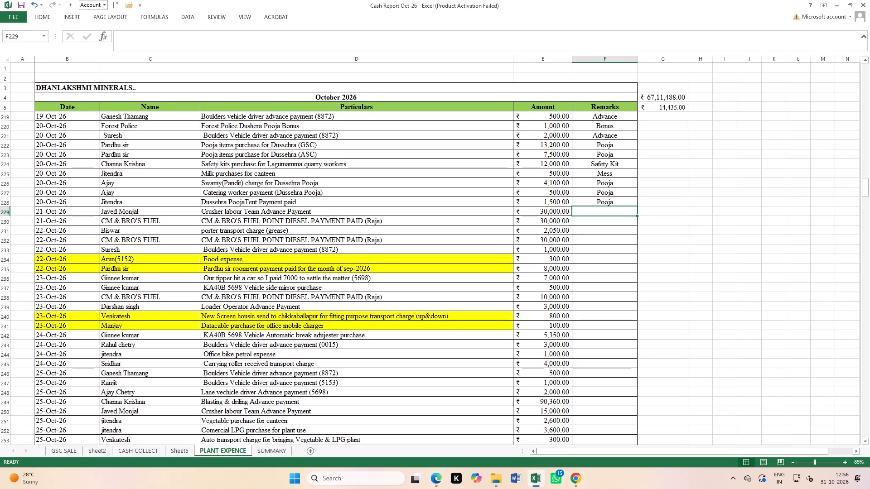
text(di)
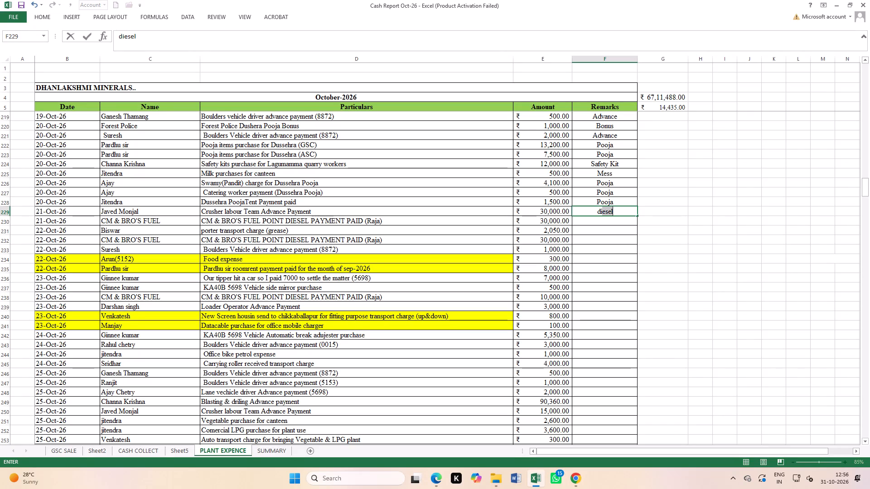
key(BackSpace)
key(BackSpace)
key(BackSpace)
key(BackSpace)
key(BackSpace)
key(BackSpace)
text(ad)
key(Return)
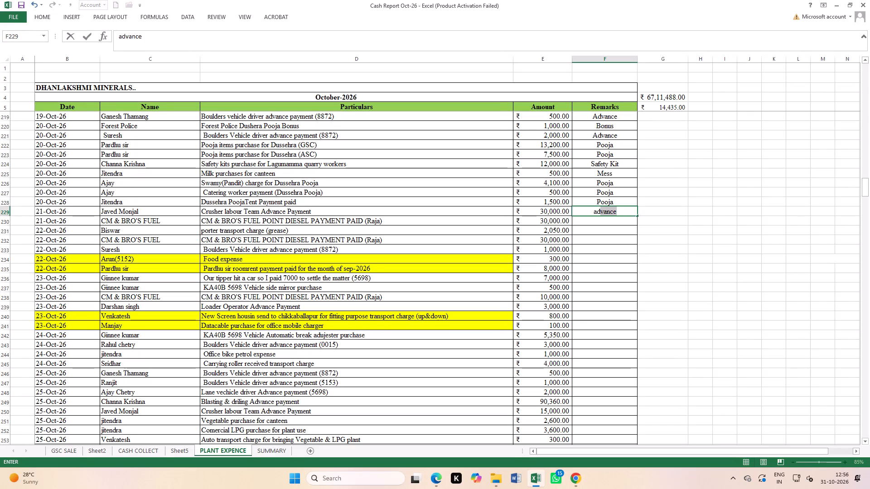
text(di)
key(Return)
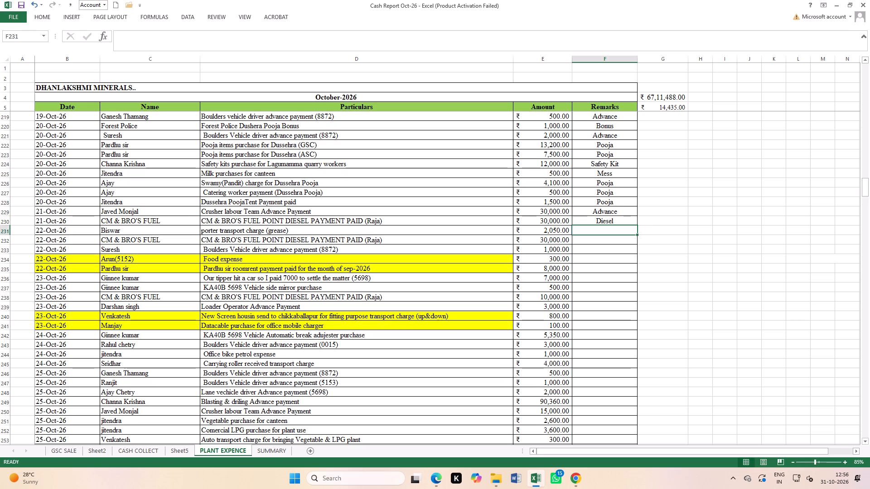
Replace the Particulars in row 231 with "Petronas Grease and Hydraulic oil received transport charge".
click(224, 230)
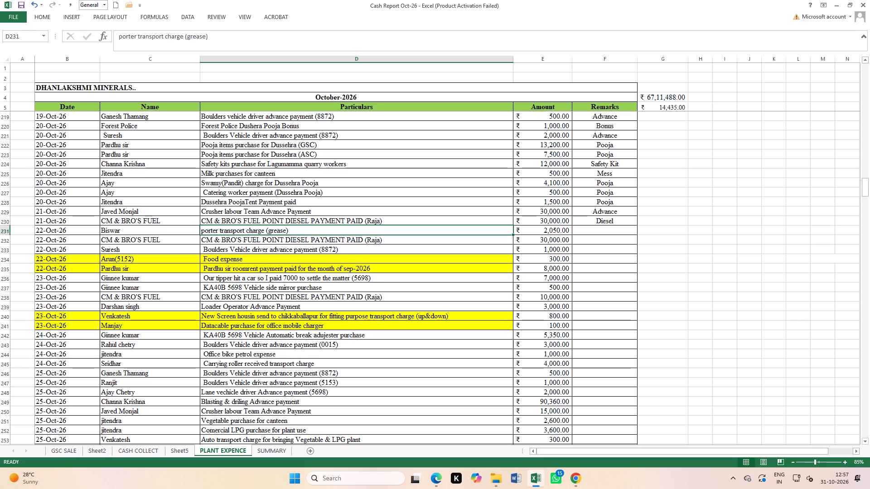
key(p)
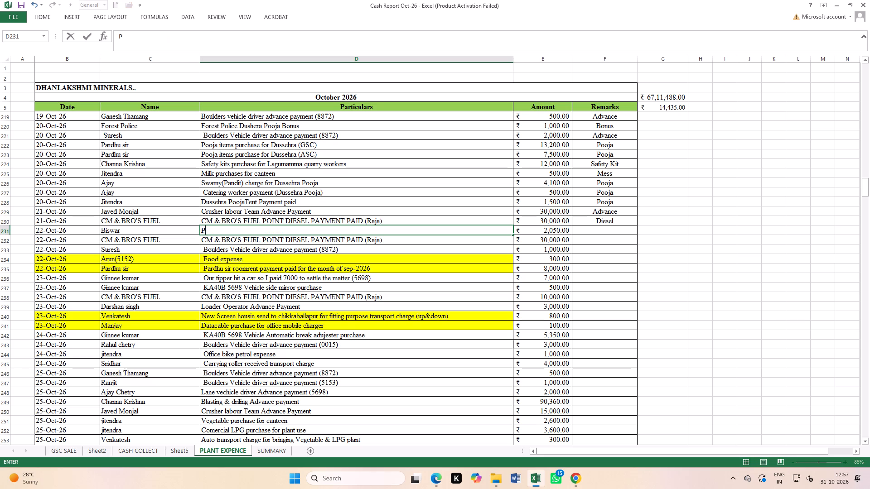
key(e)
text(tronas)
key(space)
text(rease and)
key(space)
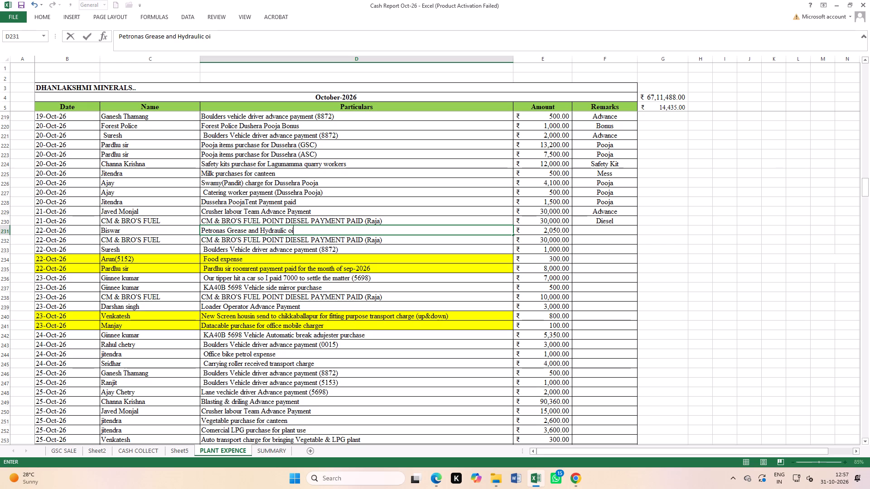
text(l)
key(space)
text(received transpo)
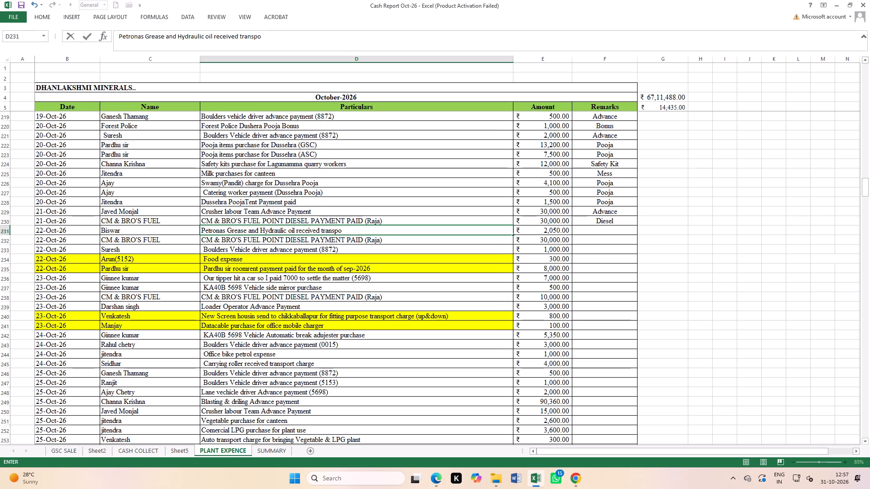
text(rt charge)
key(Right)
Set the Remarks to Transport in row 231, Diesel in row 232 and Advance in row 233.
key(Right)
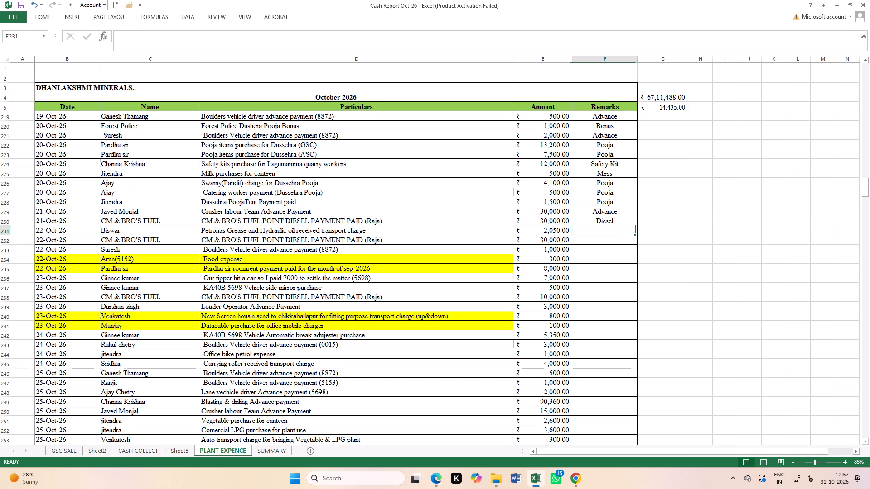
text(tr)
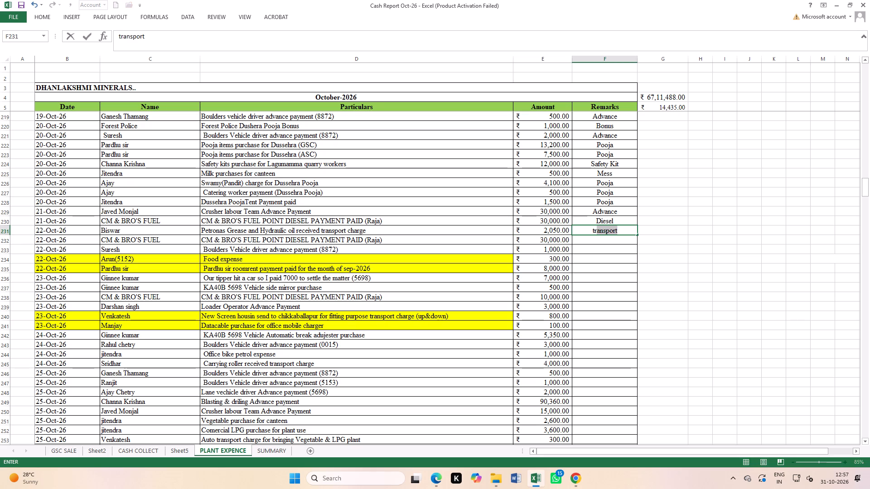
click(324, 288)
click(589, 240)
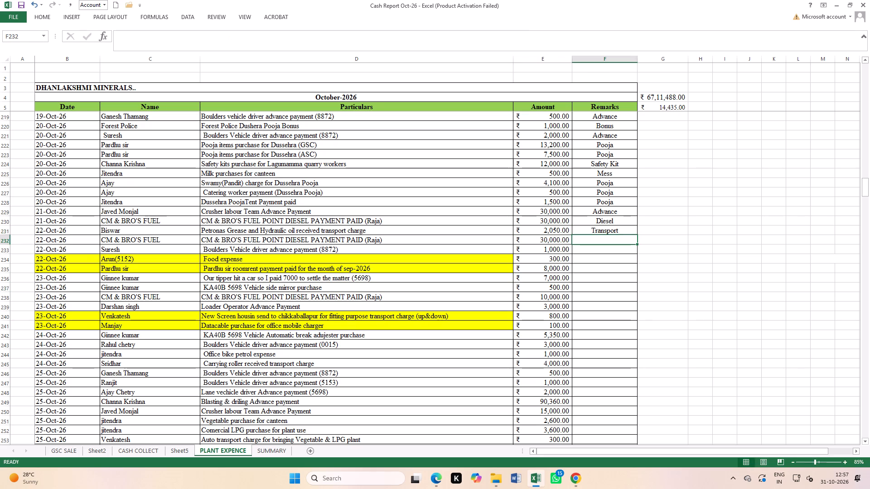
key(d)
click(605, 251)
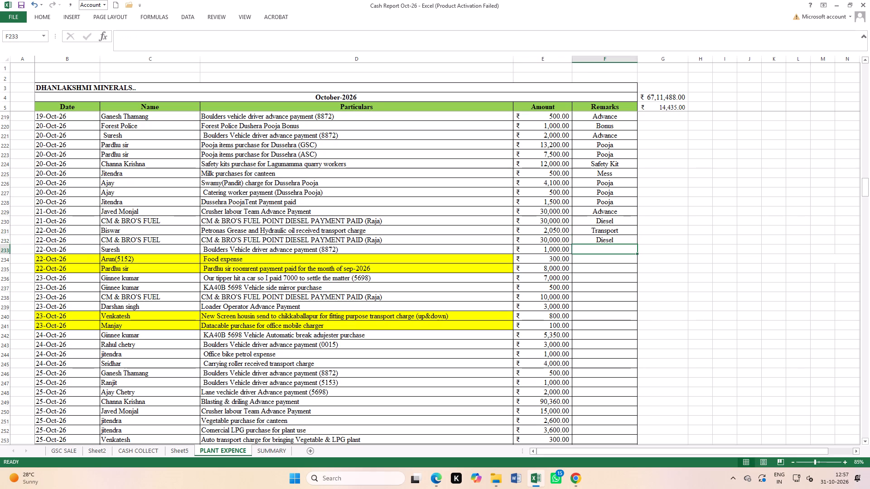
key(a)
click(603, 255)
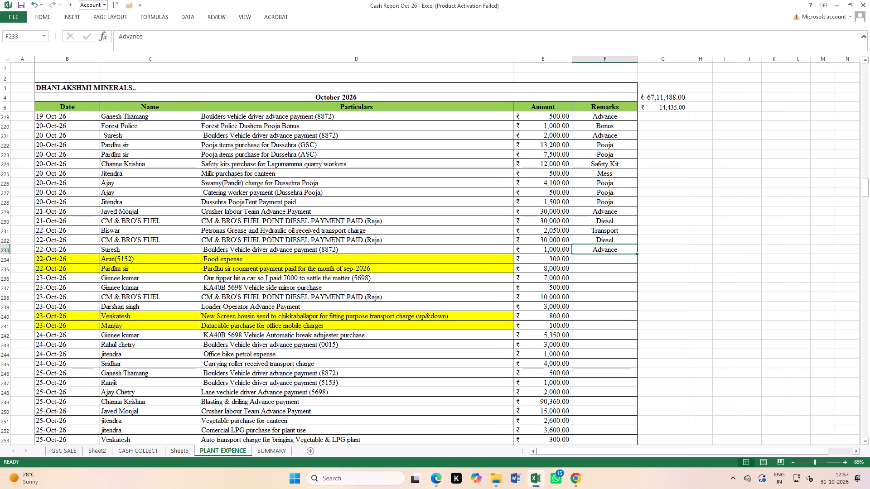
click(598, 261)
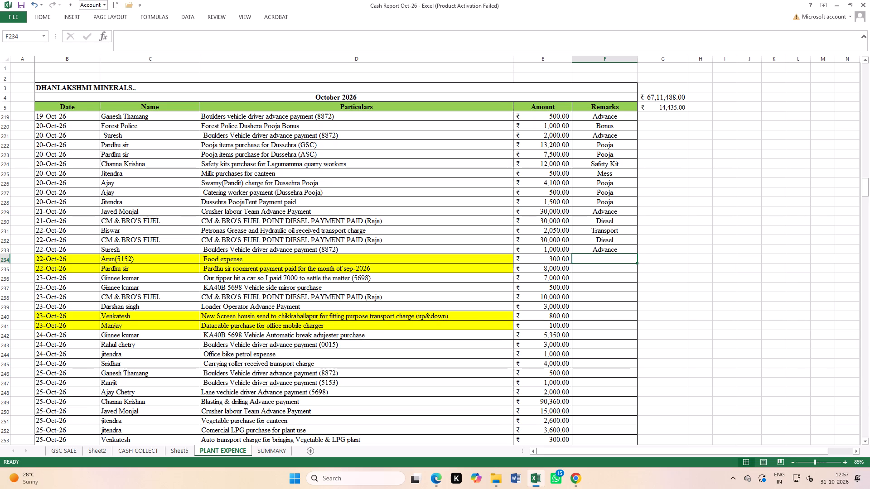
Remove the bracketed vehicle number 5152 from the Name in row 234, keeping only the driver's name.
click(161, 259)
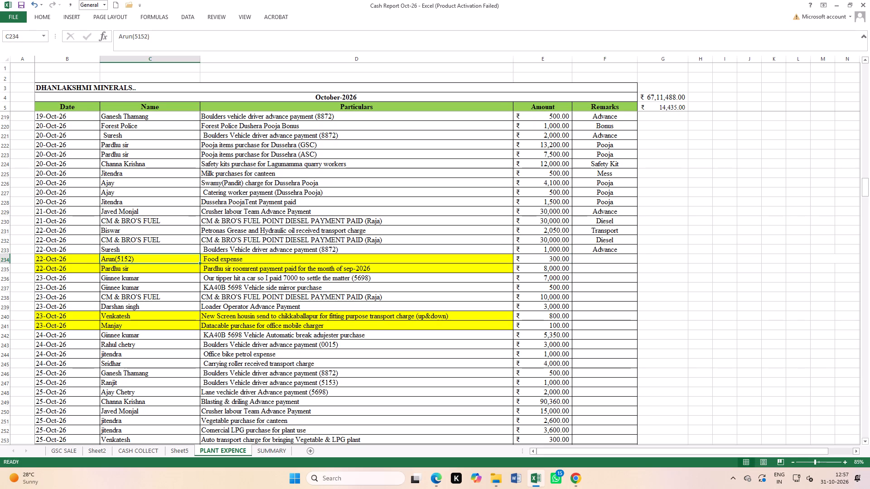
double_click(167, 259)
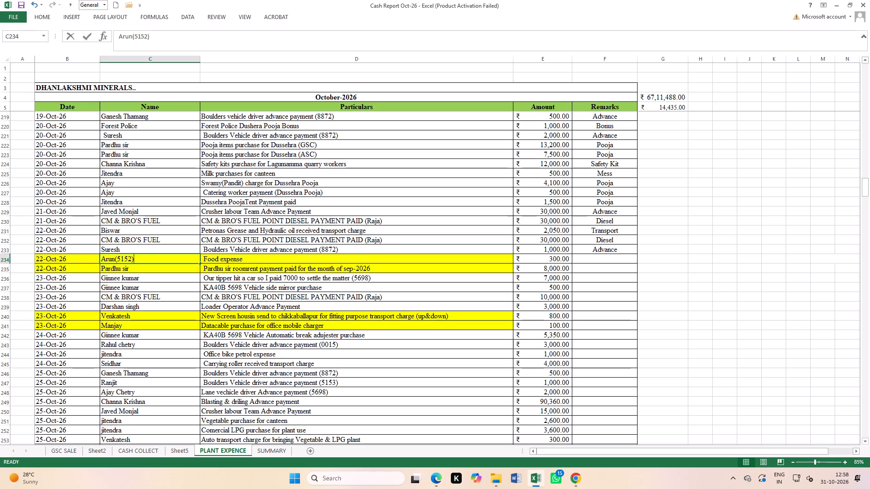
key(BackSpace)
key(BackSpace)
key(BackSpace)
key(BackSpace)
key(BackSpace)
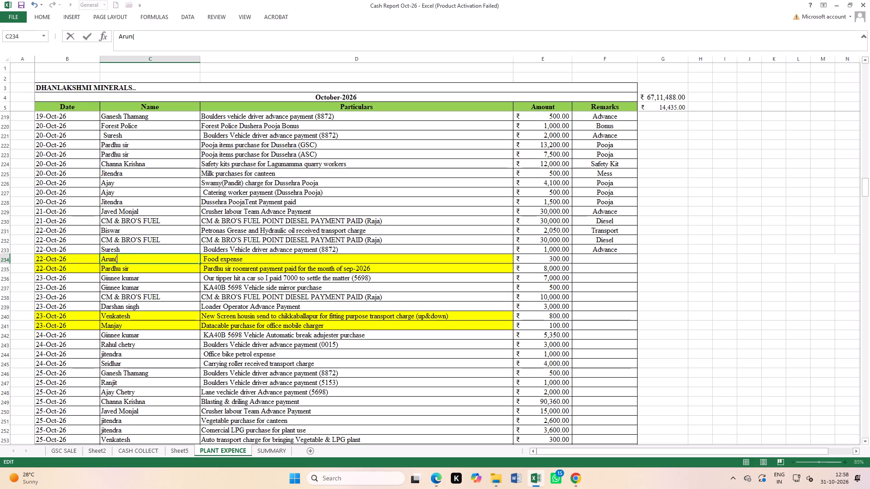
key(BackSpace)
click(244, 260)
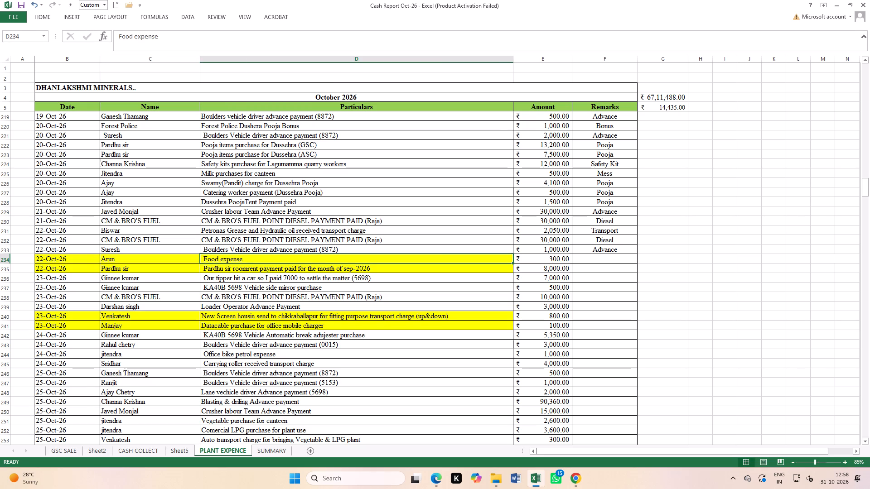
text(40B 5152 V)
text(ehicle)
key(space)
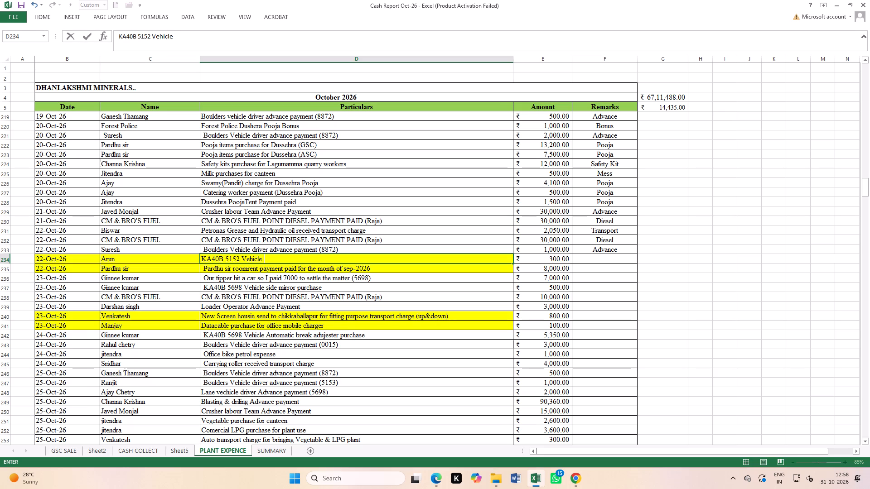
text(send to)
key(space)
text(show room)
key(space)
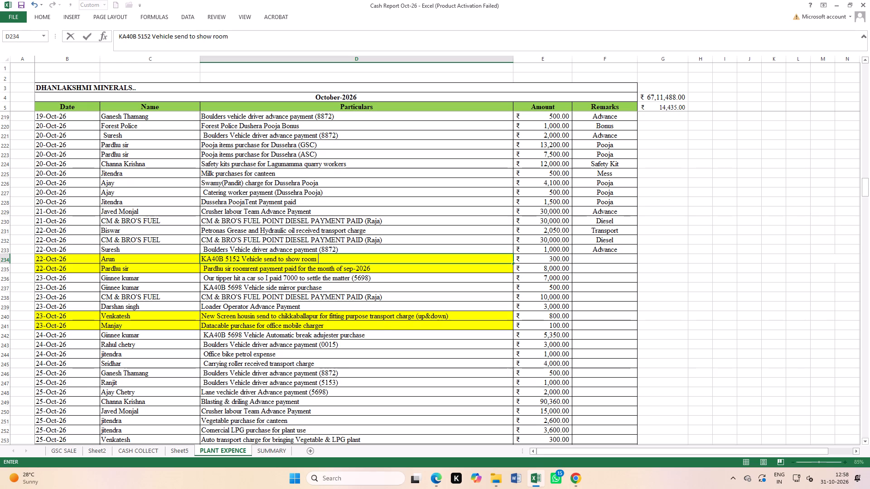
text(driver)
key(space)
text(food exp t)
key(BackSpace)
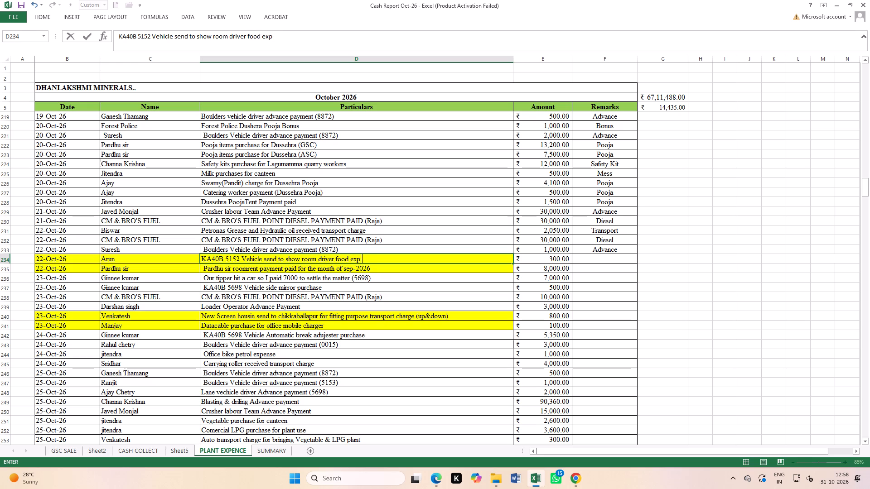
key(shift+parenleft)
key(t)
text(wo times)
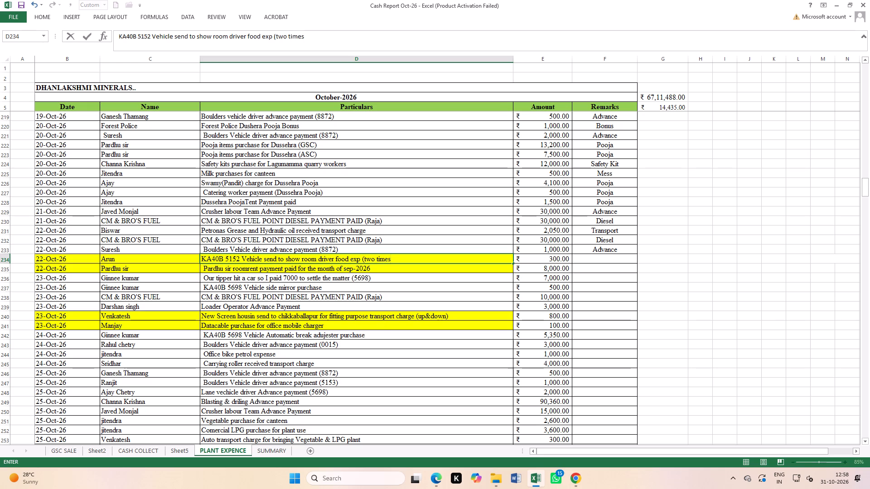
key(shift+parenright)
click(592, 258)
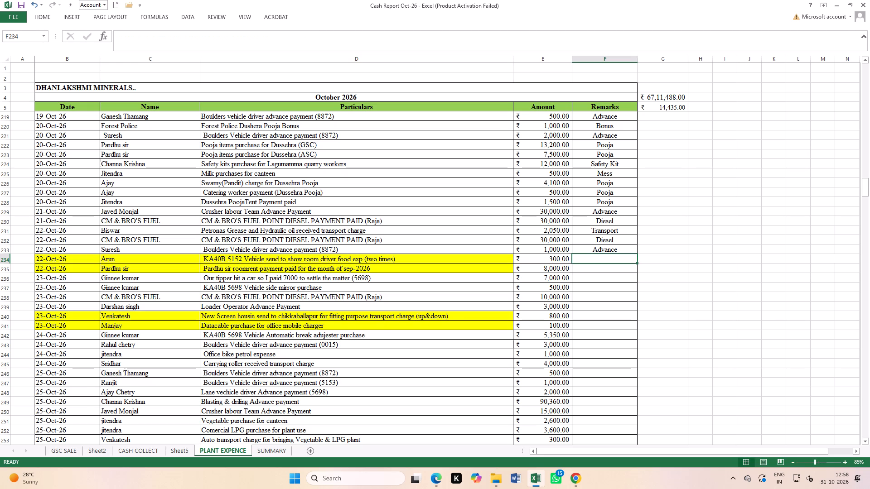
Set the Remarks to Food in row 234 and Roomrent in row 235.
key(f)
key(o)
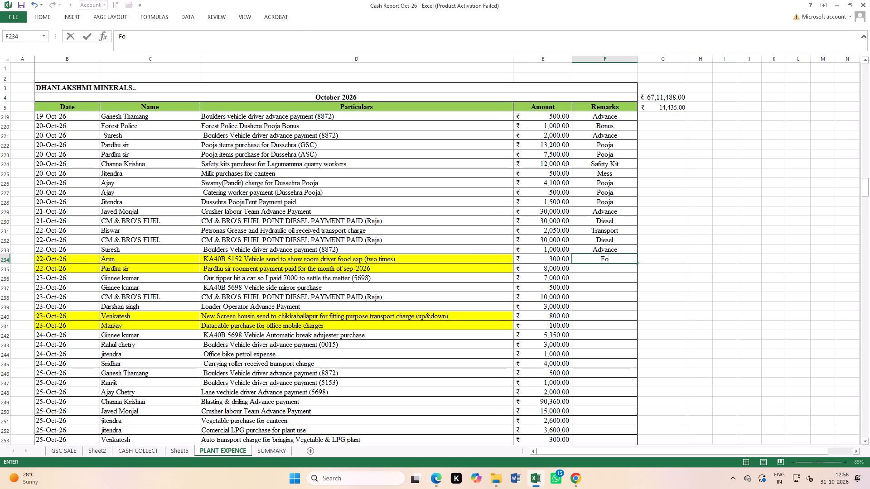
key(o)
key(Return)
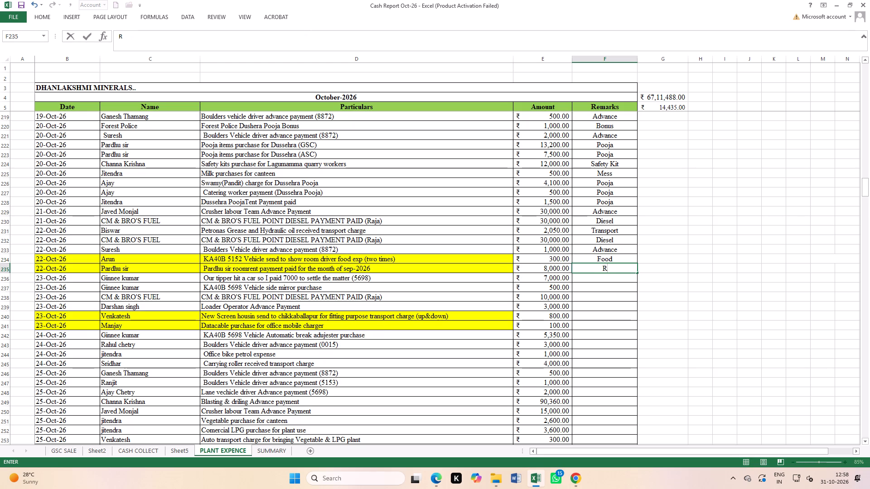
text(oom)
key(space)
key(BackSpace)
text(rent)
click(595, 301)
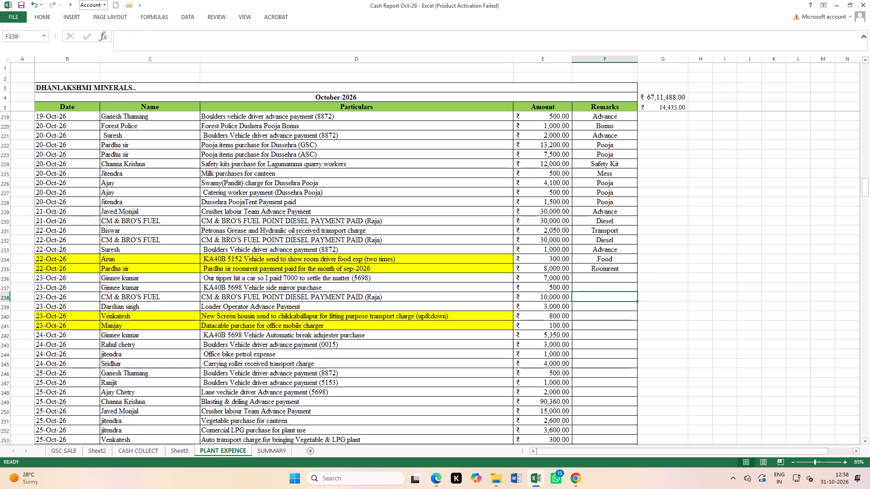
Set the Remarks to Formalities in row 236, Tipper in row 237 and Diesel in row 238.
click(599, 279)
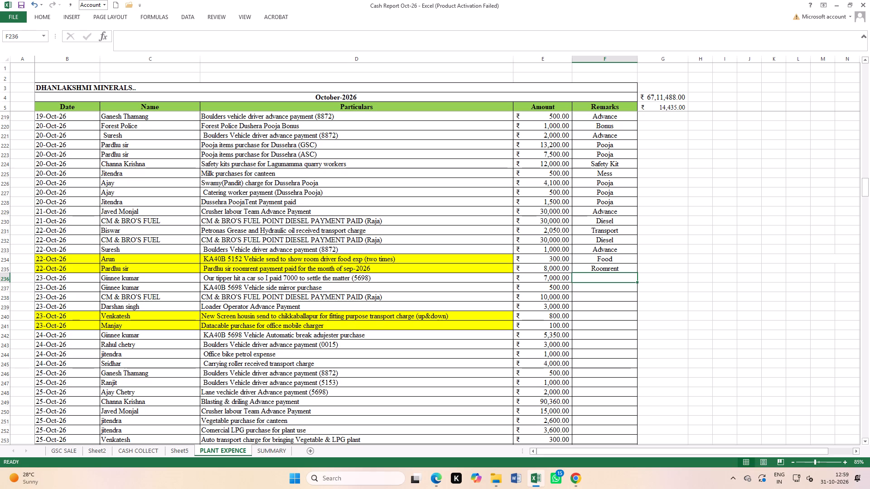
key(f)
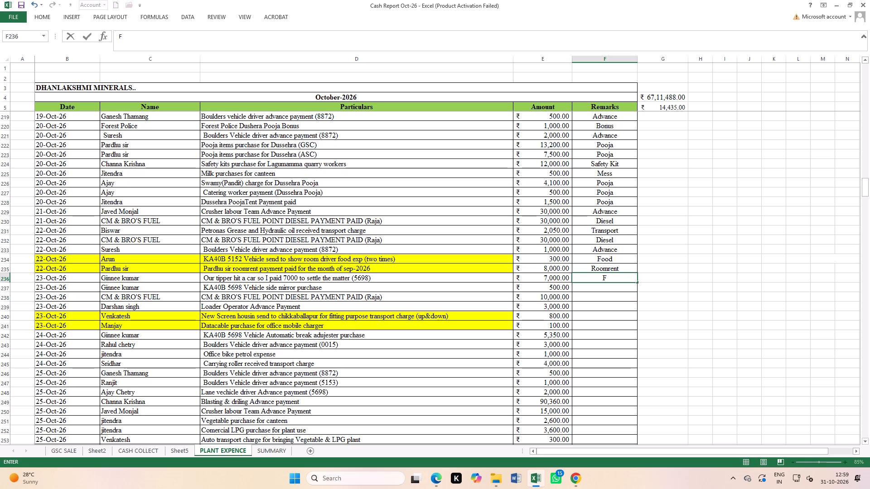
text(or)
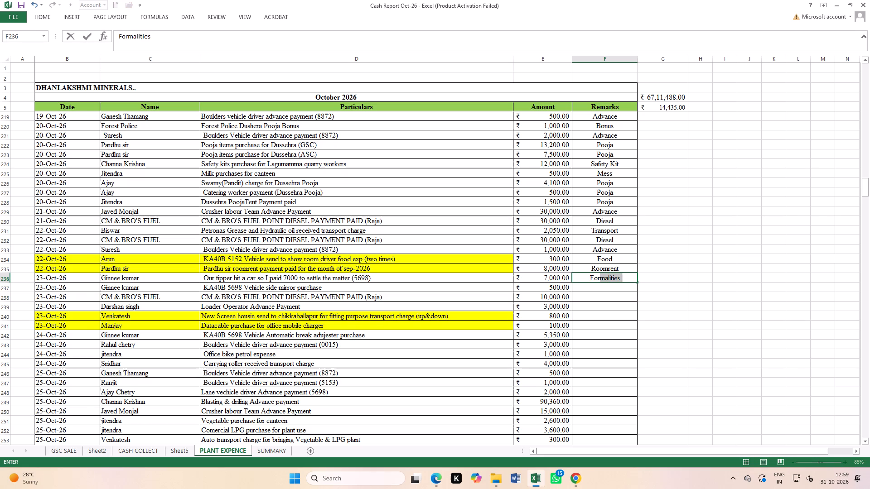
click(595, 322)
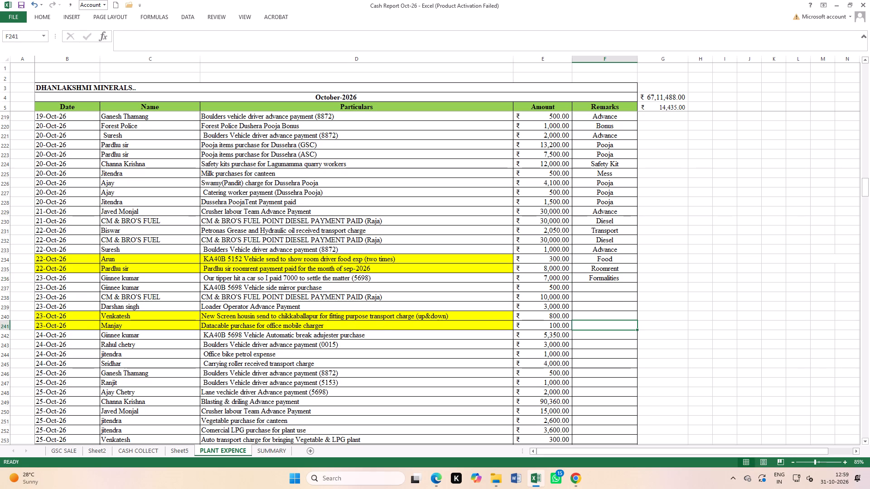
click(599, 286)
text(tip)
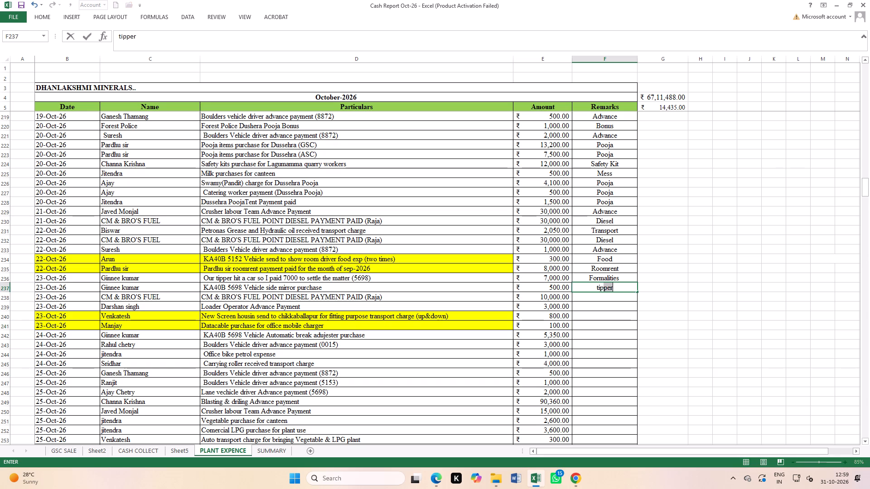
key(Return)
text(de)
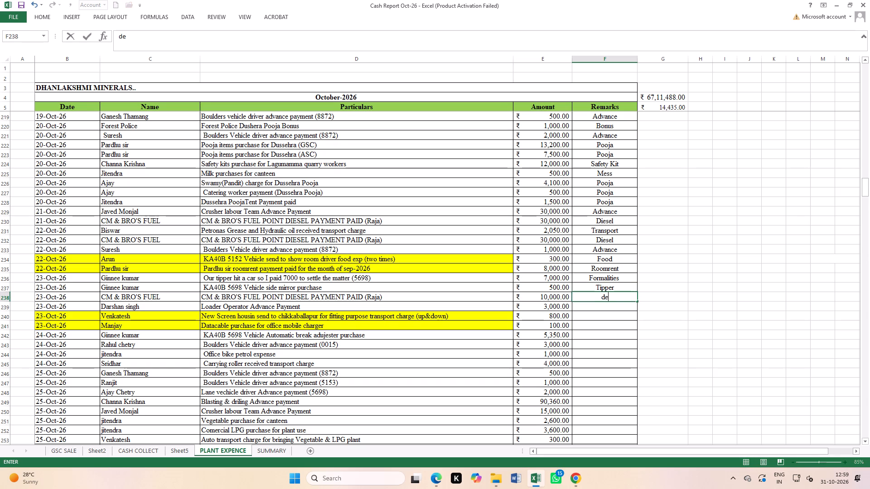
key(BackSpace)
key(i)
key(Return)
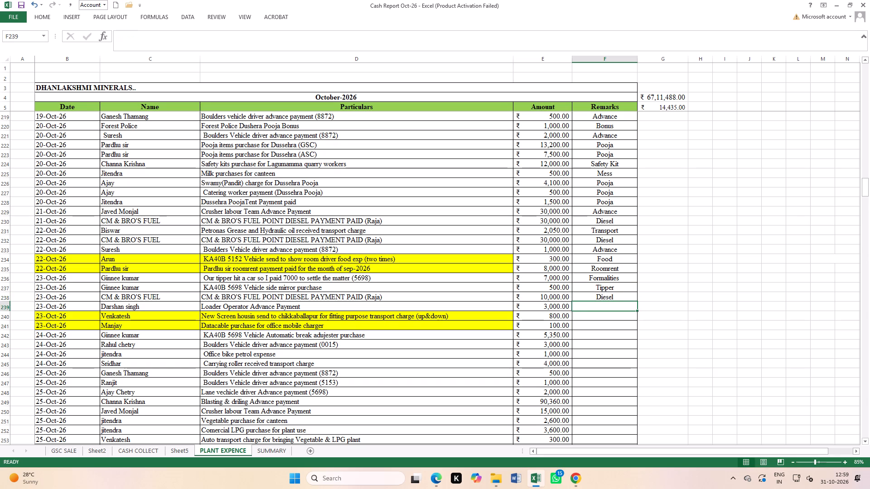
Set the Remarks to Advance in row 239, Transport in row 240 and Stationary in row 241.
text(ad)
key(Return)
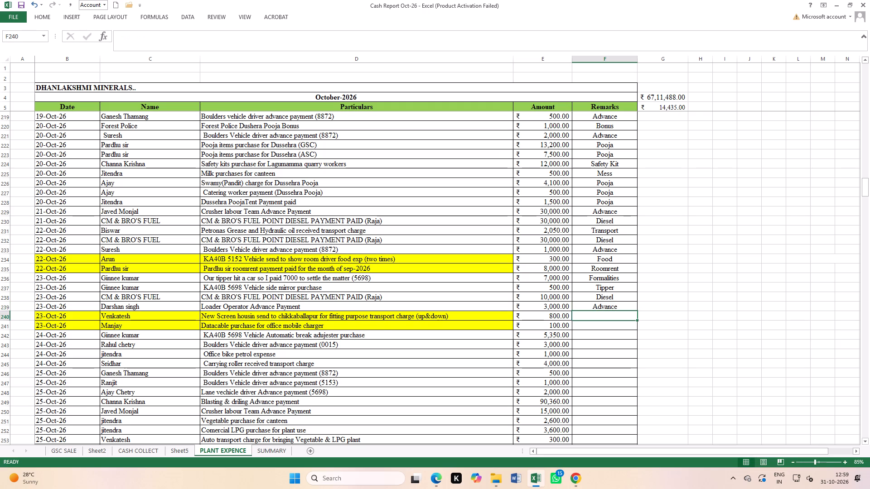
text(tr)
key(Return)
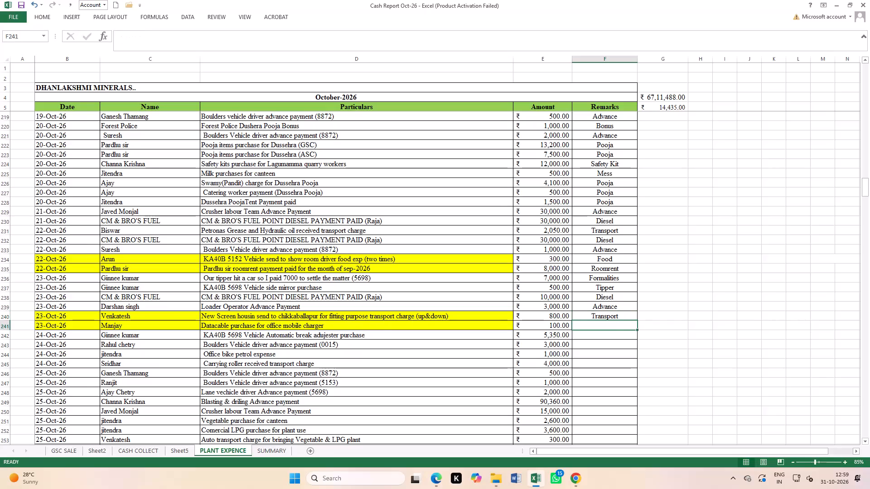
key(s)
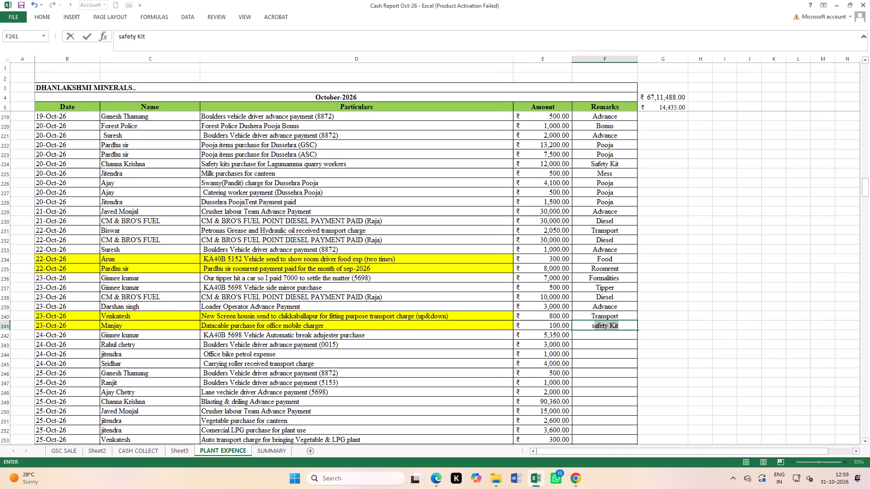
text(at)
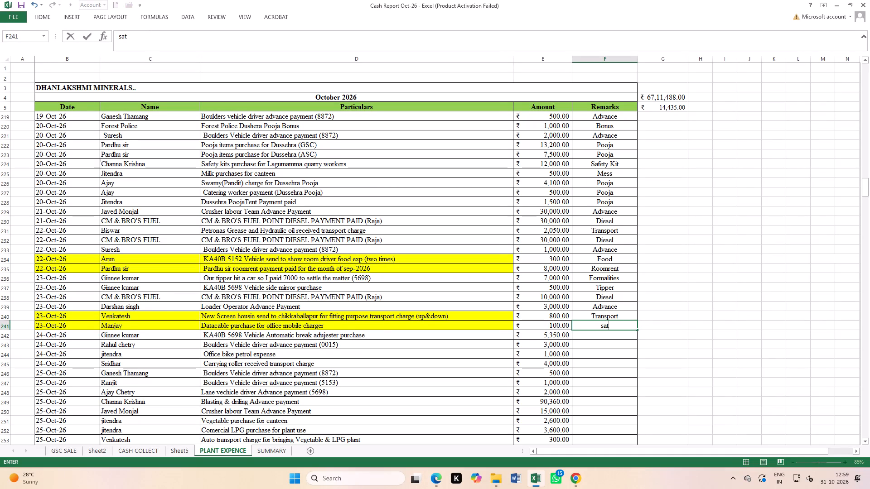
key(BackSpace)
key(BackSpace)
key(t)
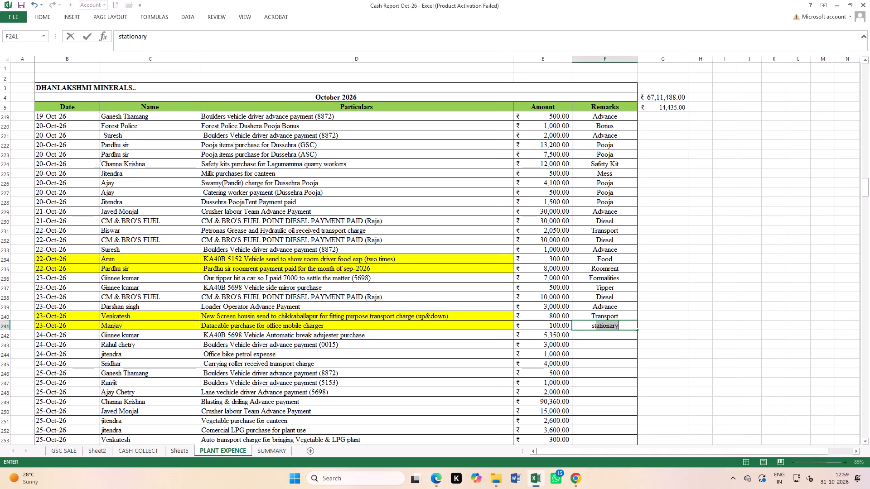
key(Return)
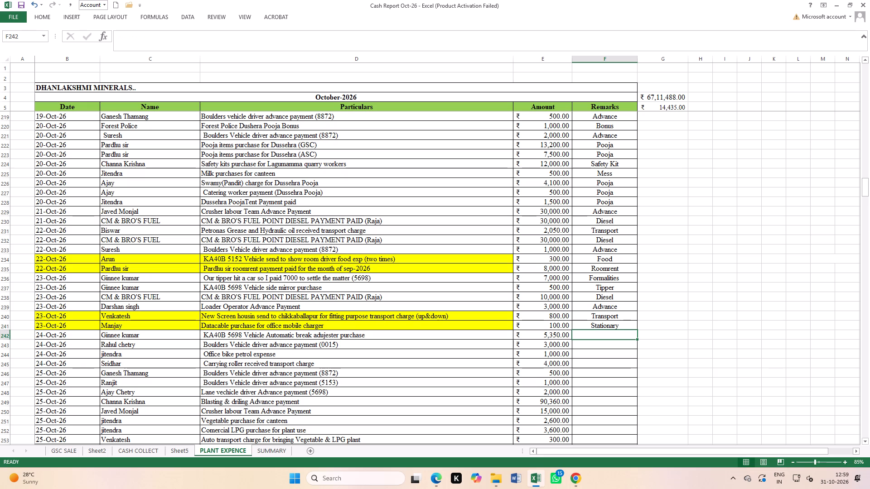
Set the Remarks to Tipper in row 242, Advance in row 243, Petrol in row 244 and Transport in row 245.
text(tip)
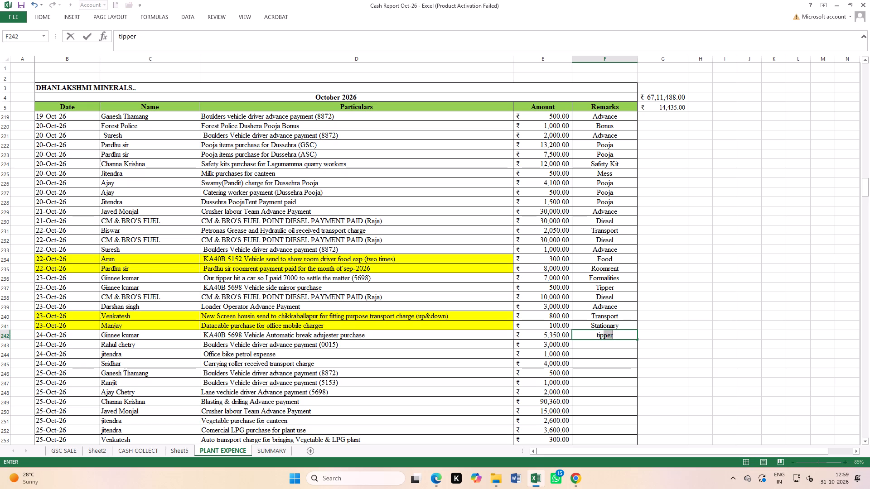
key(Return)
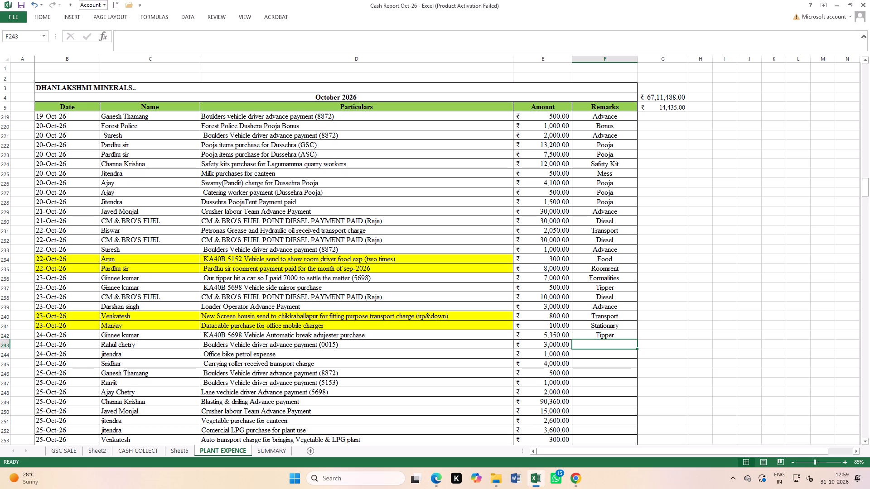
key(a)
key(Return)
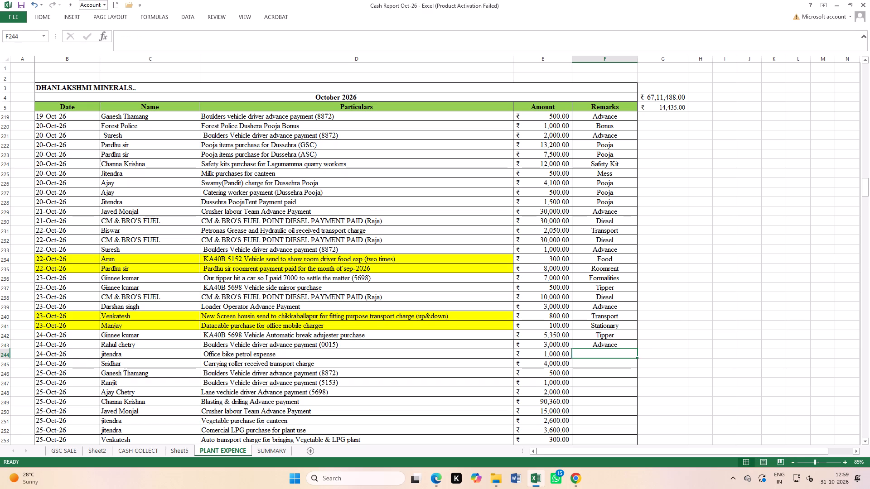
key(p)
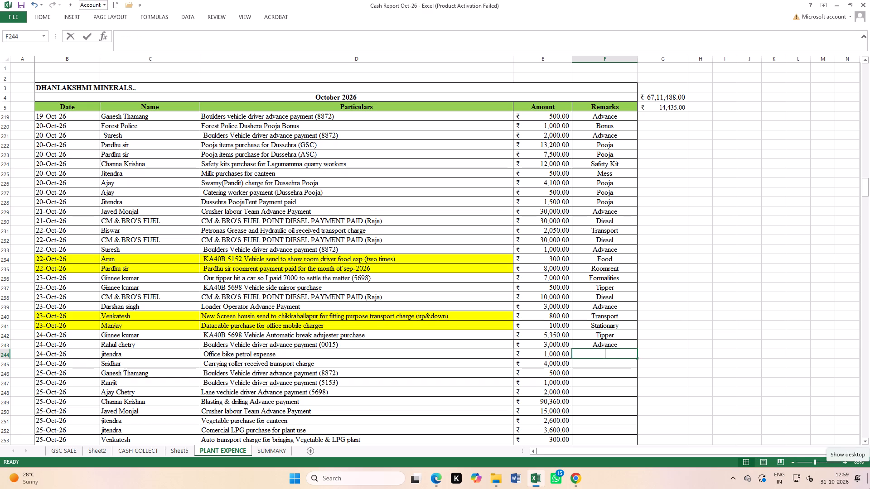
key(Return)
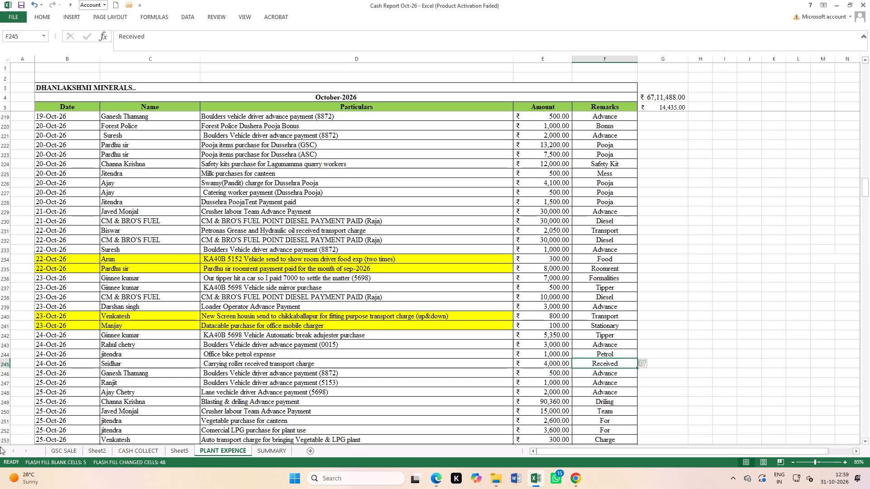
text(tr)
scroll(388, 488, down, 3)
scroll(468, 488, down, 4)
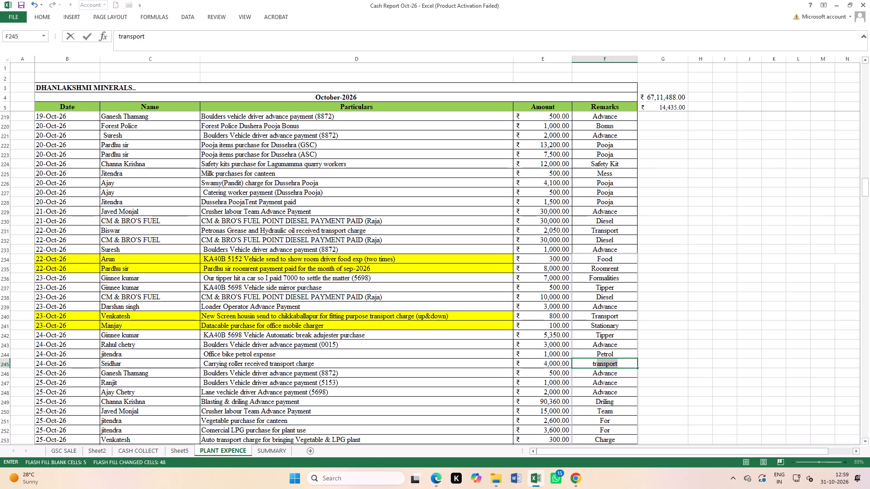
click(697, 308)
Clear the automatically filled Remarks from row 246 down to the last dated expense entry.
scroll(699, 311, down, 4)
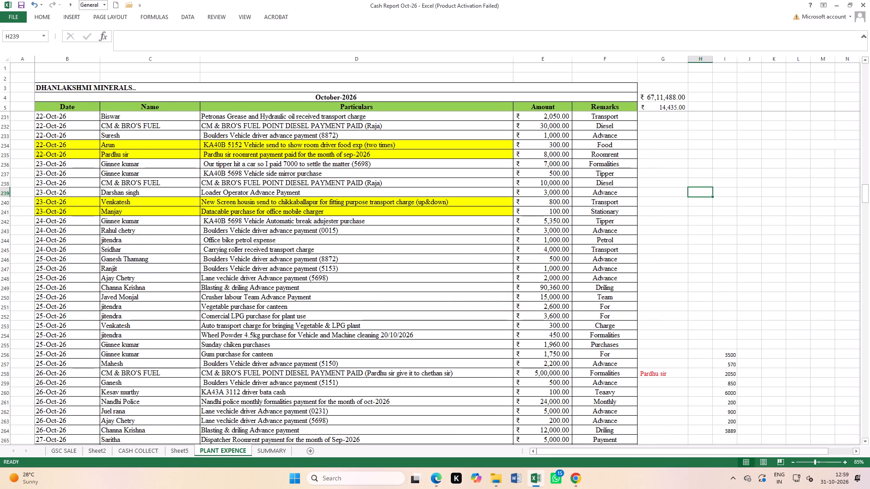
drag(603, 257, 596, 488)
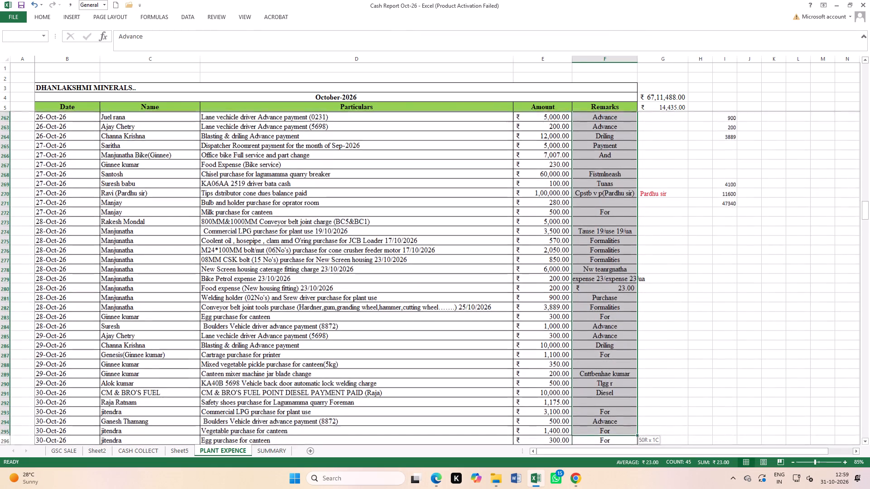
drag(596, 488, 607, 385)
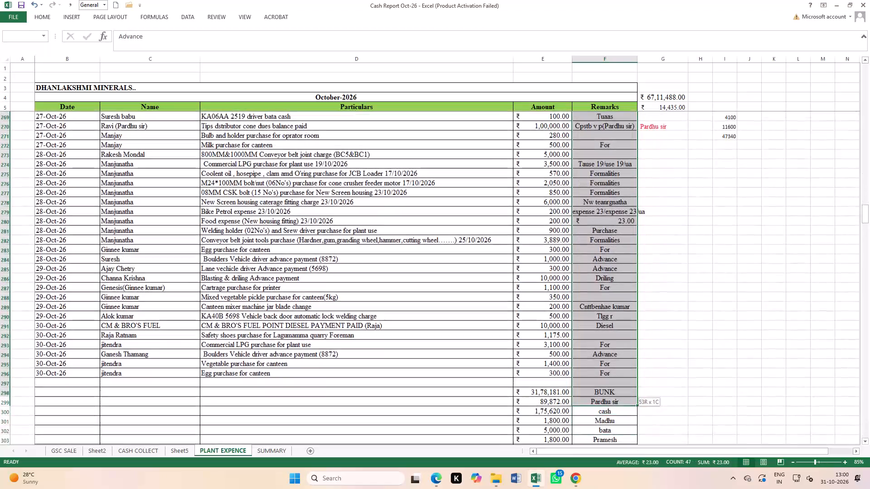
drag(607, 385, 606, 379)
key(Delete)
Set the Remarks to Advance in each of rows 246 to 250.
scroll(606, 379, up, 8)
click(634, 233)
scroll(609, 201, up, 2)
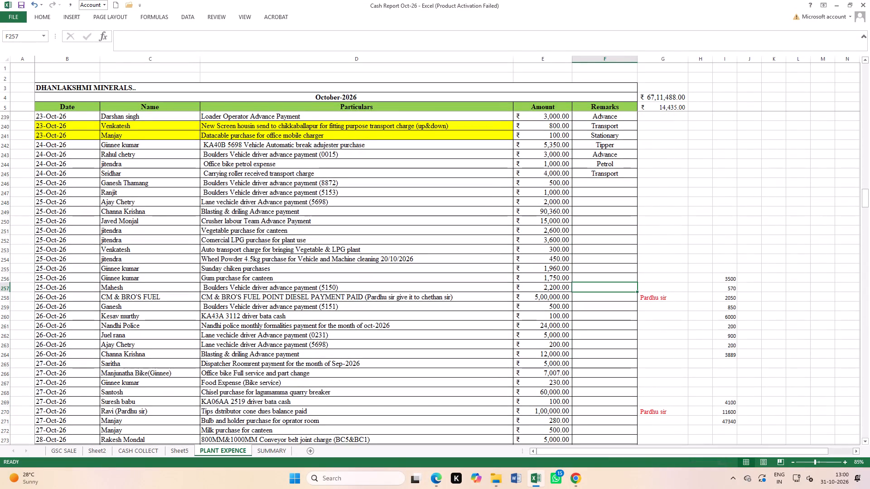
click(596, 186)
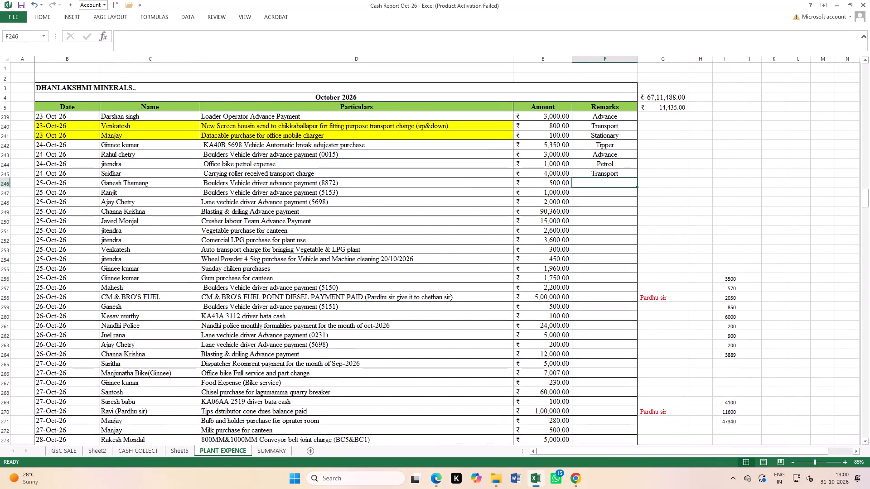
key(a)
key(Return)
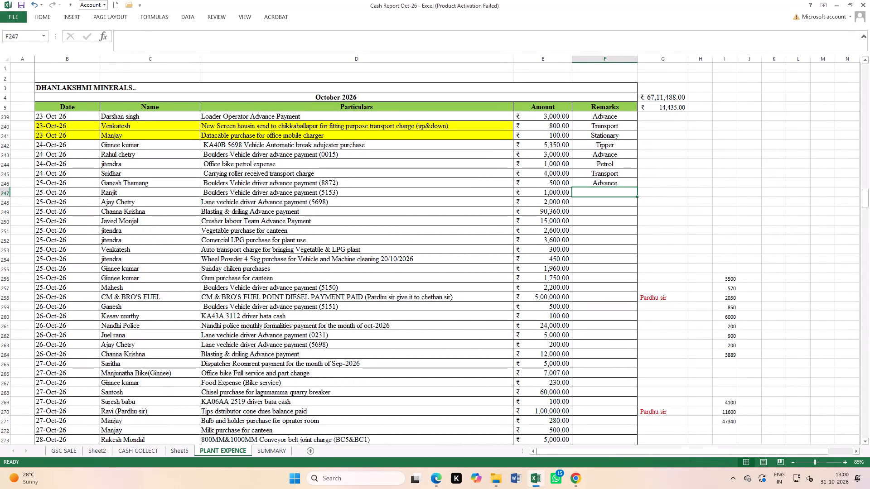
key(a)
key(Return)
key(a)
key(Return)
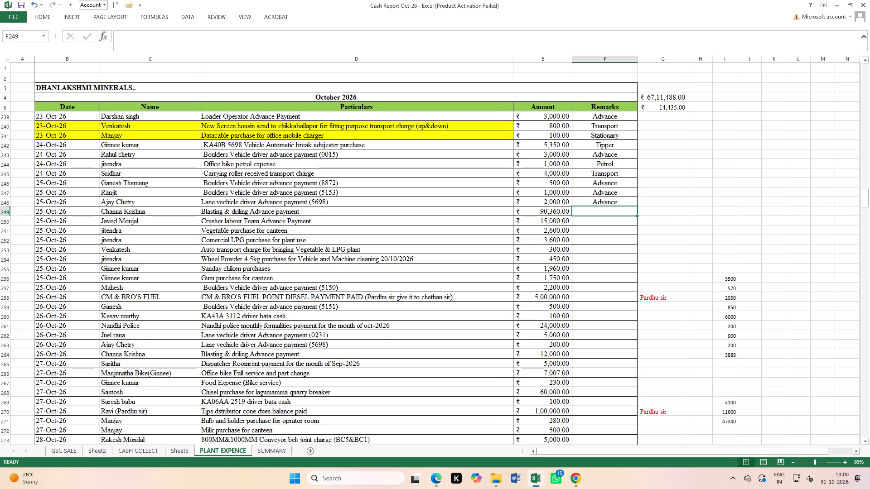
key(a)
key(Return)
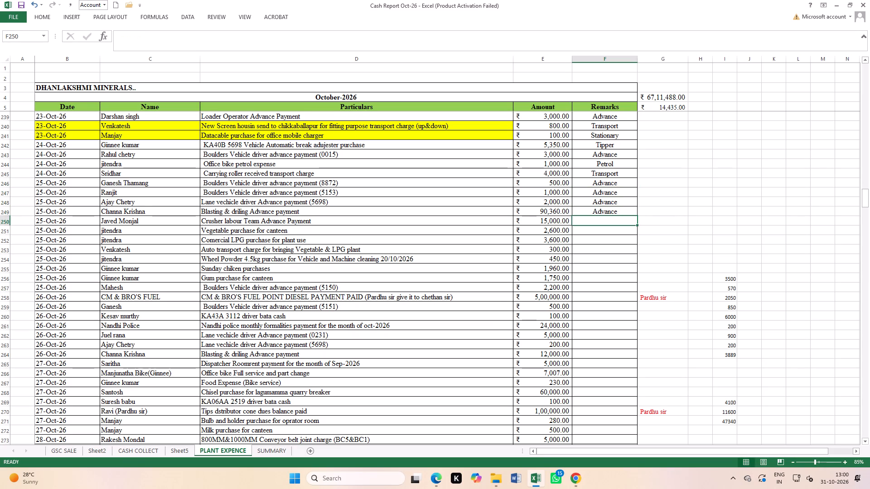
key(a)
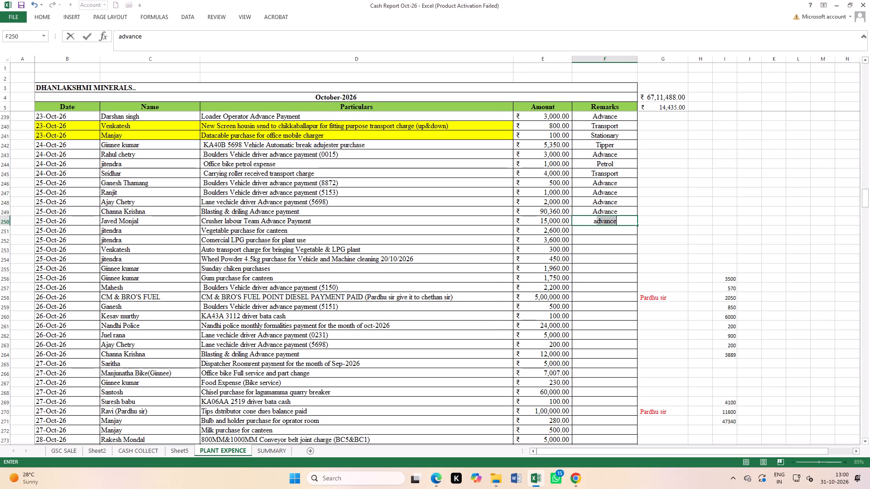
key(Return)
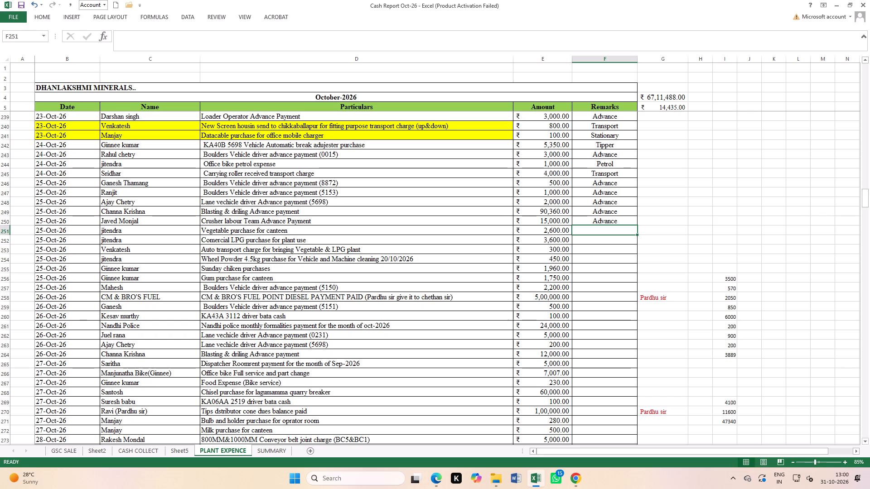
Capitalize the Name in row 251 as Jitendra and set that row's Remarks to Mess.
click(131, 231)
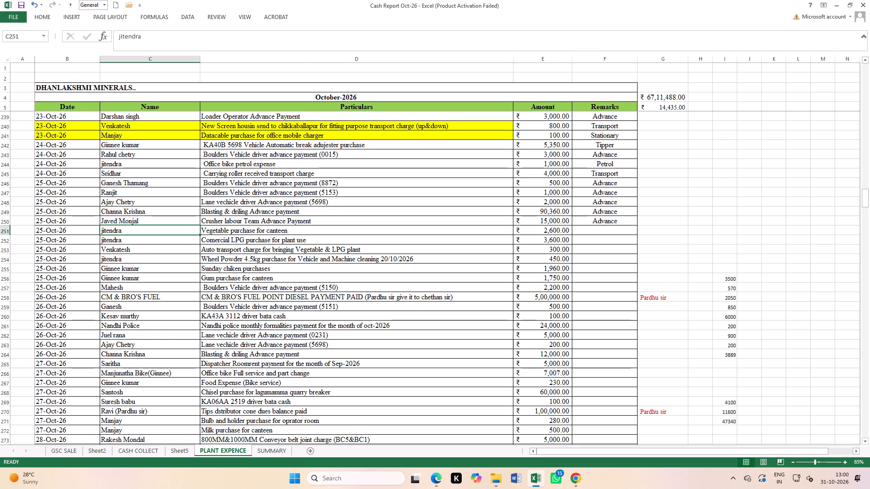
key(j)
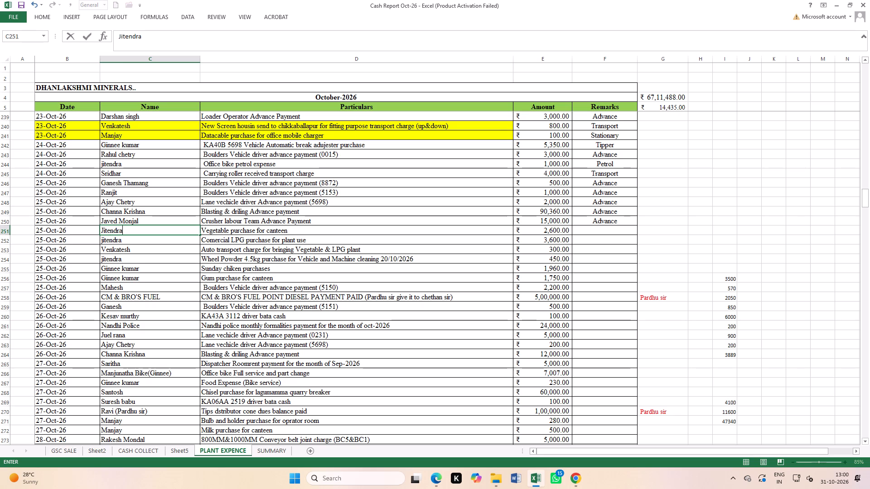
click(590, 229)
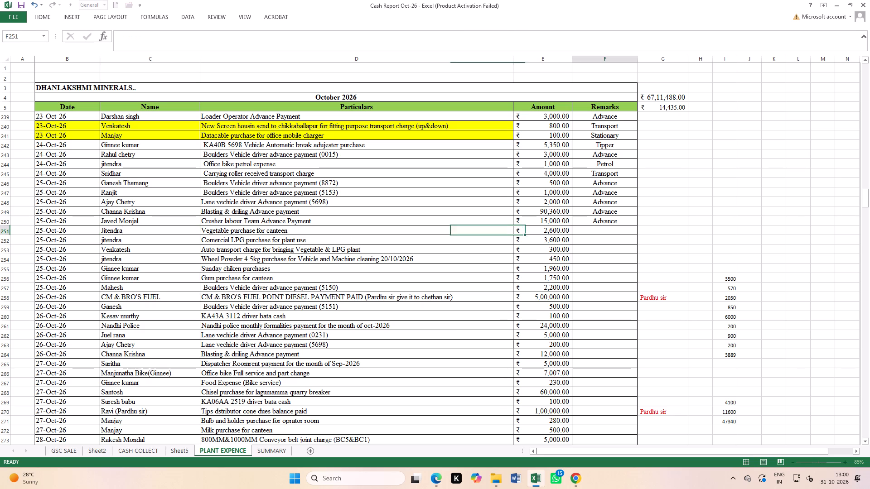
key(m)
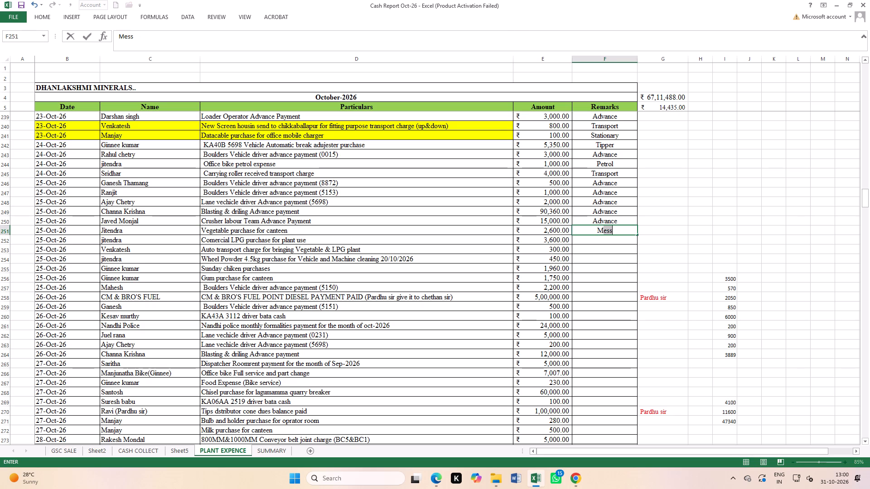
key(Return)
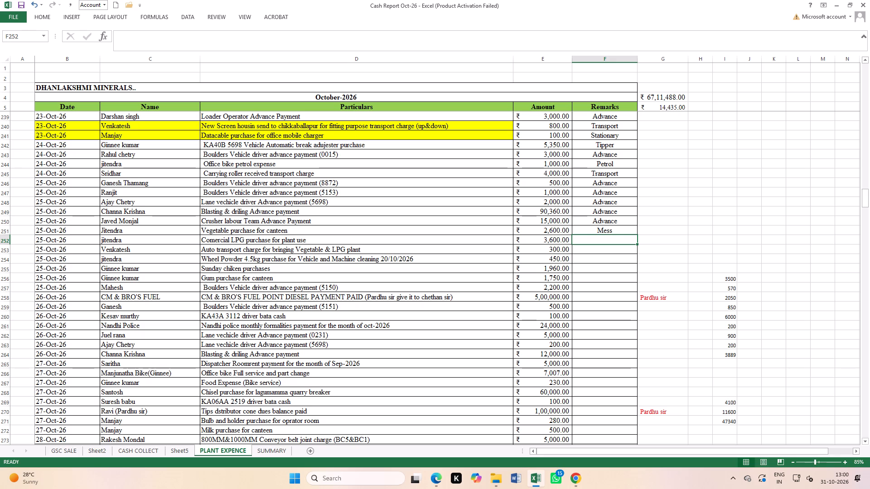
Fill the capitalized Name from row 251 down to row 252 and set row 252's Remarks to Plant.
drag(141, 230, 145, 244)
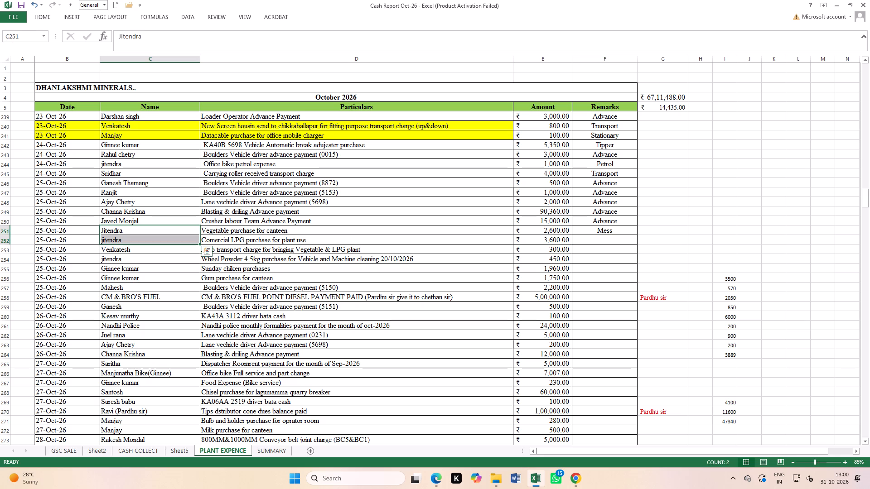
key(ctrl+d)
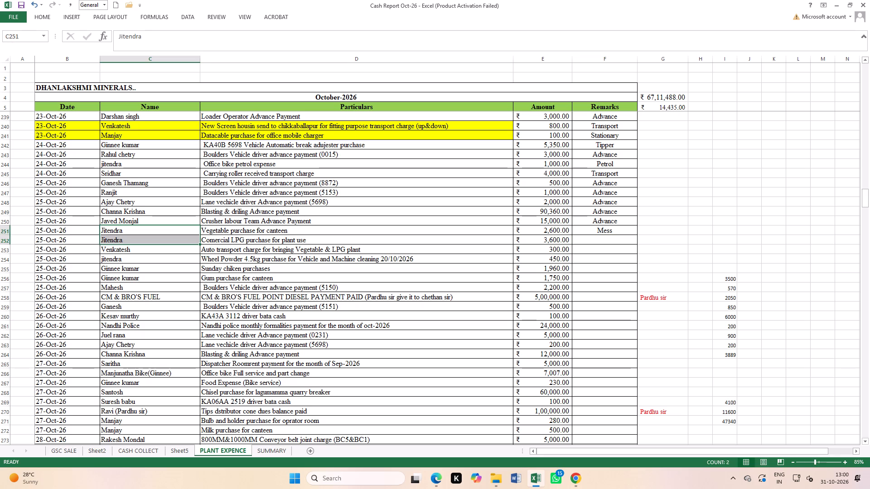
click(609, 235)
text(PL)
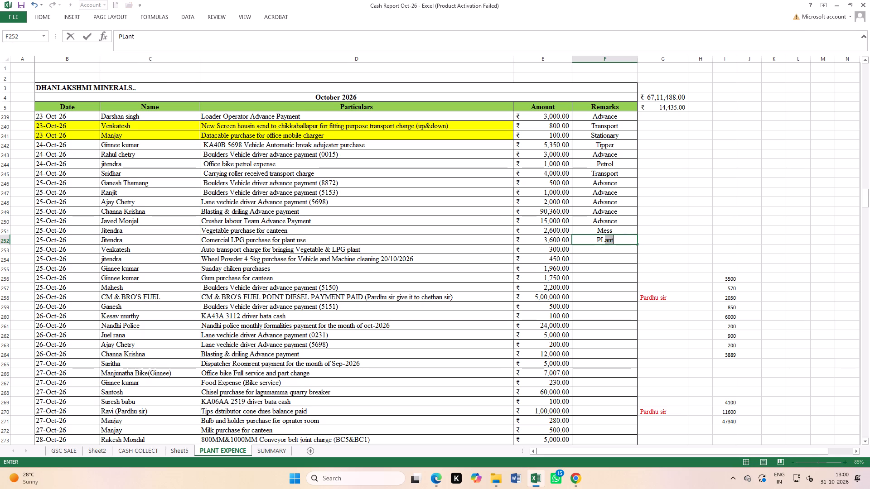
key(Return)
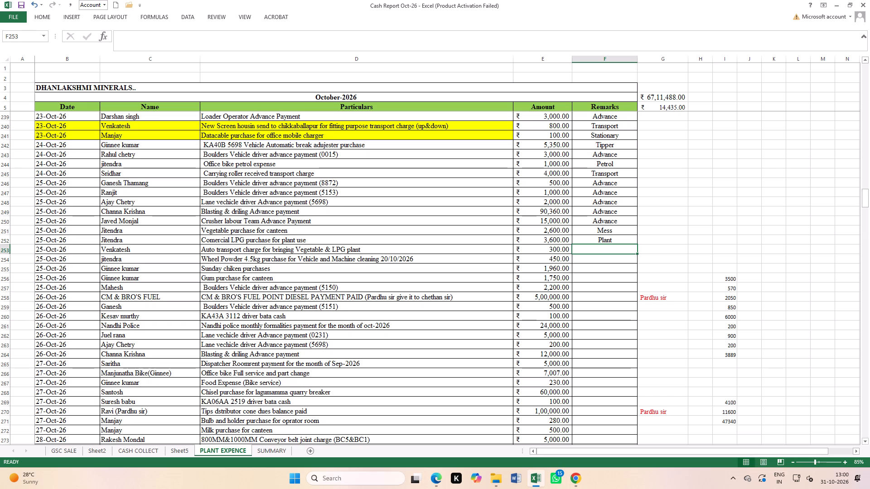
Set the Remarks to Transport in row 253 for the vegetable and LPG auto charge.
text(TR)
key(Return)
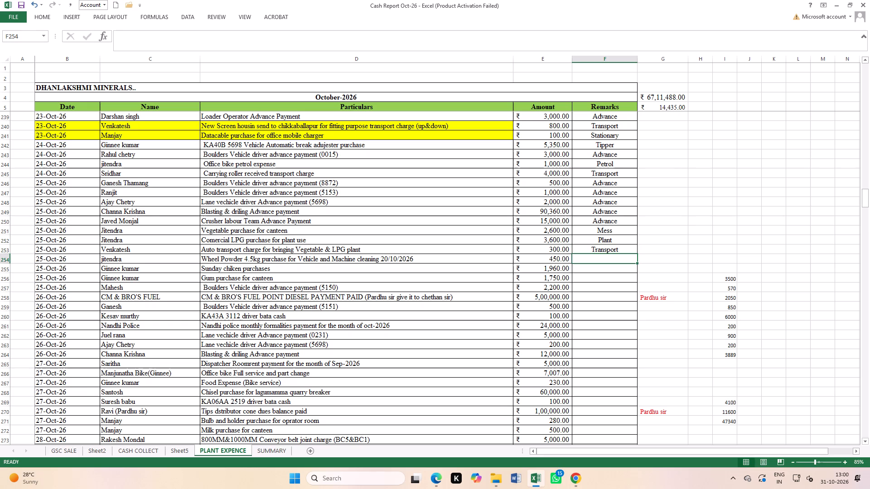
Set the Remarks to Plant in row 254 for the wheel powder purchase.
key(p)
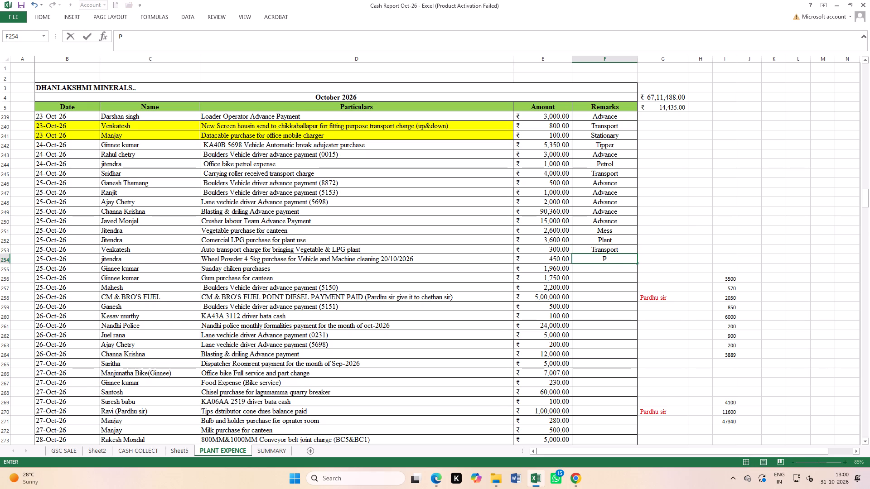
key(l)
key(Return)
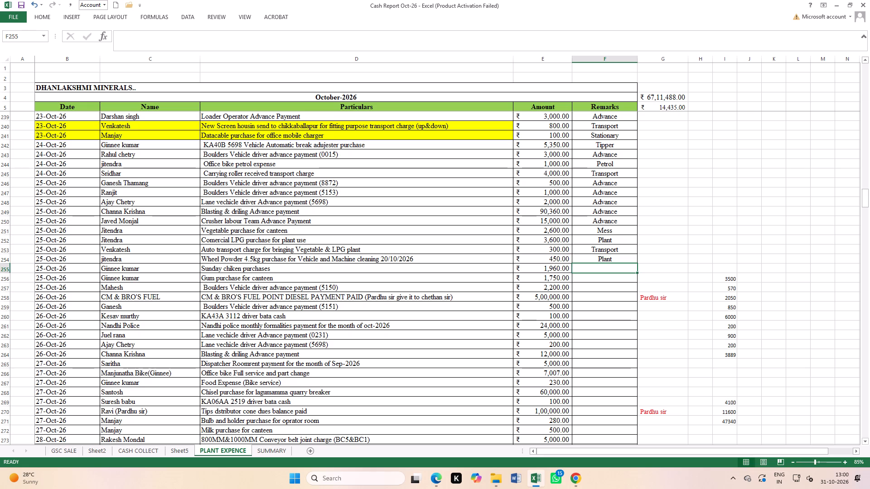
Set the Remarks to Tipper in row 254 for the wheel powder purchase.
key(Up)
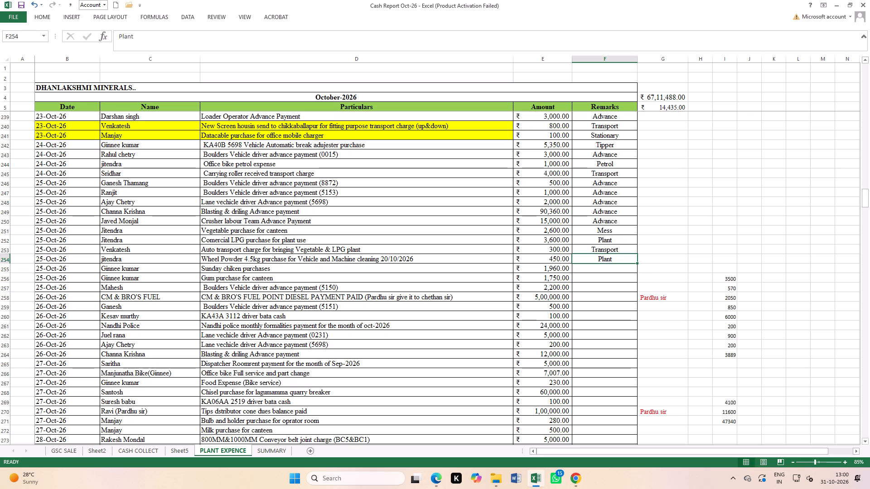
text(TIP)
key(Return)
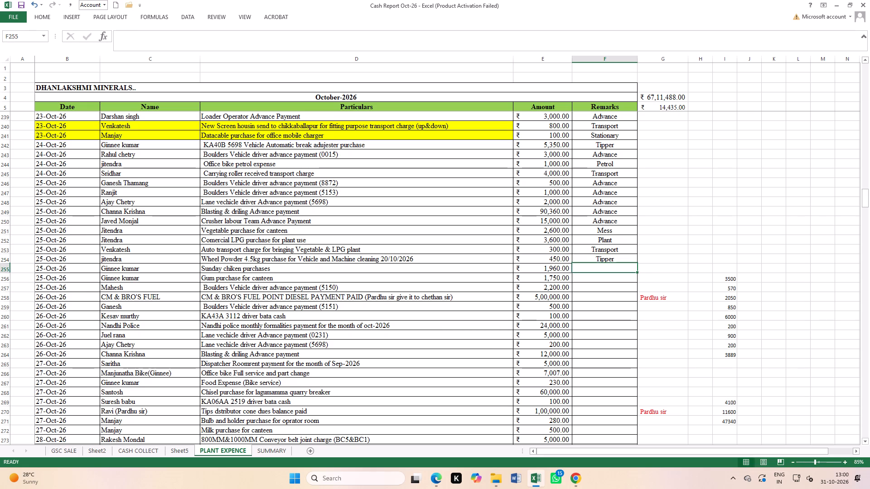
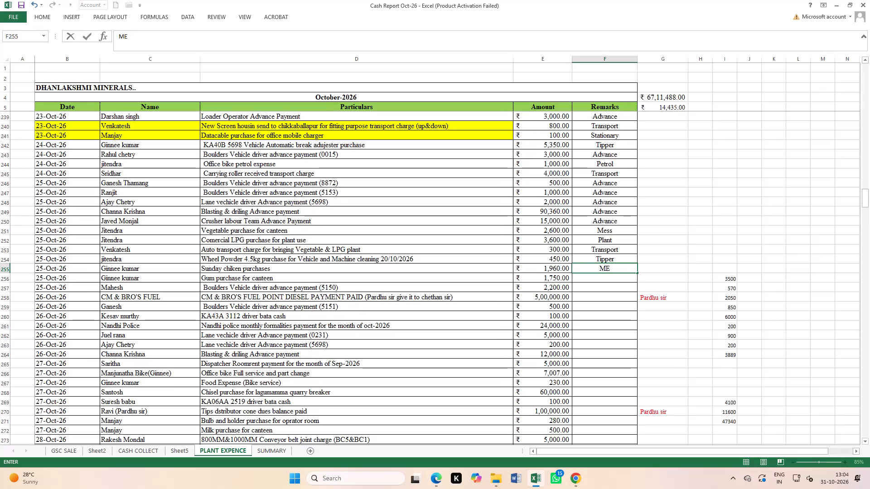
Set the Remarks to Mess in row 255 for the Sunday chicken purchase.
key(BackSpace)
key(BackSpace)
key(BackSpace)
key(m)
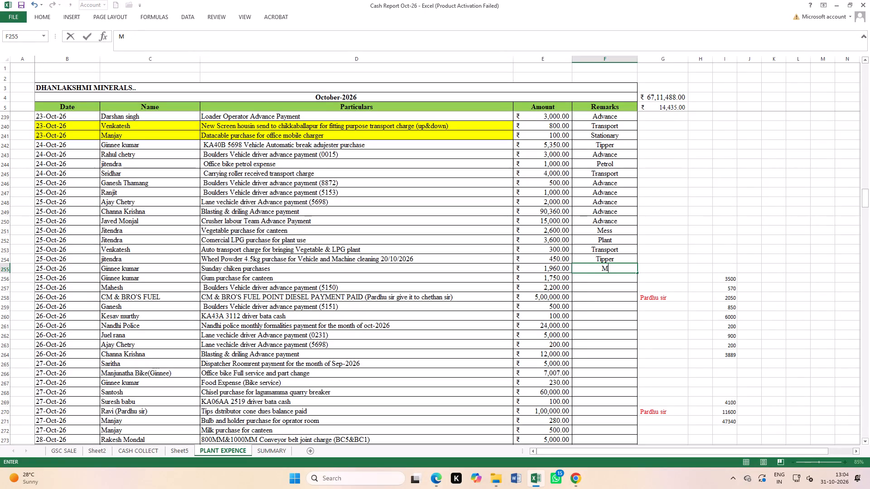
key(e)
key(s)
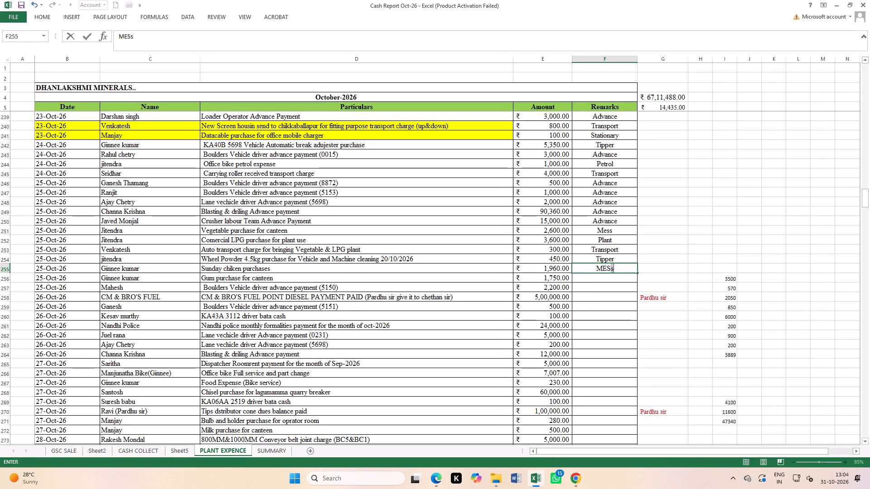
key(Return)
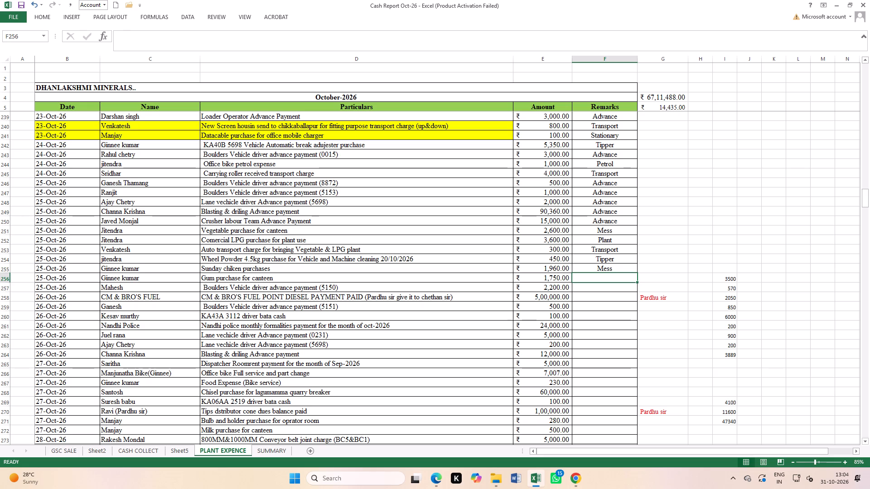
Reword the Particulars in row 256 as "Modi Gum purchase for plant use".
click(228, 278)
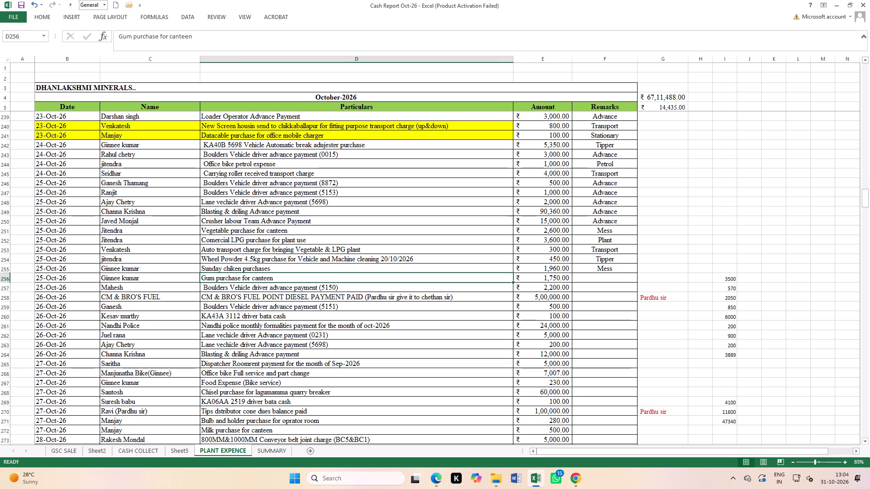
double_click(203, 277)
key(m)
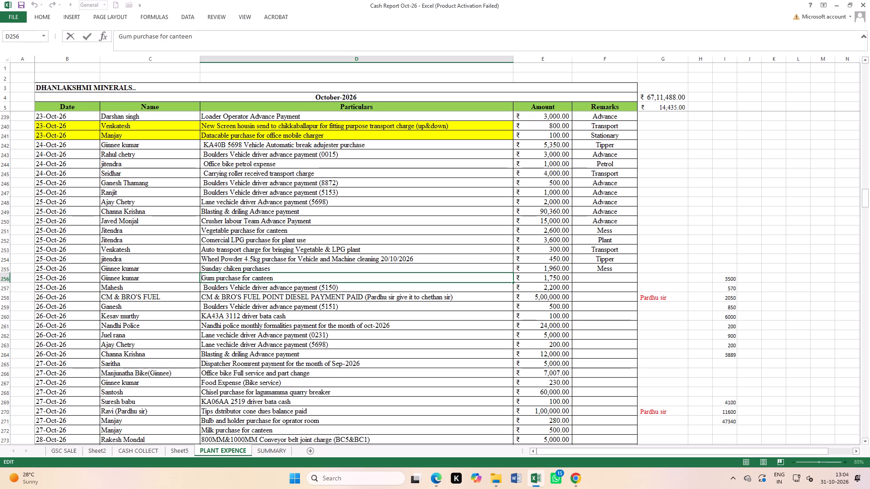
text(odi)
key(space)
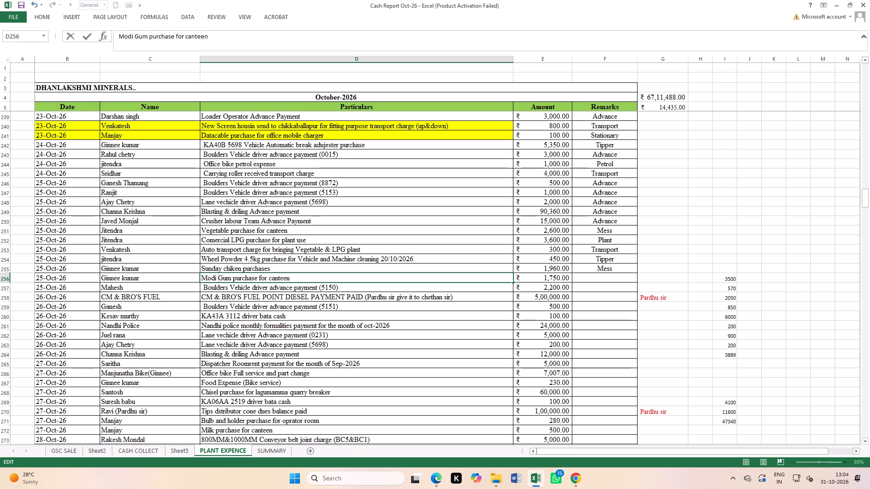
drag(268, 276, 293, 276)
key(BackSpace)
text(plant)
key(space)
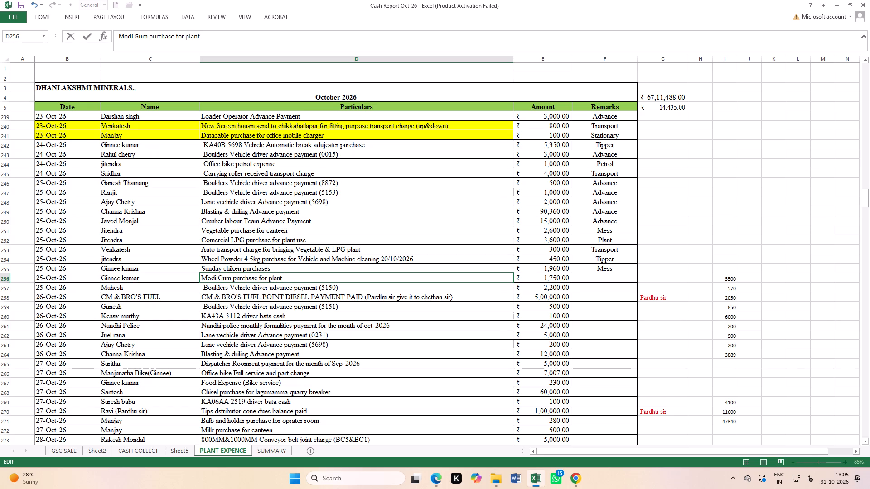
text(use)
Set the Remarks to Plant in row 256 for the gum purchase.
click(595, 277)
text(pl)
key(Return)
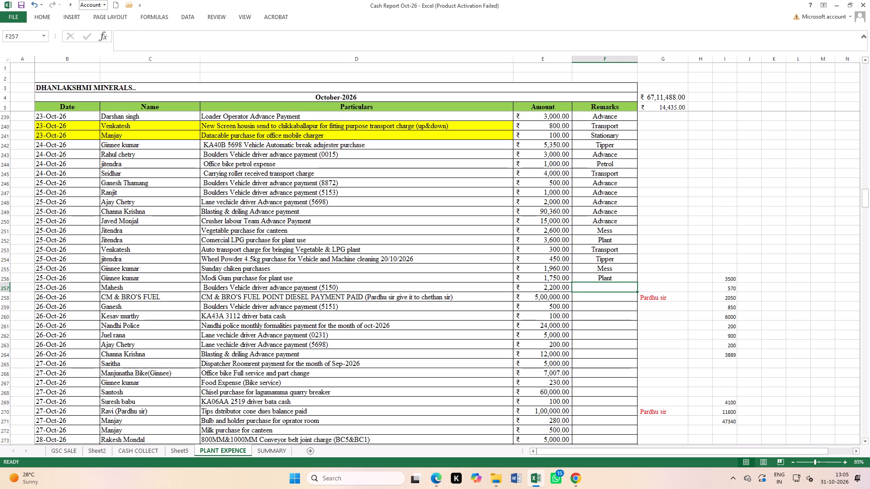
Set the Remarks to Advance for the boulders driver payments in rows 257 and 259, and Diesel for the fuel payment in row 258.
key(a)
key(Return)
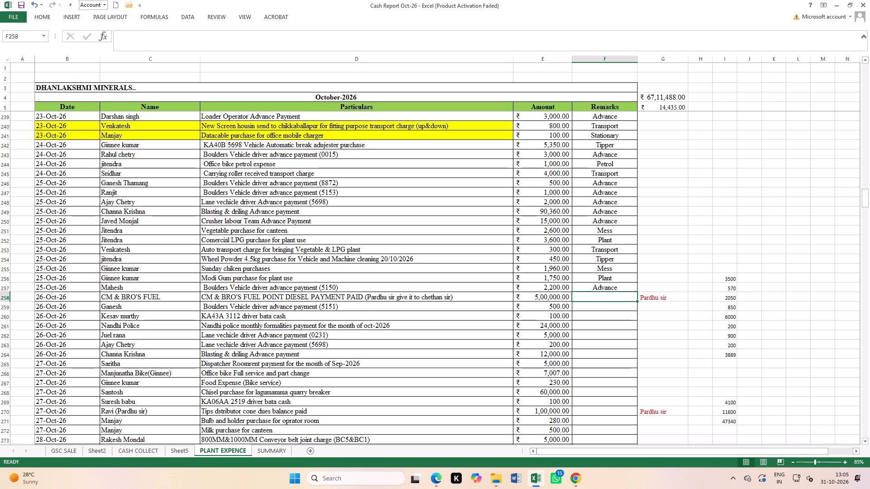
key(d)
key(Return)
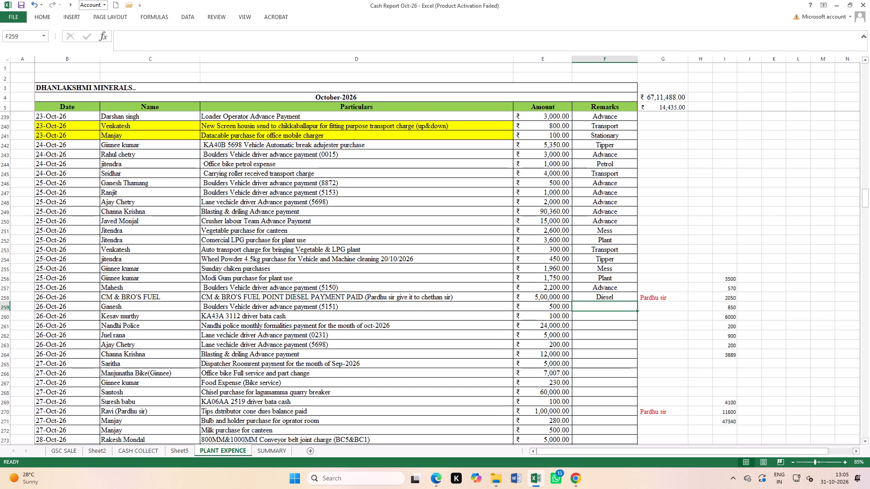
key(a)
key(Return)
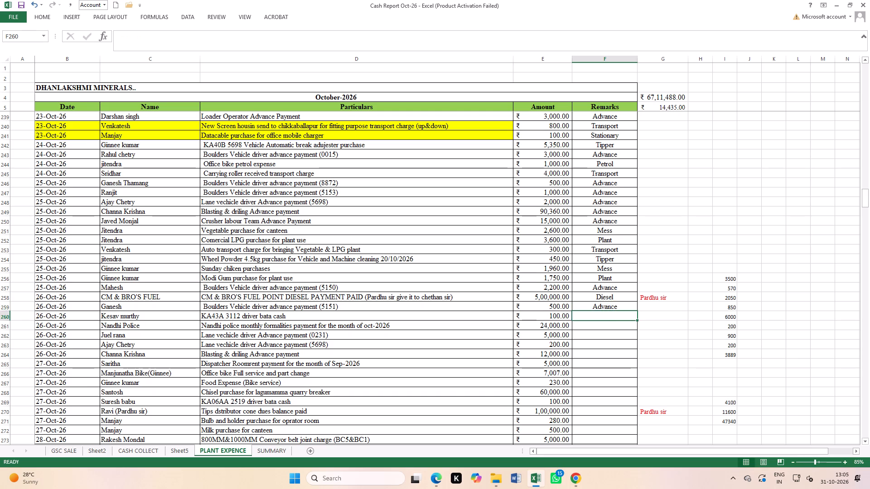
Set the Remarks to Bata in row 260 for the driver bata and Formalities in row 261 for the police payment.
text(ba)
key(Return)
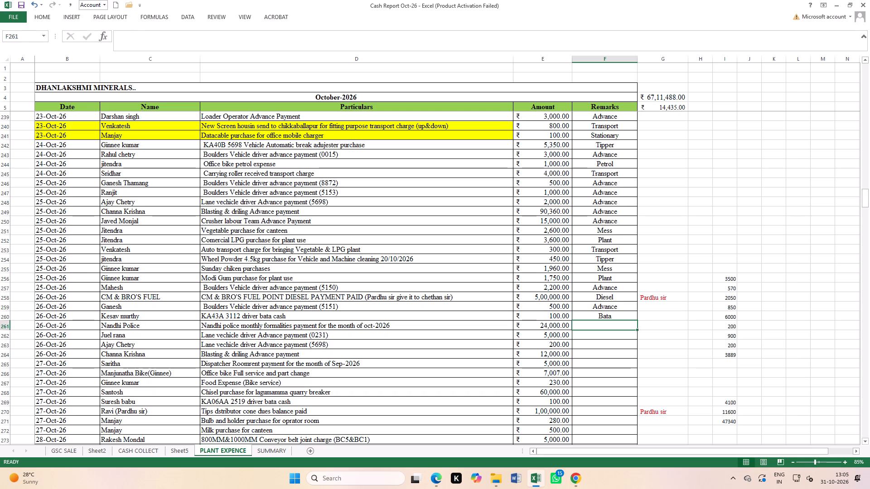
text(fo)
key(r)
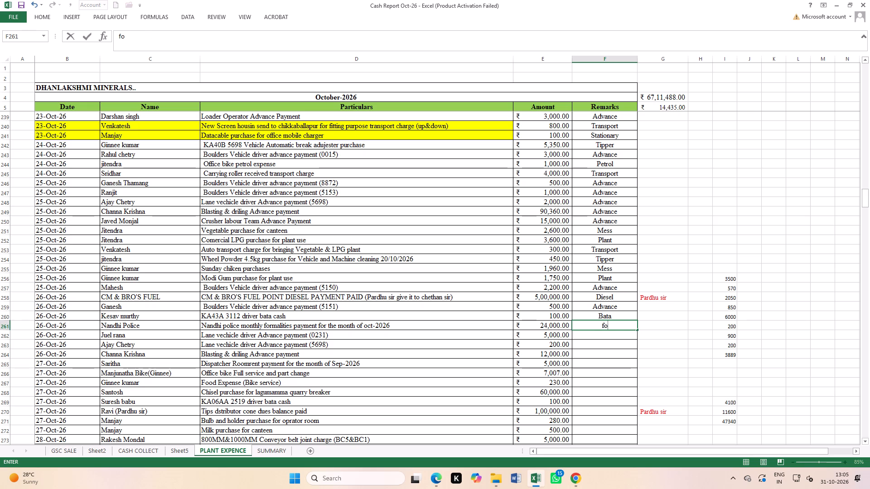
key(Return)
Set the Remarks to Advance in rows 262 to 264 for the driver and blasting advance payments.
key(a)
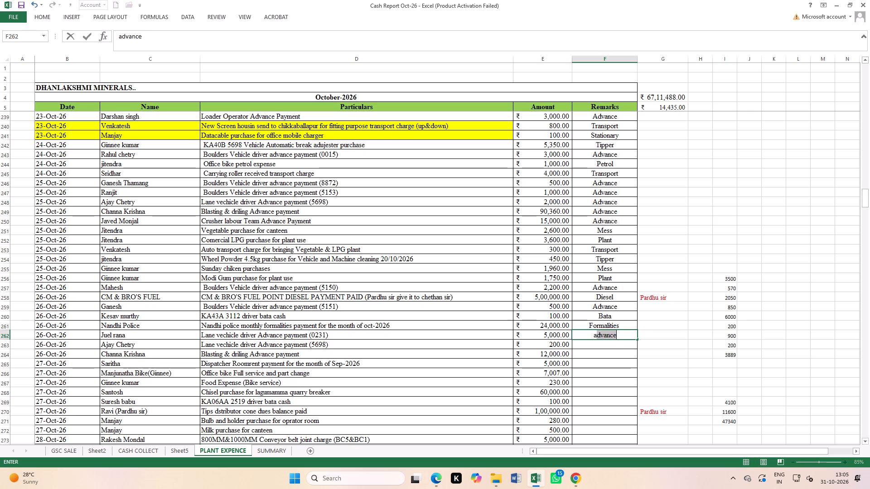
key(Return)
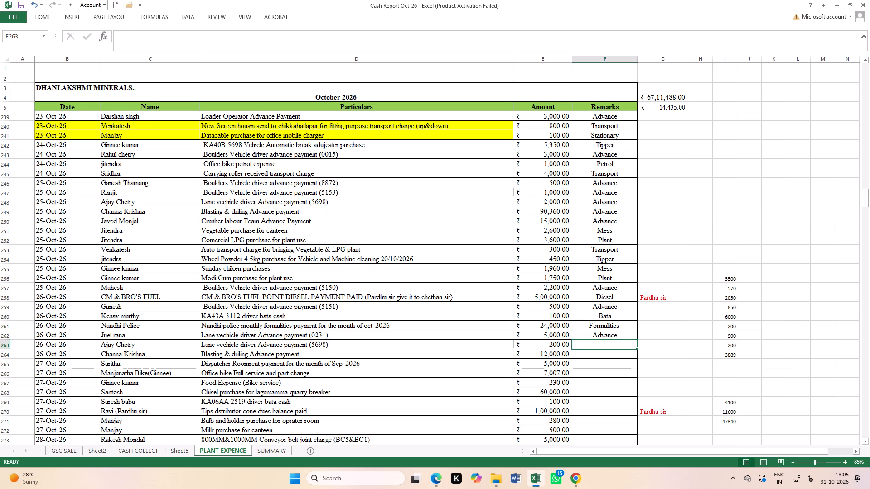
key(a)
key(Return)
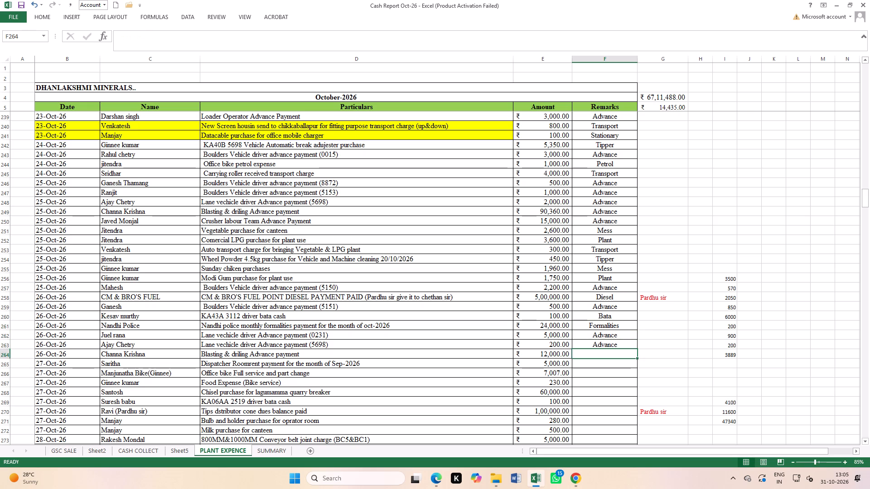
key(a)
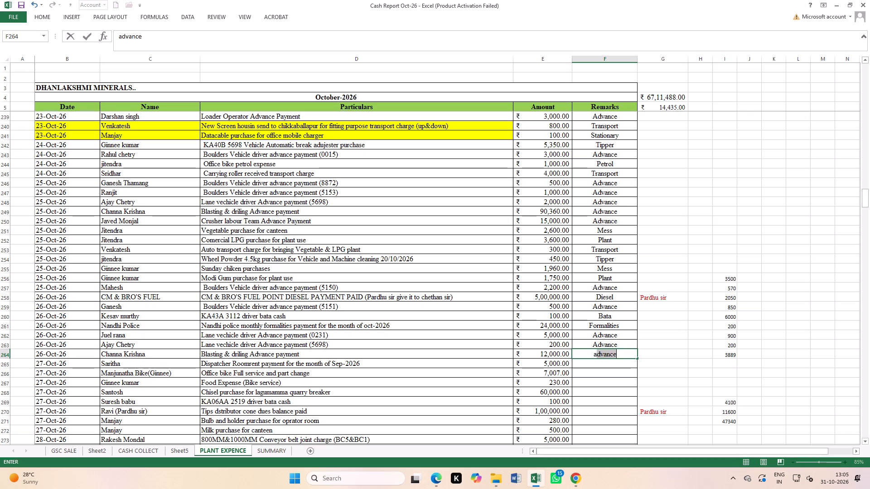
key(Return)
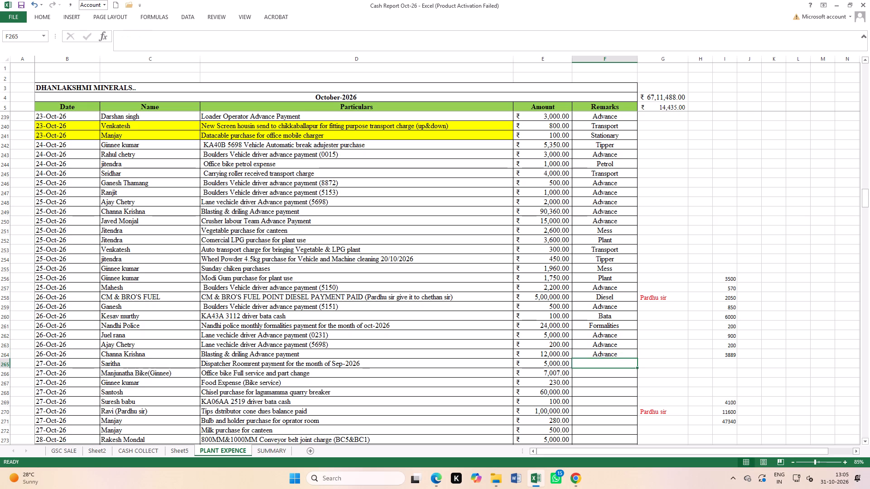
Set the Remarks to Roomrent in row 265 for the dispatcher and Bike in row 266 for the office bike service.
text(ro)
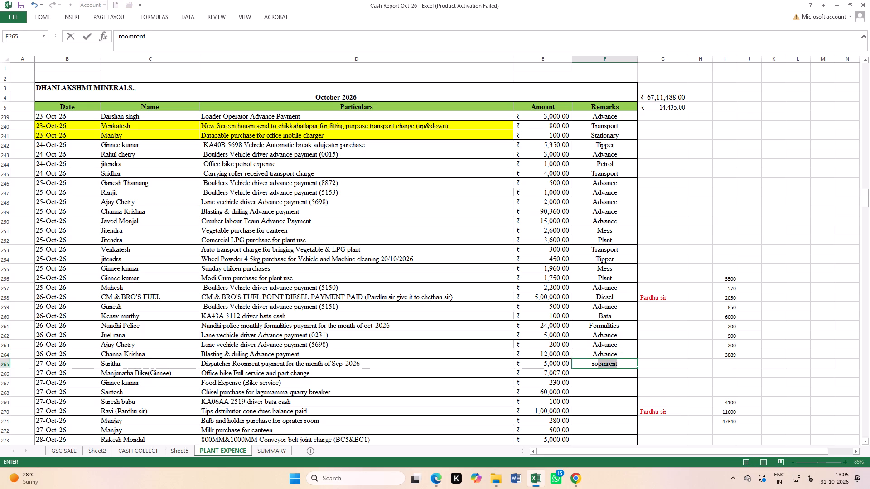
key(Return)
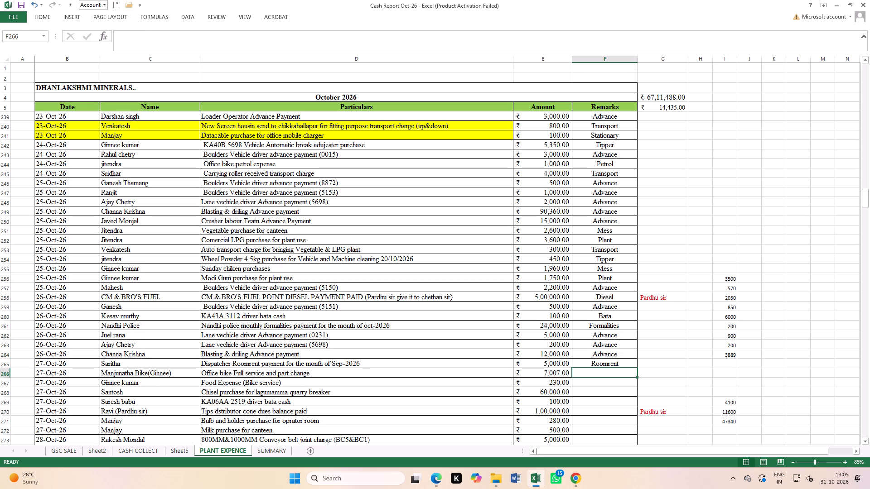
text(bi)
key(Return)
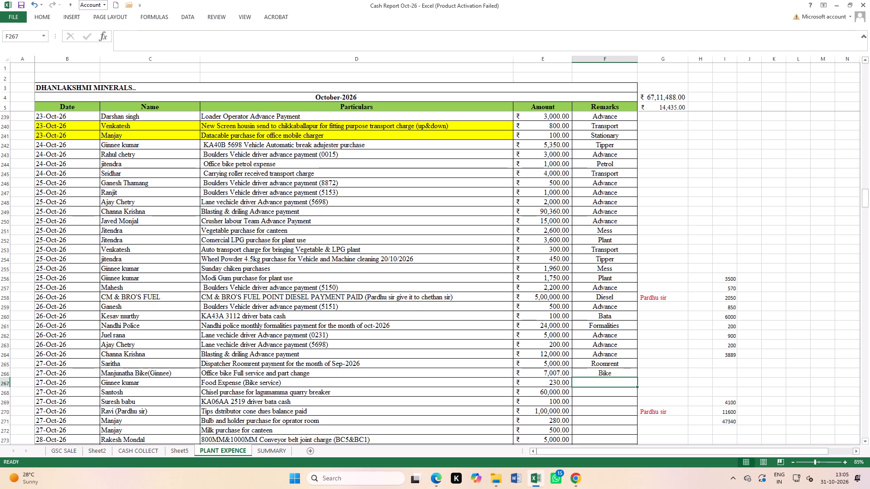
Set the Remarks to Food in row 267 for the food expense and Breaker in row 268 for the chisel purchase.
text(foo)
key(Return)
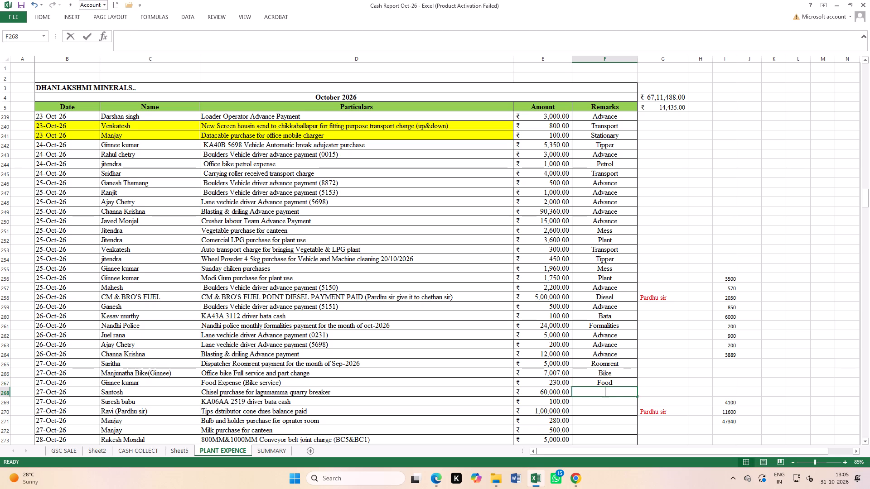
text(re)
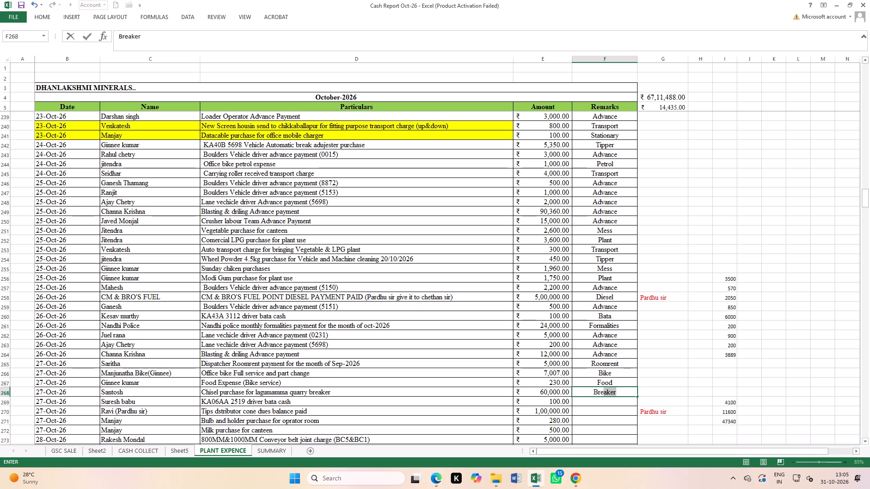
key(Return)
Set the Remarks to Bata in row 269 for the driver bata and Ravi in row 270 for the cone dues balance.
text(ba)
key(Return)
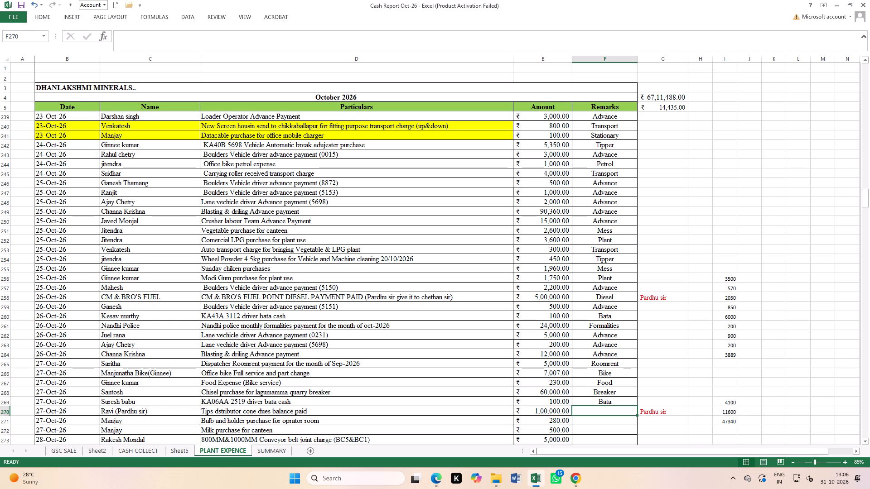
key(r)
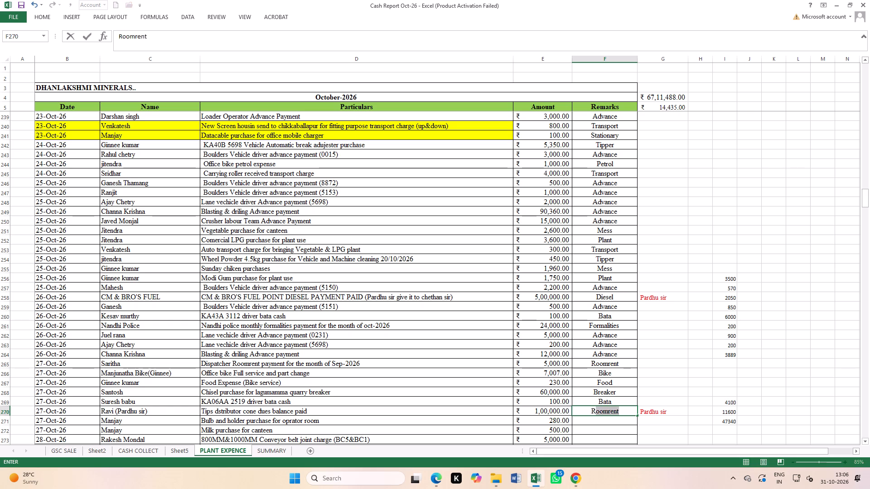
text(avi)
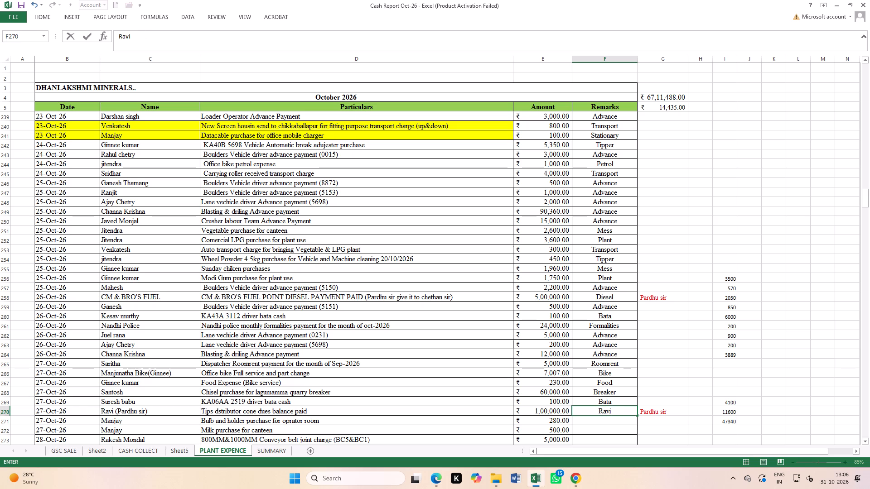
key(Return)
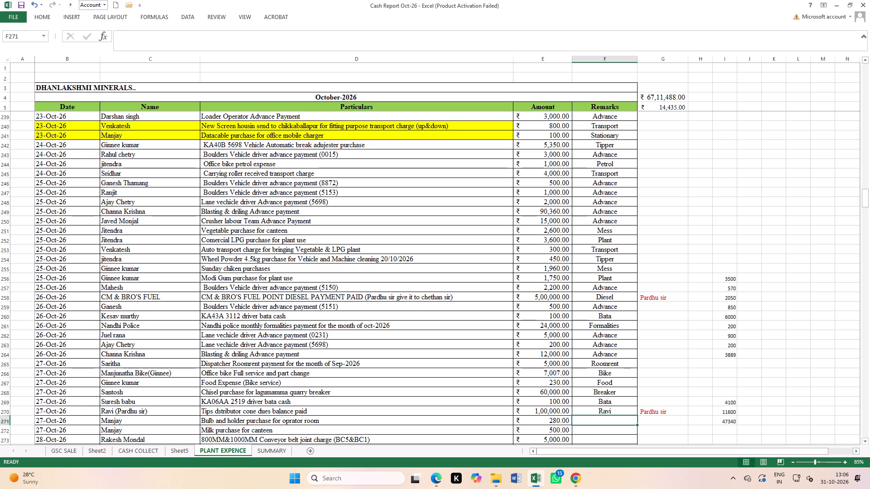
Set the Remarks to Plant in row 271 for the bulb and holder purchase and Mess in row 272 for the milk.
key(o)
key(BackSpace)
key(BackSpace)
key(BackSpace)
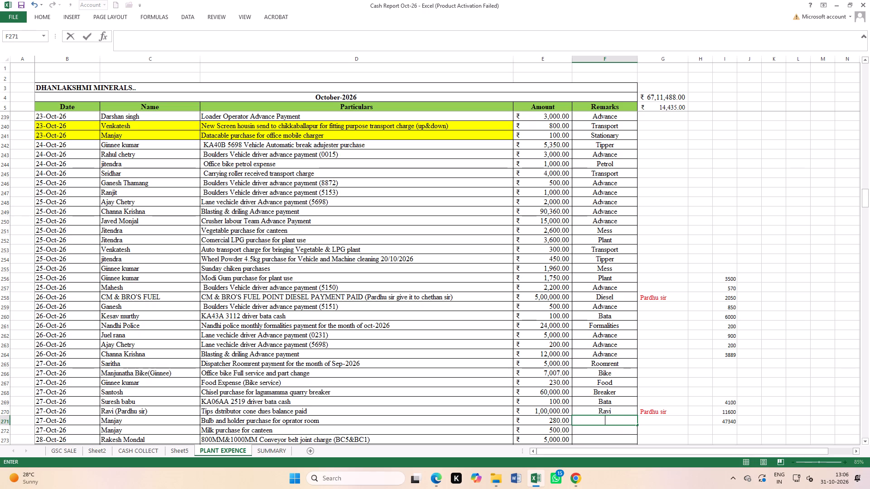
text(pl)
key(Return)
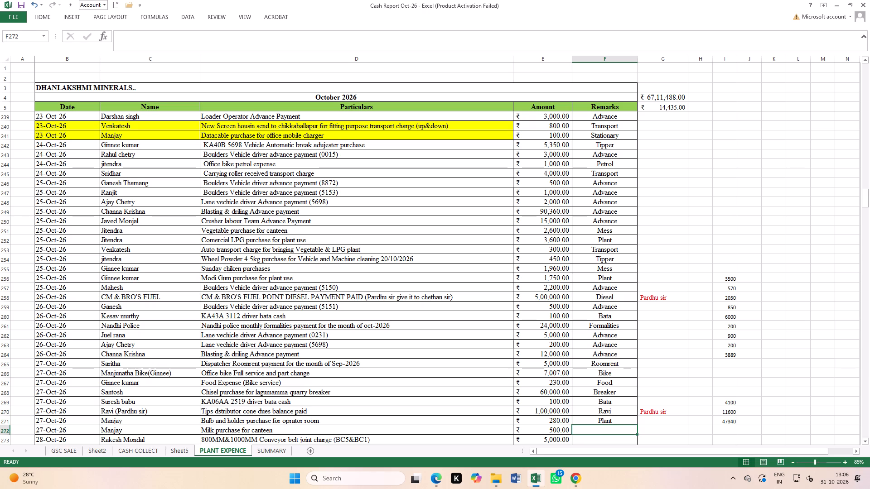
key(m)
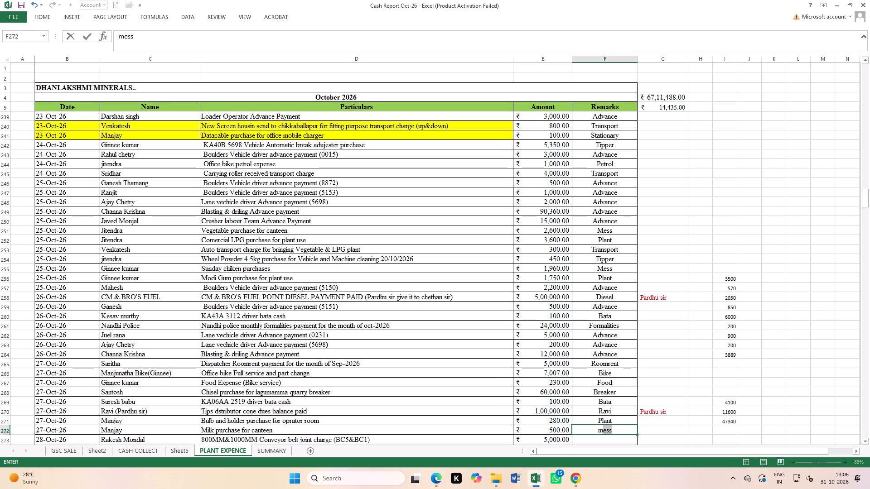
key(Return)
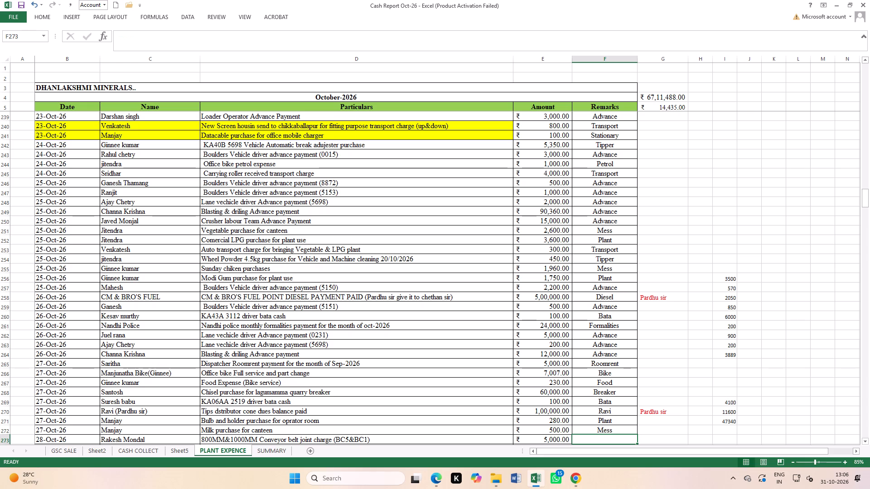
Save the workbook with the Remarks entered so far.
scroll(530, 349, down, 2)
scroll(585, 331, down, 3)
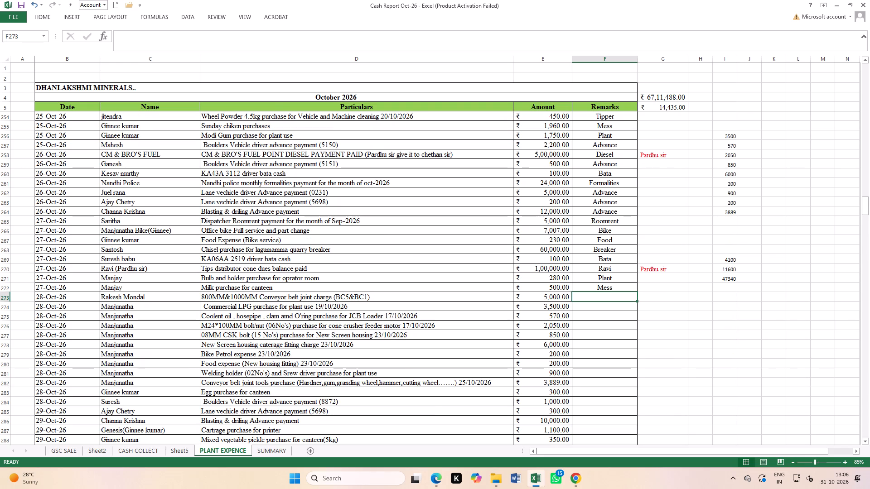
click(612, 339)
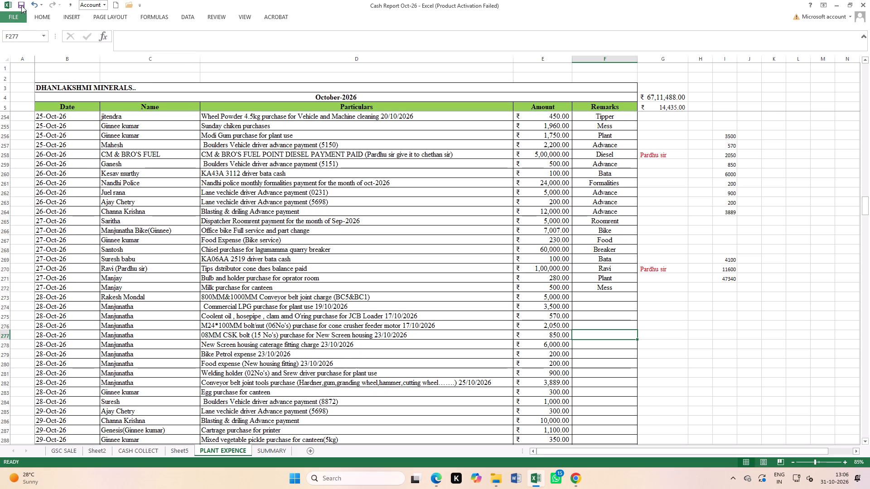
double_click(21, 5)
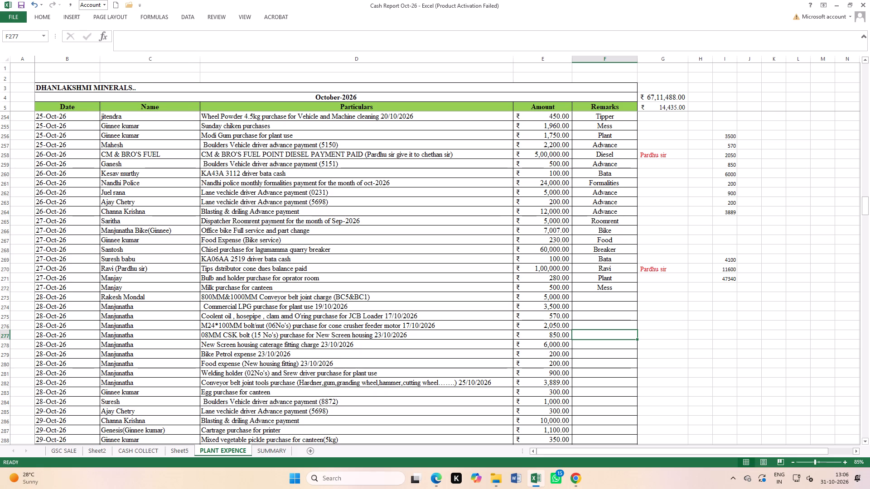
Select the empty Remarks cell in row 273 for the conveyor belt joint charge.
click(589, 296)
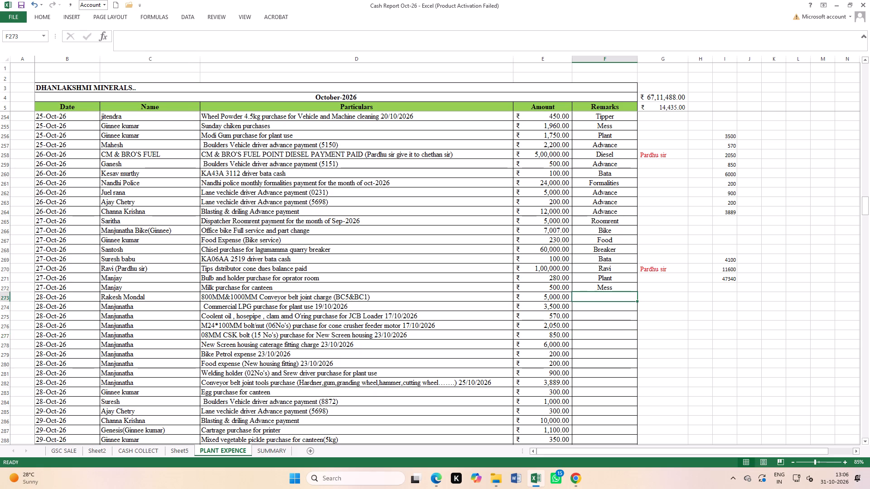
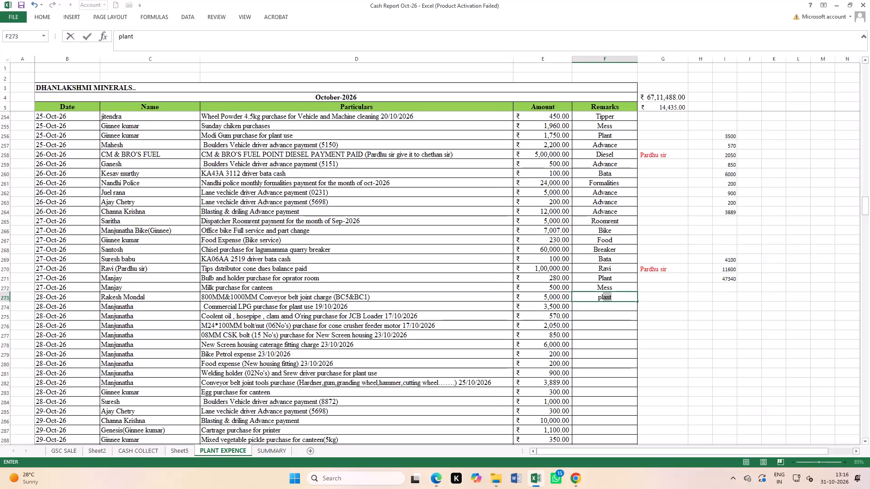
Set the Remarks to Plant in row 273 for the conveyor belt joint charge and row 274 for the commercial LPG purchase.
key(Return)
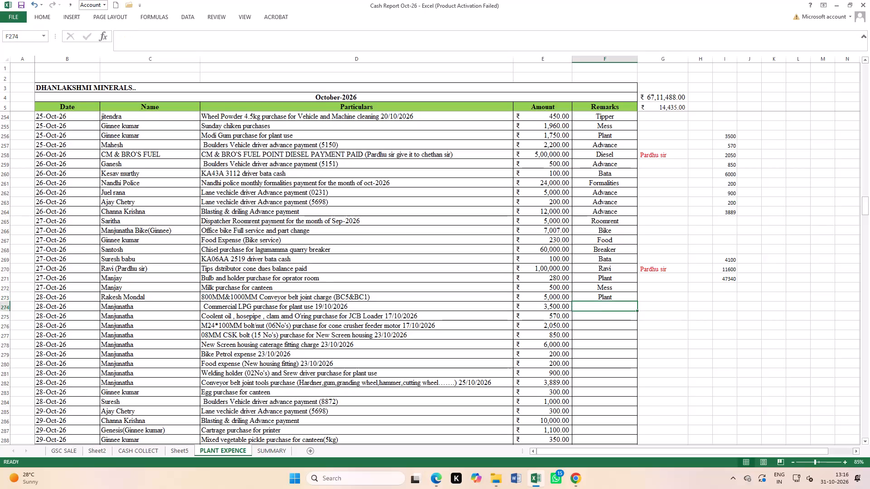
text(pl)
key(Return)
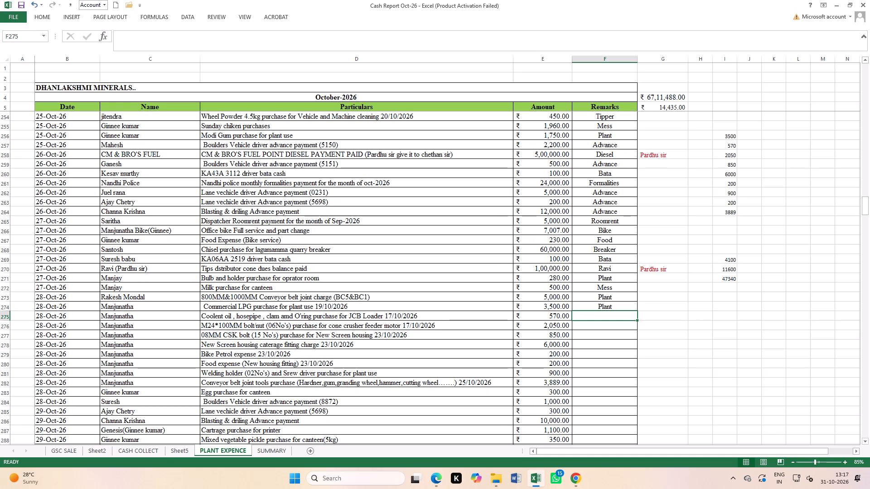
Correct the misspelled word before O'ring to "and" in the row 275 Particulars for the JCB Loader purchase.
double_click(290, 316)
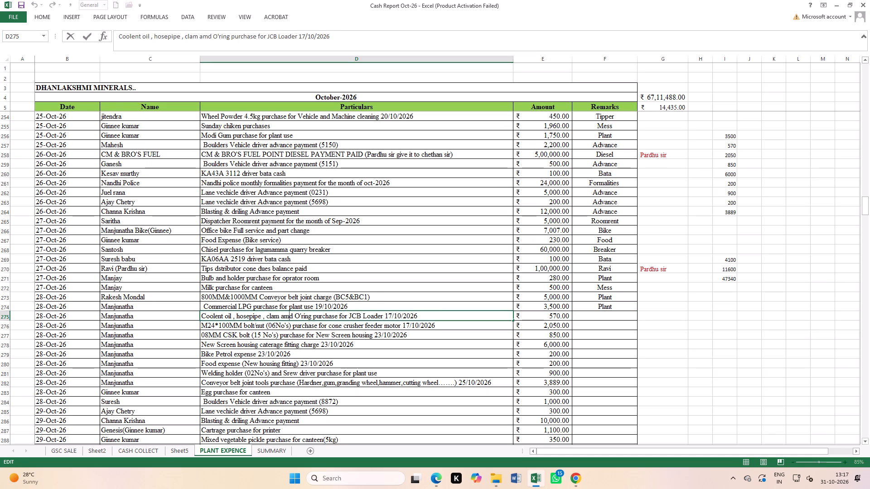
key(BackSpace)
key(n)
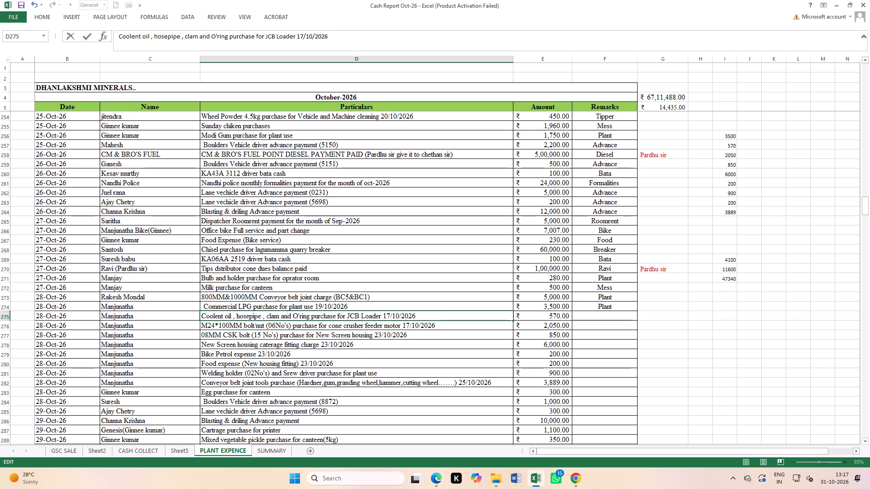
click(341, 351)
Set the Remarks to JCB Loader in row 275 for the coolant oil and hosepipe purchase.
click(587, 316)
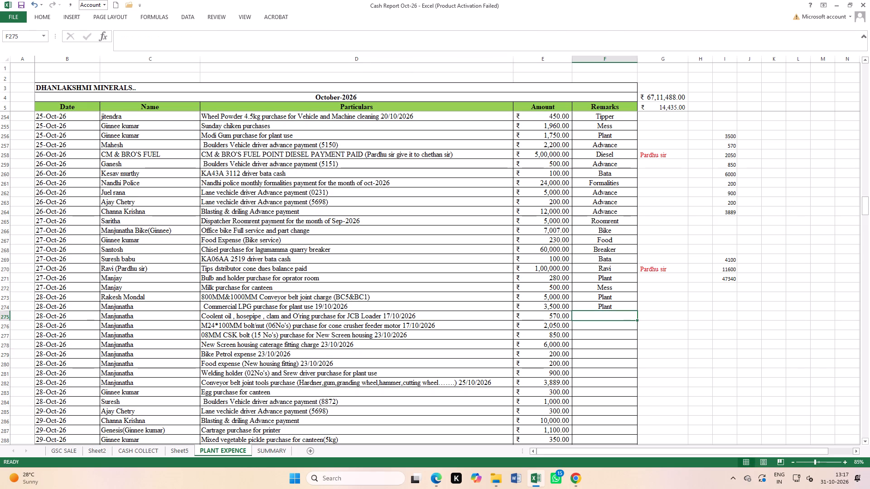
key(j)
click(597, 411)
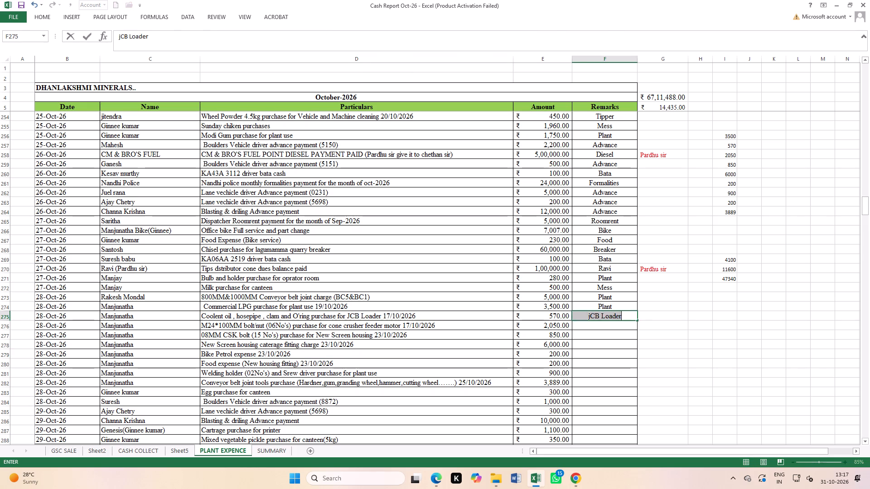
Save the workbook with the Remarks entered through row 275.
double_click(22, 4)
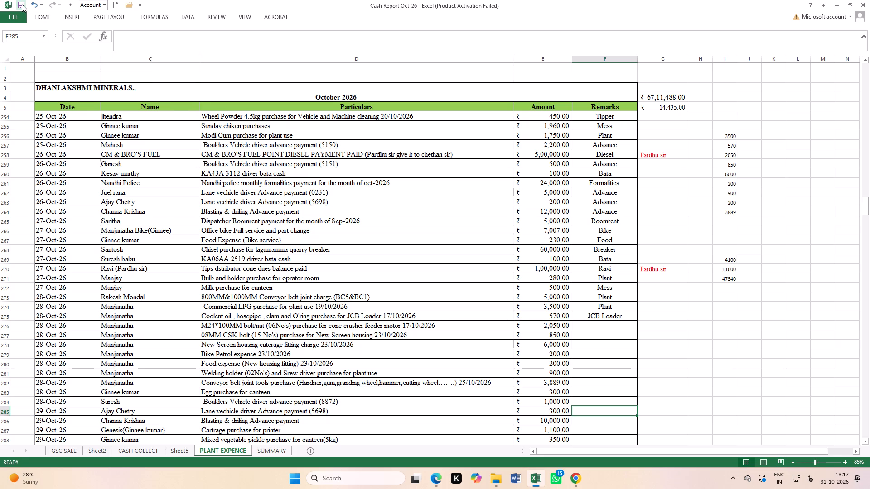